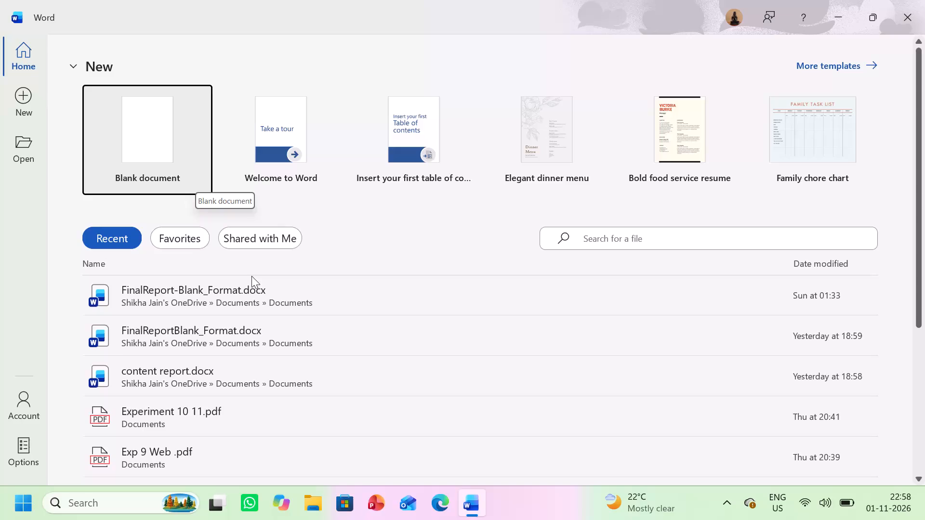
# Open the recent document FinalReport-Blank_Format.docx.
pyautogui.click(249, 281)
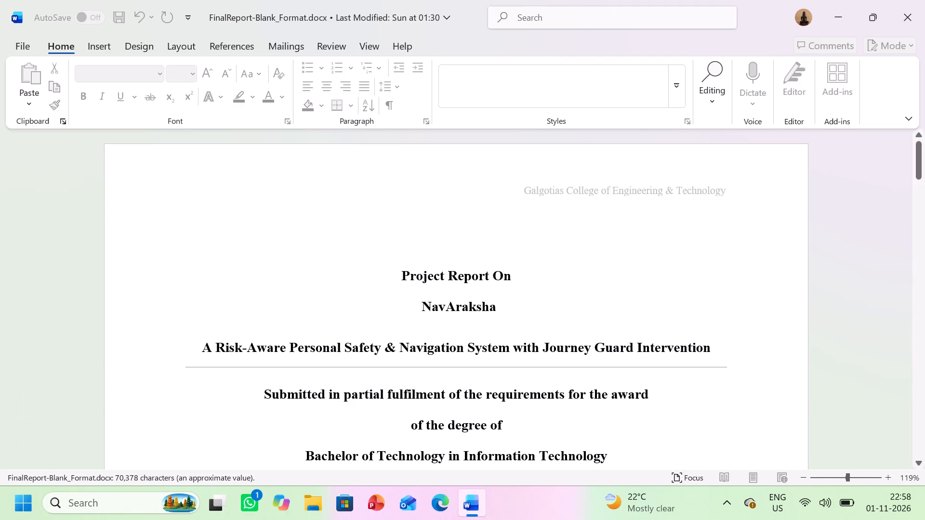
# Look through the NavAraksha project report from the title page to section 5.1 Future Development Roadmap.
pyautogui.scroll(-20, 331, 313)
pyautogui.scroll(-4, 331, 313)
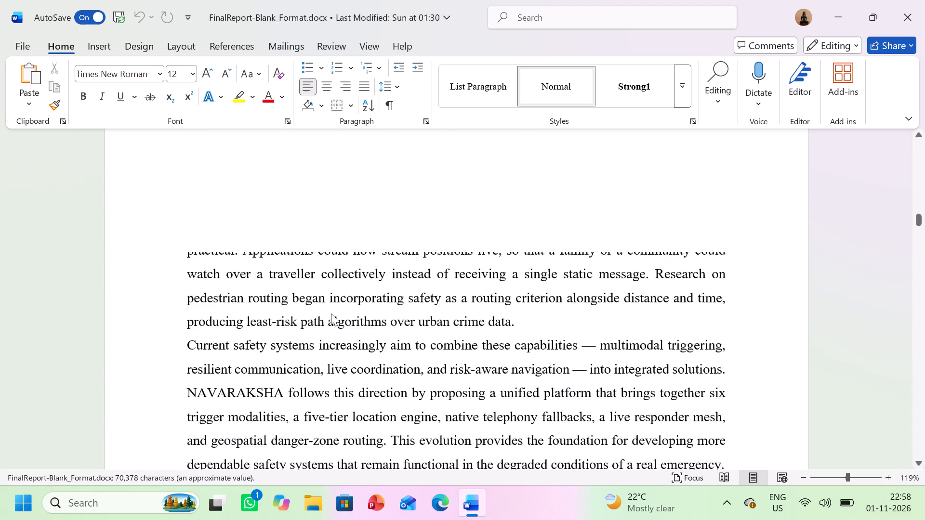
pyautogui.scroll(-20, 331, 313)
pyautogui.scroll(-20, 331, 313)
pyautogui.scroll(-20, 331, 313)
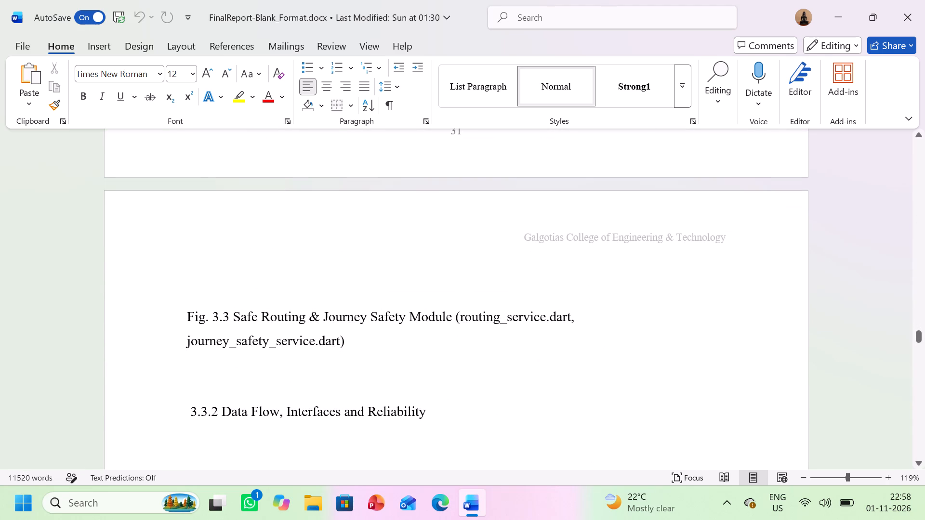
pyautogui.scroll(-8, 463, 391)
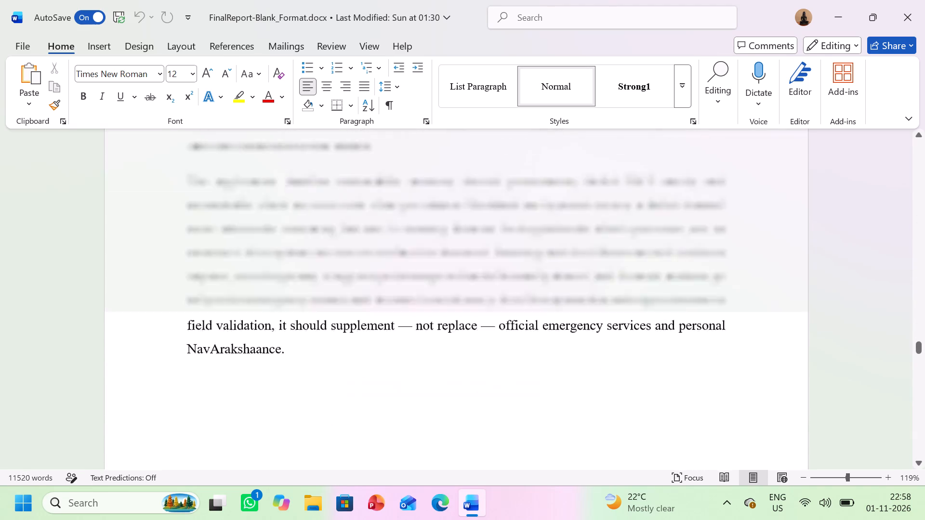
pyautogui.scroll(-6, 463, 391)
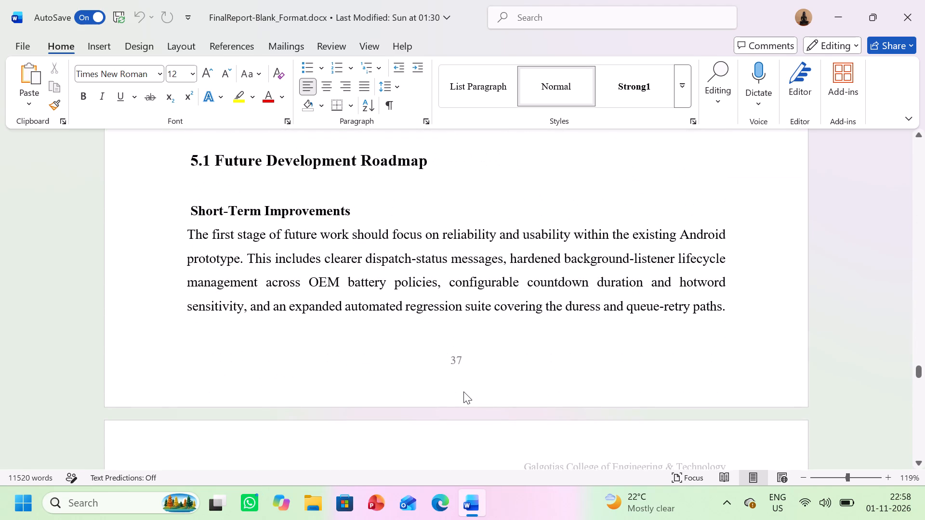
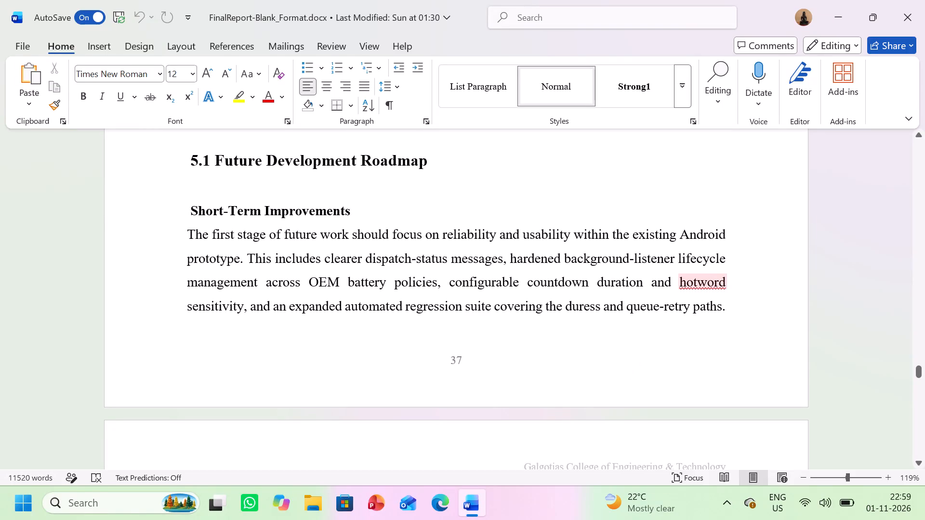
# Correct the misspelled "hotword" in the Short-Term Improvements paragraph of section 5.1 to the suggested "hot word".
pyautogui.click(695, 281)
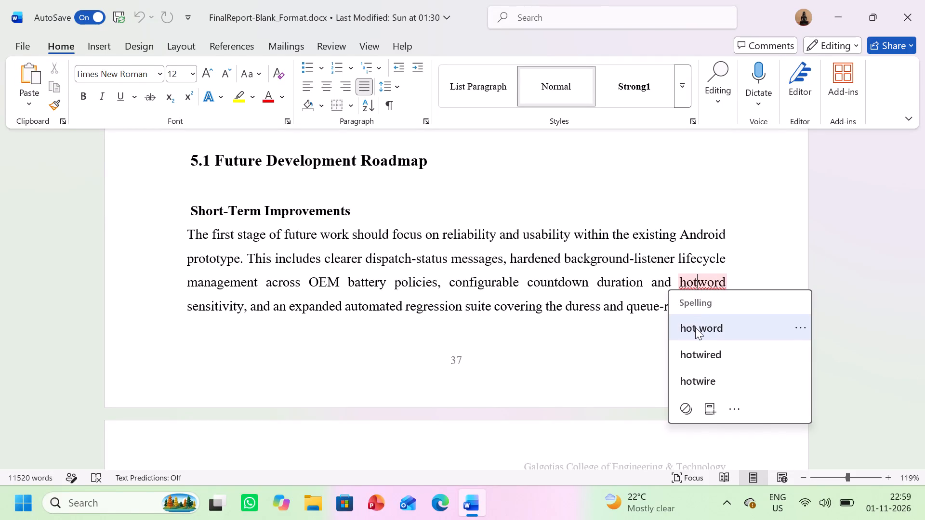
pyautogui.click(695, 327)
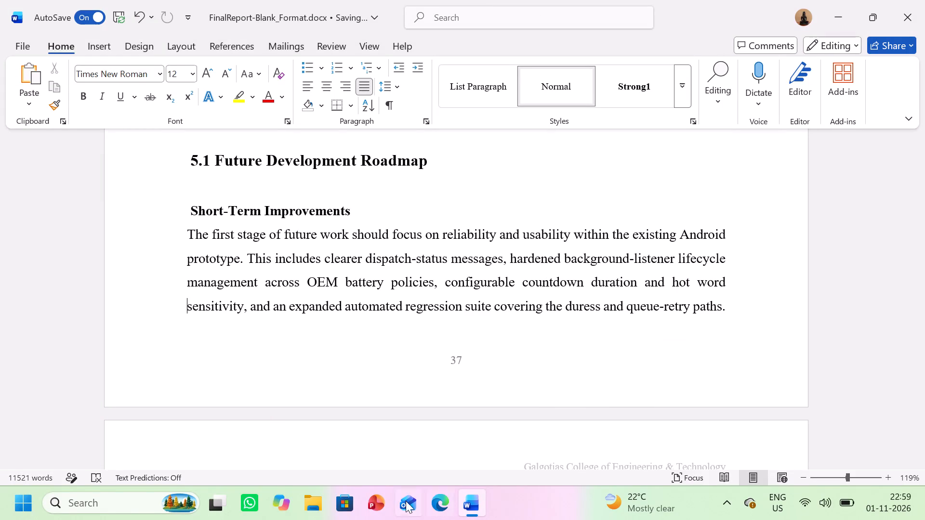
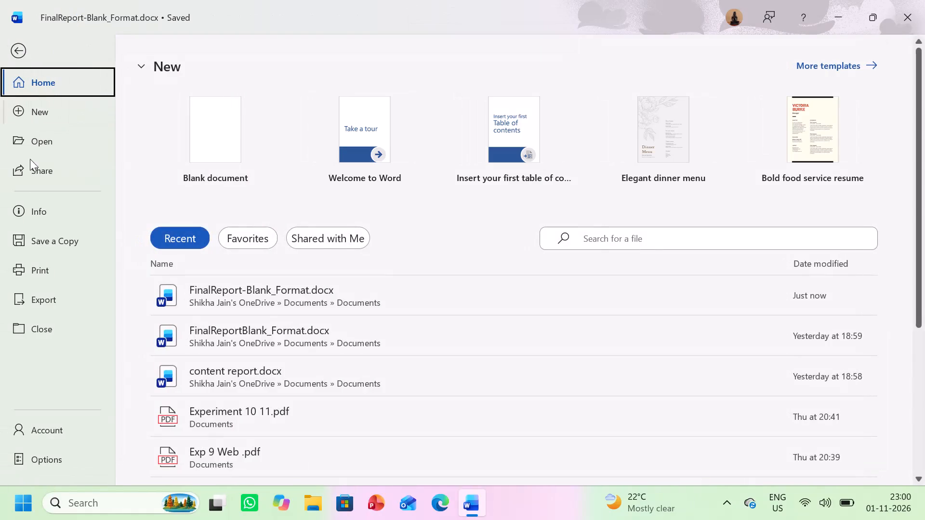
# Browse for a file to open and go to the Documents folder.
pyautogui.click(38, 141)
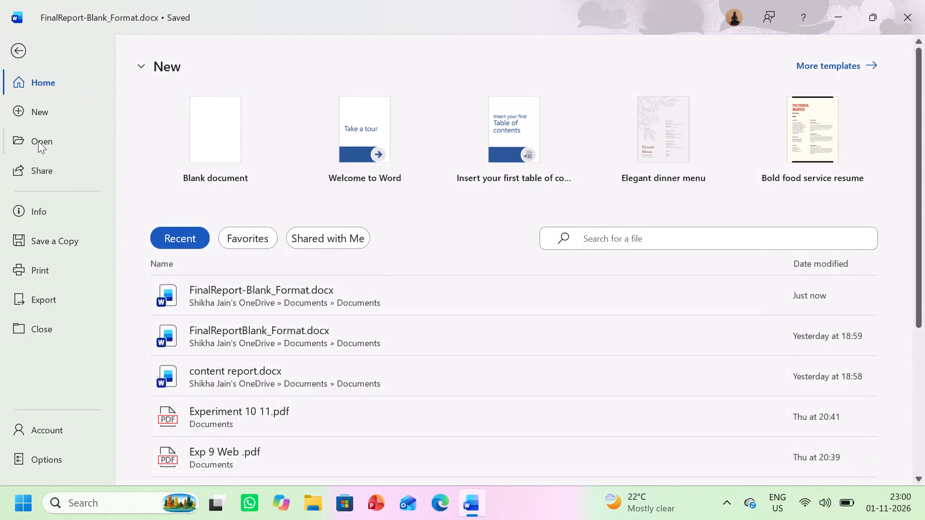
pyautogui.click(188, 283)
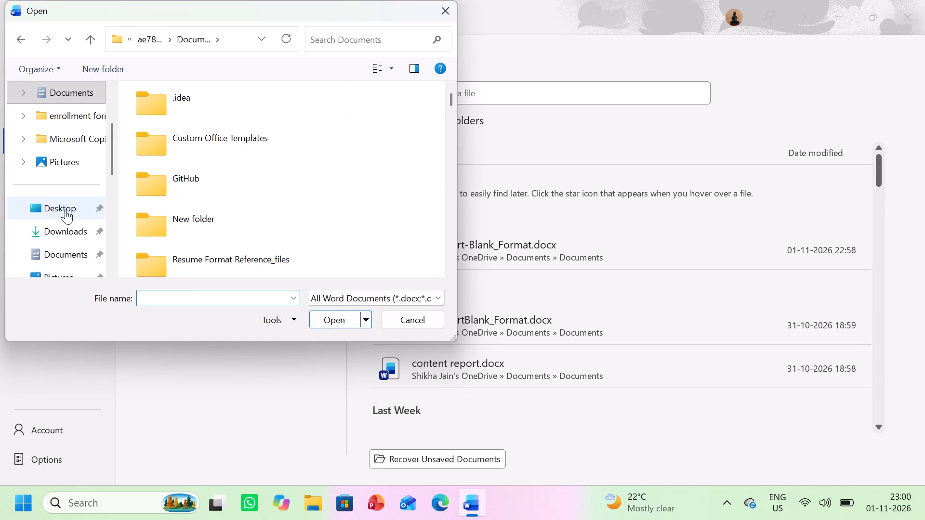
pyautogui.click(67, 250)
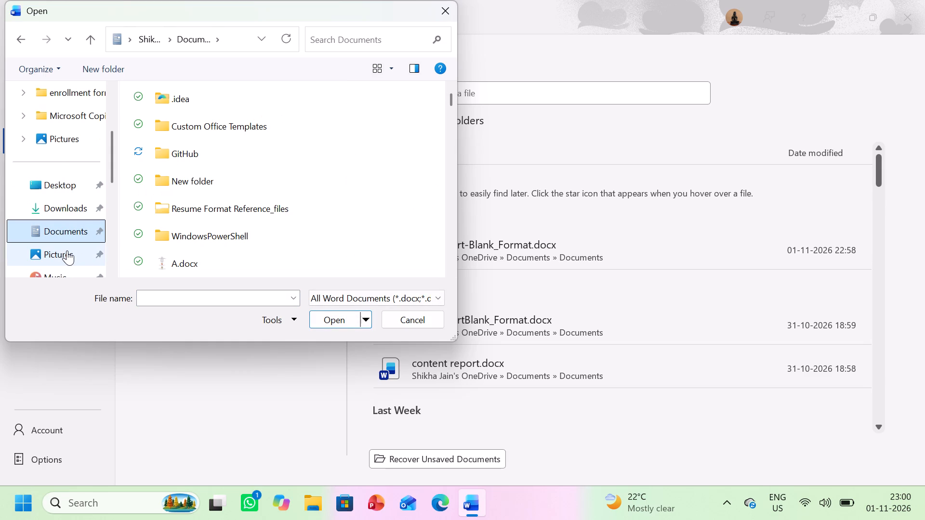
# Enter "Nagar" as the name of the file to open from the Documents folder.
pyautogui.click(186, 298)
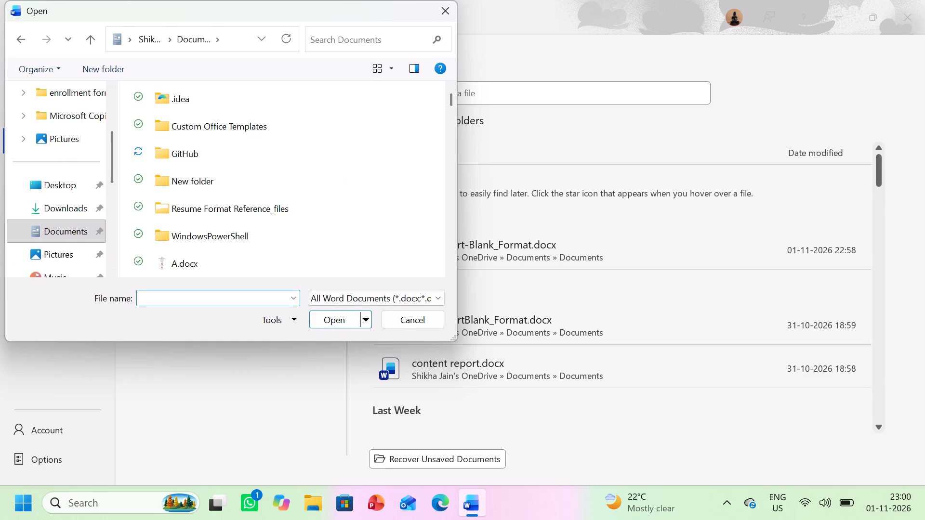
pyautogui.write('nag')
pyautogui.write('ae')
pyautogui.press('BackSpace')
pyautogui.press('r')
pyautogui.press('Home')
pyautogui.press('BackSpace')
pyautogui.press('BackSpace')
pyautogui.press('BackSpace')
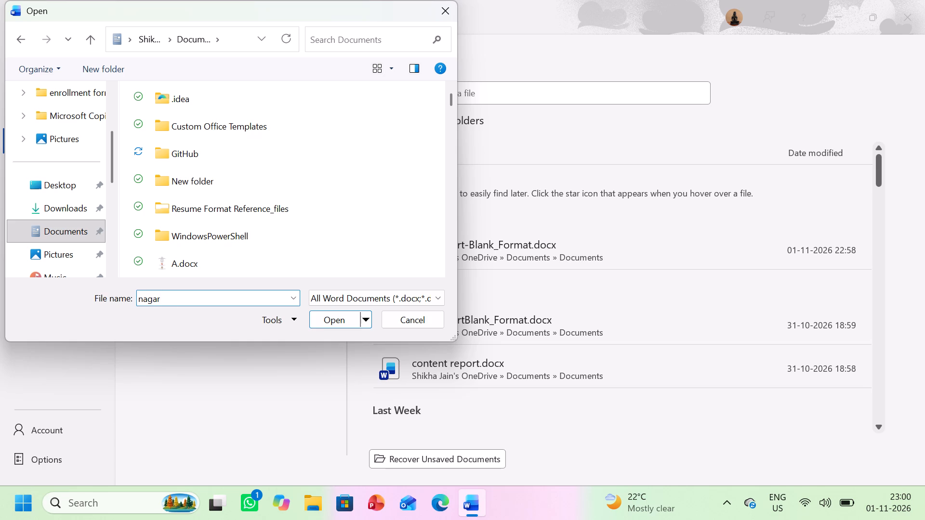
pyautogui.click(203, 295)
pyautogui.press('BackSpace')
pyautogui.press('BackSpace')
pyautogui.press('BackSpace')
pyautogui.press('BackSpace')
pyautogui.press('BackSpace')
pyautogui.press('BackSpace')
pyautogui.press('BackSpace')
pyautogui.press('BackSpace')
pyautogui.press('BackSpace')
pyautogui.press('BackSpace')
pyautogui.press('BackSpace')
pyautogui.write('agar')
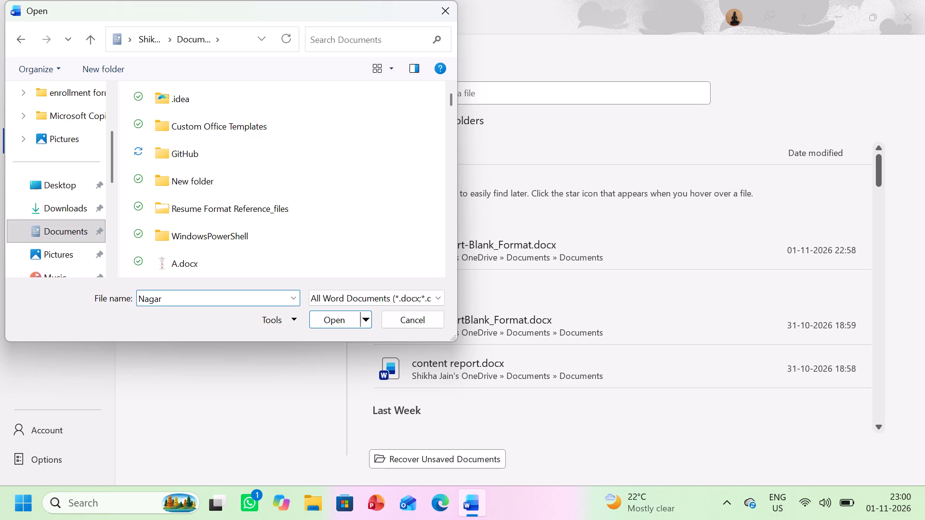
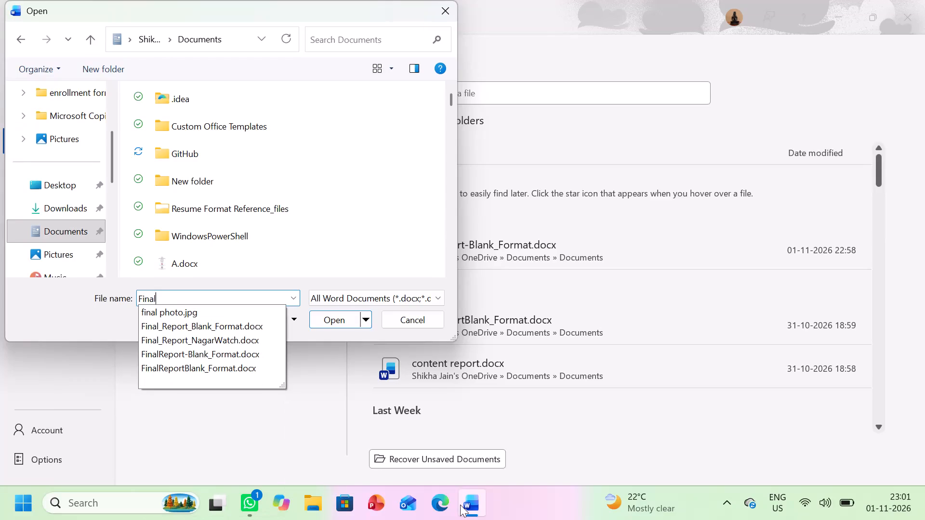
# Open the document Final_Report_NagarWatch.docx from the Documents folder.
pyautogui.click(252, 343)
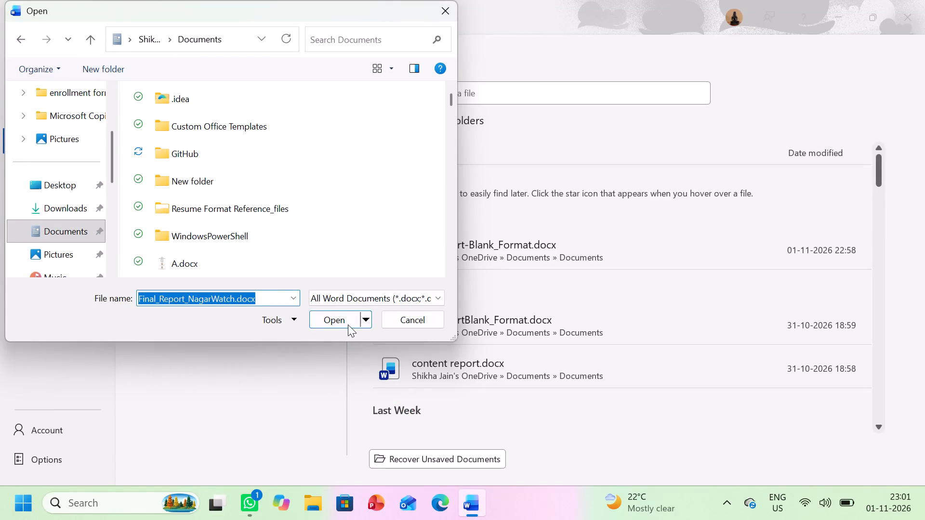
pyautogui.click(343, 321)
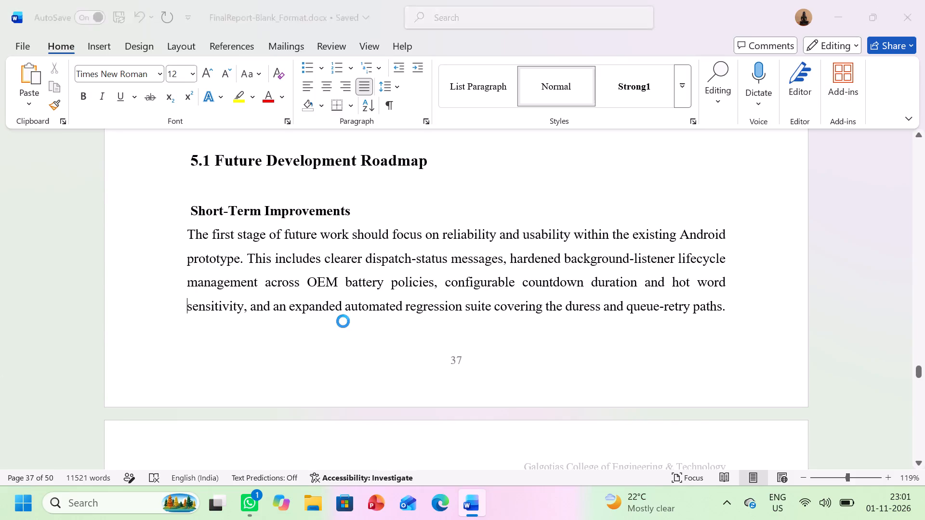
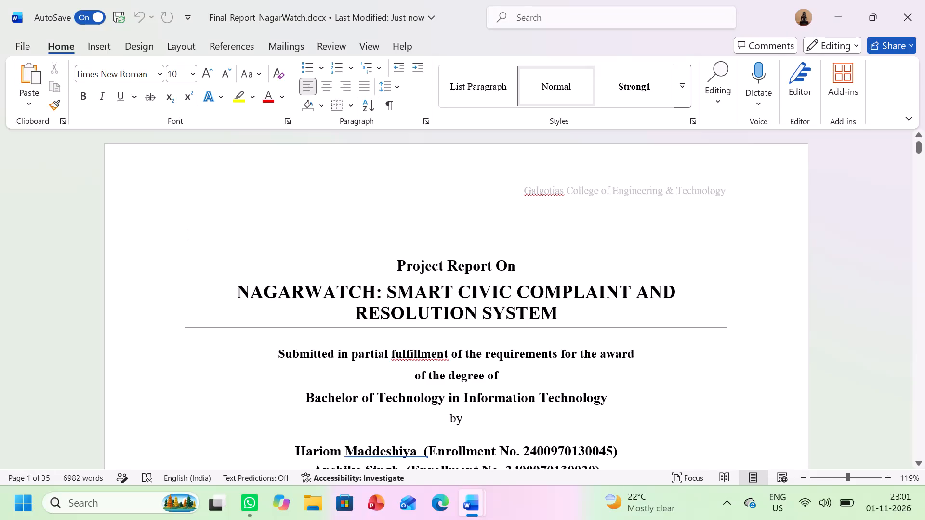
# Review the NagarWatch report from the cover page and front matter through the abstract to the opening of the Introduction section.
pyautogui.keyDown('ctrl'); pyautogui.scroll(1, 339, 290); pyautogui.keyUp('ctrl')
pyautogui.keyDown('ctrl'); pyautogui.scroll(-9, 339, 290); pyautogui.keyUp('ctrl')
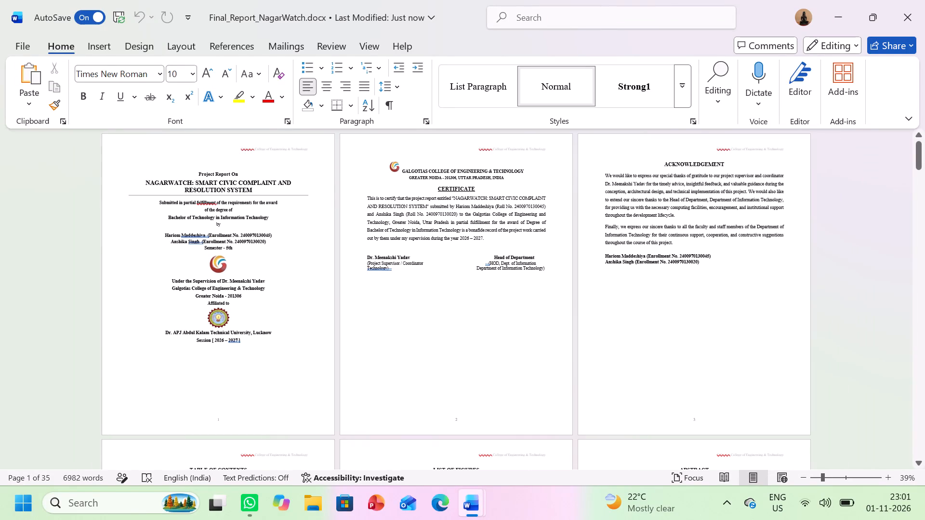
pyautogui.hscroll(5, 173, 203)
pyautogui.keyDown('ctrl'); pyautogui.scroll(6, 169, 197); pyautogui.keyUp('ctrl')
pyautogui.scroll(-3, 169, 197)
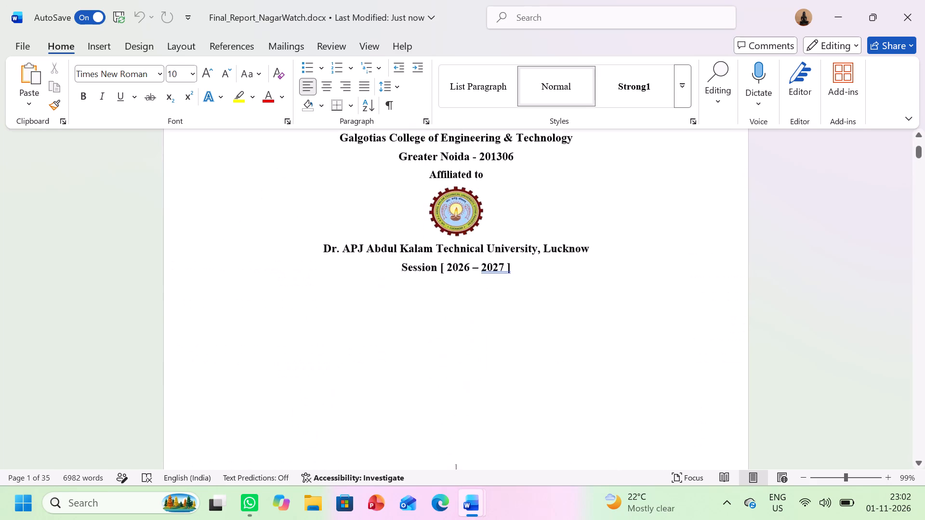
pyautogui.scroll(-6, 169, 197)
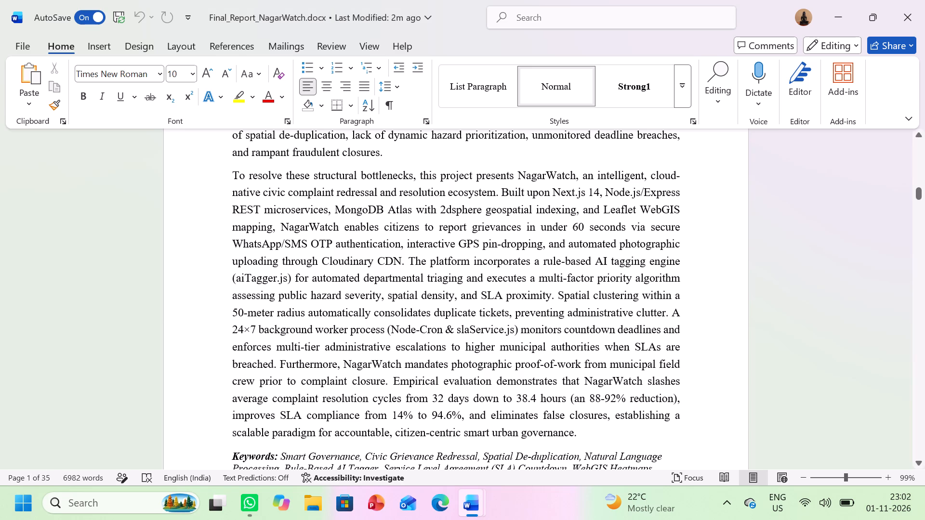
pyautogui.scroll(-4, 288, 254)
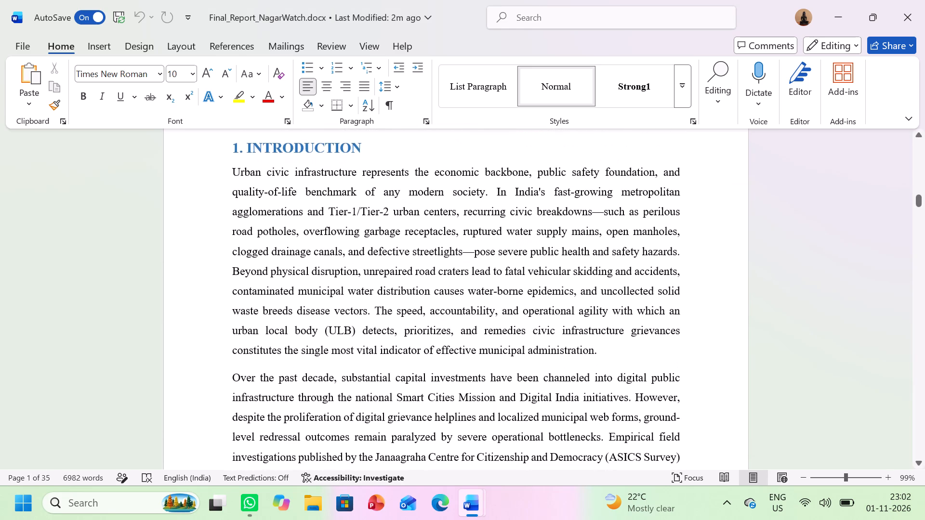
pyautogui.hscroll(-1, 288, 254)
pyautogui.scroll(-1, 288, 254)
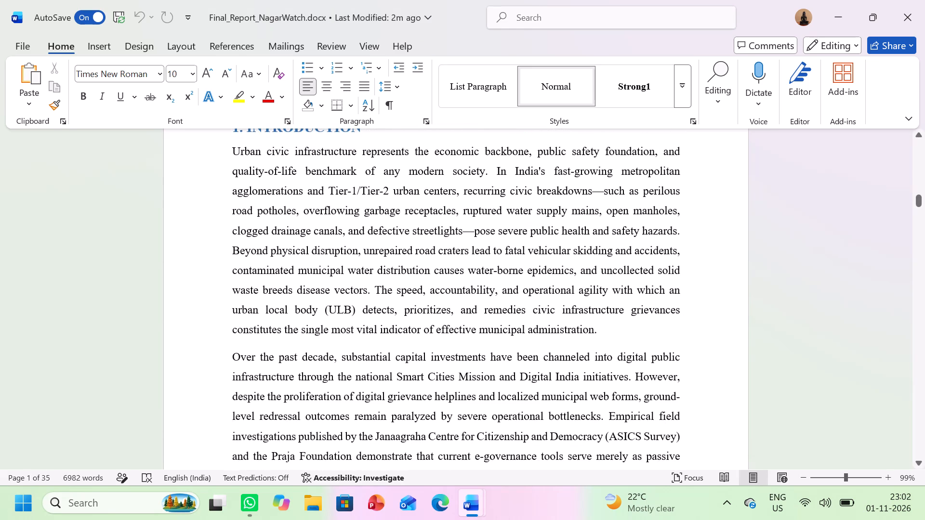
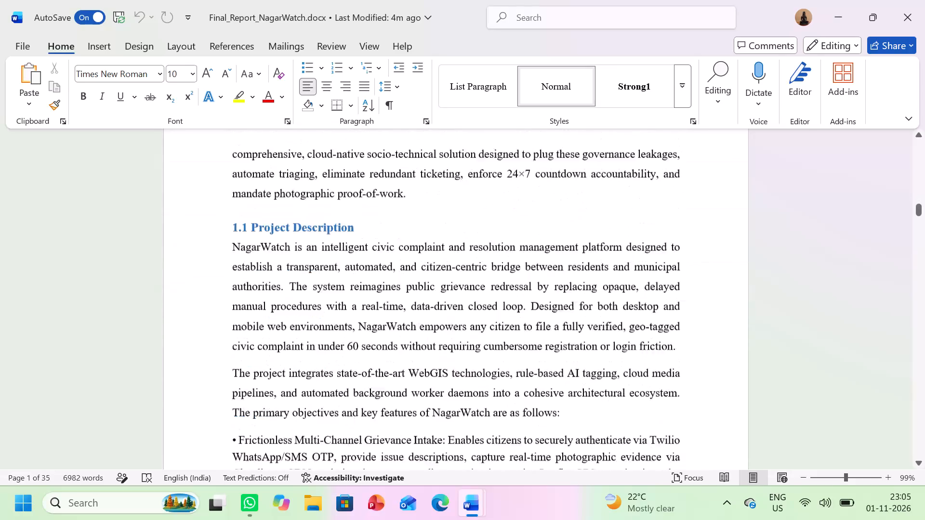
# Review the NagarWatch Introduction from Project Description through the workflow stages and architectural layers to the complaint resolution flow diagram.
pyautogui.scroll(-7, 386, 285)
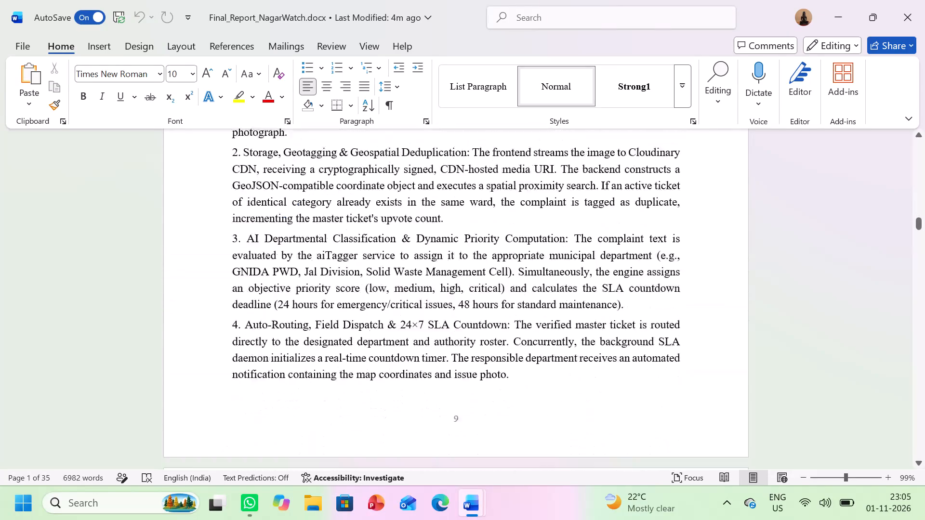
pyautogui.scroll(-4, 386, 285)
pyautogui.scroll(1, 386, 285)
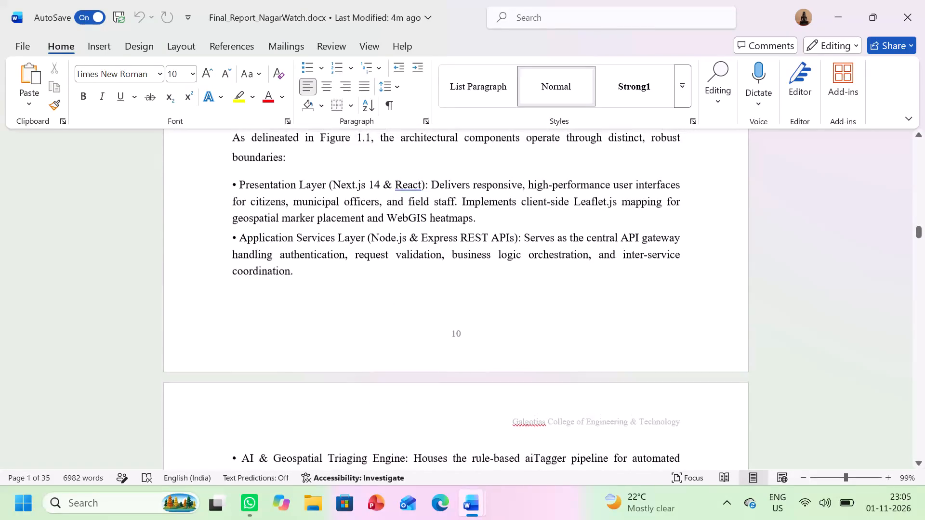
pyautogui.scroll(-5, 386, 285)
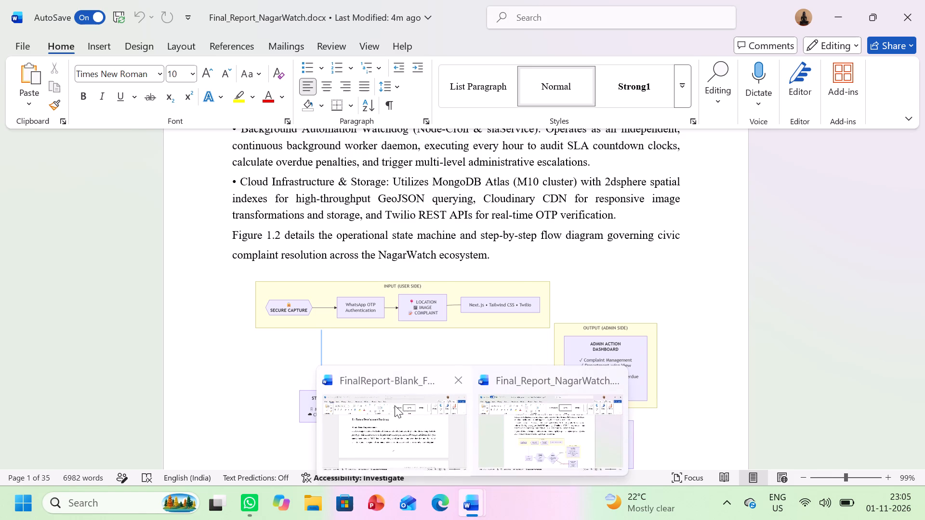
# Switch to FinalReport-Blank_Format.docx and remove a blank line above the "Project Report On" title on the cover page.
pyautogui.click(396, 427)
pyautogui.scroll(17, 396, 427)
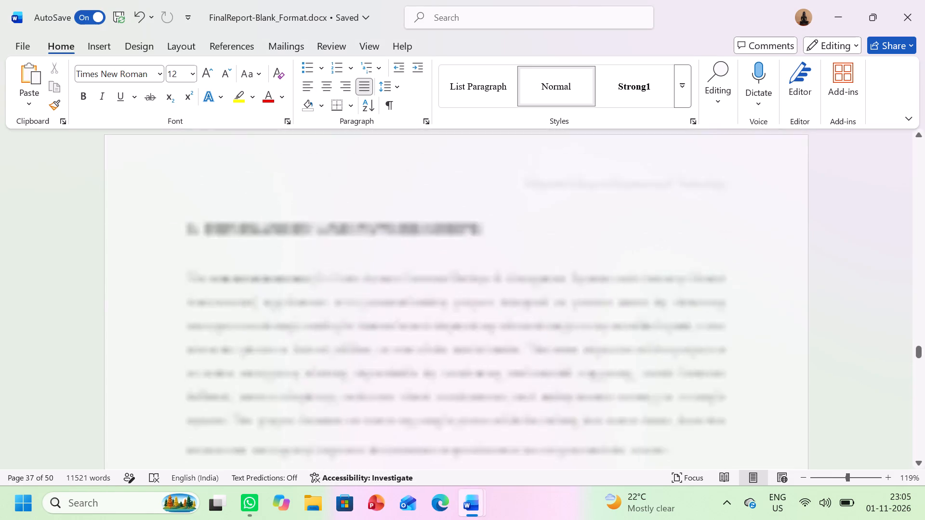
pyautogui.scroll(20, 396, 427)
pyautogui.scroll(16, 396, 427)
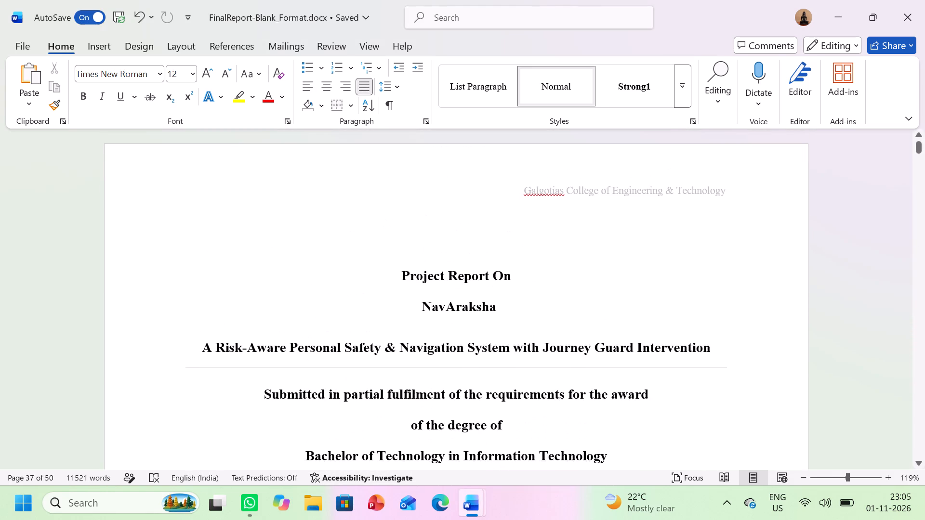
pyautogui.click(461, 262)
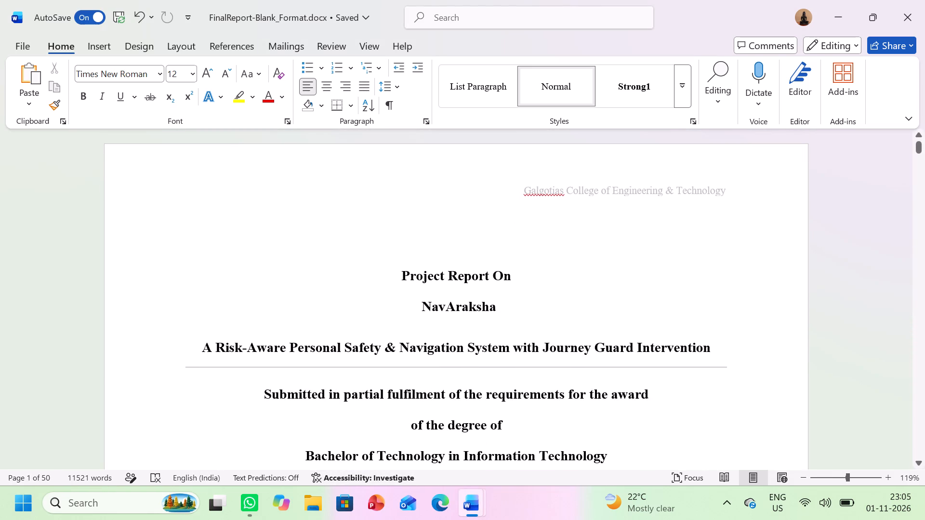
pyautogui.press('BackSpace')
# Examine the NavAraksha cover page from the project title down to the supervision, university affiliation and session lines.
pyautogui.scroll(-1, 461, 262)
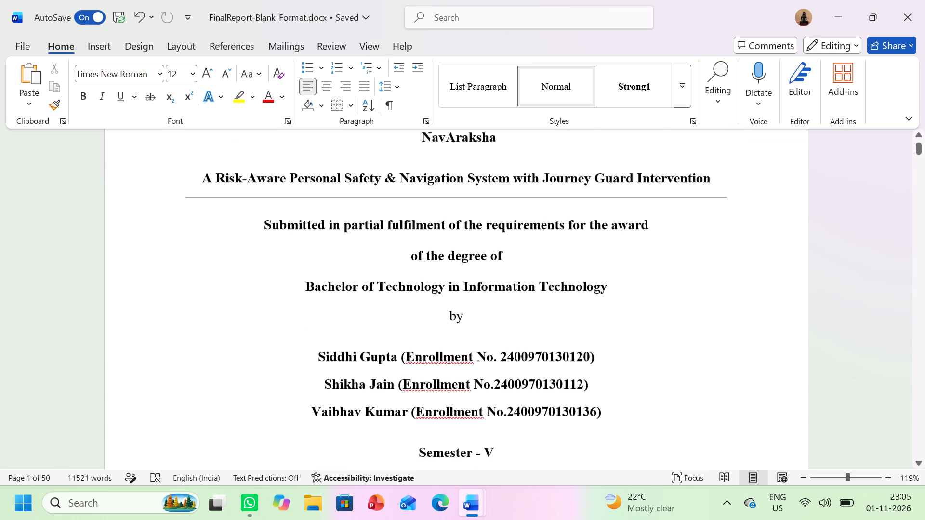
pyautogui.scroll(-4, 461, 262)
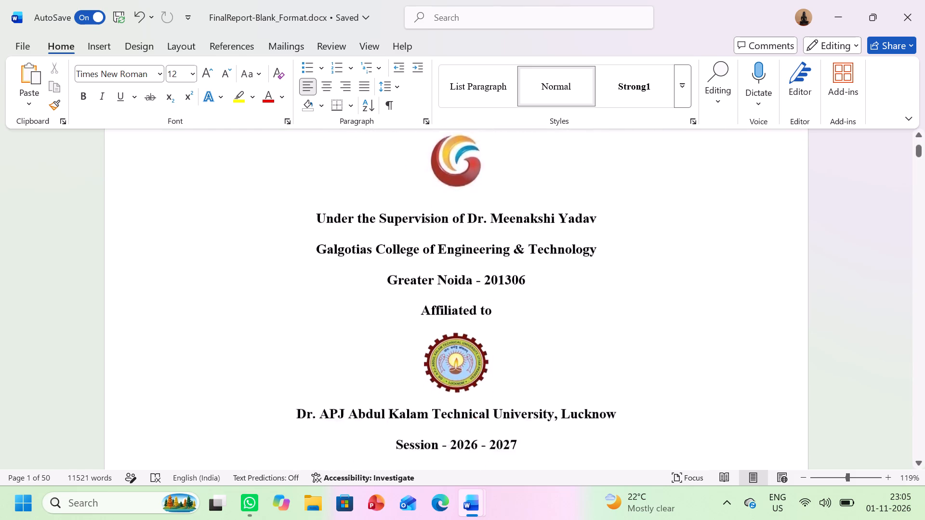
pyautogui.scroll(-2, 461, 262)
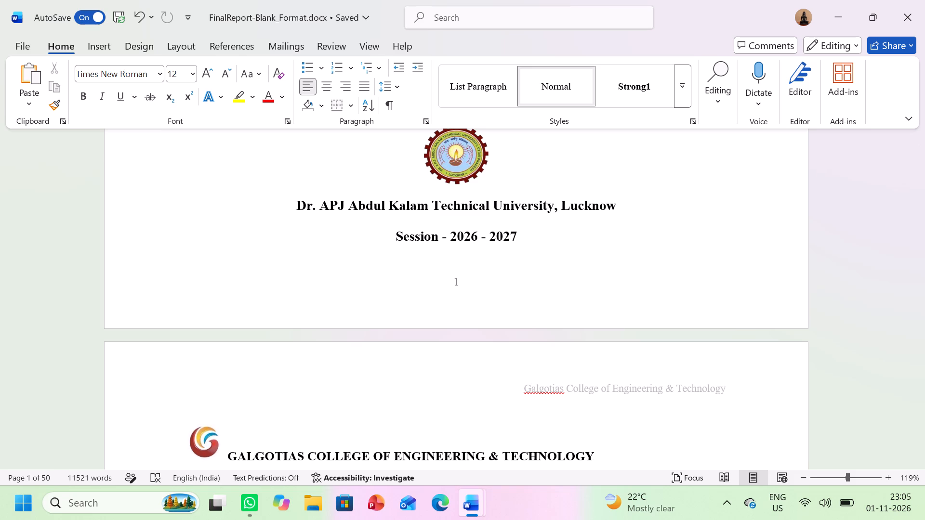
pyautogui.scroll(-1, 461, 262)
pyautogui.keyDown('ctrl'); pyautogui.scroll(1, 461, 262); pyautogui.keyUp('ctrl')
pyautogui.keyDown('ctrl'); pyautogui.scroll(-1, 461, 262); pyautogui.keyUp('ctrl')
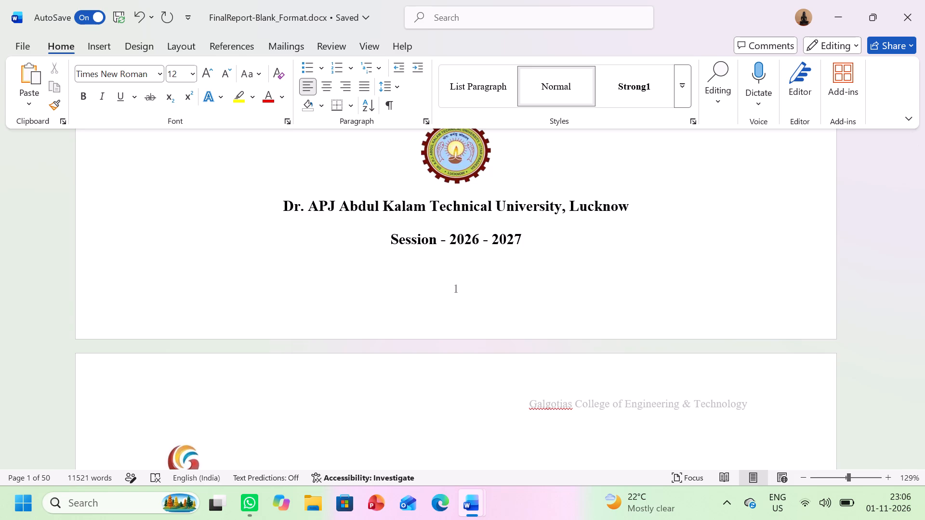
# Examine the NavAraksha report's certificate and acknowledgement pages, including their wording and signatory blocks.
pyautogui.scroll(-1, 461, 262)
pyautogui.keyDown('ctrl'); pyautogui.scroll(1, 461, 262); pyautogui.keyUp('ctrl')
pyautogui.keyDown('ctrl'); pyautogui.scroll(-2, 461, 262); pyautogui.keyUp('ctrl')
pyautogui.scroll(-2, 461, 262)
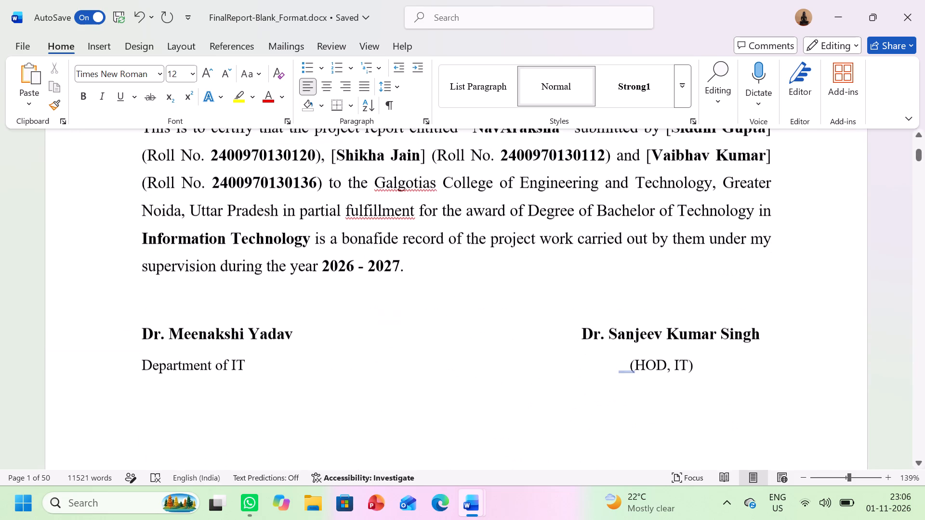
pyautogui.keyDown('ctrl'); pyautogui.scroll(-6, 461, 262); pyautogui.keyUp('ctrl')
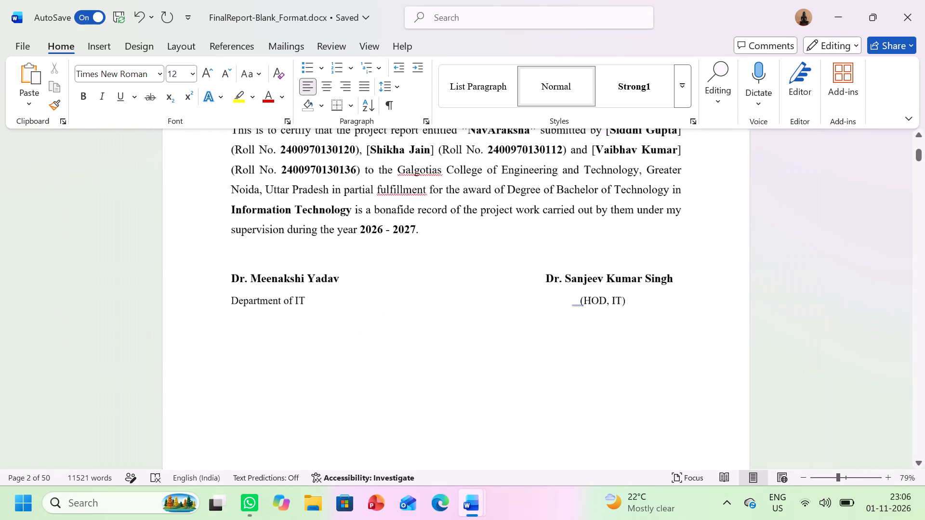
pyautogui.scroll(-5, 461, 262)
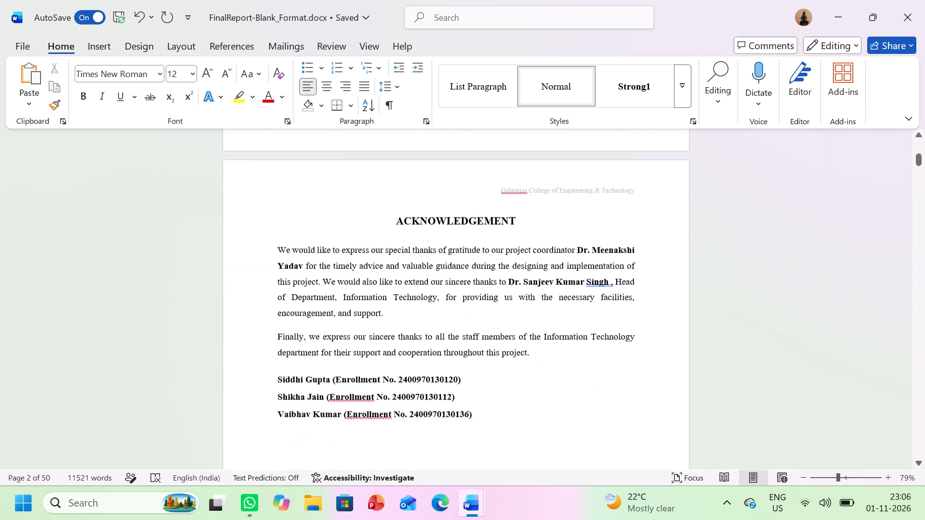
pyautogui.scroll(-2, 461, 262)
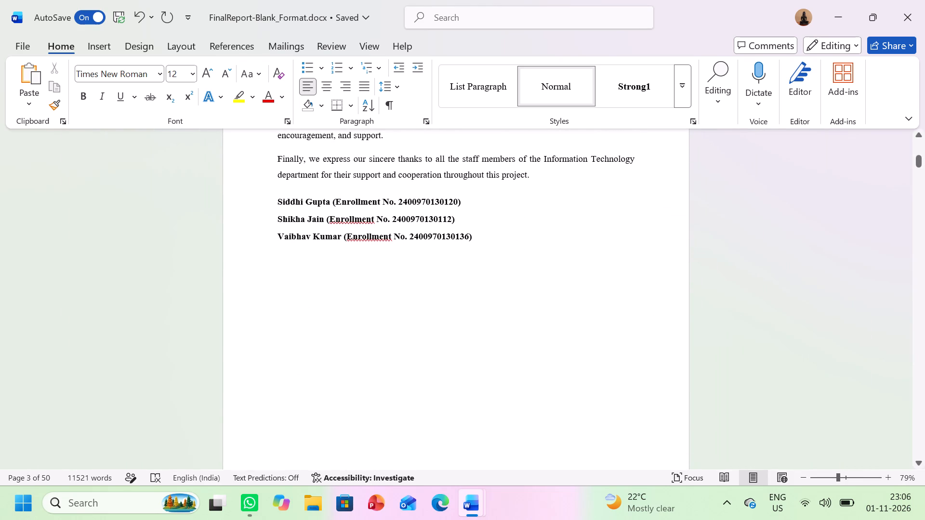
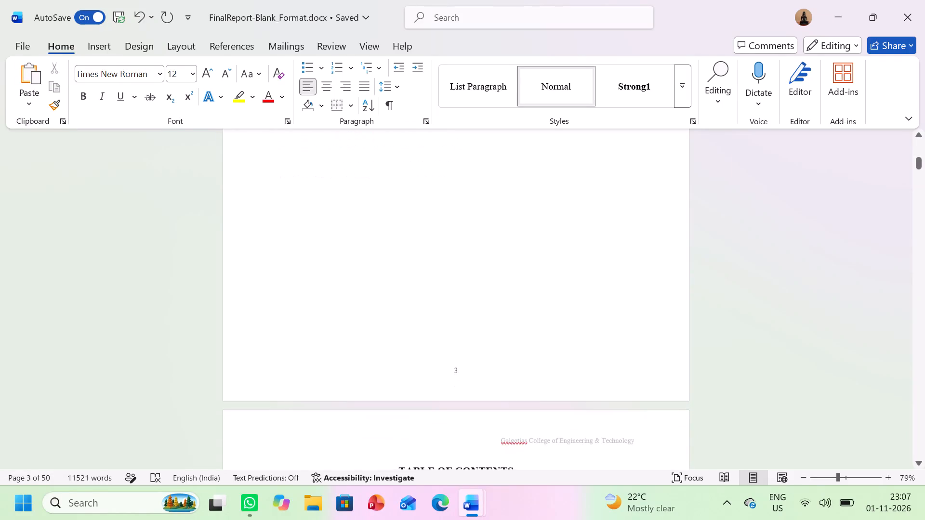
# From the NavAraksha table of contents, switch to Final_Report_NagarWatch.docx and examine its certificate signatory block and table of contents.
pyautogui.scroll(-1, 461, 262)
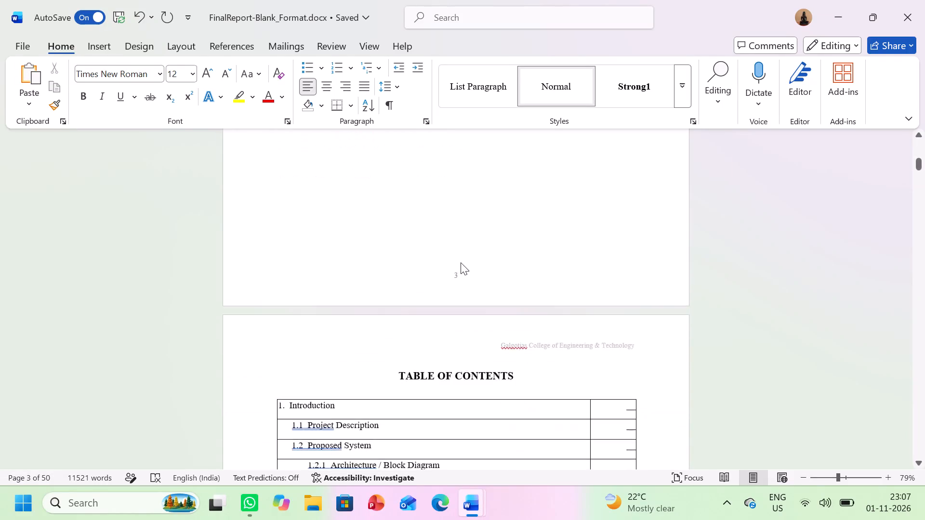
pyautogui.scroll(-2, 461, 262)
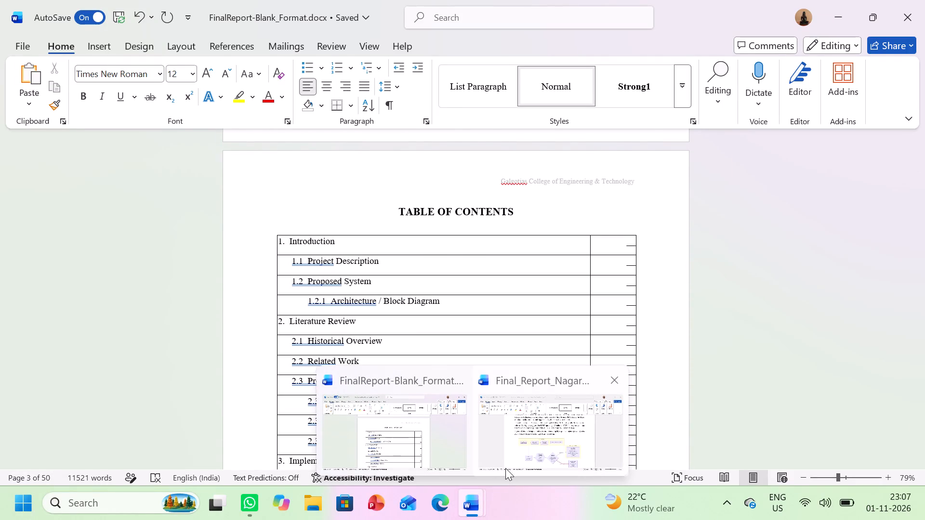
pyautogui.click(514, 450)
pyautogui.scroll(12, 577, 372)
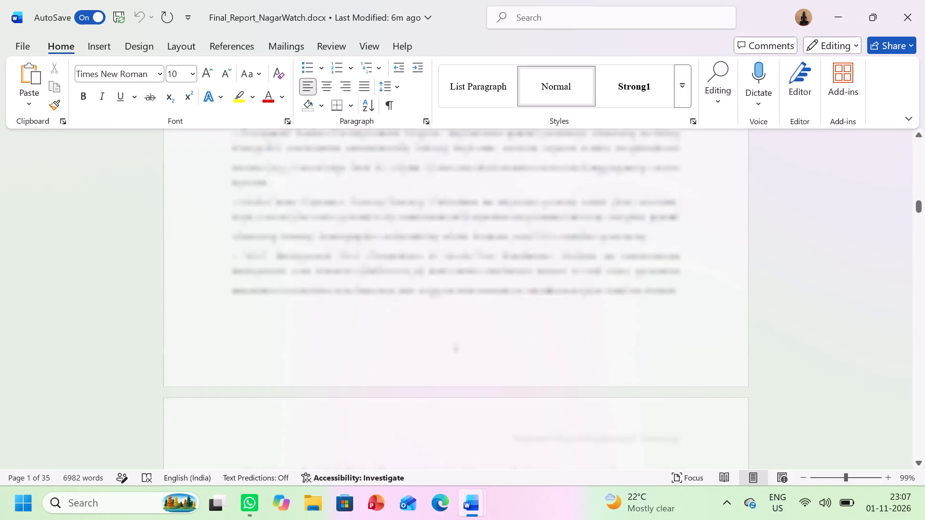
pyautogui.scroll(20, 577, 372)
pyautogui.scroll(-4, 577, 372)
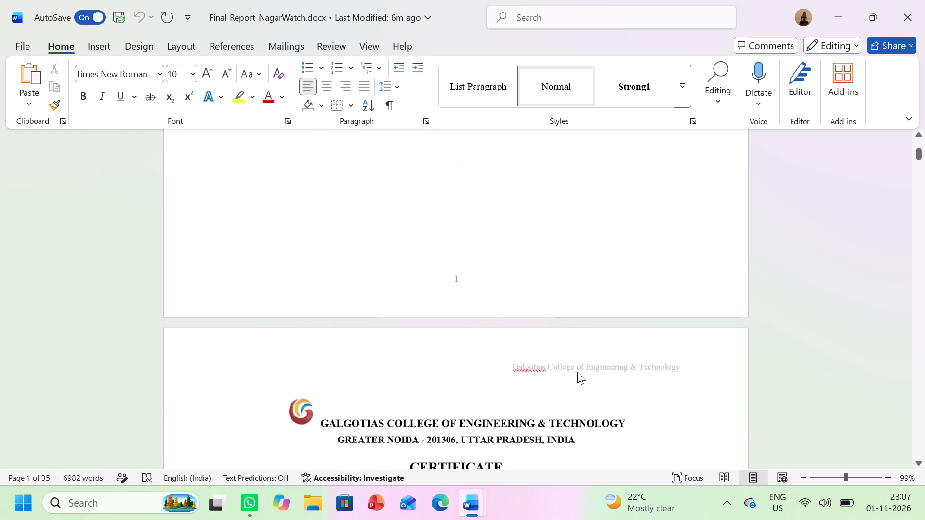
pyautogui.scroll(-3, 577, 372)
pyautogui.scroll(1, 577, 372)
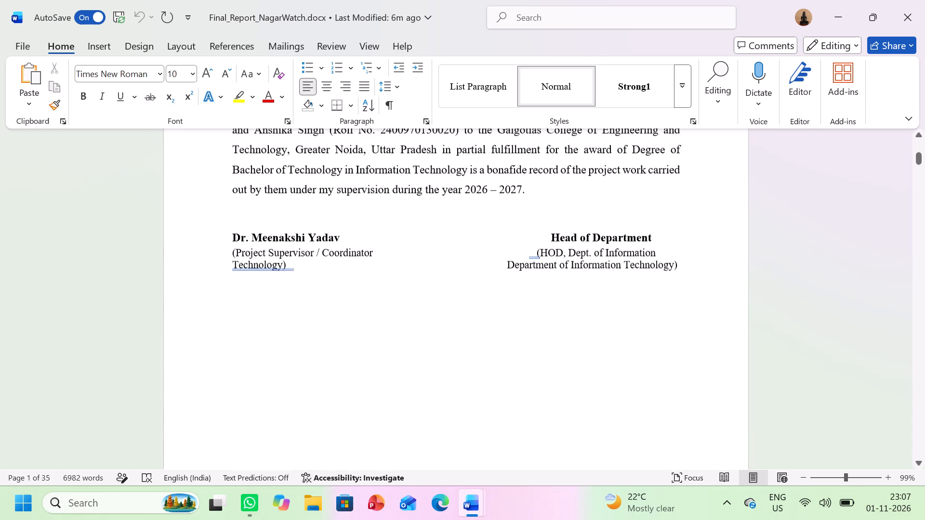
pyautogui.scroll(1, 577, 372)
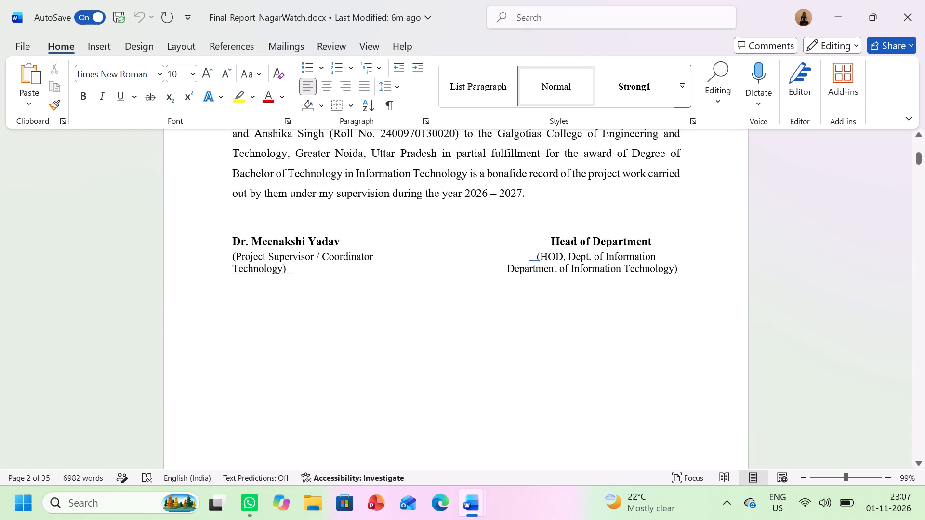
pyautogui.scroll(-1, 577, 372)
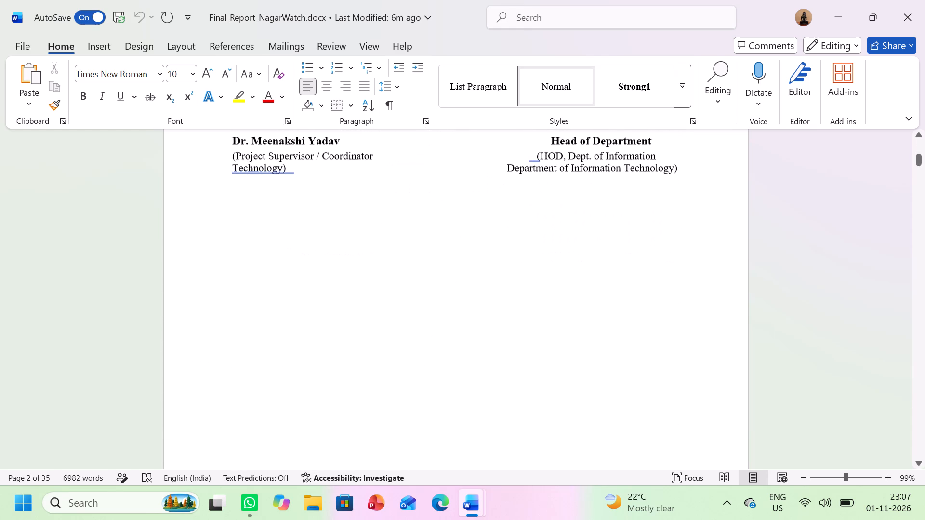
pyautogui.scroll(-6, 577, 372)
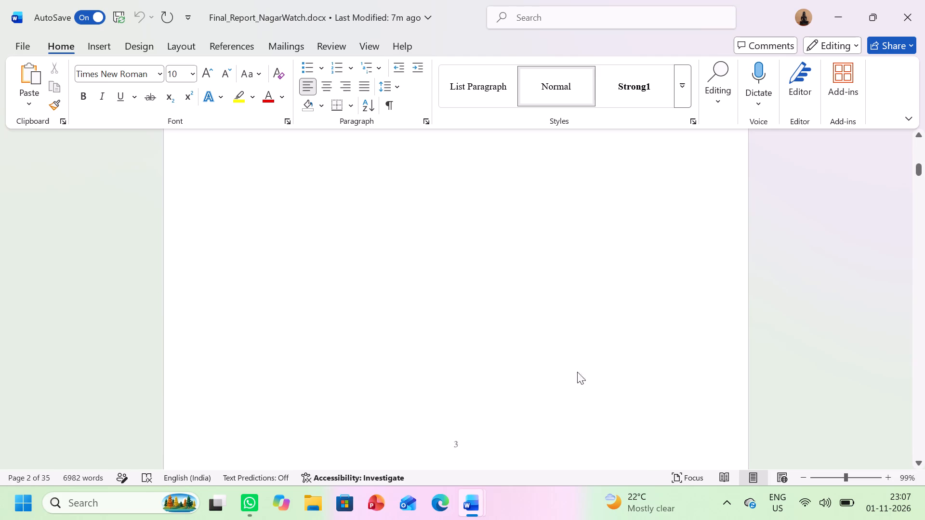
pyautogui.scroll(-3, 577, 372)
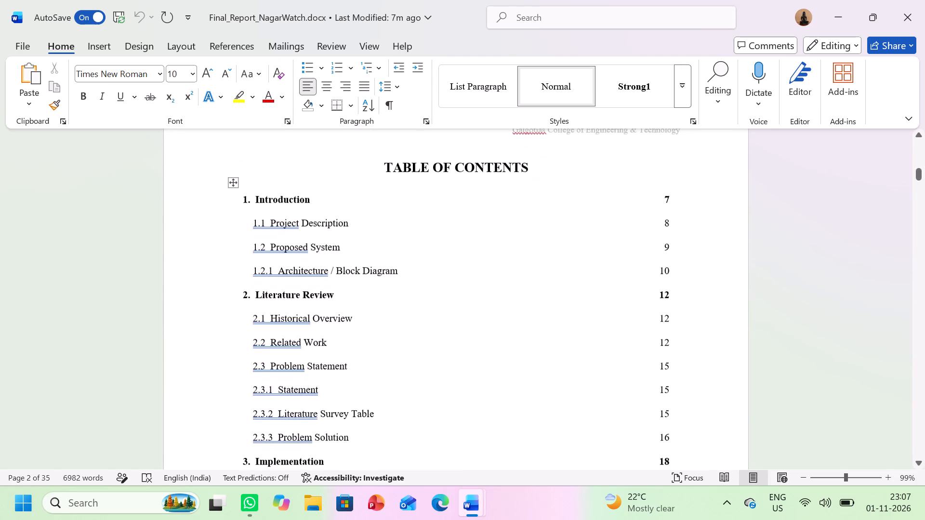
pyautogui.scroll(-1, 577, 372)
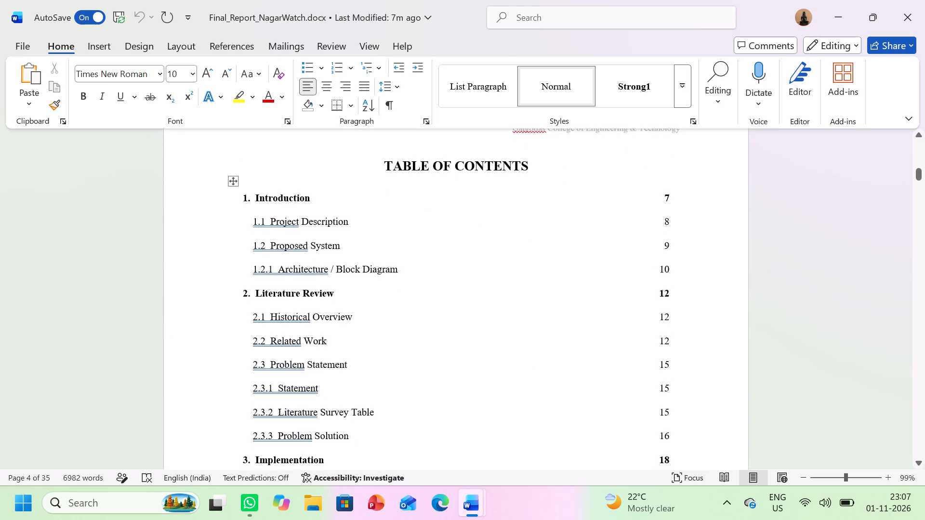
pyautogui.scroll(-1, 555, 381)
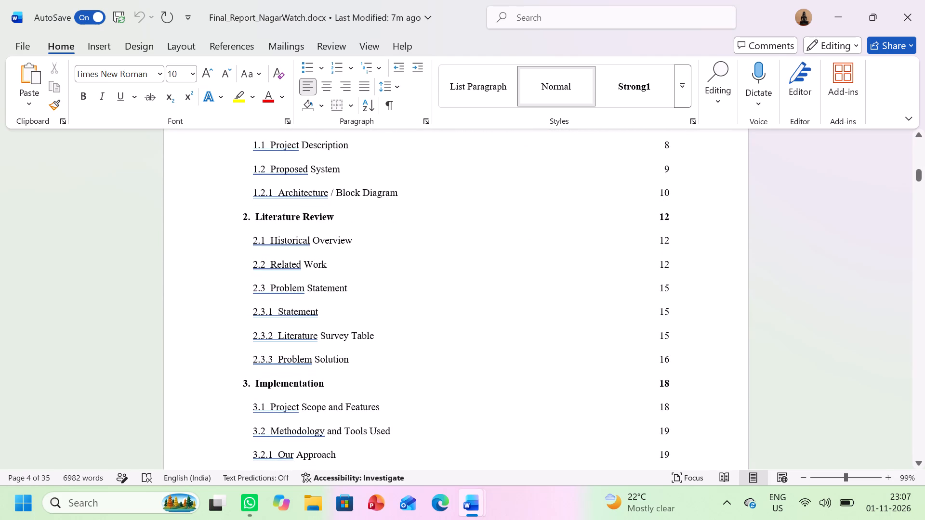
# Return to FinalReport-Blank_Format.docx and examine its table of contents from Introduction down to References for comparison.
pyautogui.click(417, 444)
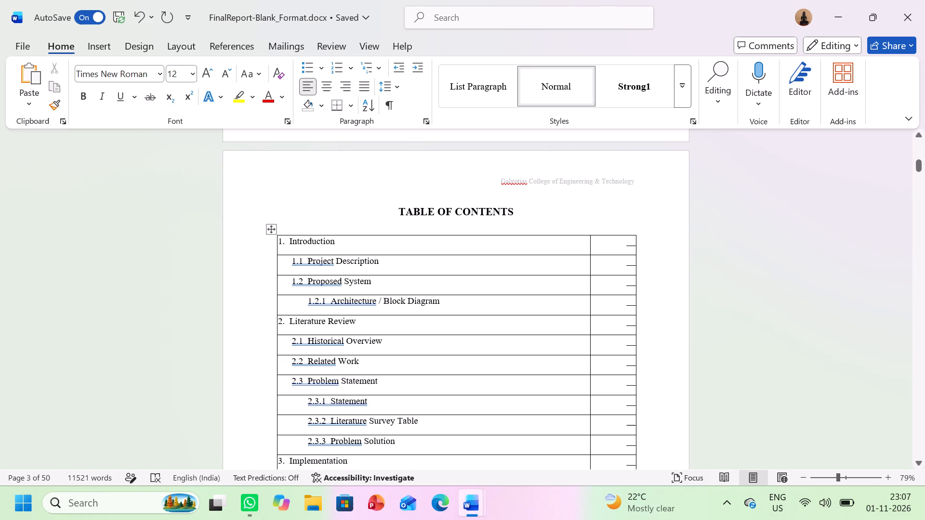
pyautogui.scroll(-2, 586, 312)
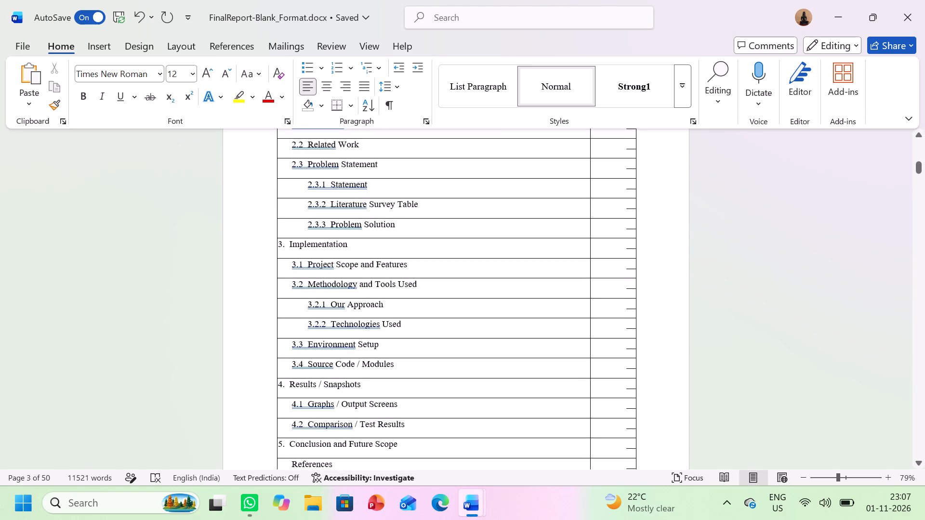
pyautogui.scroll(-1, 586, 312)
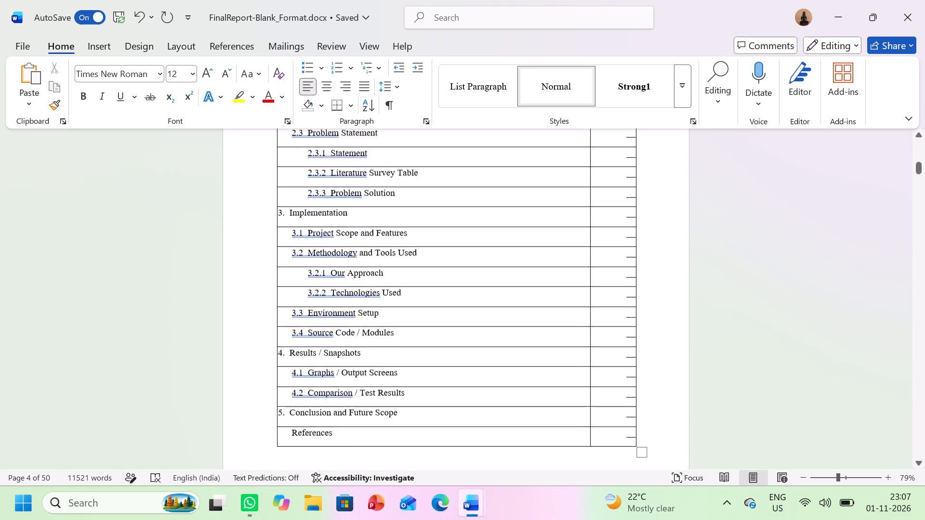
pyautogui.scroll(-2, 586, 312)
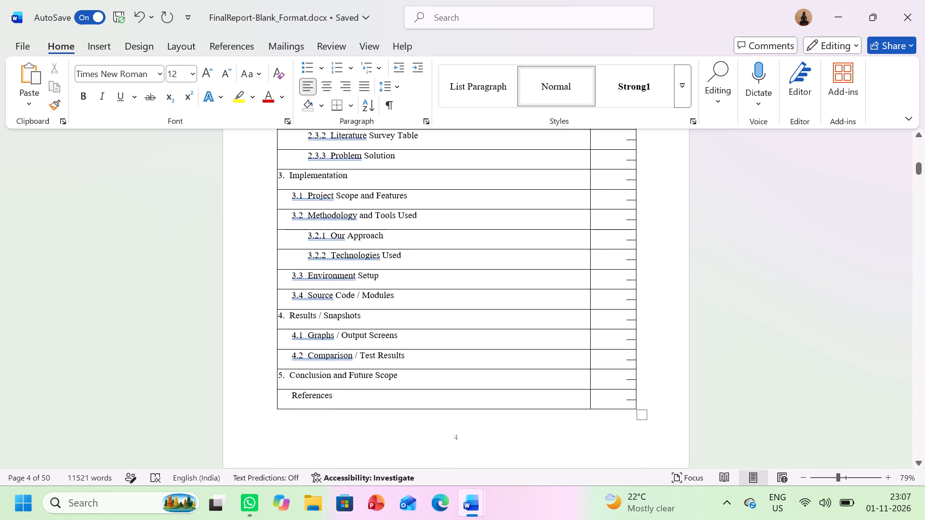
pyautogui.hscroll(1, 586, 312)
# Examine the NavAraksha abstract's layout across its pages, from the proposed system paragraph to the keywords and the end of that page.
pyautogui.scroll(-1, 586, 312)
pyautogui.keyDown('ctrl'); pyautogui.scroll(1, 586, 312); pyautogui.keyUp('ctrl')
pyautogui.scroll(-7, 586, 312)
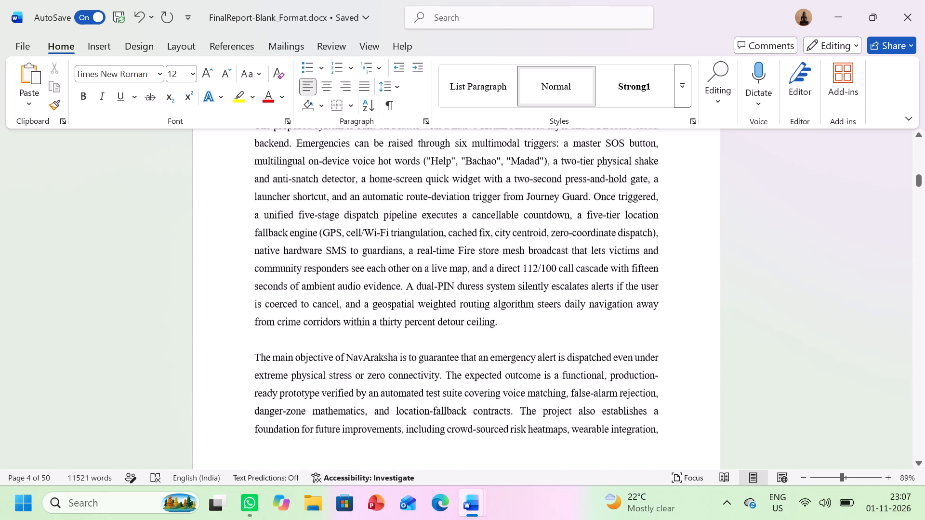
pyautogui.keyDown('ctrl'); pyautogui.scroll(-2, 586, 312); pyautogui.keyUp('ctrl')
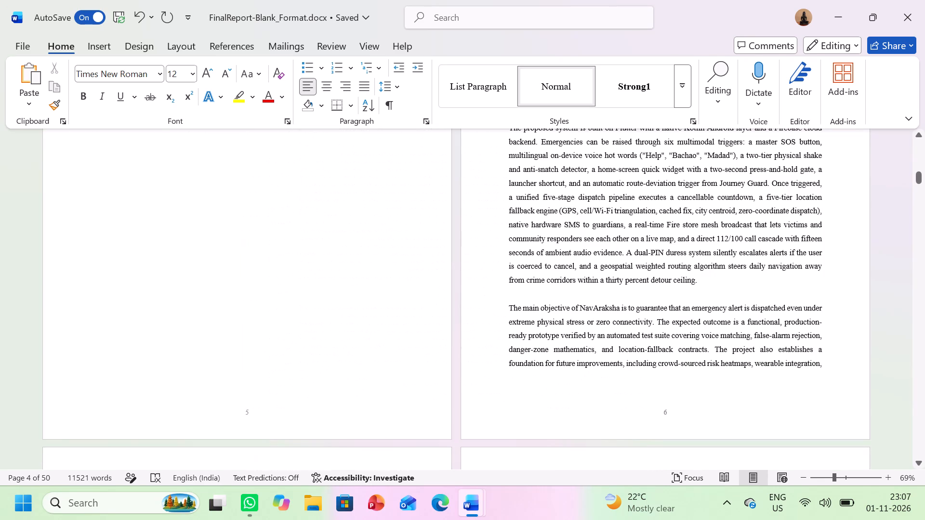
pyautogui.keyDown('ctrl'); pyautogui.scroll(3, 629, 309); pyautogui.keyUp('ctrl')
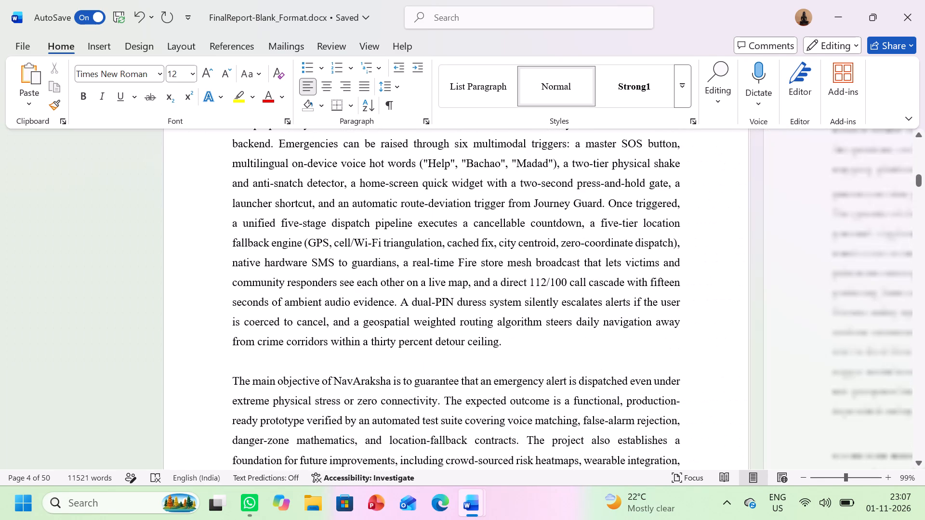
pyautogui.scroll(4, 629, 309)
pyautogui.scroll(-4, 629, 309)
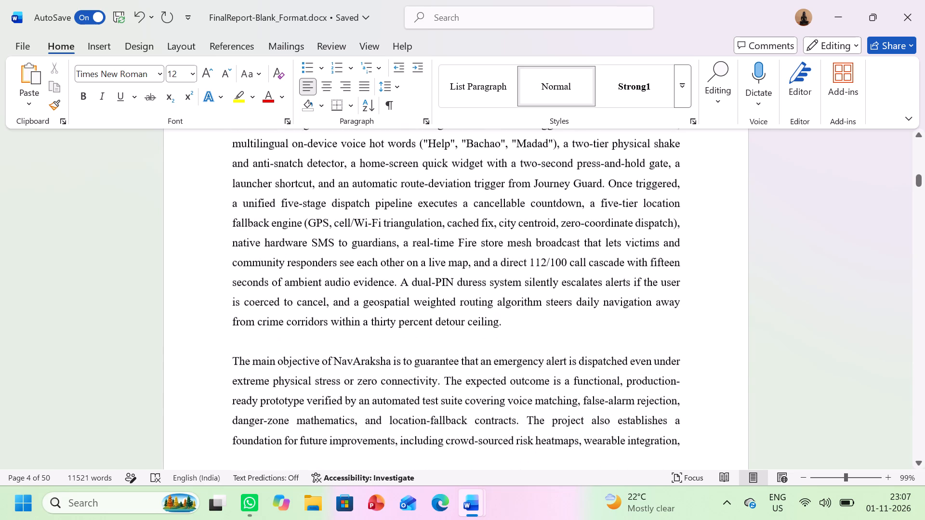
pyautogui.scroll(-3, 629, 309)
pyautogui.scroll(-1, 568, 373)
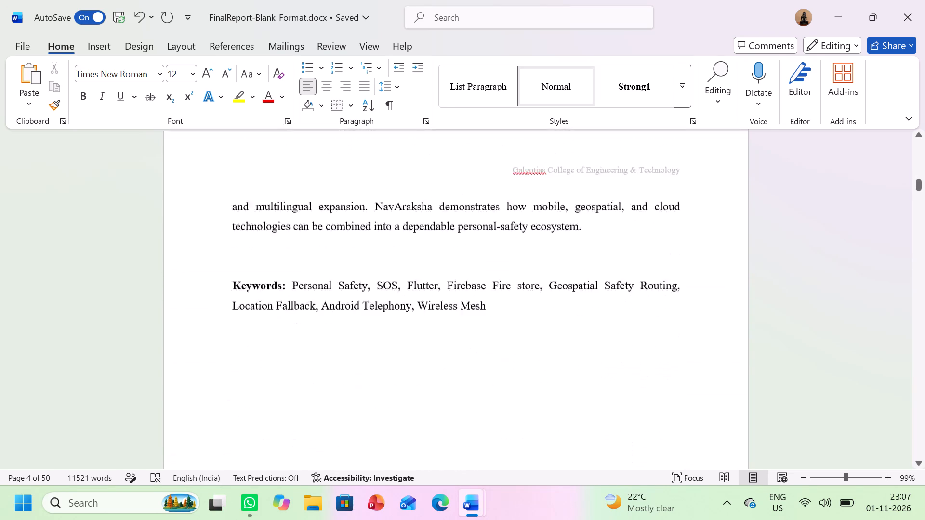
pyautogui.scroll(-4, 568, 373)
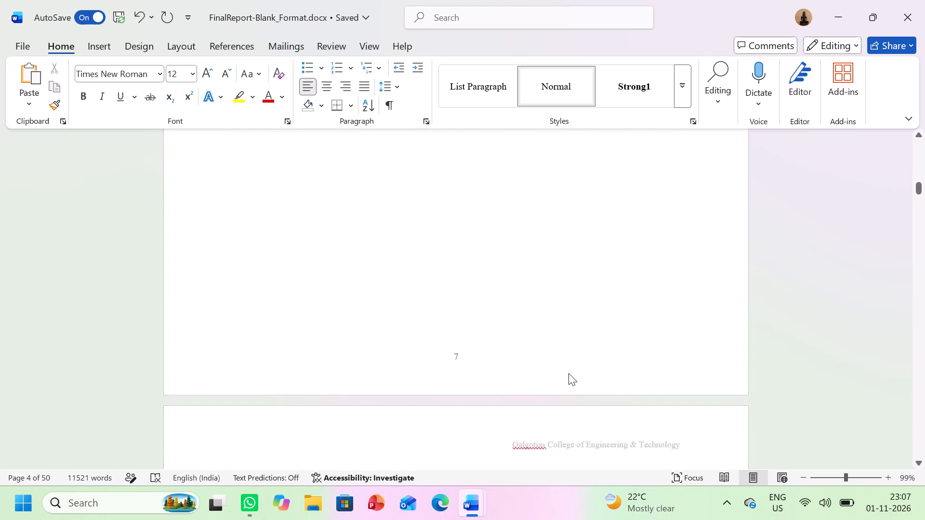
pyautogui.scroll(-1, 568, 373)
# Reread the NavAraksha abstract from its heading through the main objective paragraph, checking paragraph spacing and the page break.
pyautogui.scroll(9, 568, 373)
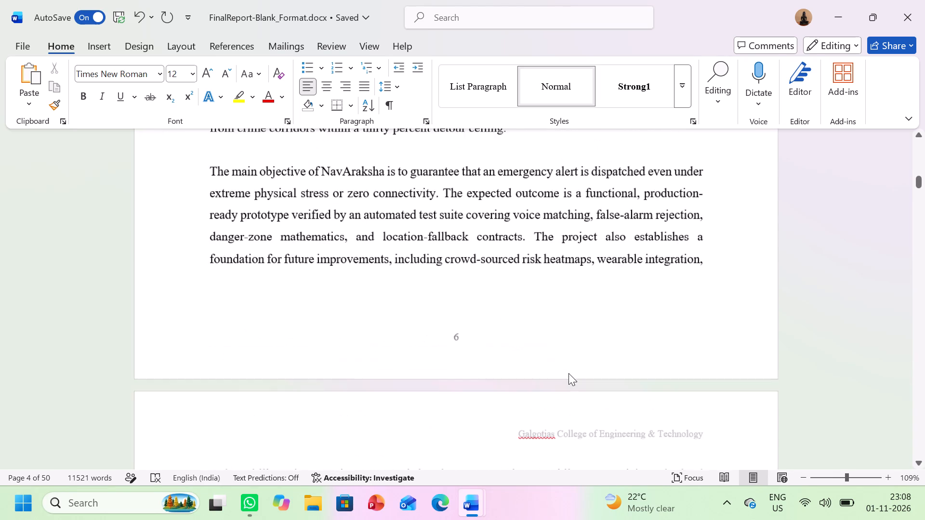
pyautogui.scroll(4, 568, 373)
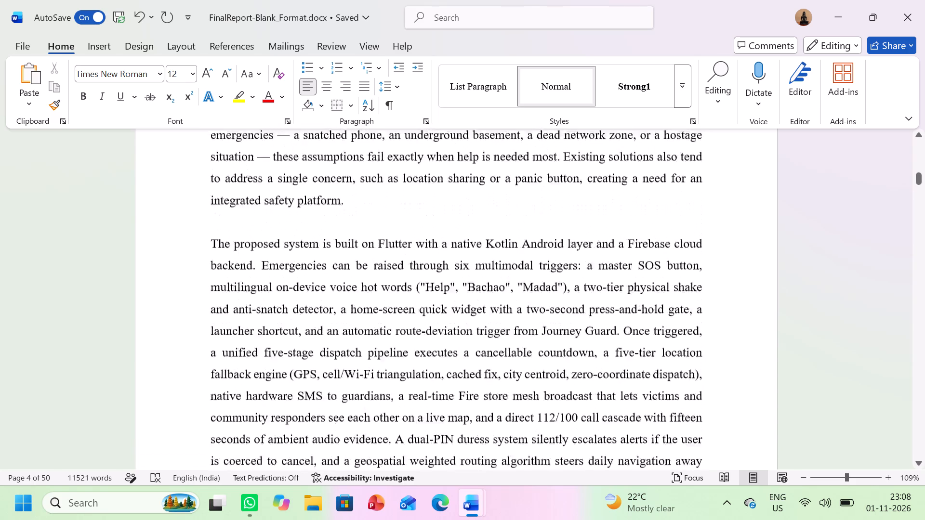
pyautogui.scroll(1, 568, 373)
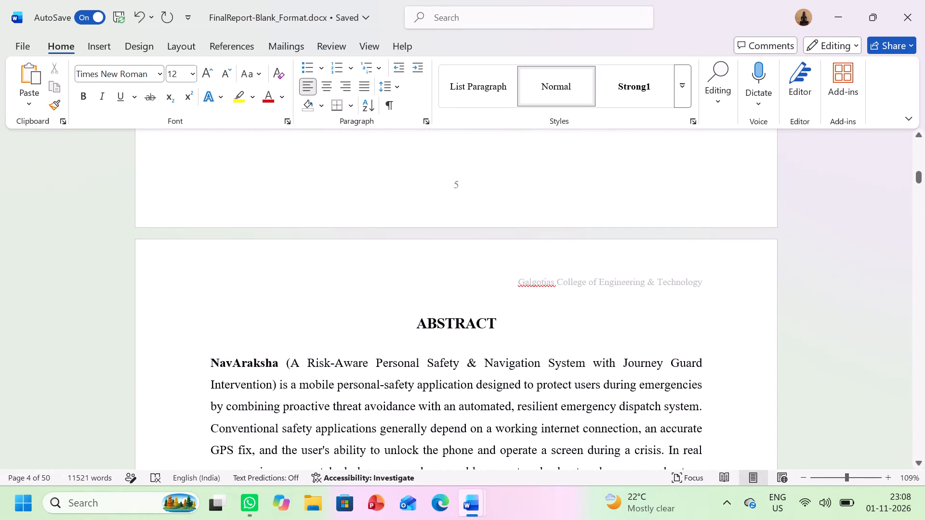
pyautogui.scroll(-3, 568, 373)
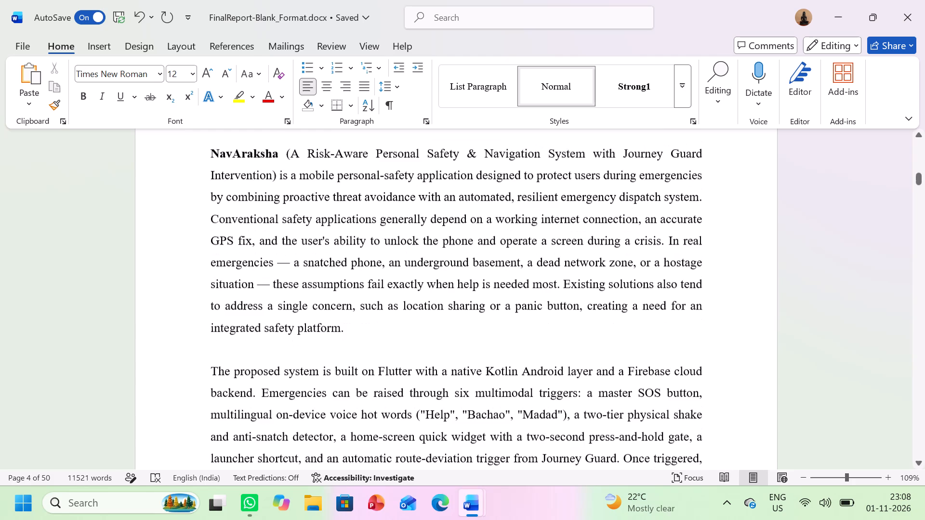
pyautogui.scroll(-1, 568, 373)
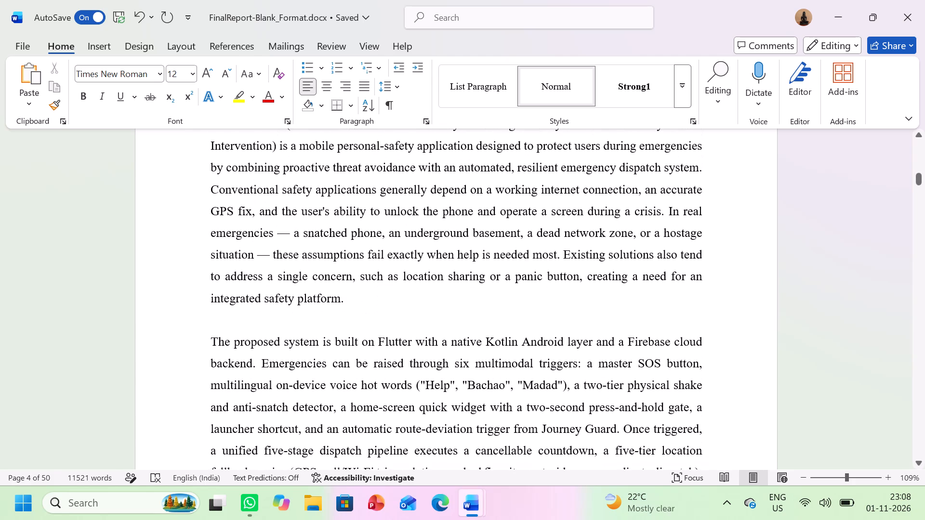
pyautogui.scroll(2, 568, 373)
pyautogui.scroll(-1, 568, 373)
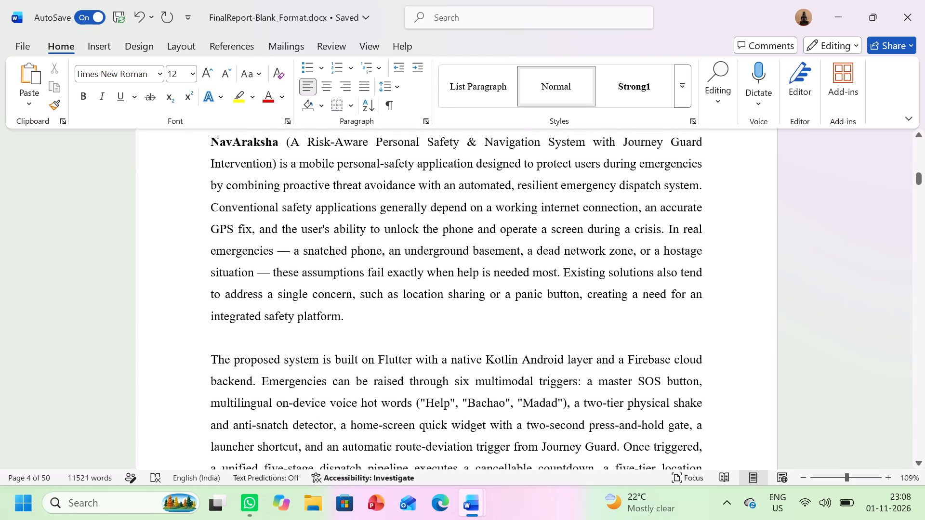
pyautogui.scroll(-2, 568, 373)
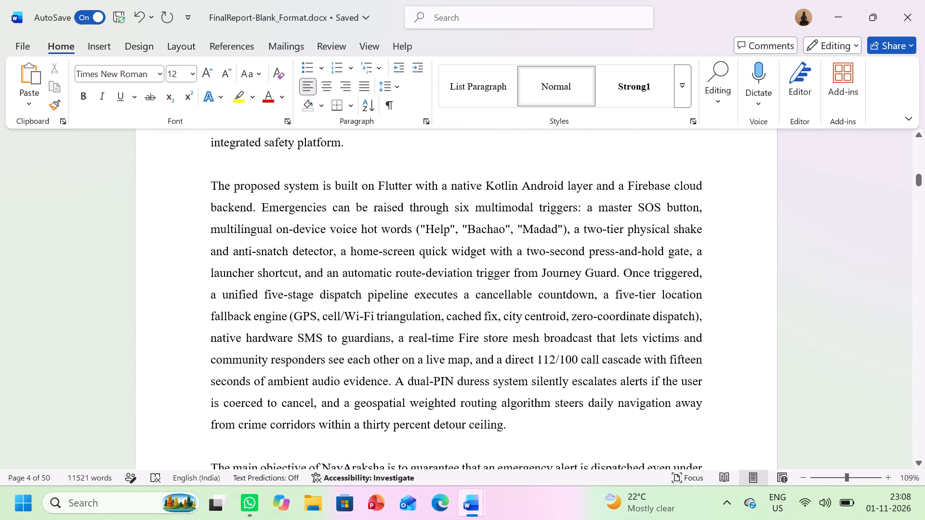
pyautogui.scroll(-2, 568, 373)
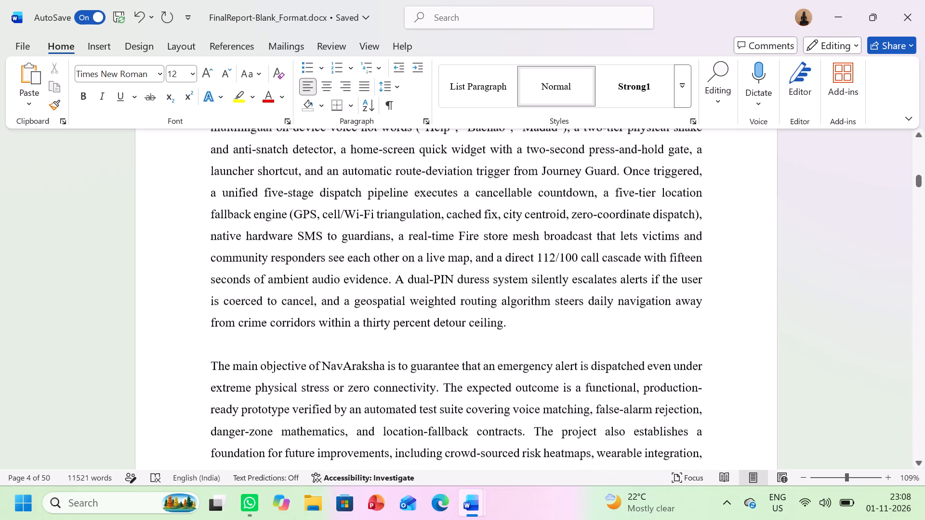
pyautogui.scroll(-2, 568, 373)
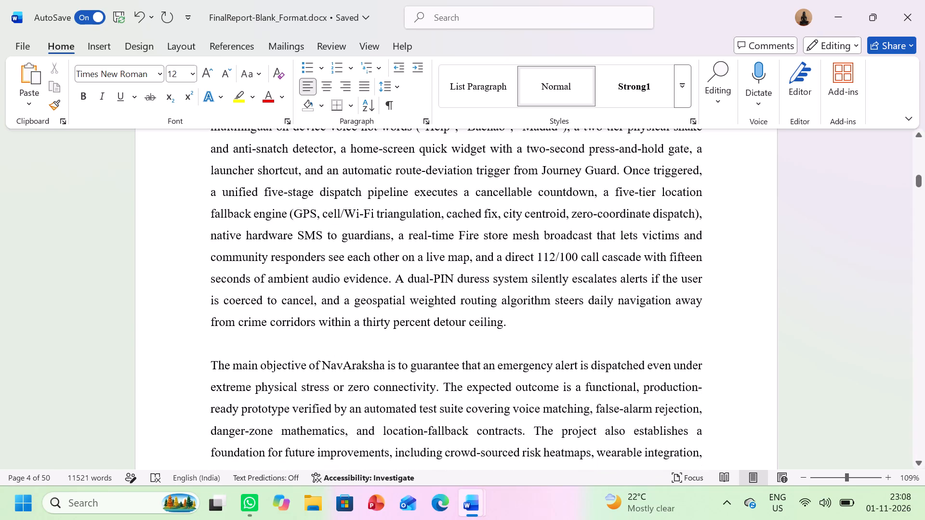
# Remove the blank line above the abstract paragraph beginning "The main objective of NavAraksha" and check the abstract's page flow.
pyautogui.click(485, 351)
pyautogui.press('BackSpace')
pyautogui.scroll(-1, 485, 351)
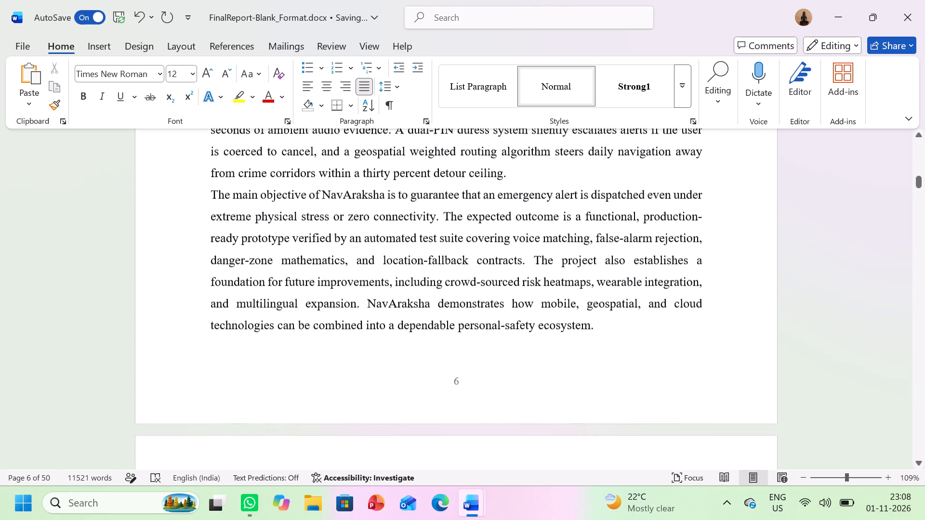
pyautogui.scroll(-1, 485, 351)
pyautogui.scroll(1, 485, 351)
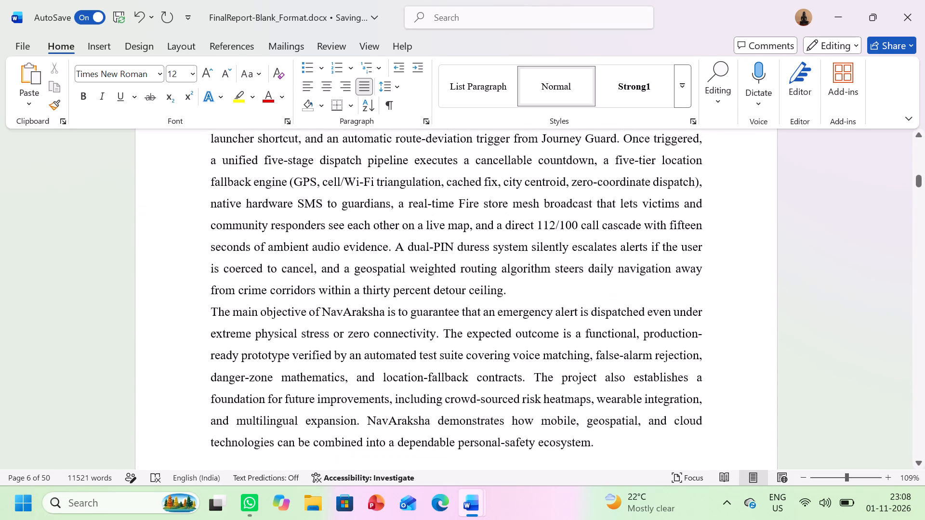
pyautogui.scroll(1, 485, 351)
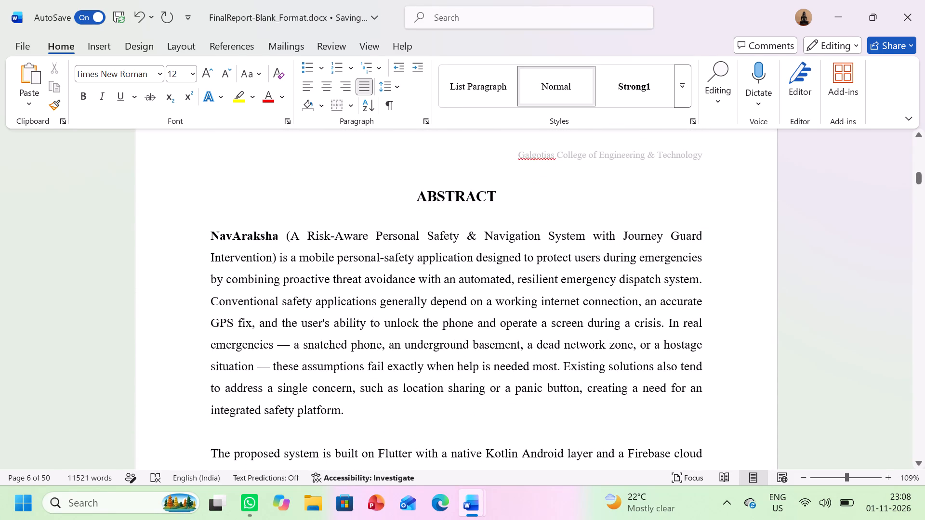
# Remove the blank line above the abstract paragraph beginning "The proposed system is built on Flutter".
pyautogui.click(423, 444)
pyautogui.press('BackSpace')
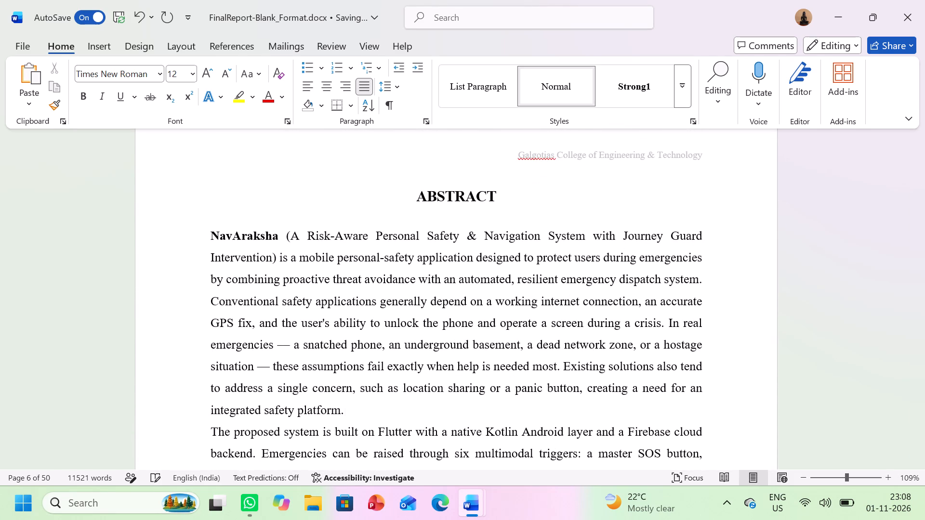
# Check the abstract's page flow from the proposed system paragraph to the page end and back to the heading.
pyautogui.scroll(-10, 423, 444)
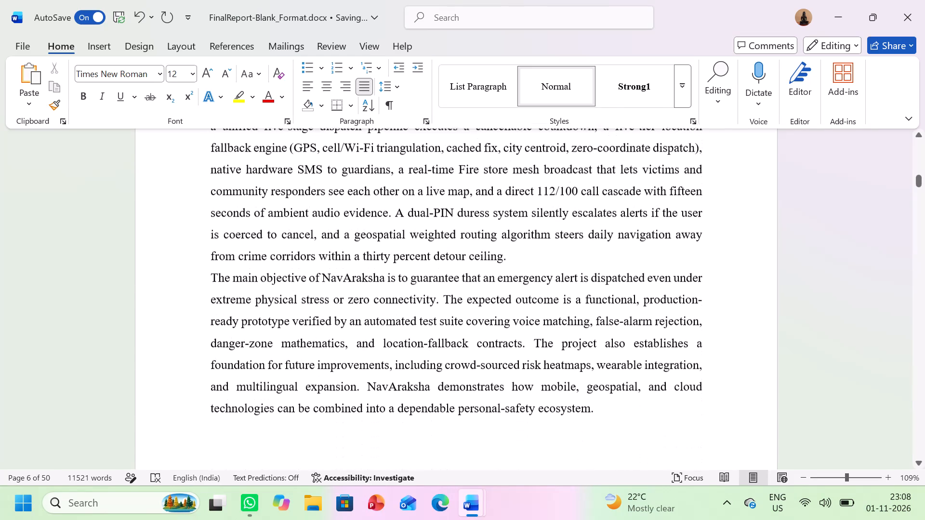
pyautogui.scroll(-1, 423, 444)
pyautogui.scroll(1, 423, 444)
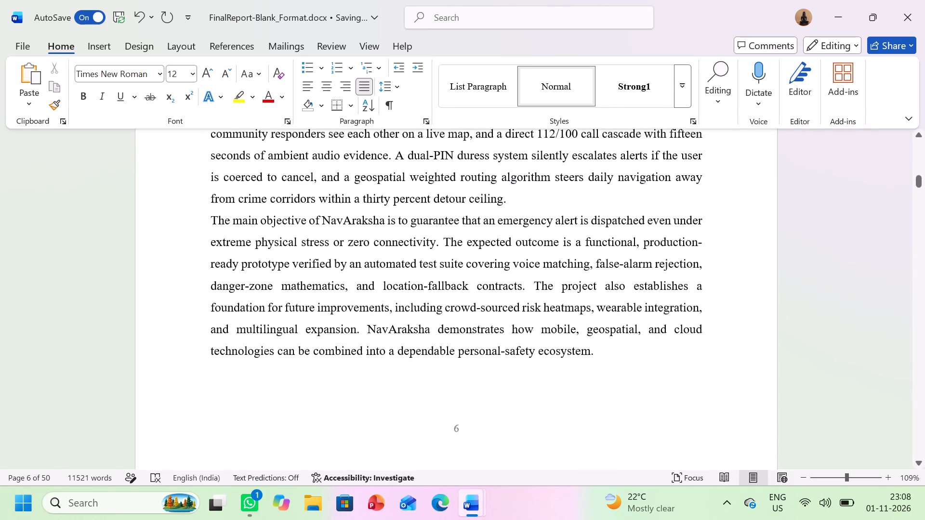
pyautogui.scroll(2, 423, 444)
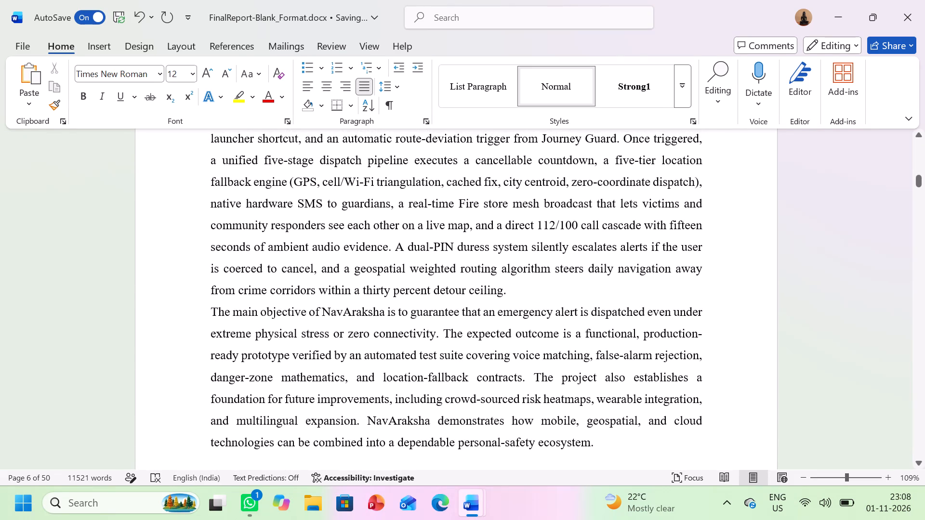
pyautogui.scroll(3, 423, 444)
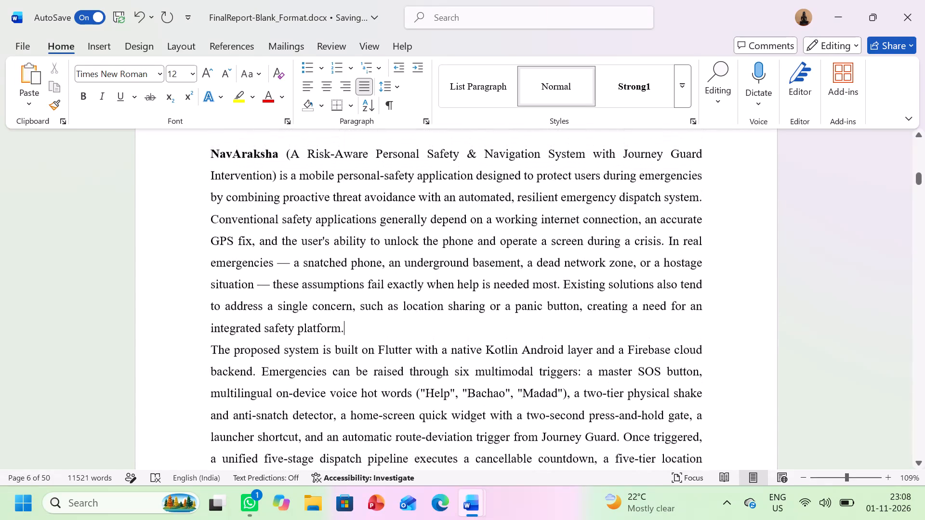
pyautogui.scroll(1, 423, 444)
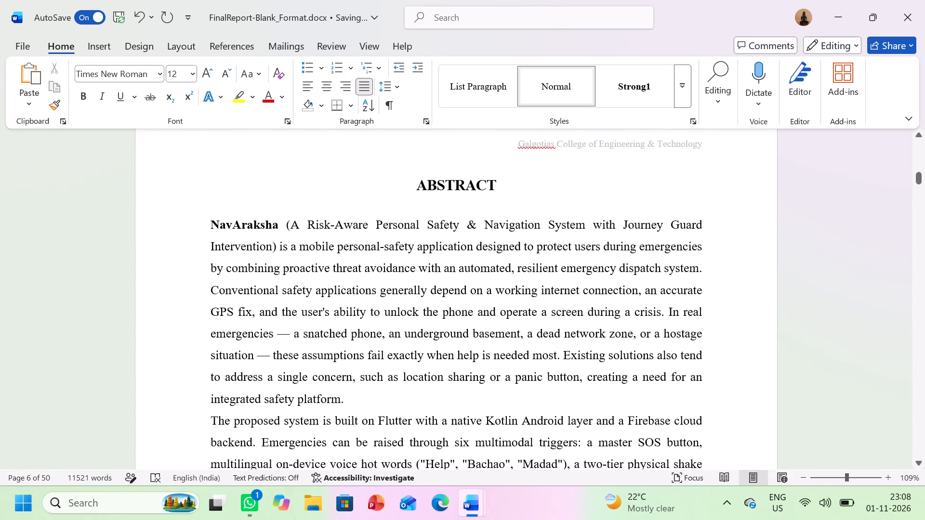
pyautogui.scroll(-1, 424, 333)
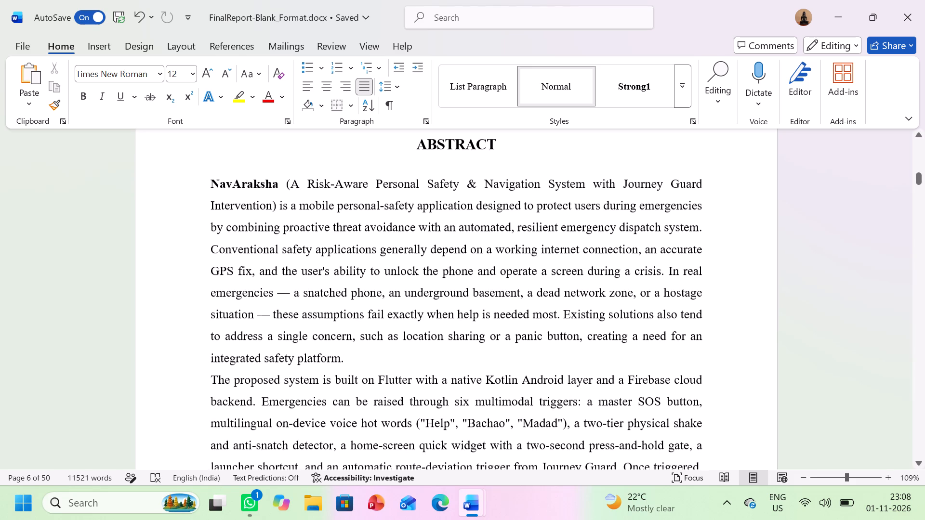
# Reread the abstract from its heading to its final paragraph and back, checking paragraph spacing and where the page ends.
pyautogui.click(493, 175)
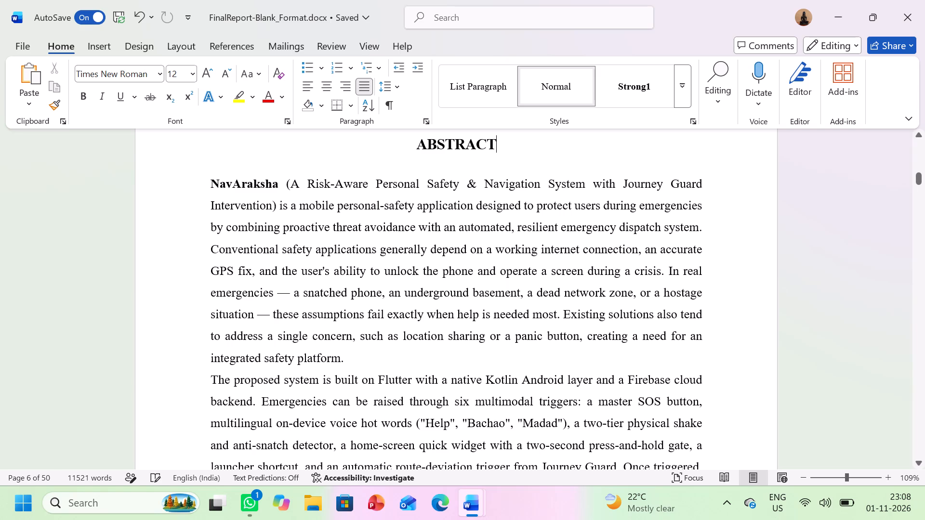
pyautogui.scroll(-1, 445, 308)
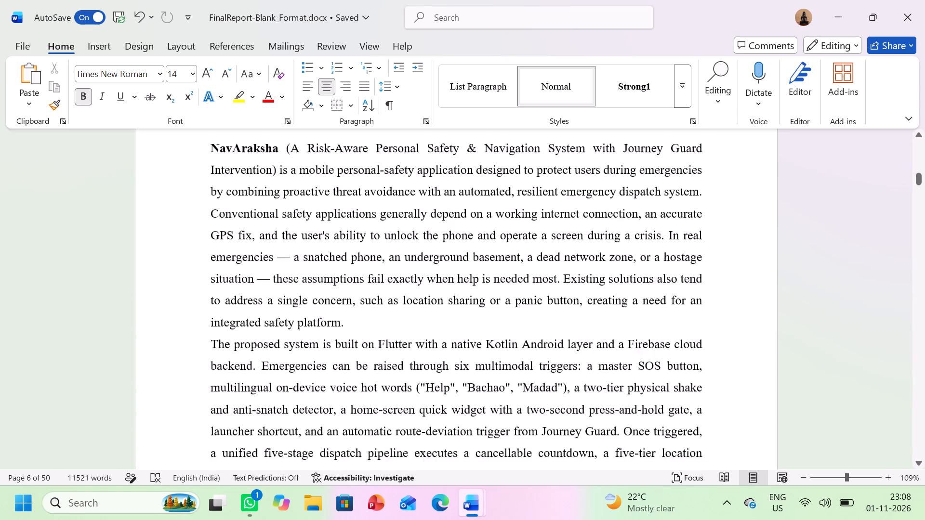
pyautogui.scroll(-3, 445, 308)
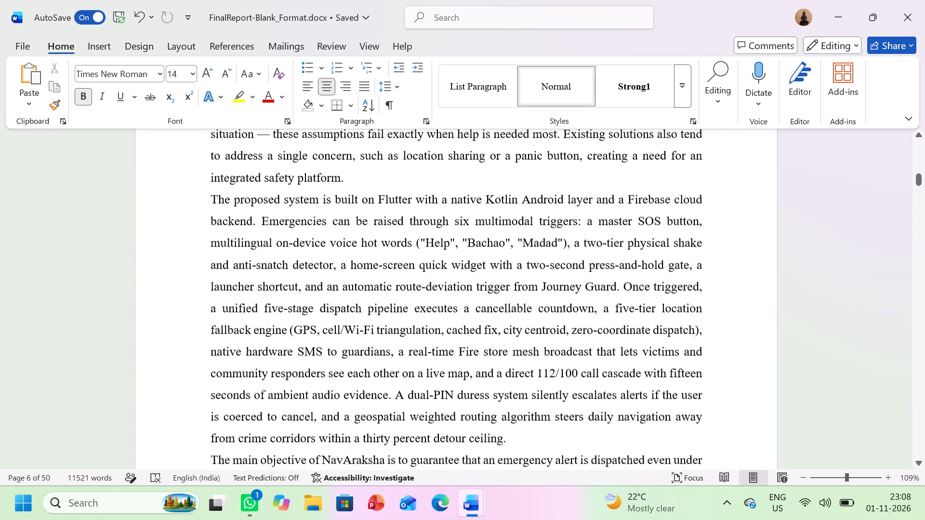
pyautogui.scroll(-1, 445, 308)
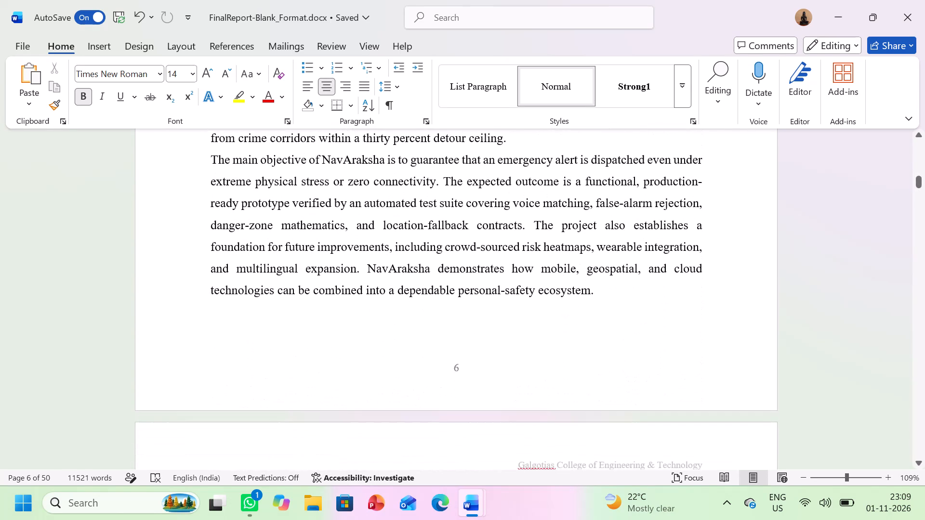
pyautogui.scroll(1, 445, 308)
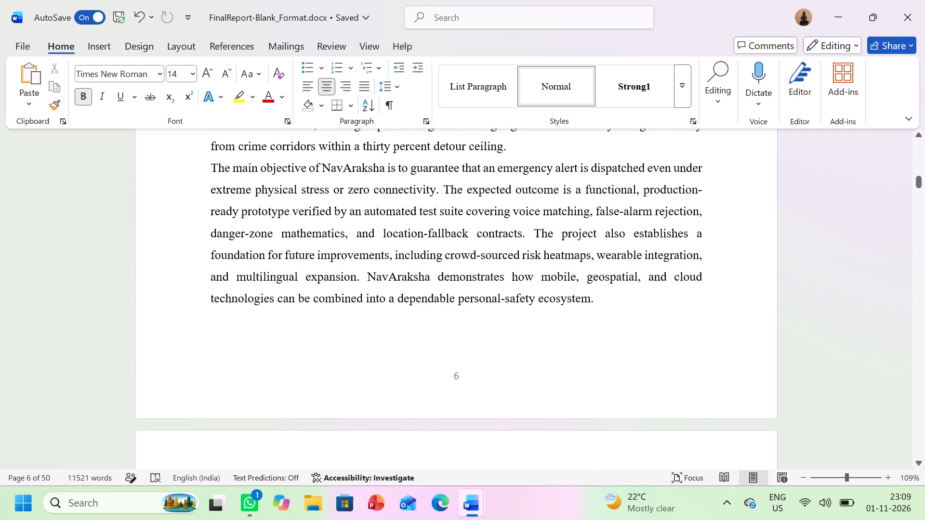
pyautogui.scroll(1, 445, 308)
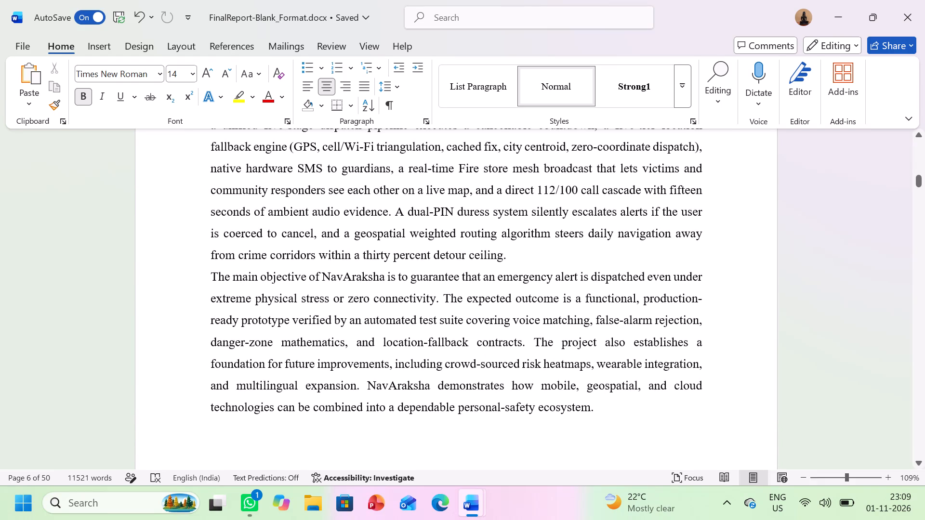
pyautogui.scroll(1, 445, 308)
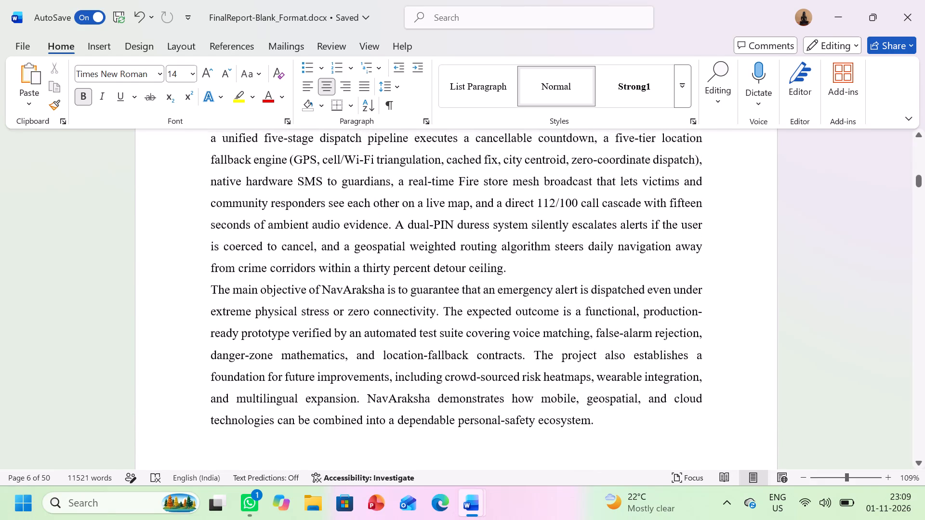
pyautogui.scroll(2, 445, 308)
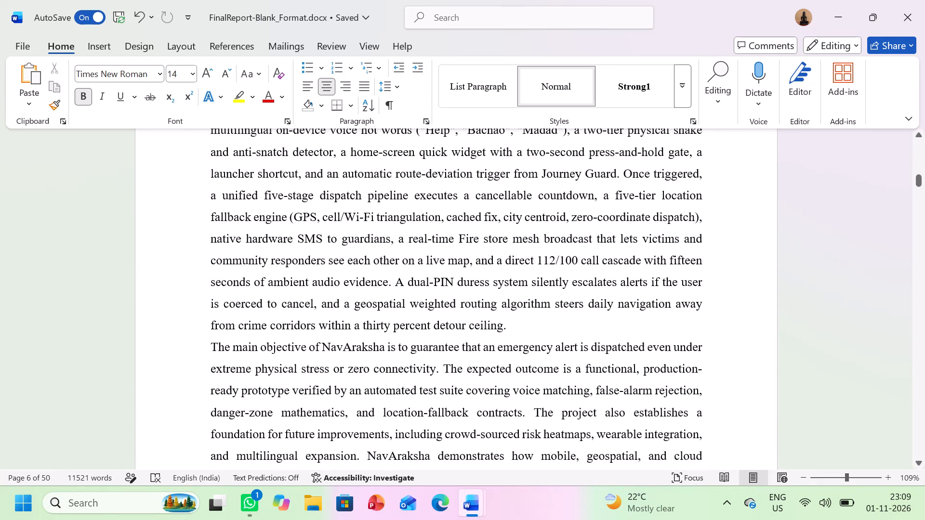
pyautogui.scroll(2, 445, 308)
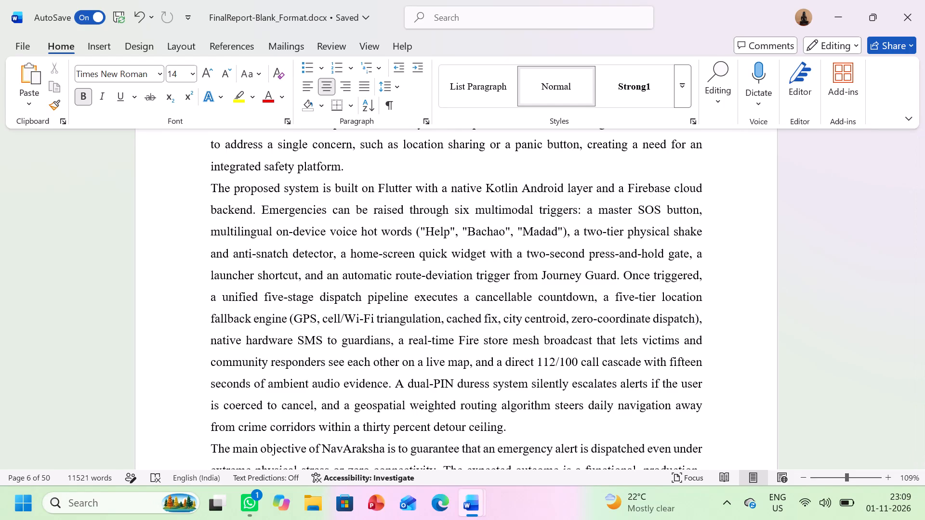
pyautogui.scroll(2, 445, 308)
# Insert a blank line above each of the abstract paragraphs beginning "The proposed system" and "The main objective of NavAraksha".
pyautogui.scroll(-1, 441, 319)
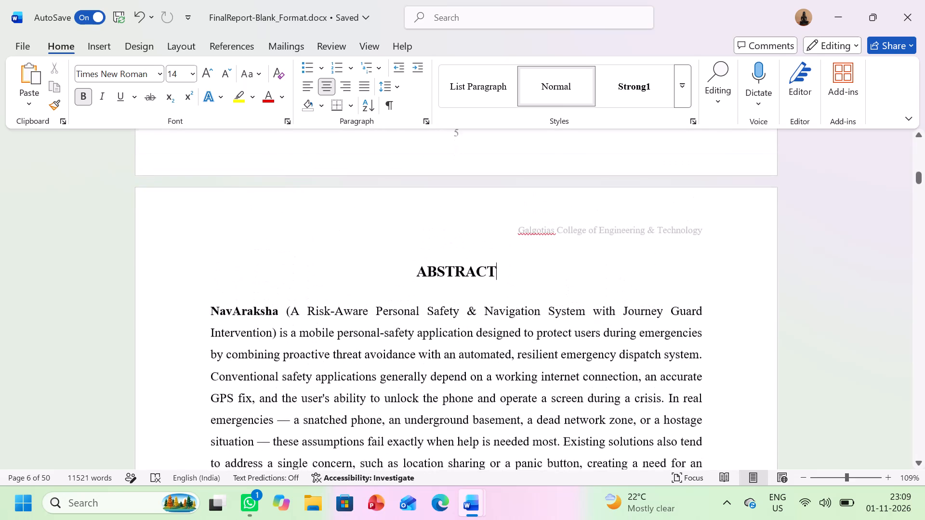
pyautogui.scroll(-1, 441, 319)
pyautogui.click(367, 400)
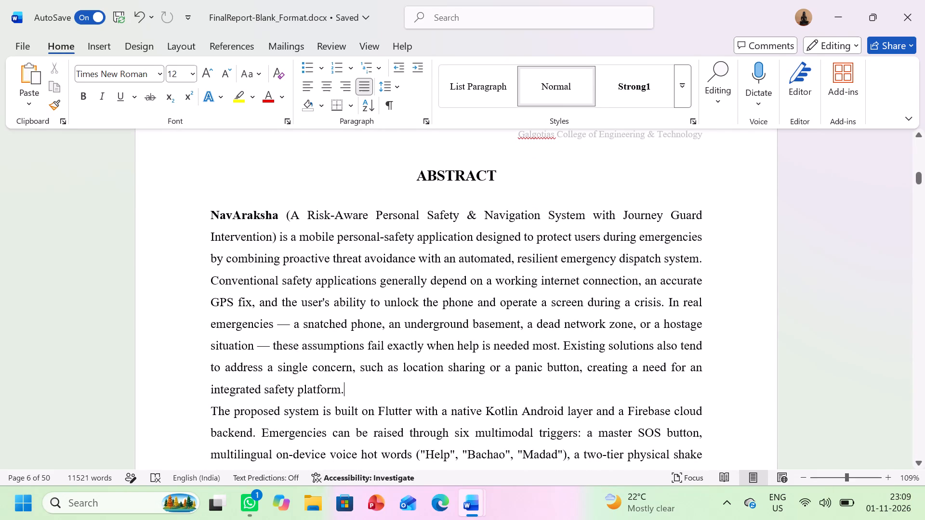
pyautogui.press('Return')
pyautogui.scroll(-2, 367, 400)
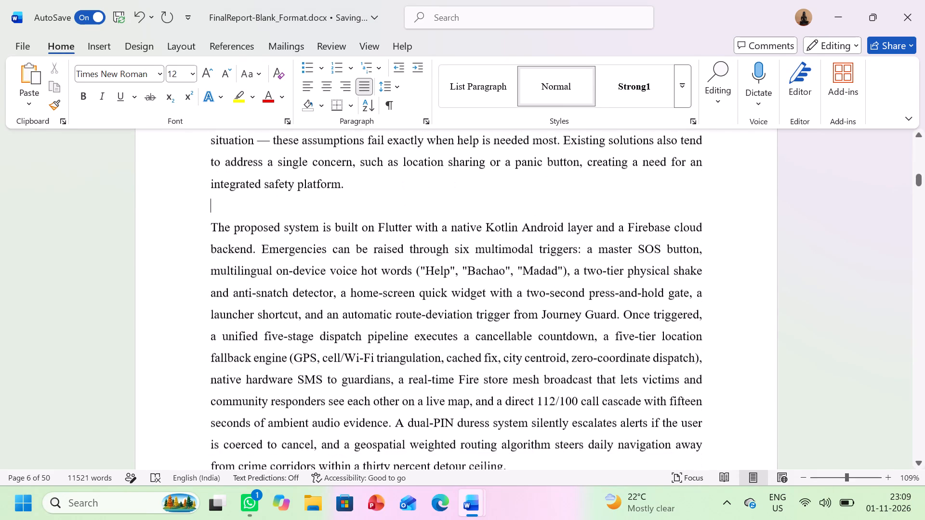
pyautogui.scroll(-1, 367, 400)
pyautogui.click(516, 338)
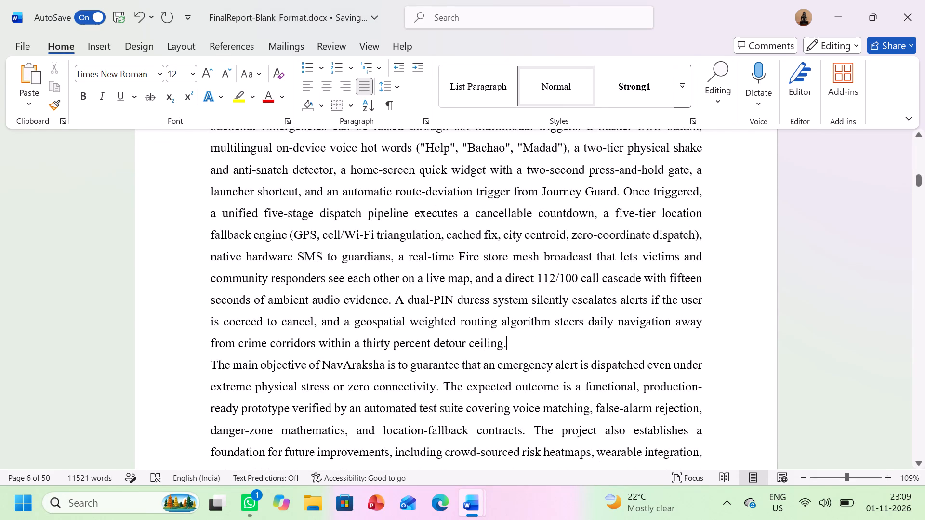
pyautogui.press('Return')
pyautogui.scroll(-1, 516, 338)
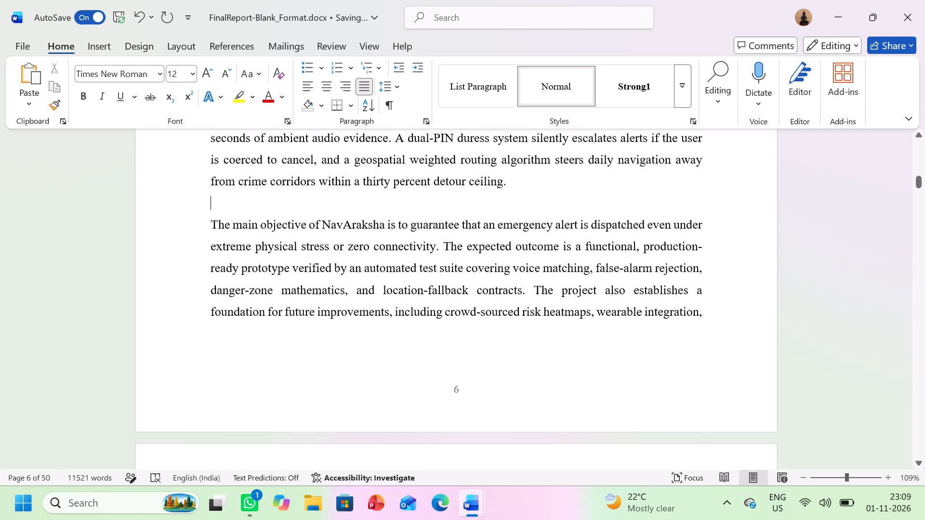
pyautogui.scroll(-1, 516, 338)
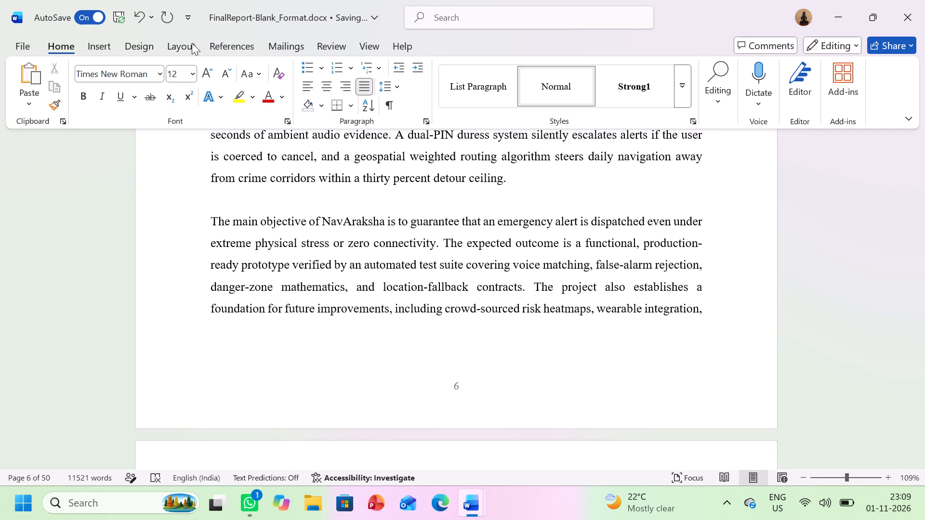
# Split the abstract's main objective paragraph before "The project also establishes", leaving a blank line between the two parts.
pyautogui.click(191, 43)
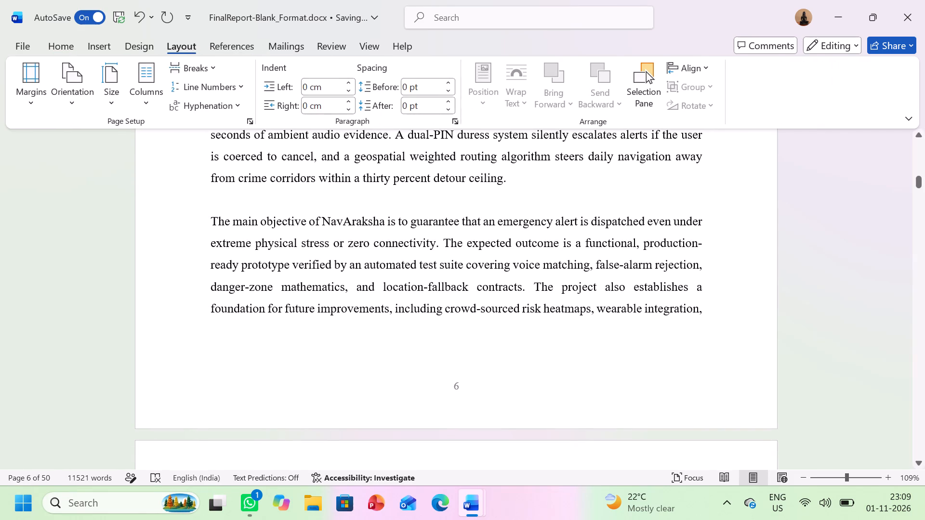
pyautogui.click(209, 215)
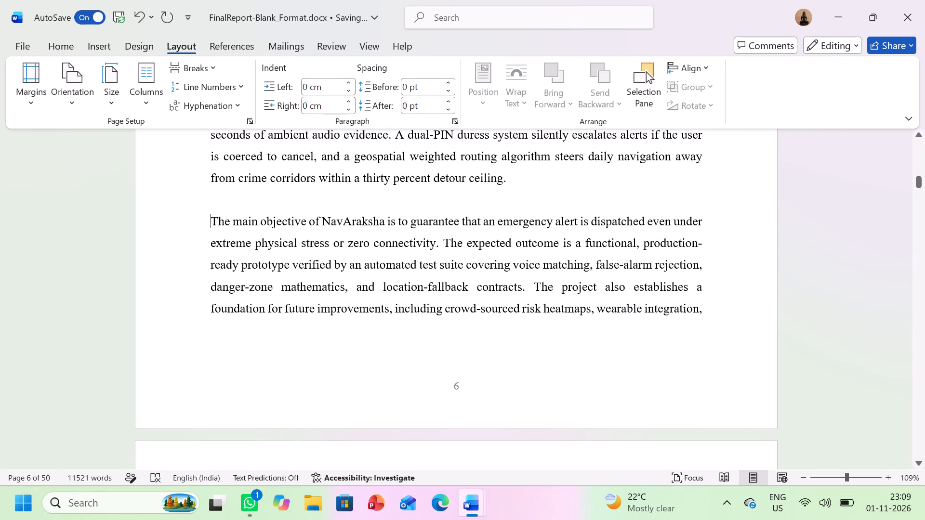
pyautogui.click(209, 215)
pyautogui.scroll(-2, 321, 300)
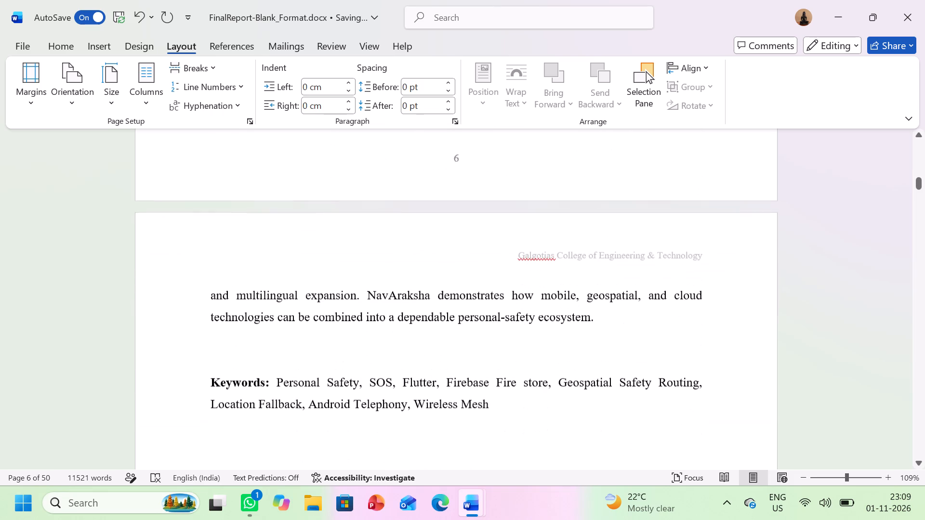
pyautogui.scroll(-1, 321, 300)
pyautogui.scroll(2, 321, 300)
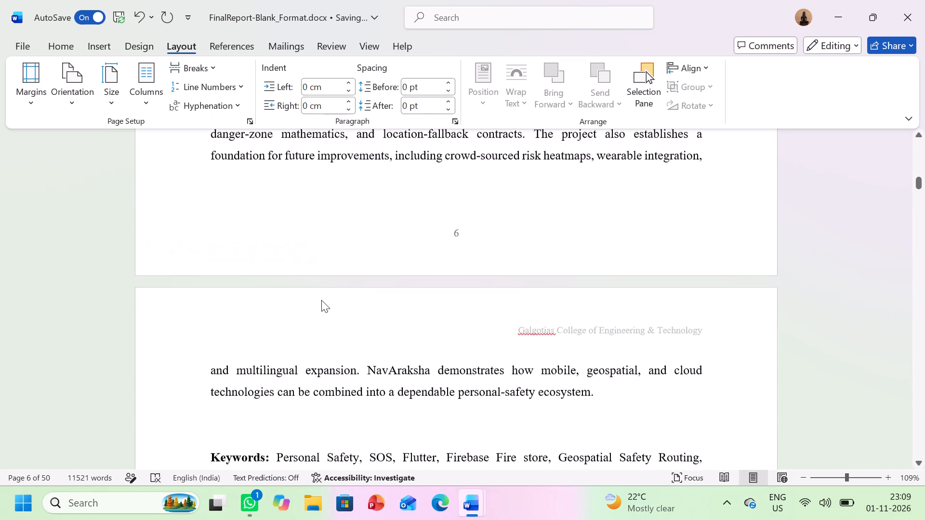
pyautogui.click(534, 139)
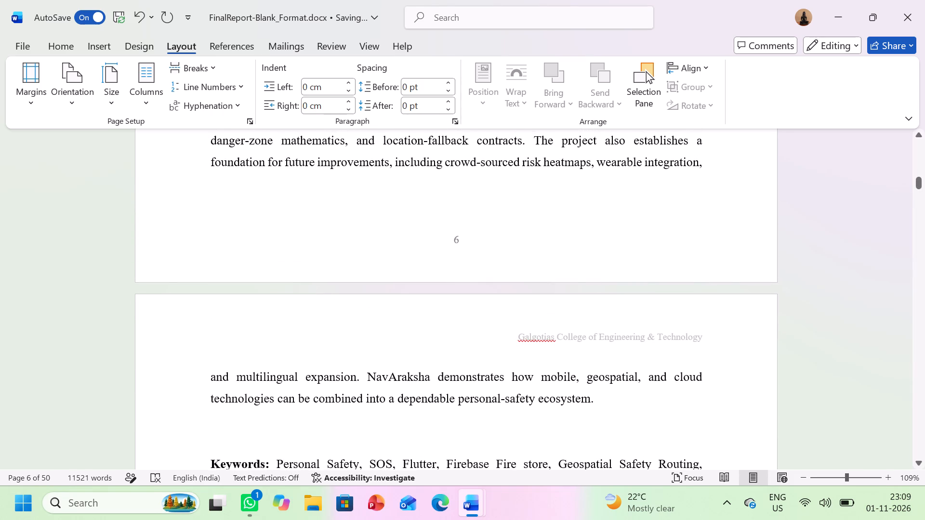
pyautogui.press('Return')
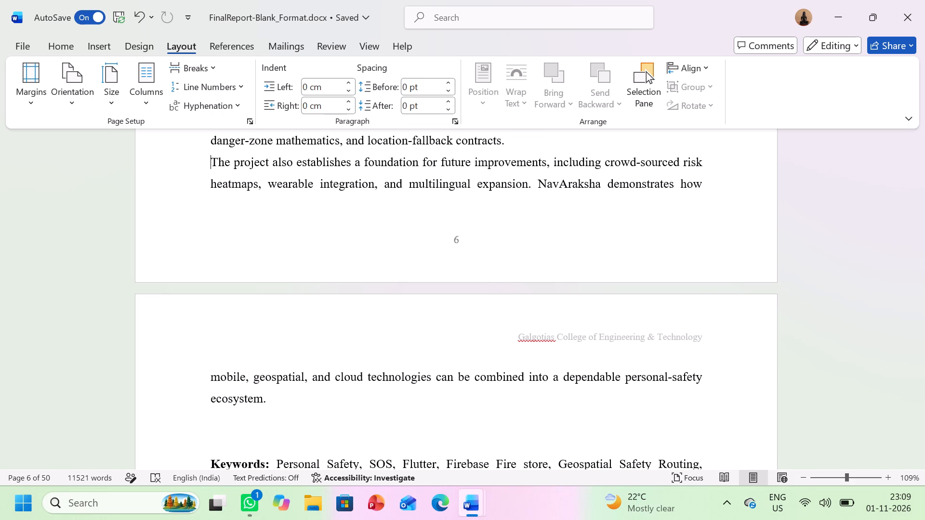
pyautogui.press('Return')
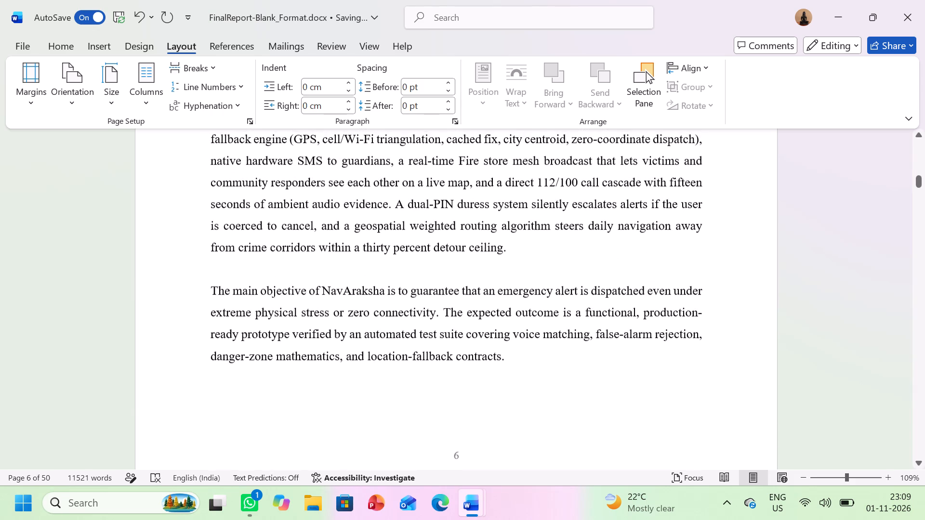
# Remove one blank line between the abstract's last paragraph and the Keywords line.
pyautogui.scroll(-1, 534, 139)
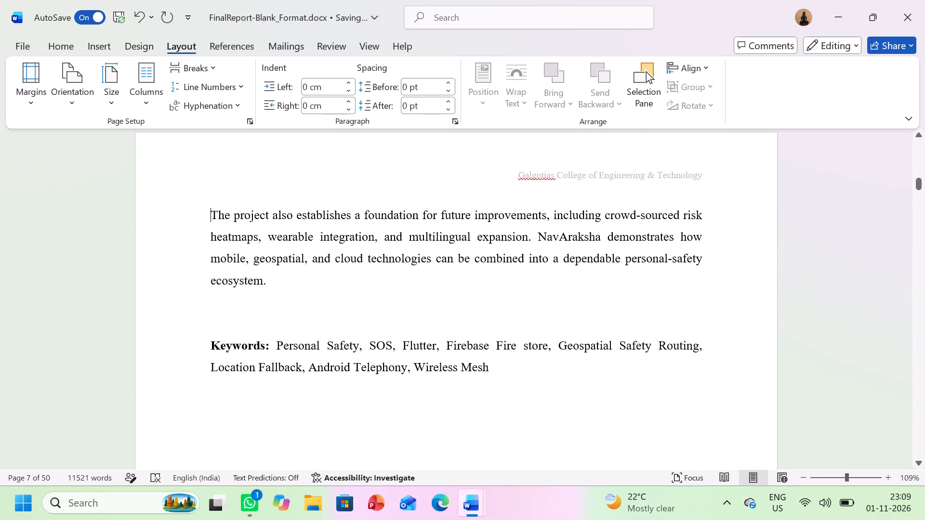
pyautogui.click(405, 318)
pyautogui.press('BackSpace')
# Remove the blank line above the "1. INTRODUCTION" heading at the top of its page.
pyautogui.scroll(-8, 431, 382)
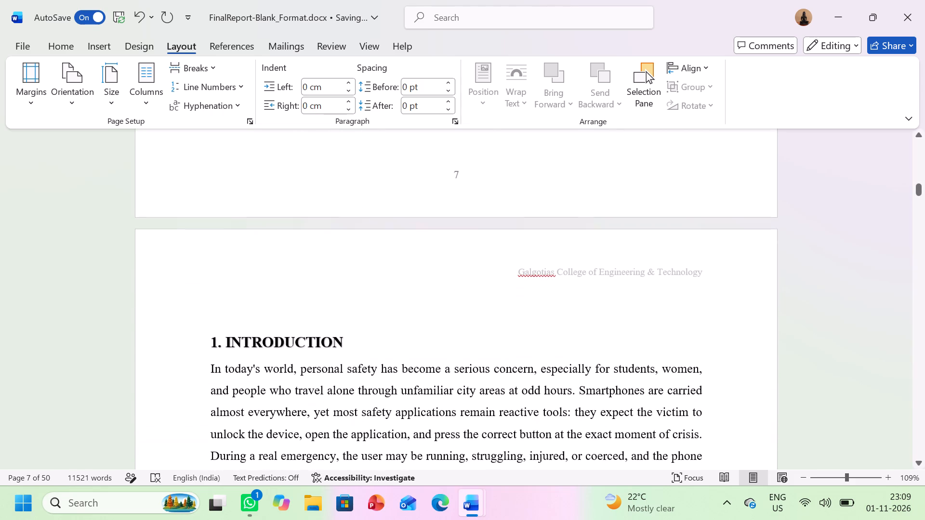
pyautogui.click(295, 327)
pyautogui.press('BackSpace')
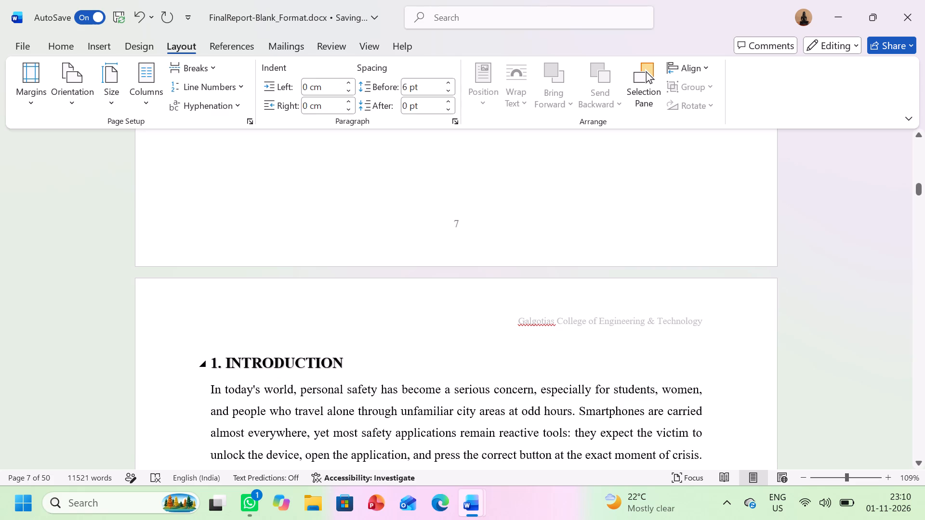
# Justify the "Multi-Modal Emergency Triggers" and "Zero-Failure Emergency Dispatch" bullet paragraphs in section 1.1 Project Description.
pyautogui.scroll(-12, 303, 355)
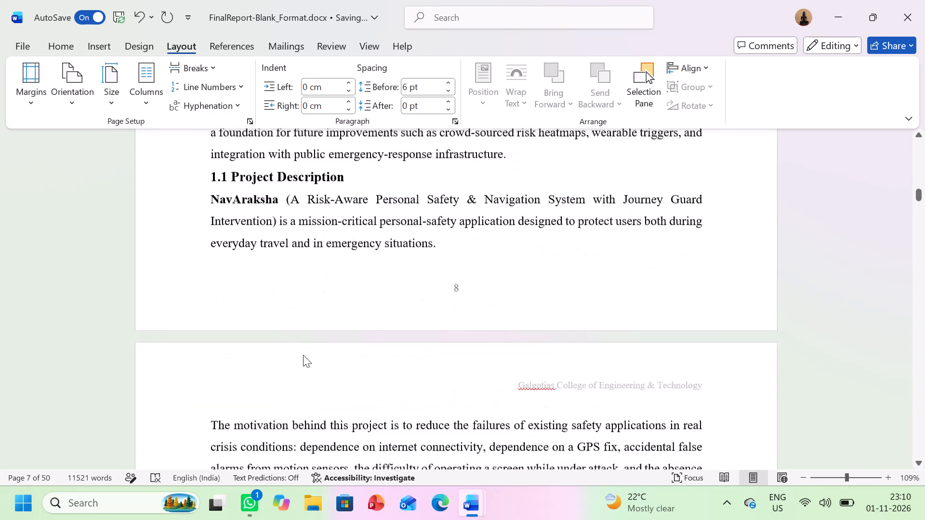
pyautogui.scroll(-1, 303, 355)
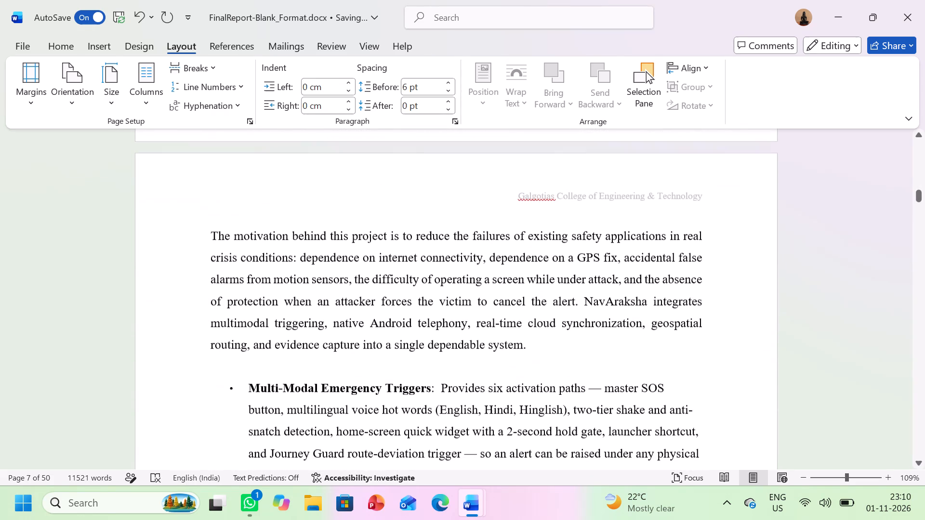
pyautogui.scroll(-1, 303, 355)
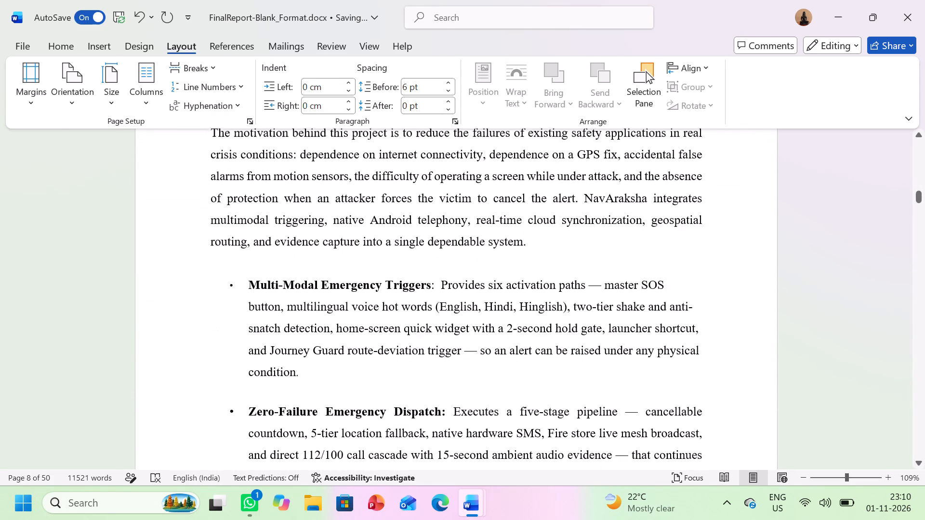
pyautogui.scroll(-1, 303, 355)
pyautogui.moveTo(246, 265); pyautogui.dragTo(310, 343)
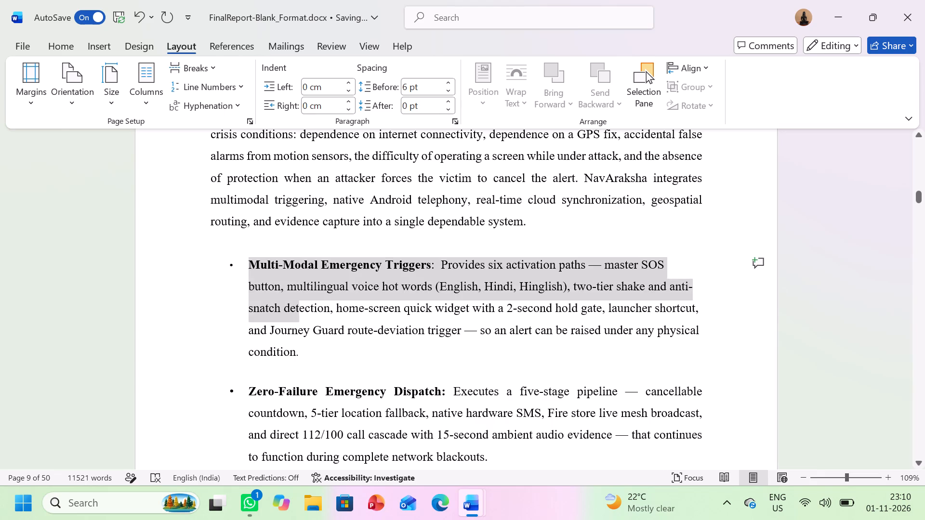
pyautogui.moveTo(310, 343); pyautogui.dragTo(405, 433)
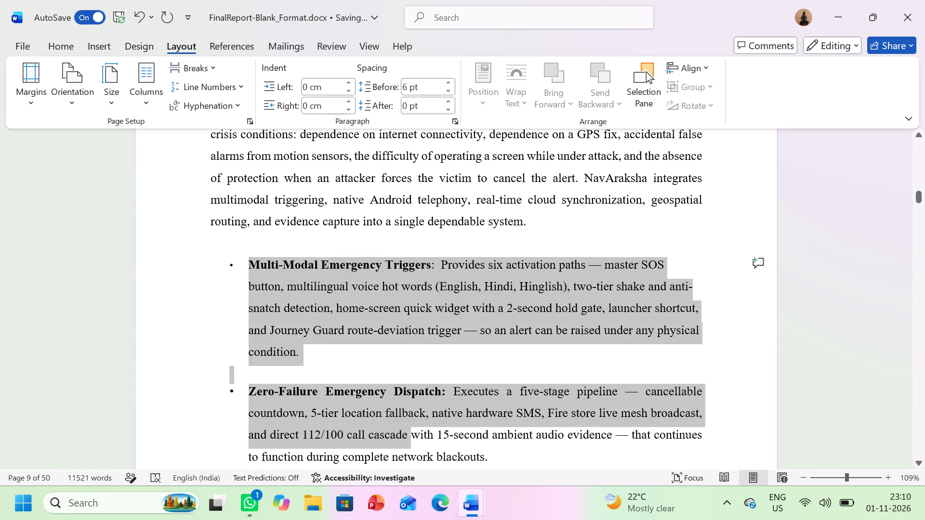
pyautogui.click(77, 48)
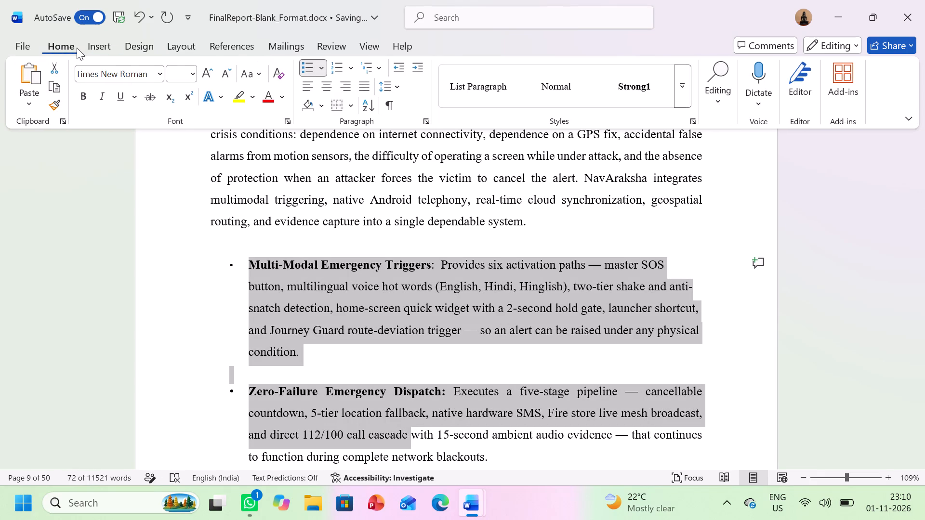
pyautogui.click(360, 89)
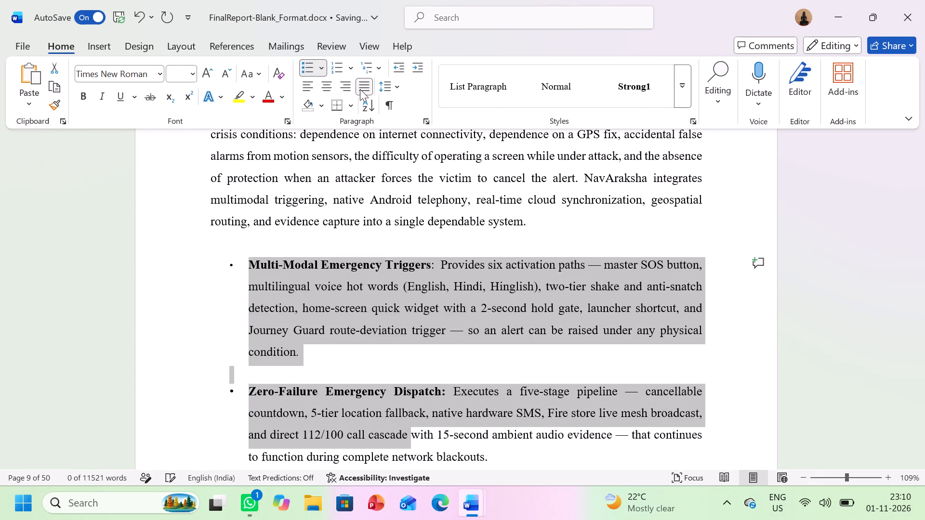
pyautogui.scroll(-1, 577, 204)
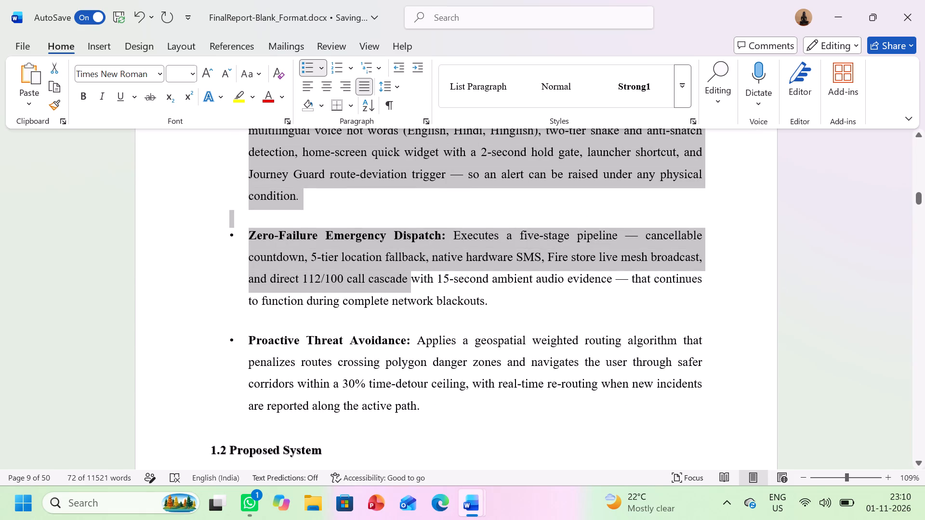
pyautogui.click(684, 290)
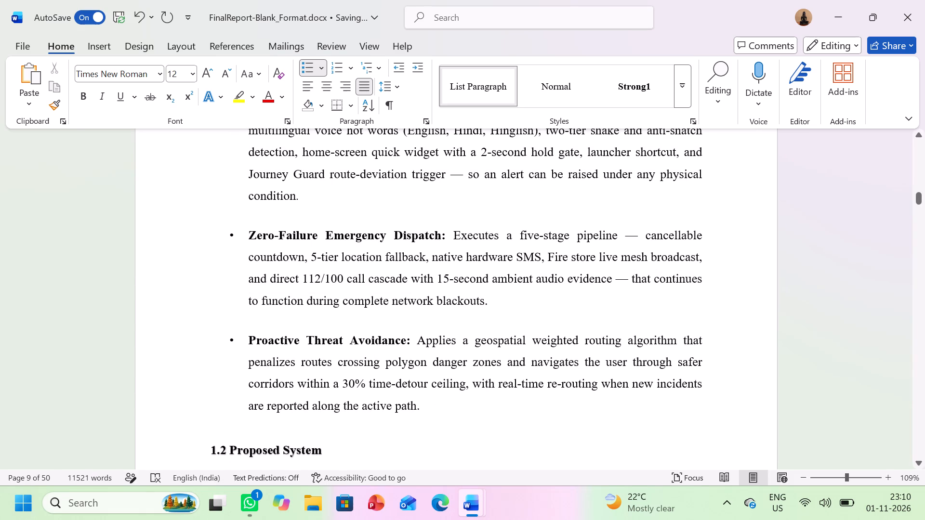
# Review the layout from the "Proactive Threat Avoidance" bullet through section 1.2 Proposed System and onto the following page.
pyautogui.moveTo(246, 333); pyautogui.dragTo(461, 431)
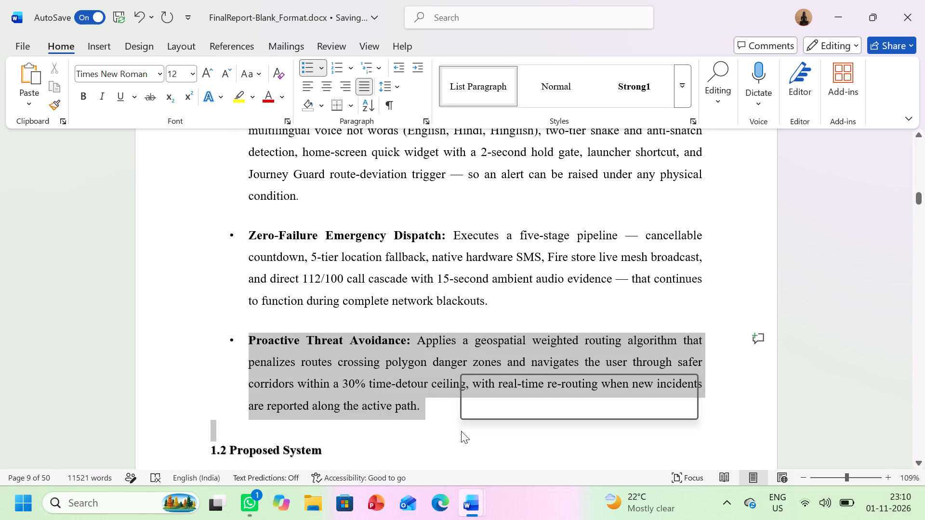
pyautogui.click(741, 297)
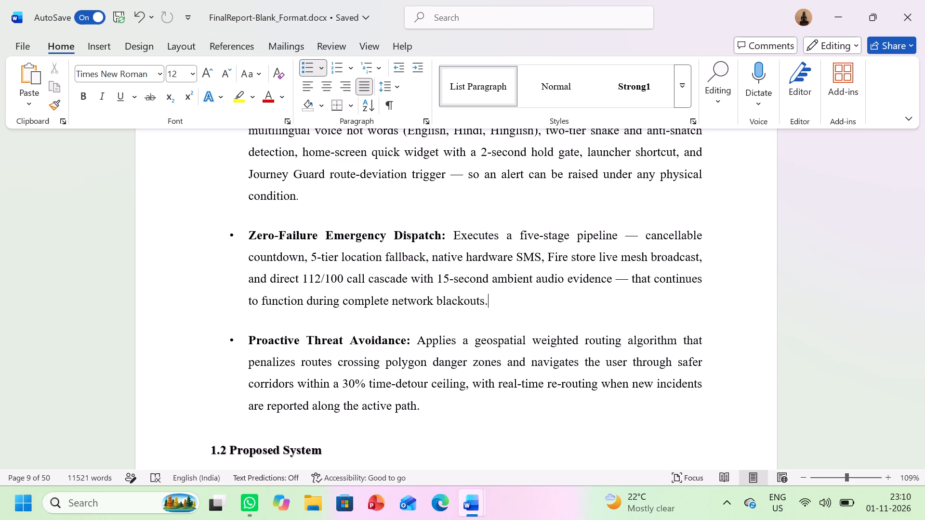
pyautogui.scroll(-2, 741, 297)
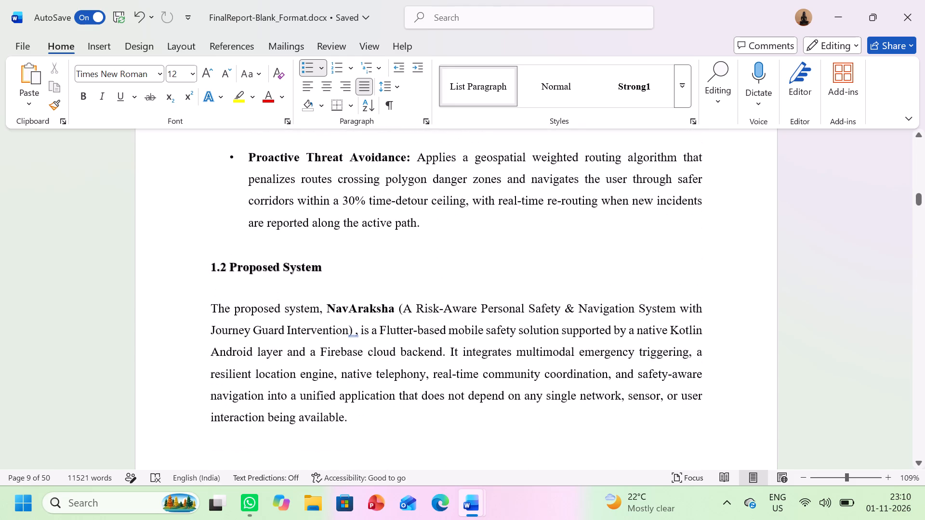
pyautogui.scroll(-7, 741, 297)
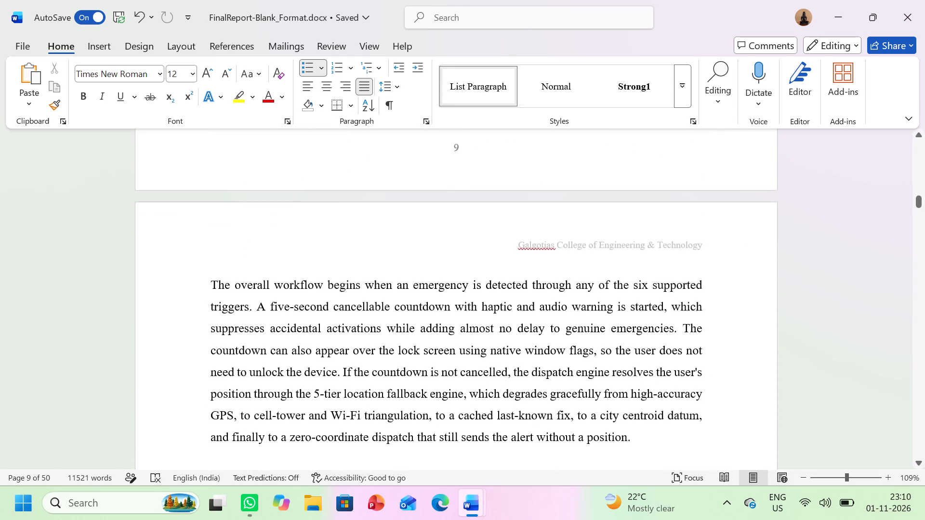
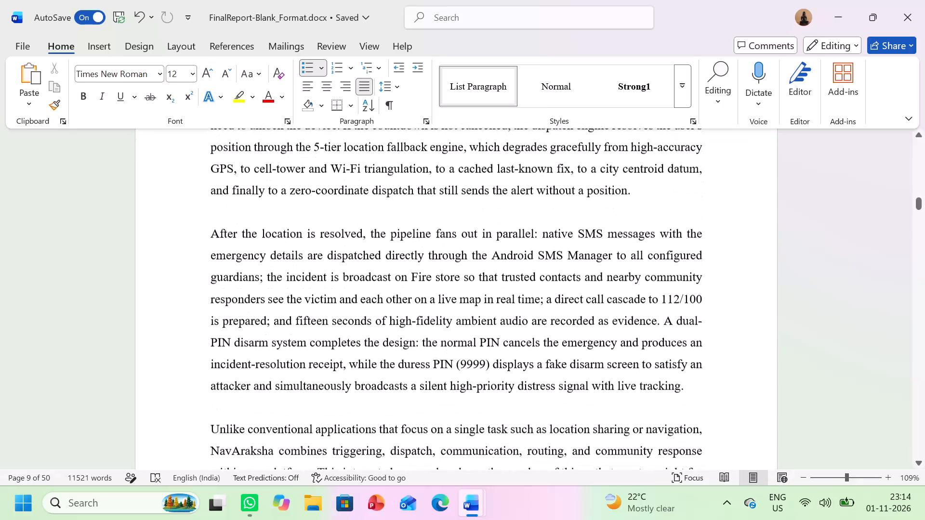
# Review the remaining Proposed System paragraphs and the following page with section 1.2.1 Architecture / Block Diagram and its figure placeholder.
pyautogui.scroll(-2, 741, 297)
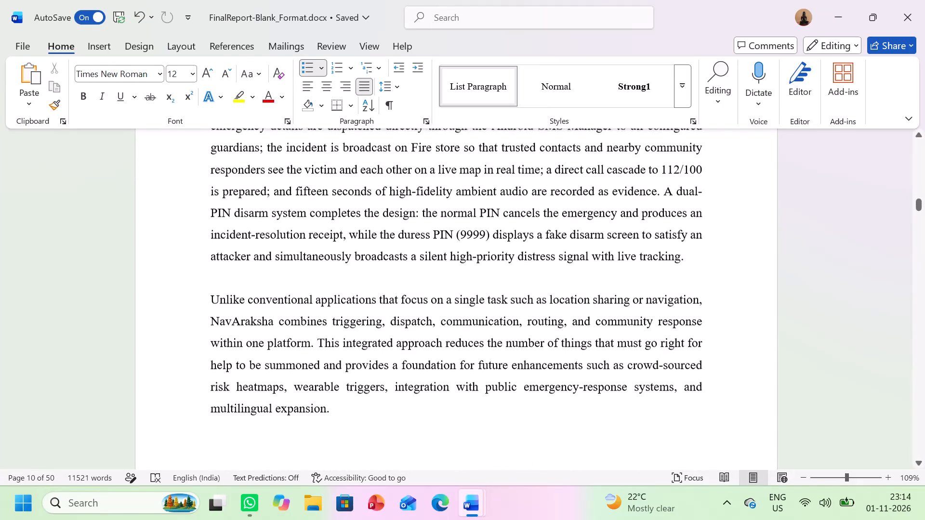
pyautogui.scroll(-4, 741, 297)
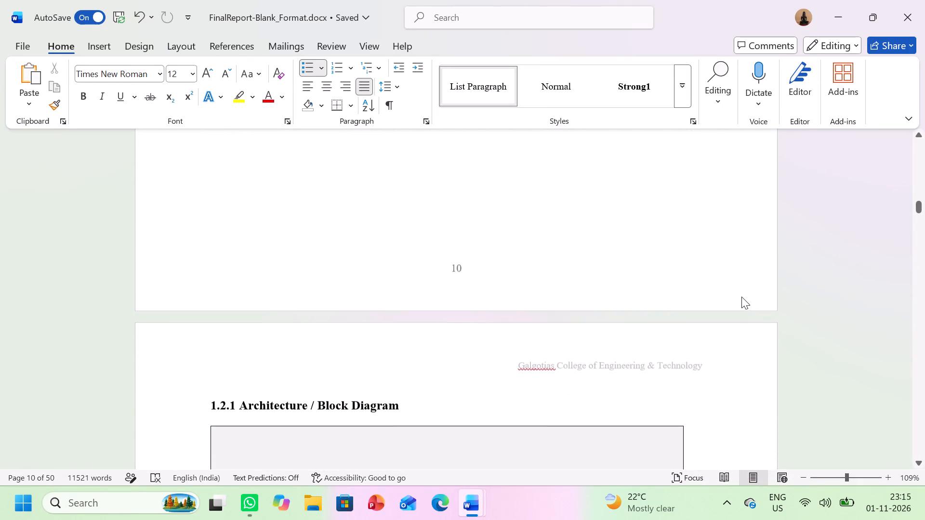
pyautogui.scroll(-2, 741, 297)
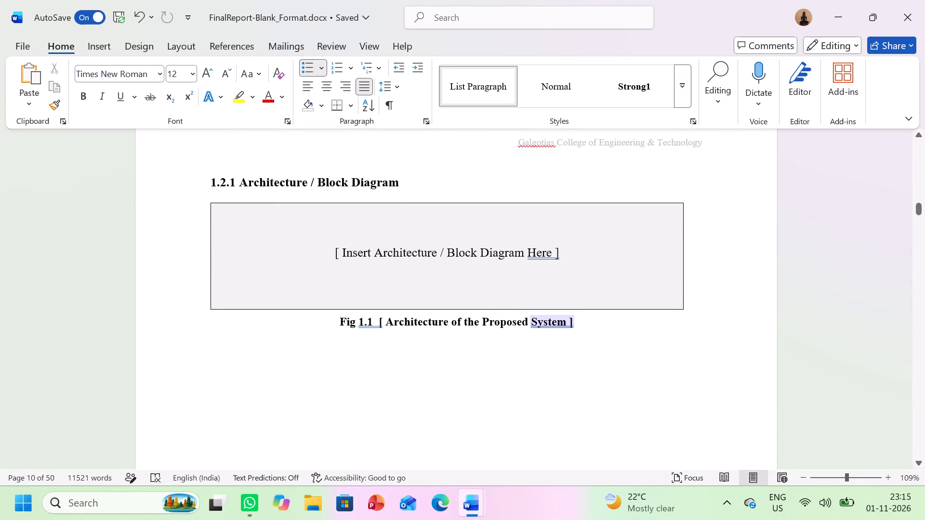
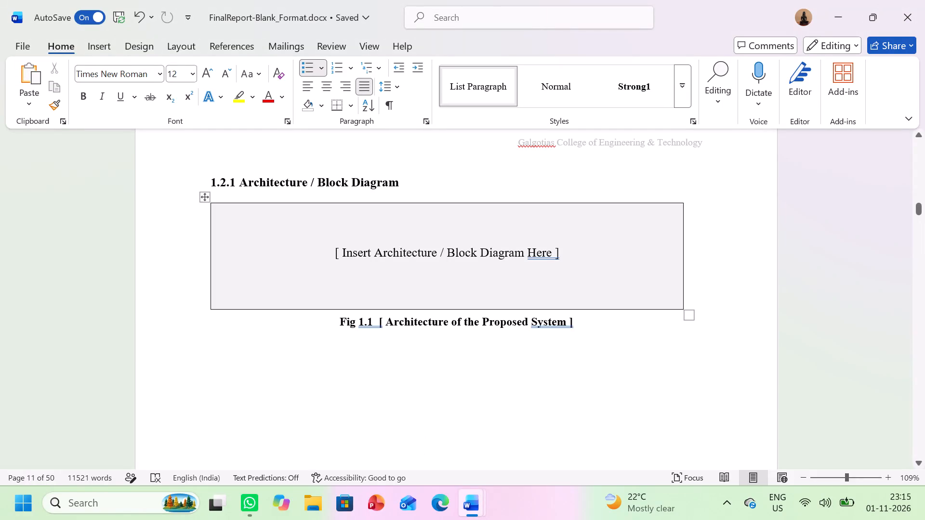
# Delete the placeholder box reading [ Insert Architecture / Block Diagram Here ] under heading 1.2.1, keeping the Fig 1.1 caption.
pyautogui.click(485, 287)
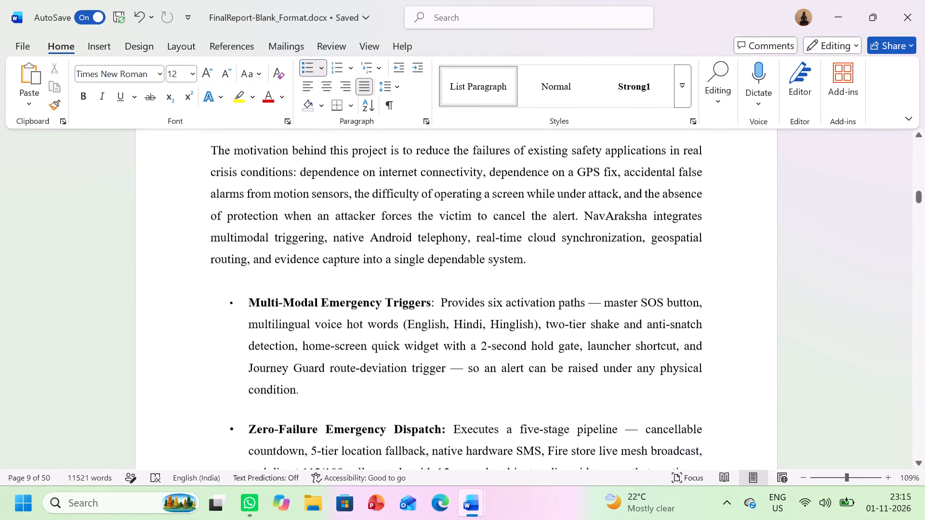
pyautogui.scroll(5, 568, 266)
pyautogui.scroll(-9, 568, 266)
pyautogui.scroll(2, 568, 266)
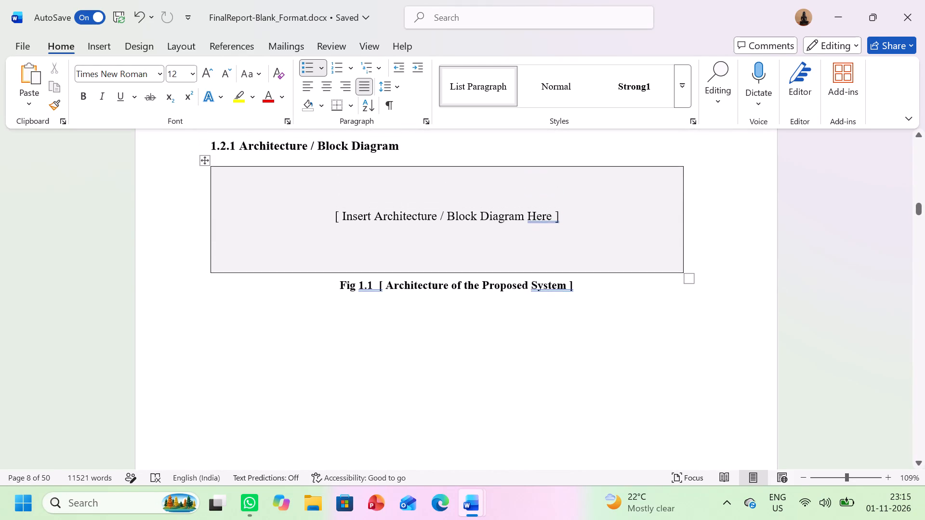
pyautogui.click(605, 247)
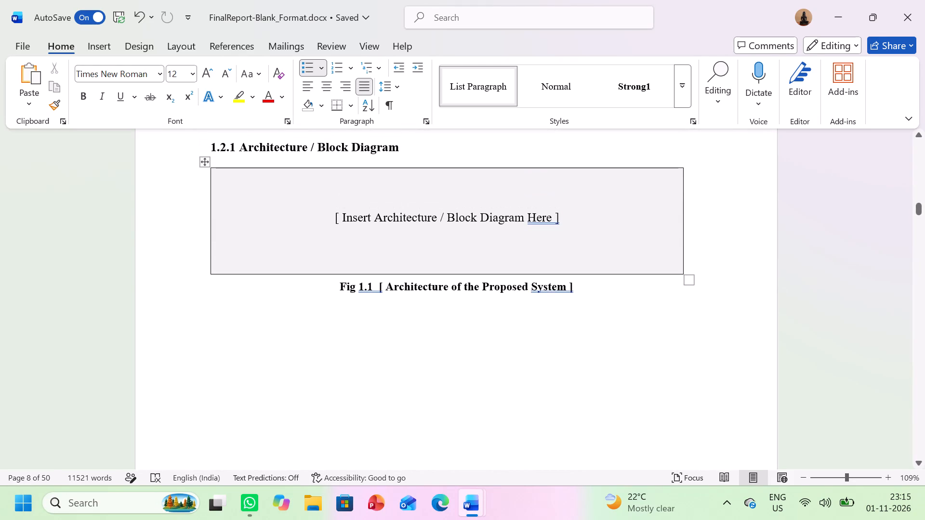
pyautogui.hotkey('ctrl', 'x')
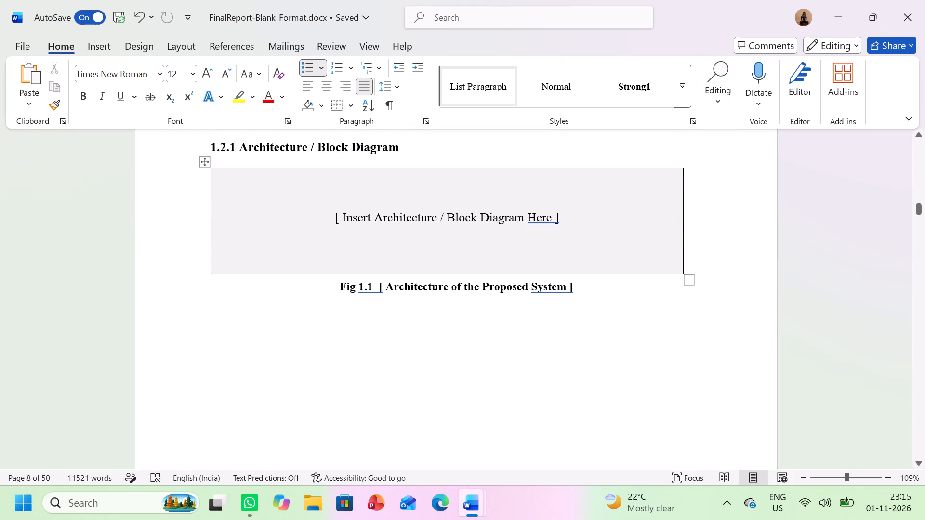
pyautogui.click(667, 276)
pyautogui.click(587, 211)
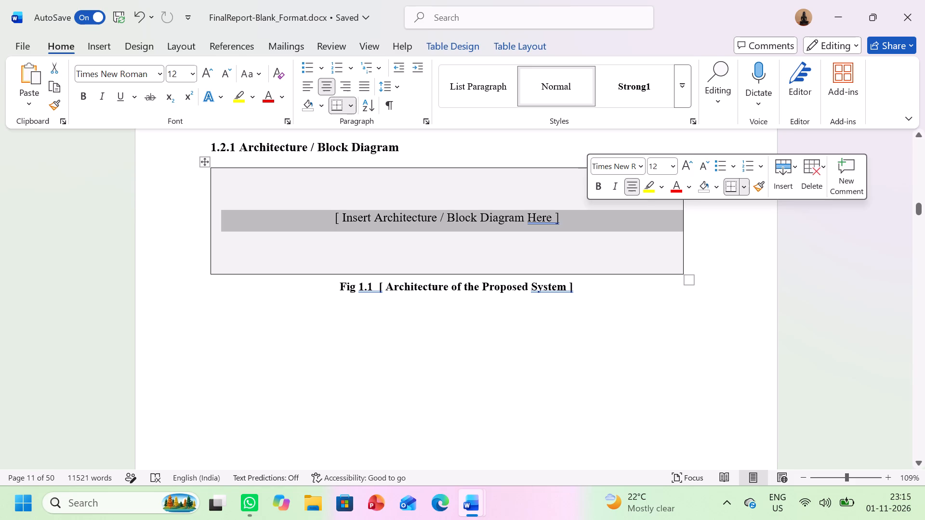
pyautogui.press('BackSpace')
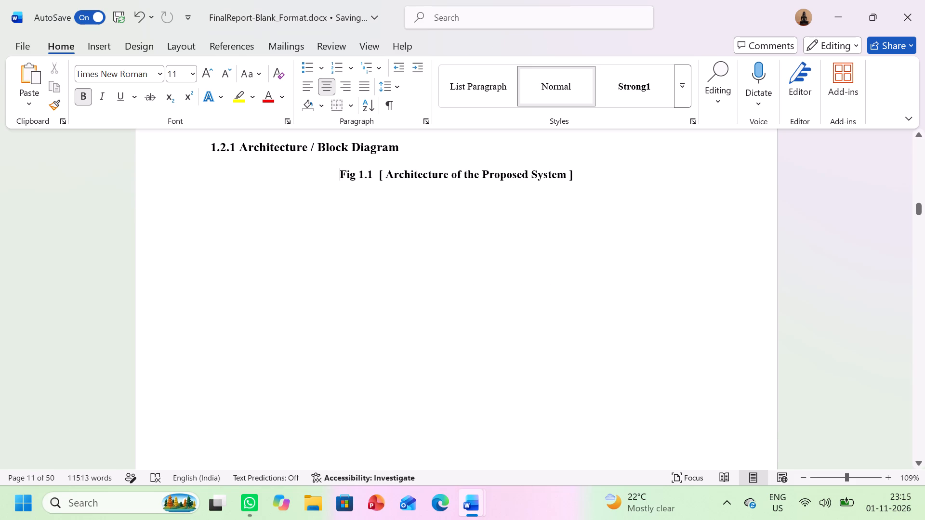
# Insert two blank lines between the 1.2.1 Architecture / Block Diagram heading and the Fig 1.1 caption.
pyautogui.click(436, 145)
pyautogui.press('Return')
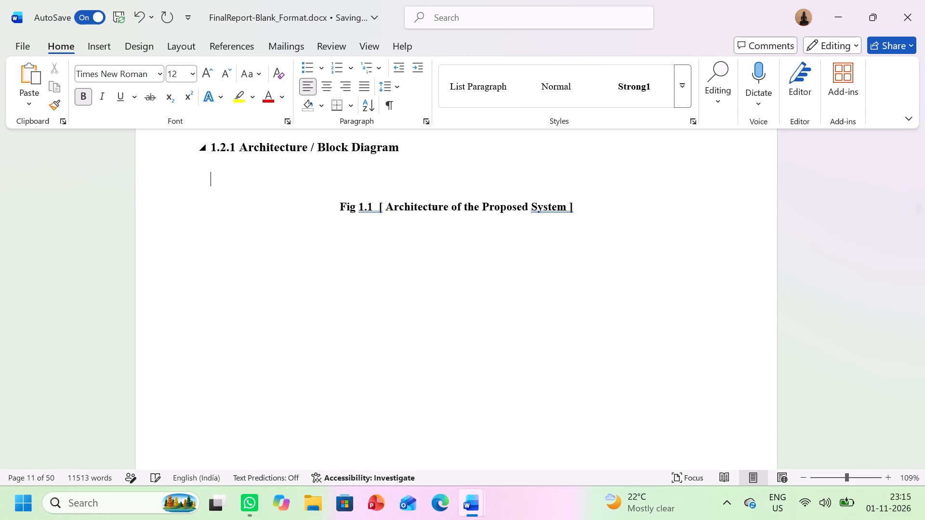
pyautogui.press('Return')
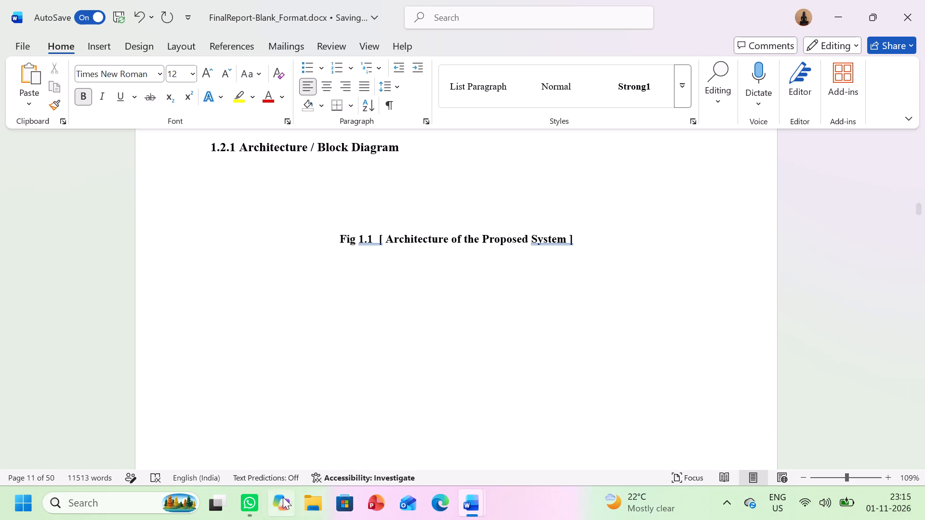
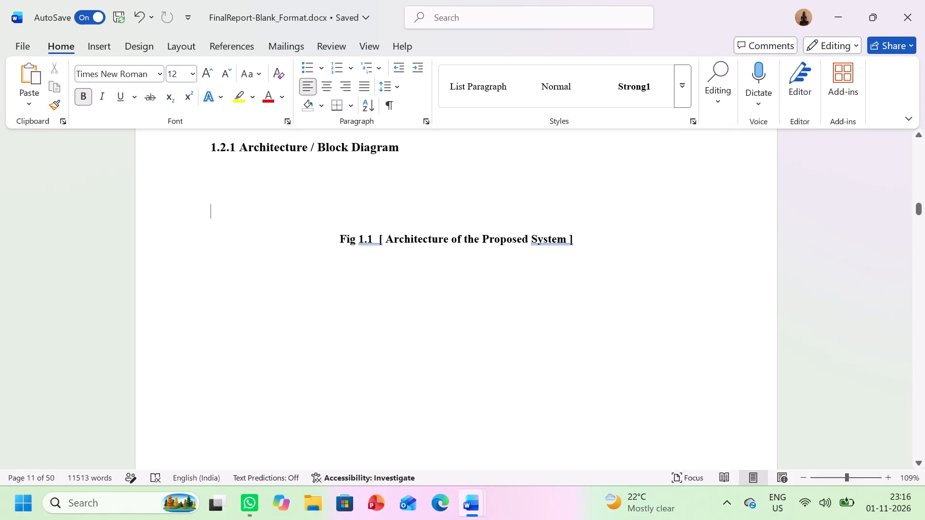
# Remove a blank line under heading 1.2.1 and paste the copied architecture diagram above the Fig 1.1 caption as a picture.
pyautogui.press('BackSpace')
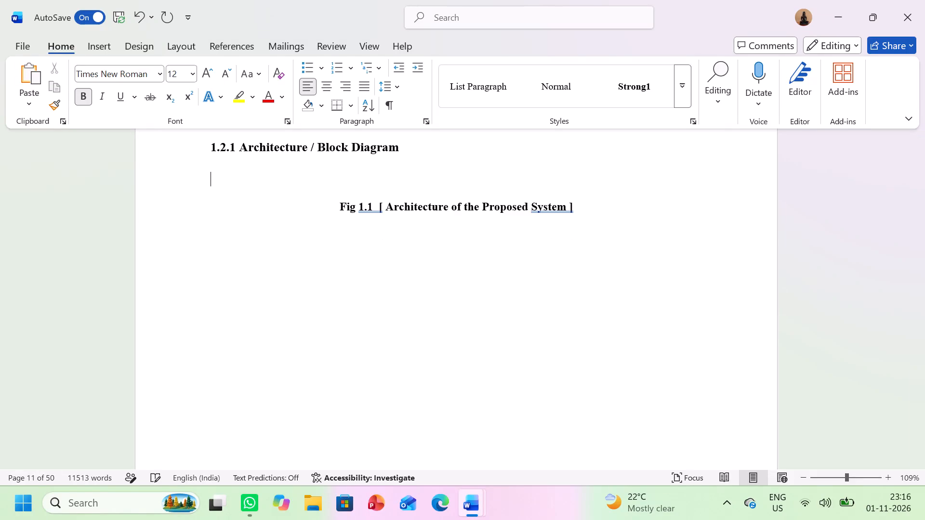
pyautogui.hotkey('ctrl', 'v')
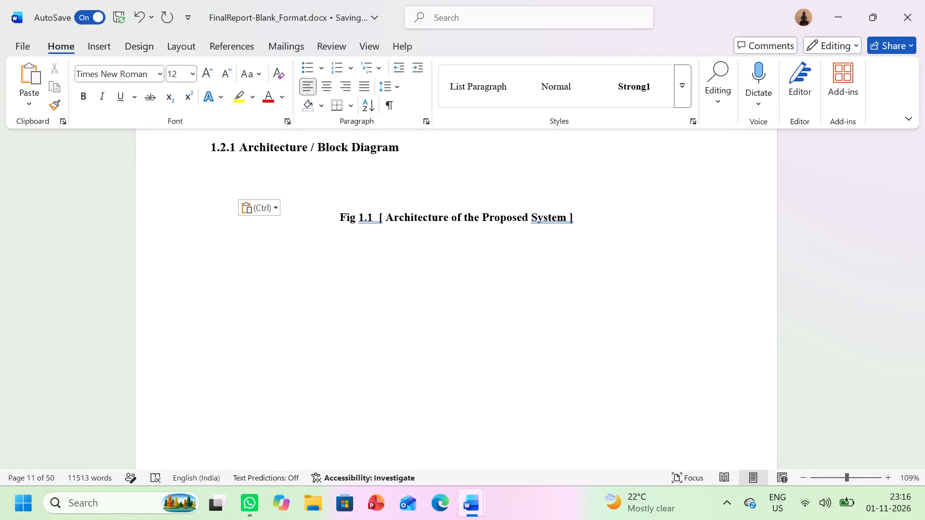
pyautogui.click(245, 214)
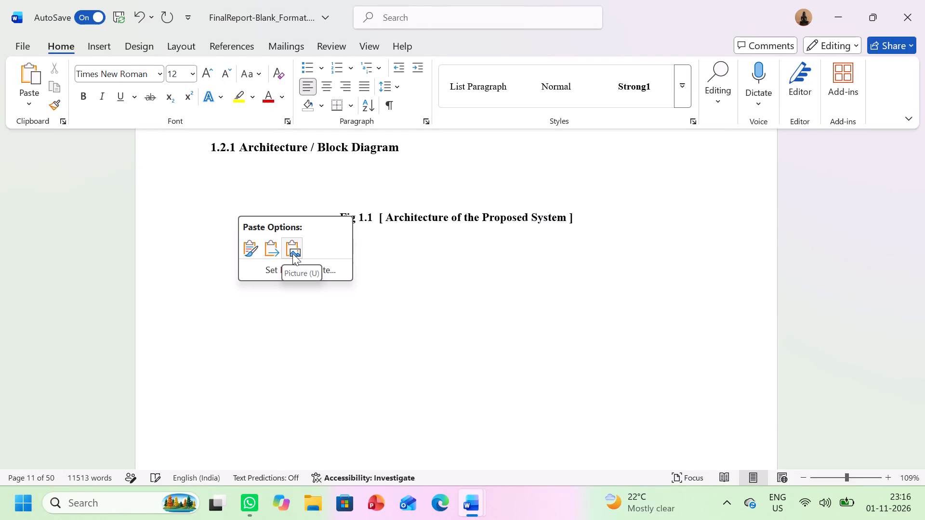
pyautogui.click(293, 253)
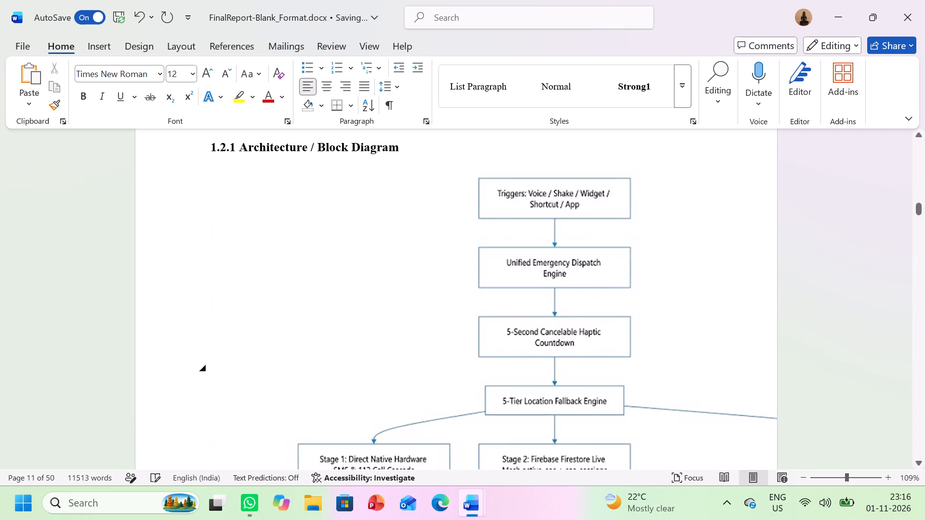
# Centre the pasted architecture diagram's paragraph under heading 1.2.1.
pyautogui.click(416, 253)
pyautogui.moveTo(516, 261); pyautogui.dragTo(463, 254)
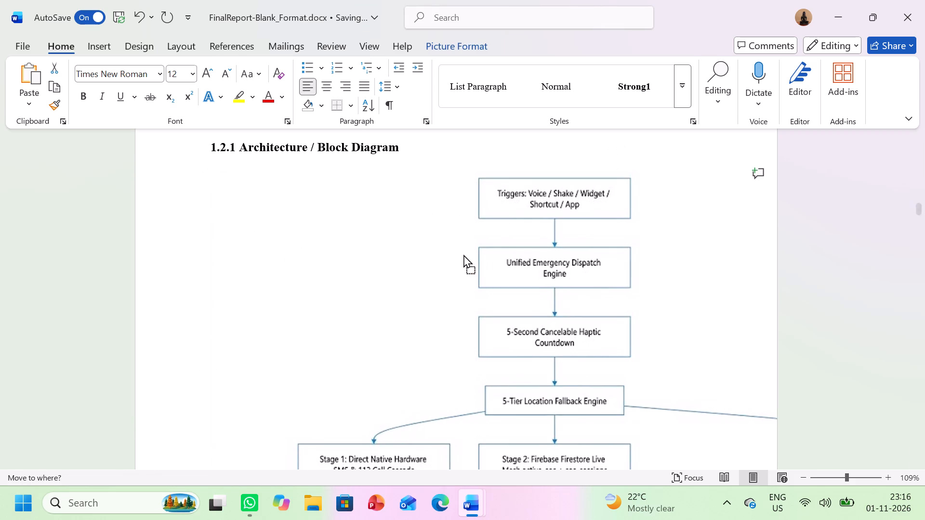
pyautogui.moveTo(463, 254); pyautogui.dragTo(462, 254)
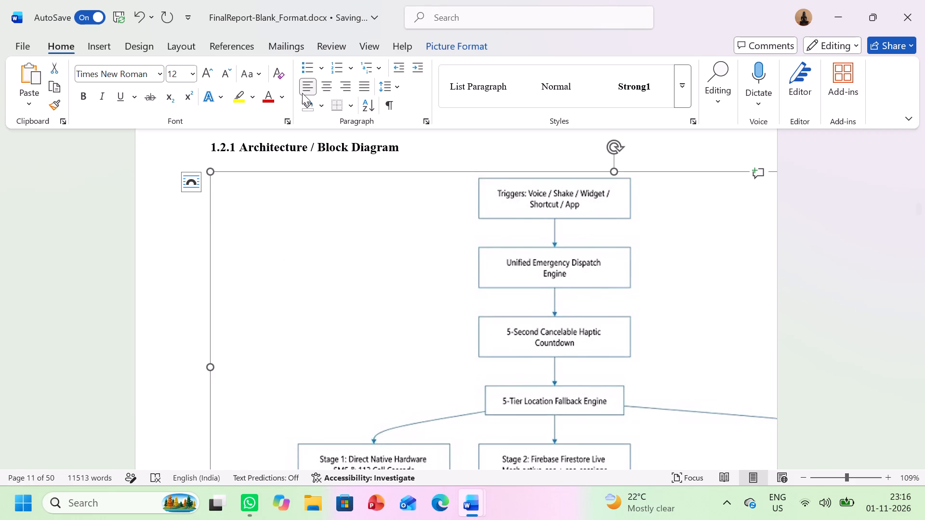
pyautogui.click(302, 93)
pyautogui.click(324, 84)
# Scale the architecture diagram down proportionally so that its full width fits on page 11.
pyautogui.click(544, 259)
pyautogui.scroll(-1, 544, 259)
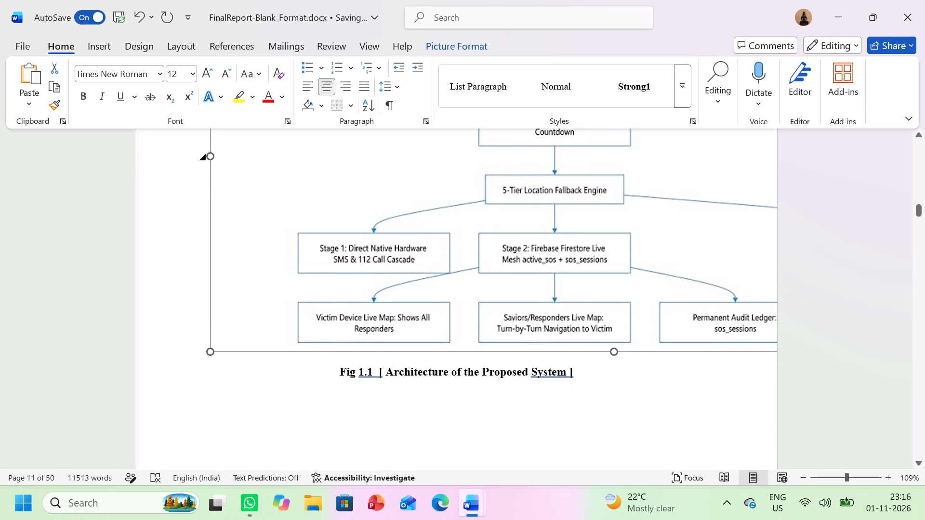
pyautogui.moveTo(210, 351); pyautogui.dragTo(527, 245)
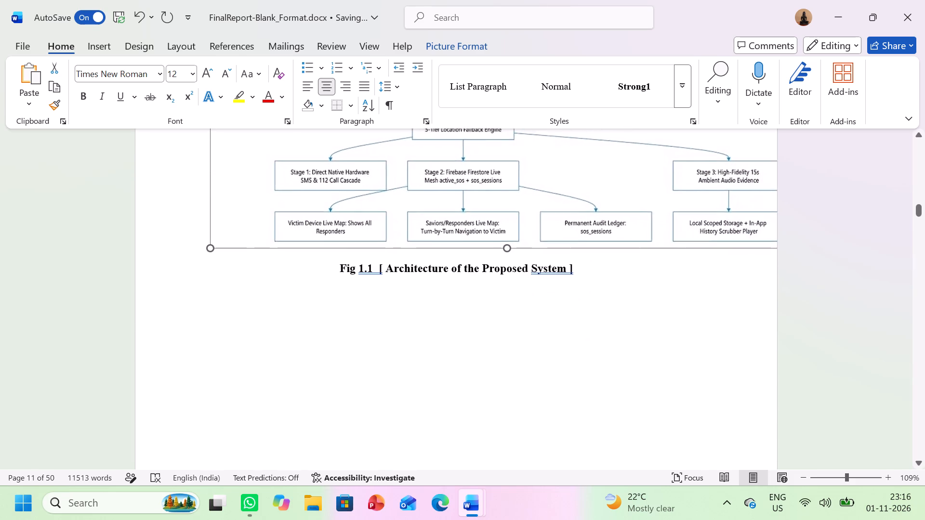
pyautogui.moveTo(527, 245); pyautogui.dragTo(610, 225)
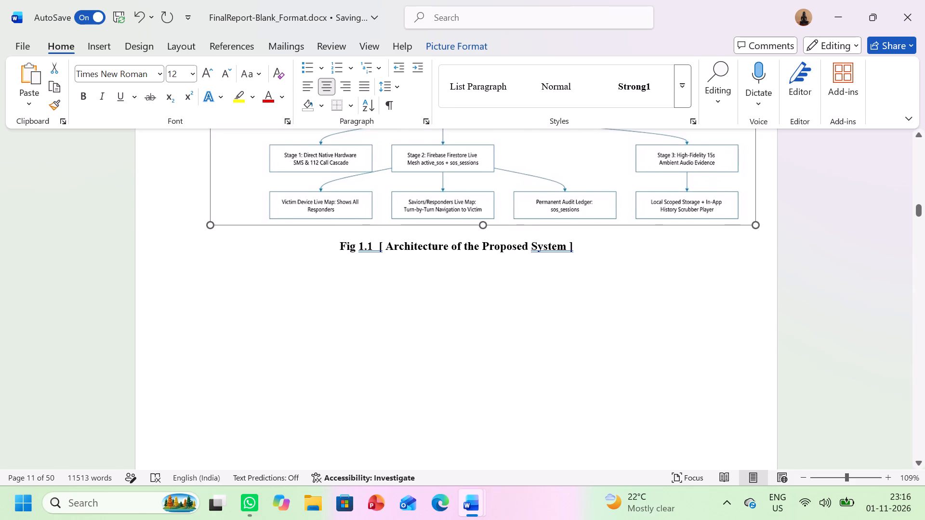
pyautogui.moveTo(610, 225); pyautogui.dragTo(611, 225)
# Change the architecture diagram's paragraph alignment to justified.
pyautogui.click(435, 256)
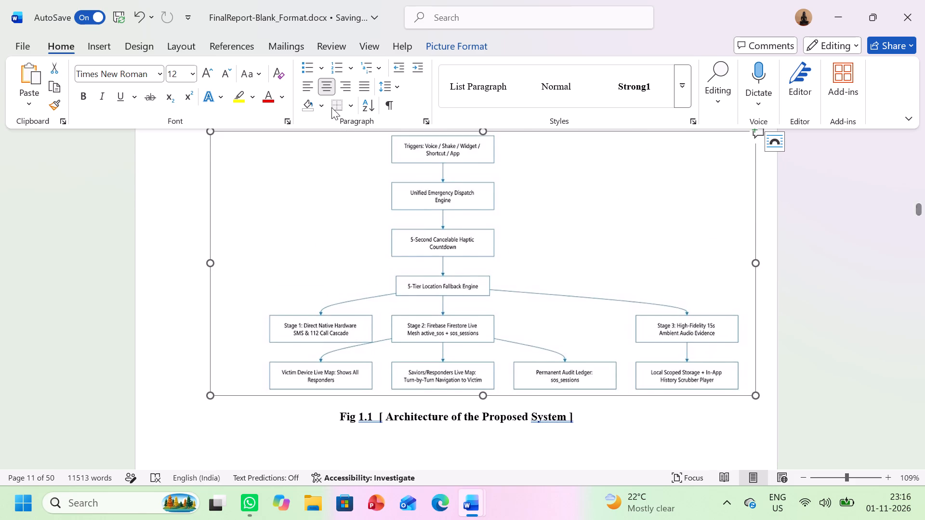
pyautogui.click(326, 89)
pyautogui.click(310, 87)
pyautogui.moveTo(597, 334); pyautogui.dragTo(558, 331)
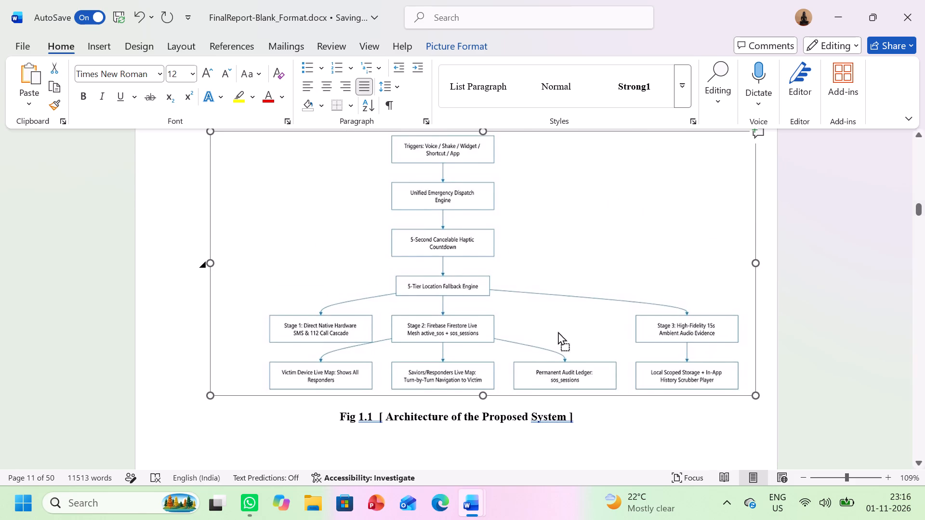
pyautogui.moveTo(558, 331); pyautogui.dragTo(527, 328)
# Scale the architecture diagram down slightly more in proportion, bringing its outer edge close to the page's text margin.
pyautogui.scroll(1, 527, 328)
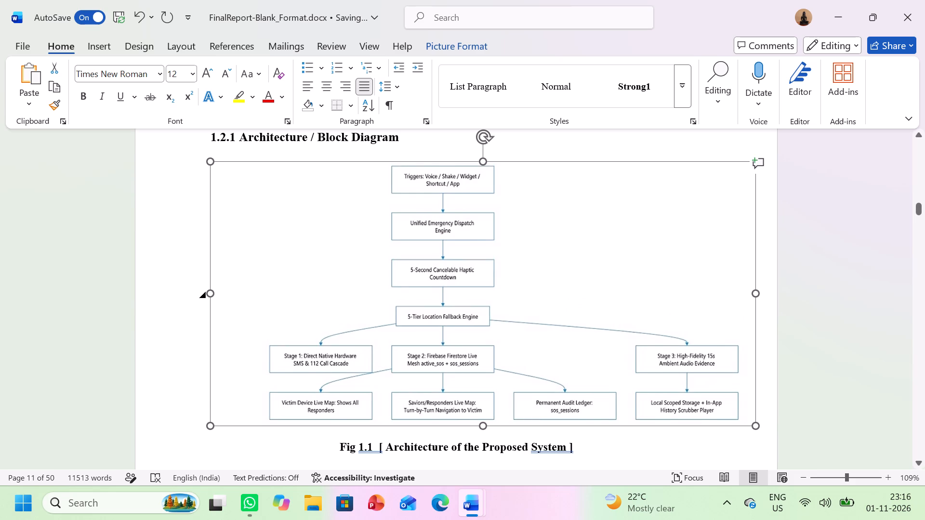
pyautogui.scroll(-1, 603, 298)
pyautogui.moveTo(753, 344); pyautogui.dragTo(708, 331)
pyautogui.scroll(1, 708, 331)
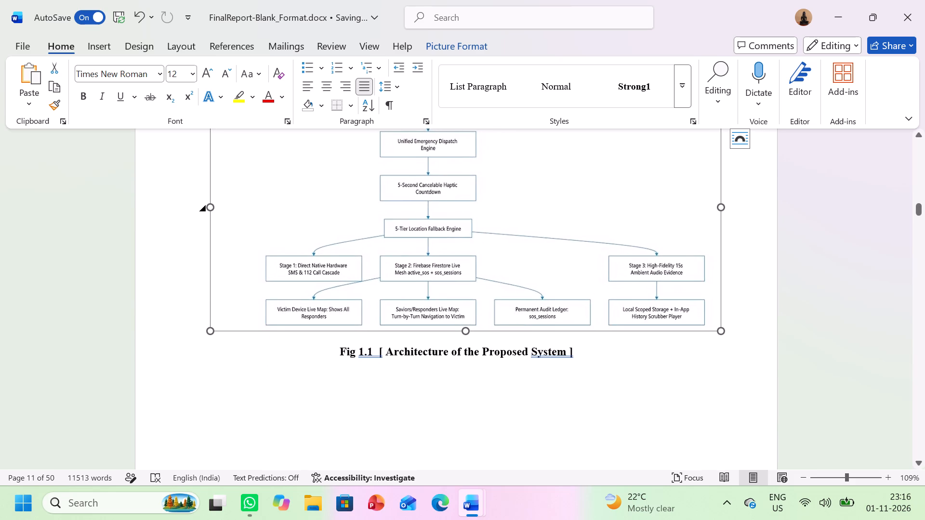
pyautogui.scroll(1, 708, 331)
pyautogui.scroll(1, 654, 297)
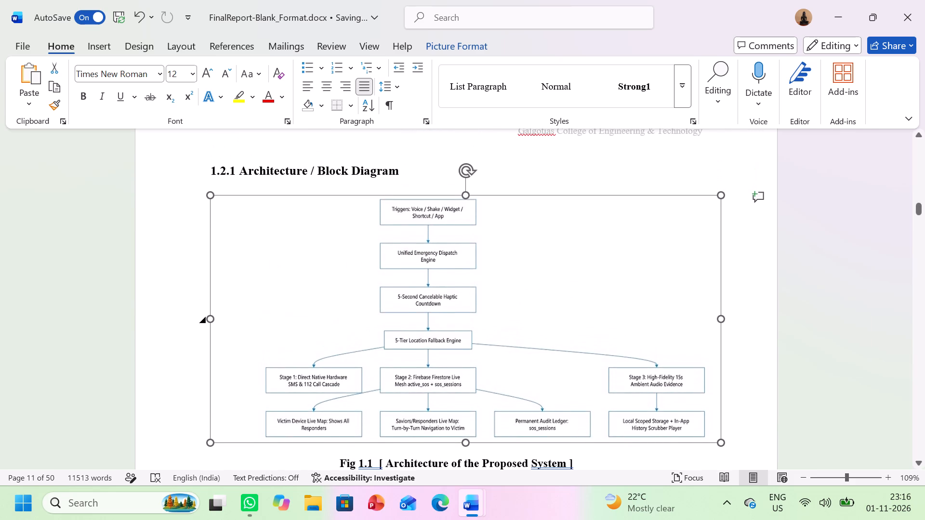
# Stretch the architecture diagram vertically, keeping its width, so it fills more of page 11.
pyautogui.scroll(-1, 654, 297)
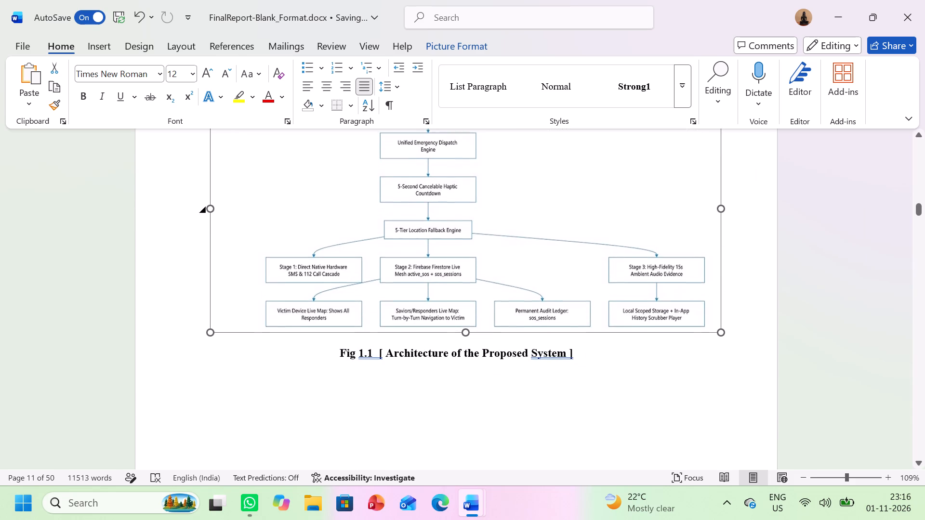
pyautogui.moveTo(466, 330); pyautogui.dragTo(466, 337)
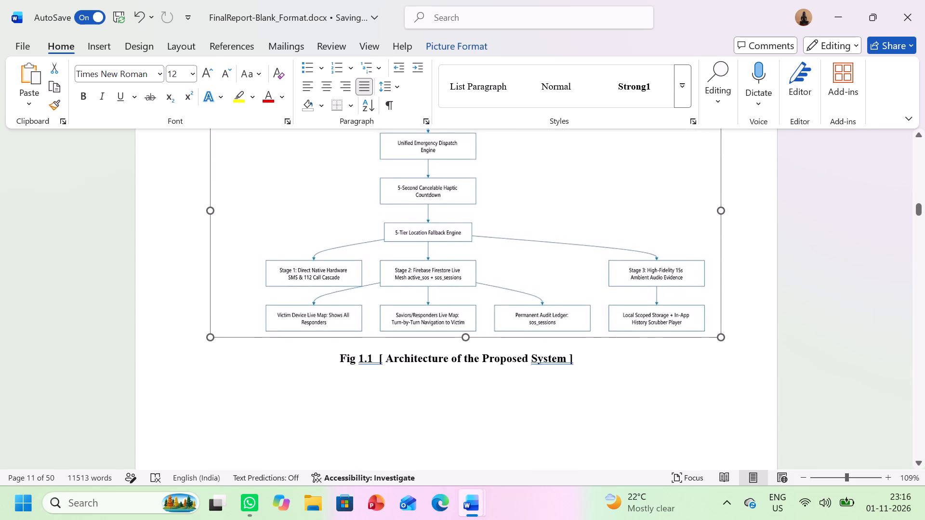
pyautogui.moveTo(466, 337); pyautogui.dragTo(471, 416)
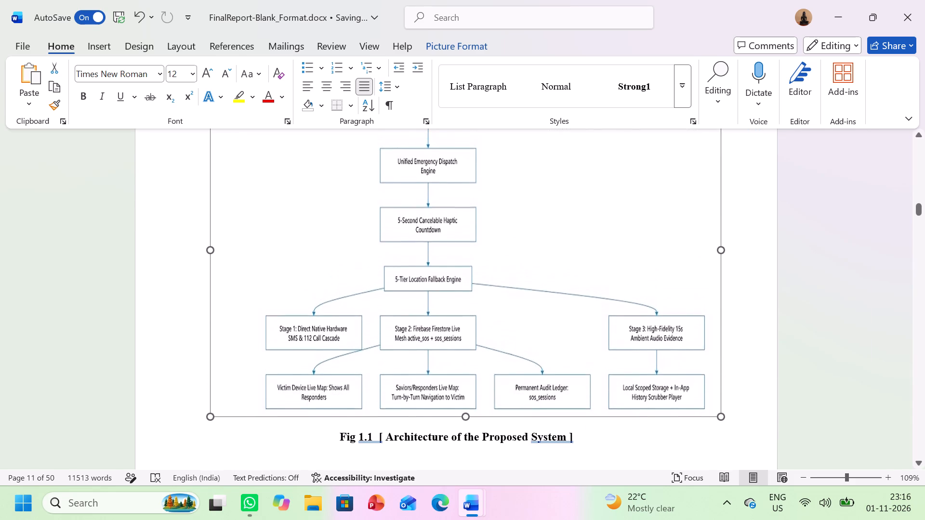
pyautogui.moveTo(471, 416); pyautogui.dragTo(476, 519)
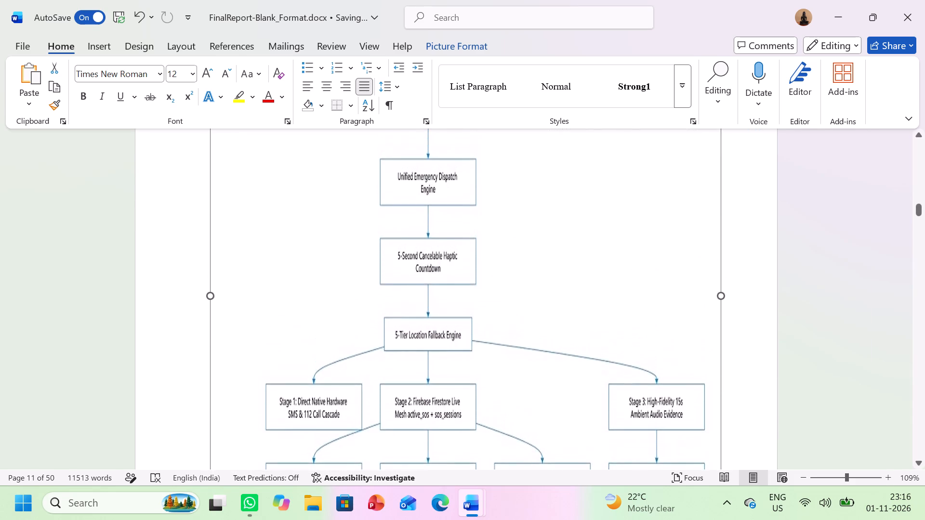
pyautogui.moveTo(476, 519); pyautogui.dragTo(478, 503)
# Insert a blank line between the 1.2.1 Architecture / Block Diagram heading and the diagram.
pyautogui.scroll(-2, 489, 431)
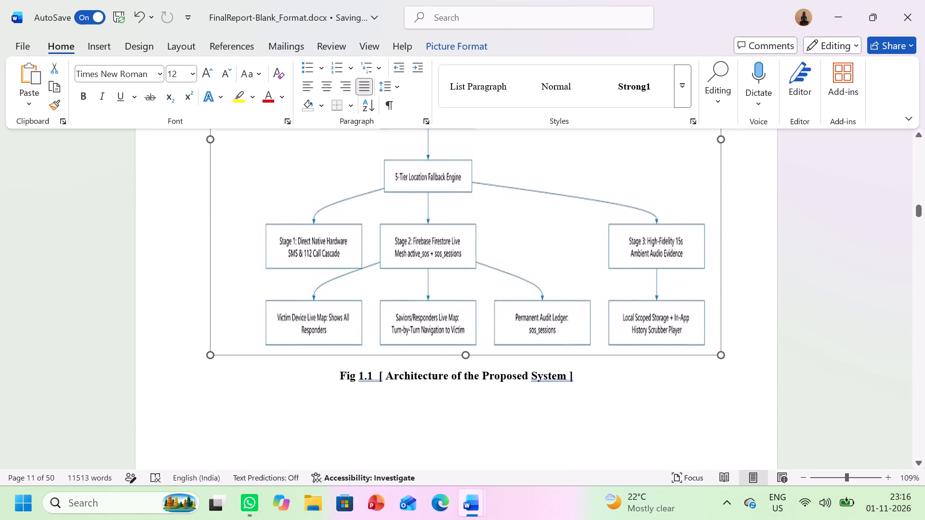
pyautogui.scroll(-3, 489, 431)
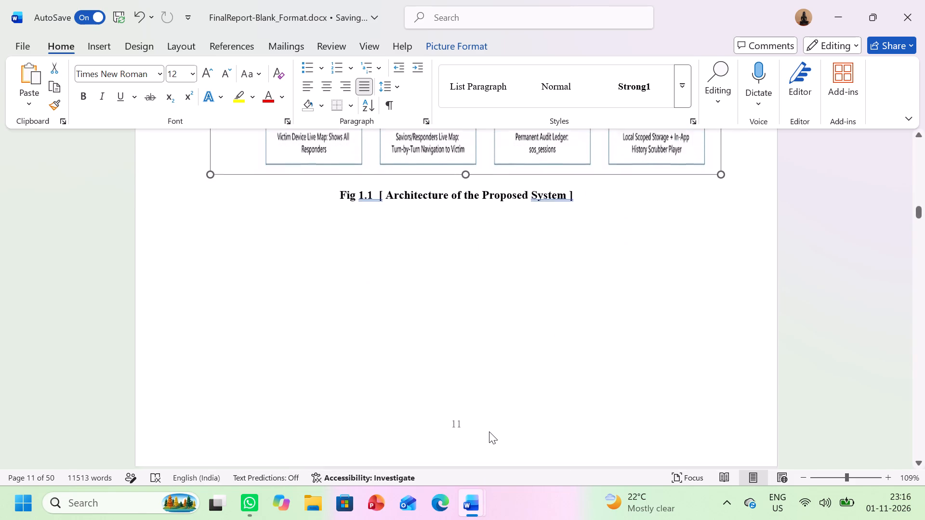
pyautogui.scroll(2, 489, 431)
pyautogui.scroll(-1, 489, 431)
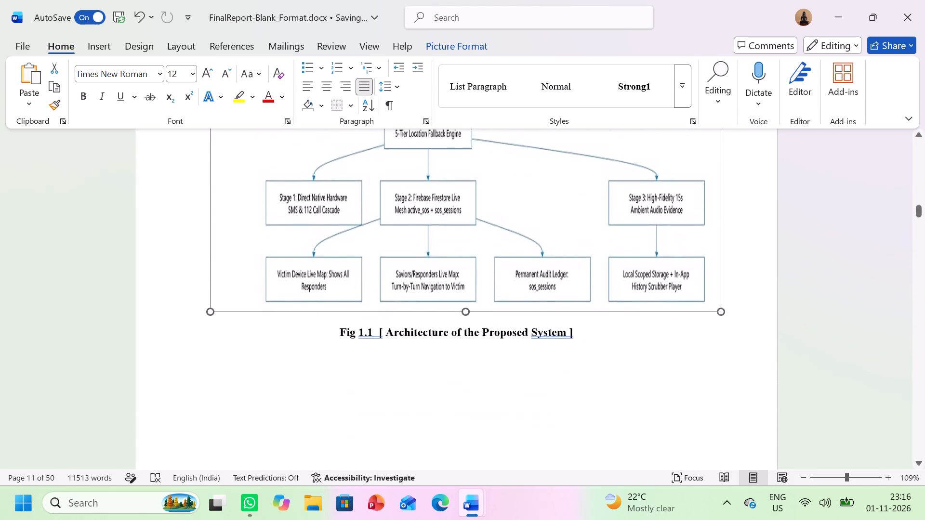
pyautogui.scroll(-2, 489, 431)
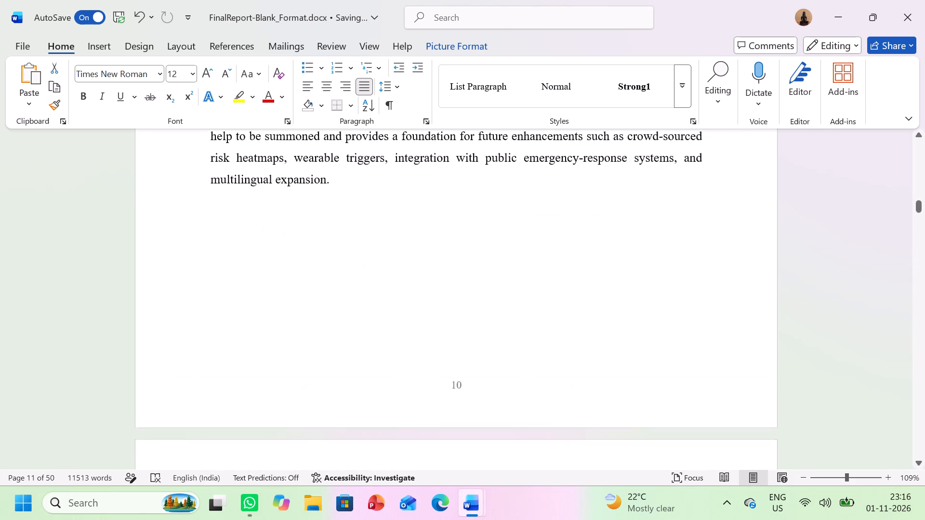
pyautogui.scroll(-1, 489, 431)
pyautogui.click(420, 430)
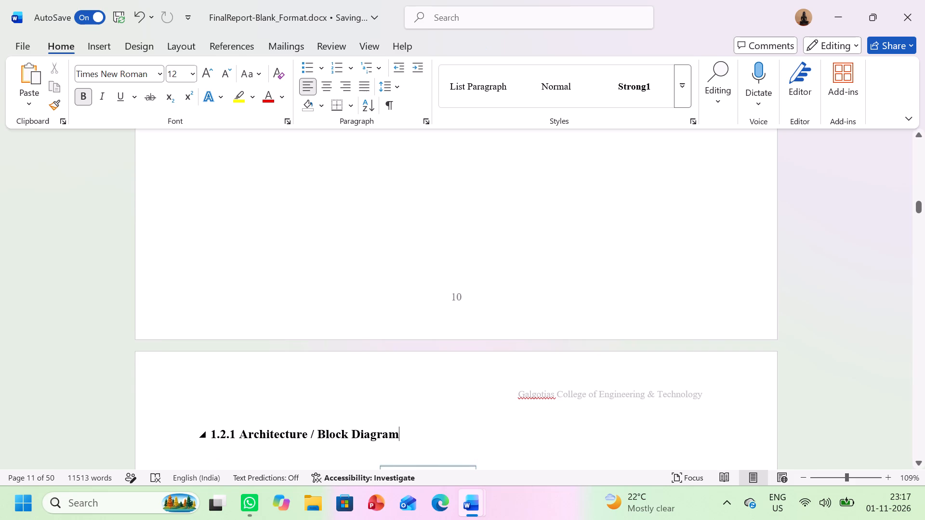
pyautogui.press('Return')
# Stretch the architecture diagram further downward, keeping its width, to use the empty space above the page 11 footer.
pyautogui.scroll(-1, 420, 430)
pyautogui.click(428, 366)
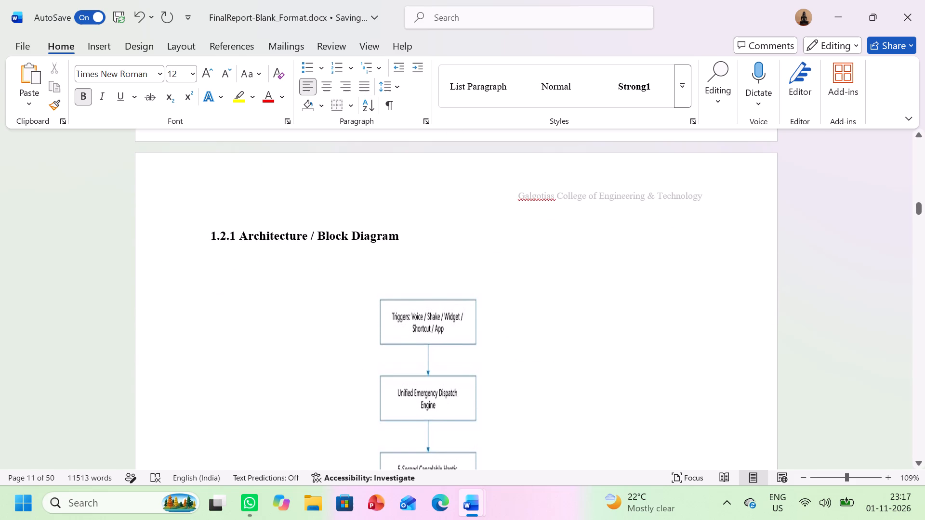
pyautogui.scroll(-3, 428, 366)
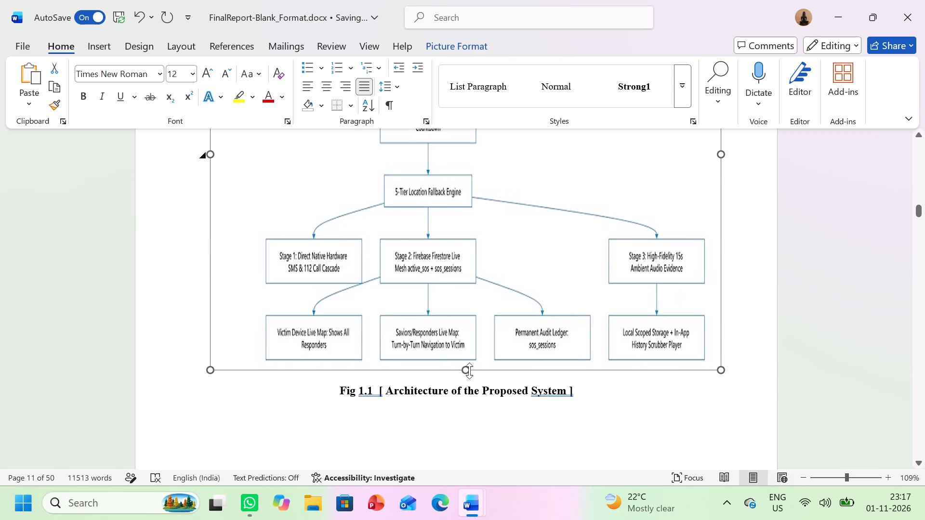
pyautogui.moveTo(466, 371); pyautogui.dragTo(474, 408)
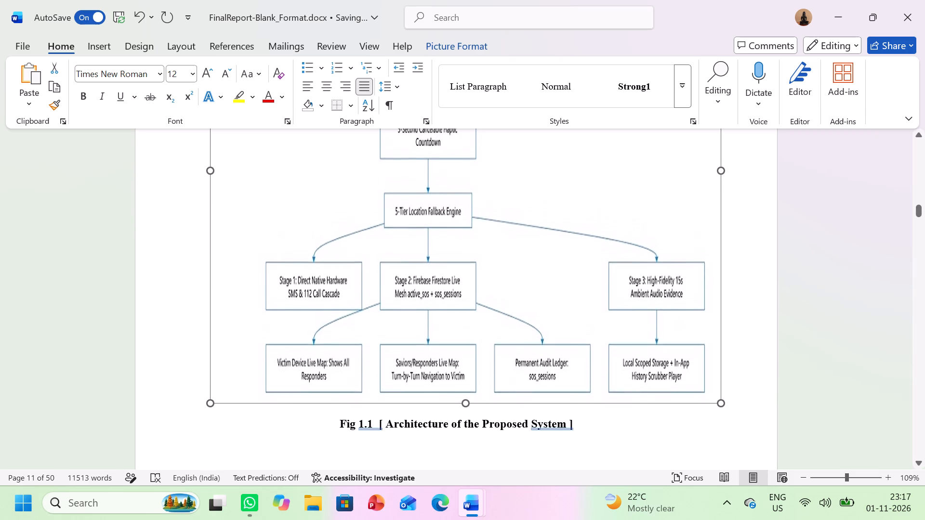
pyautogui.moveTo(474, 408); pyautogui.dragTo(481, 433)
pyautogui.scroll(-1, 548, 380)
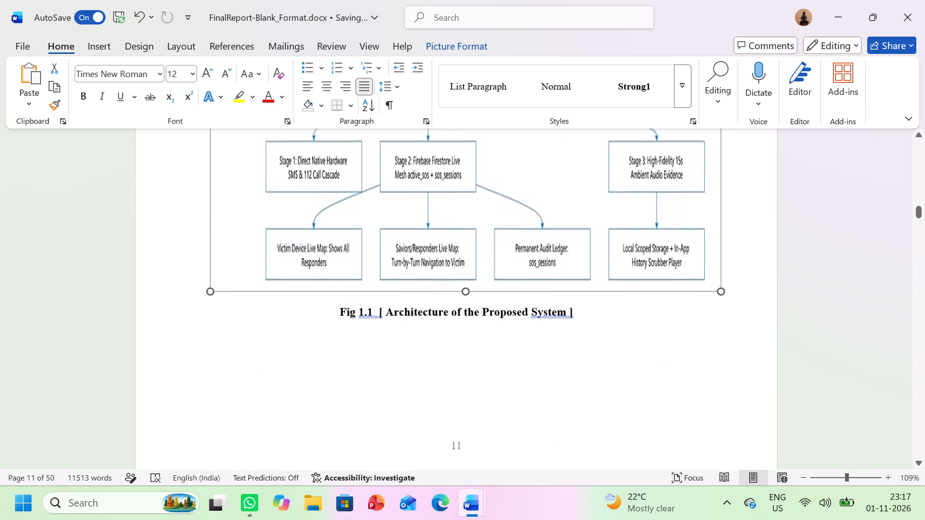
pyautogui.scroll(-2, 548, 380)
pyautogui.scroll(1, 548, 380)
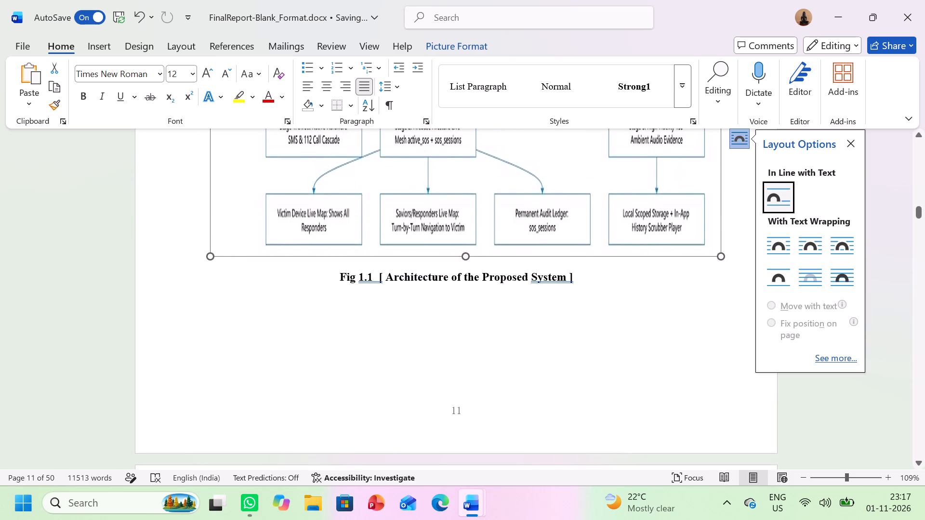
pyautogui.moveTo(465, 254); pyautogui.dragTo(465, 296)
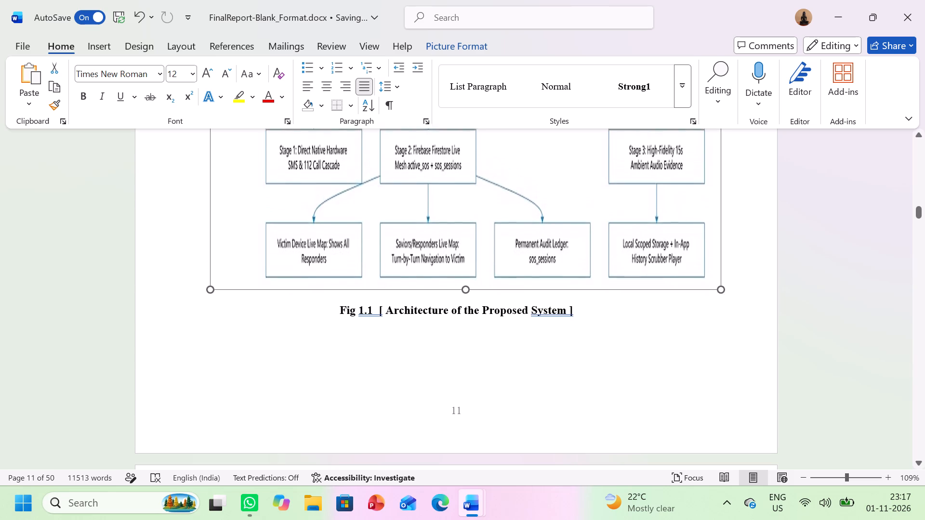
pyautogui.moveTo(465, 296); pyautogui.dragTo(465, 348)
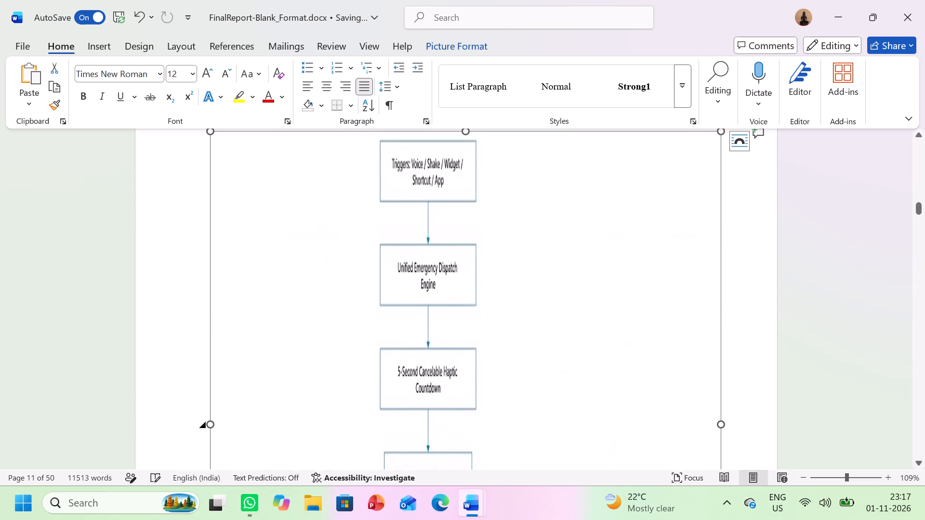
# Remove the blank page 12 so that 2. LITERATURE REVIEW starts on the page directly after the architecture diagram.
pyautogui.click(654, 305)
pyautogui.keyDown('ctrl'); pyautogui.scroll(-1, 654, 305); pyautogui.keyUp('ctrl')
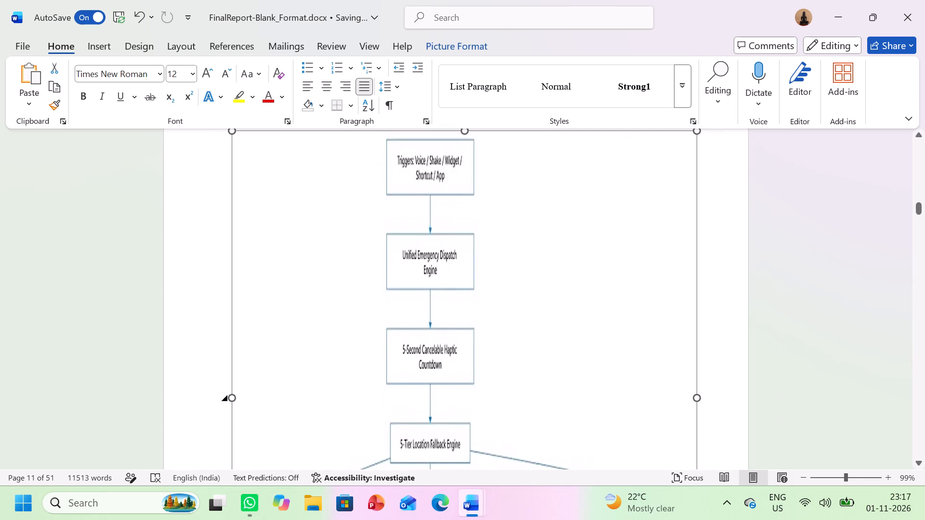
pyautogui.keyDown('ctrl'); pyautogui.scroll(-3, 654, 305); pyautogui.keyUp('ctrl')
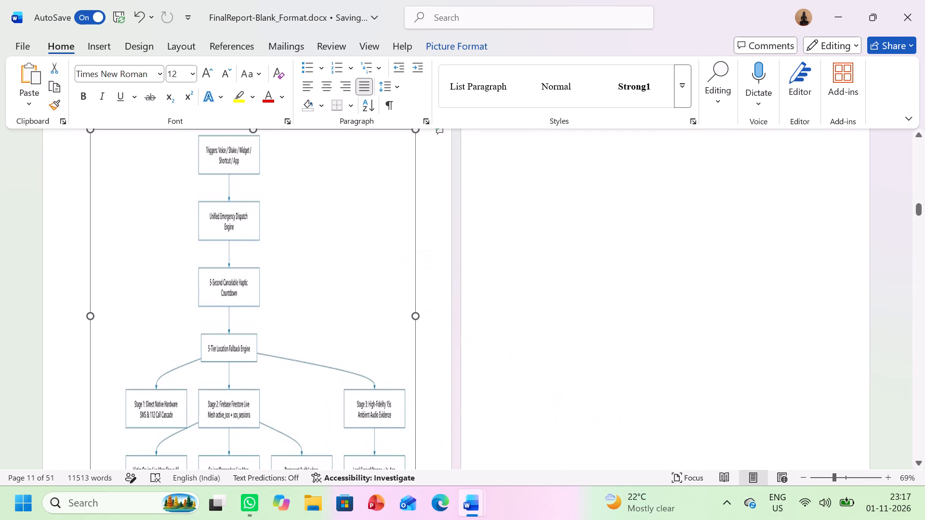
pyautogui.keyDown('ctrl'); pyautogui.scroll(1, 366, 290); pyautogui.keyUp('ctrl')
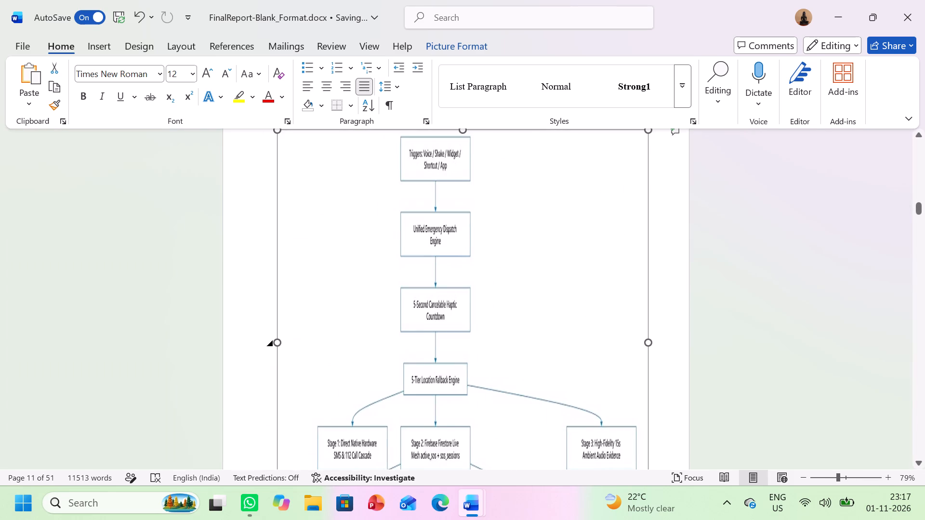
pyautogui.scroll(-6, 366, 290)
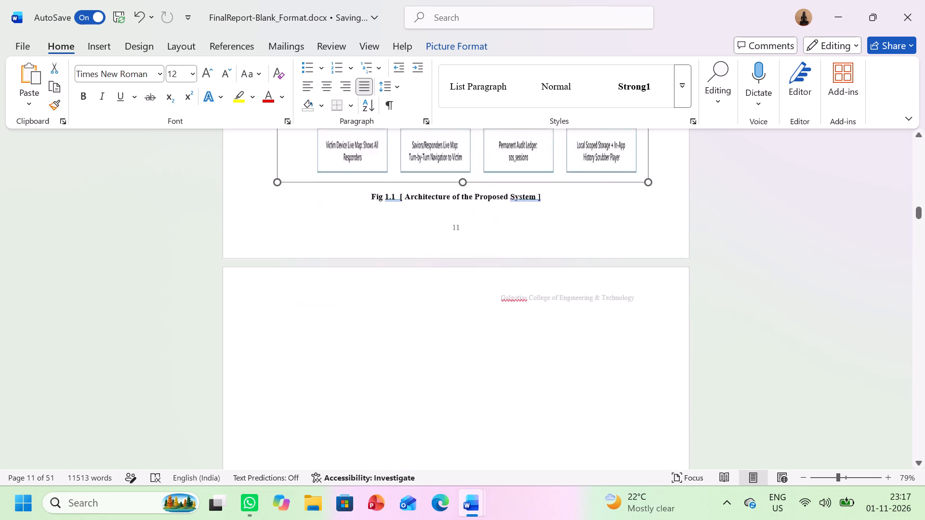
pyautogui.scroll(-4, 366, 290)
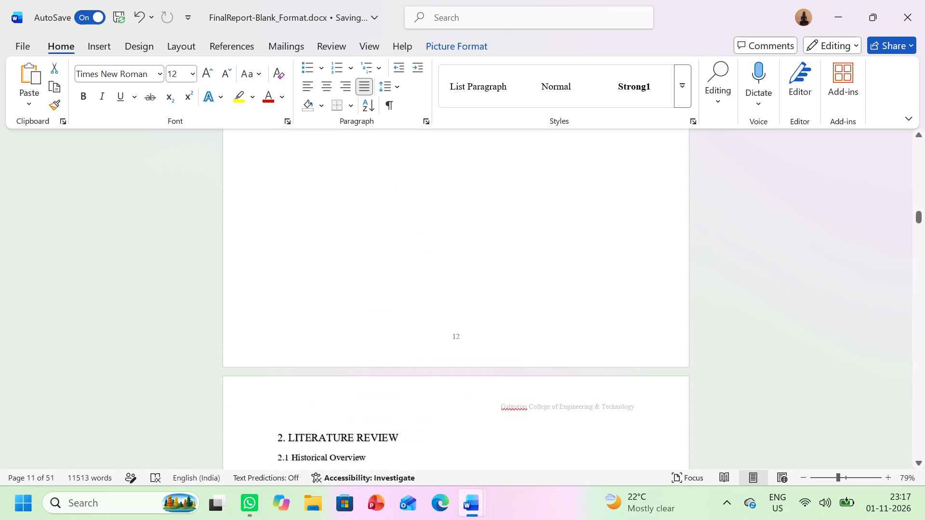
pyautogui.scroll(-1, 366, 290)
pyautogui.click(366, 290)
pyautogui.scroll(1, 366, 290)
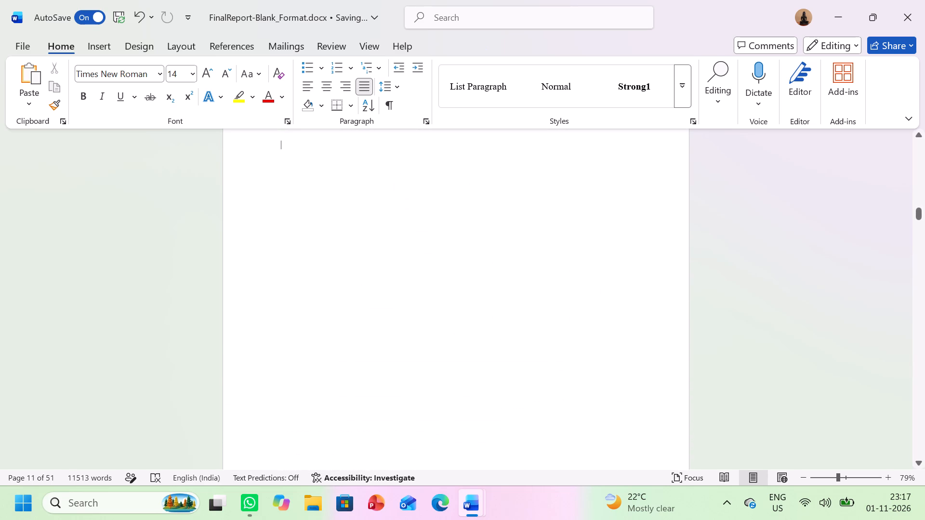
pyautogui.scroll(1, 366, 290)
pyautogui.press('BackSpace')
pyautogui.scroll(1, 366, 290)
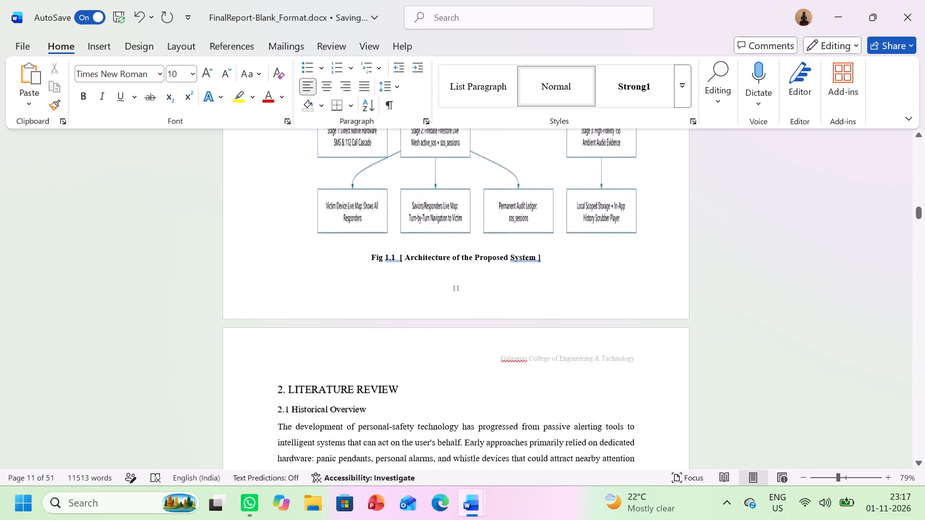
# Shorten the architecture diagram from its bottom edge, keeping its width, to leave space between the Fig 1.1 caption and the footer.
pyautogui.scroll(1, 366, 290)
pyautogui.scroll(-1, 456, 320)
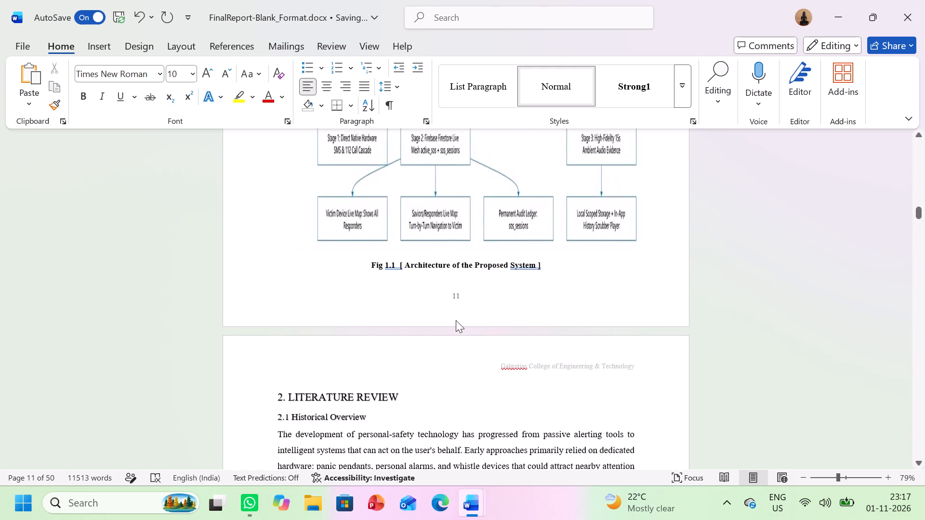
pyautogui.scroll(-1, 456, 320)
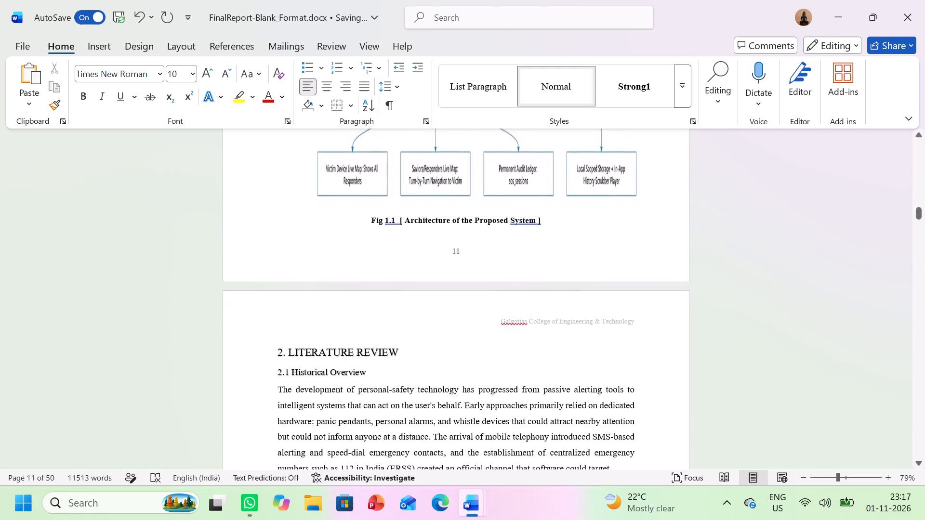
pyautogui.click(438, 192)
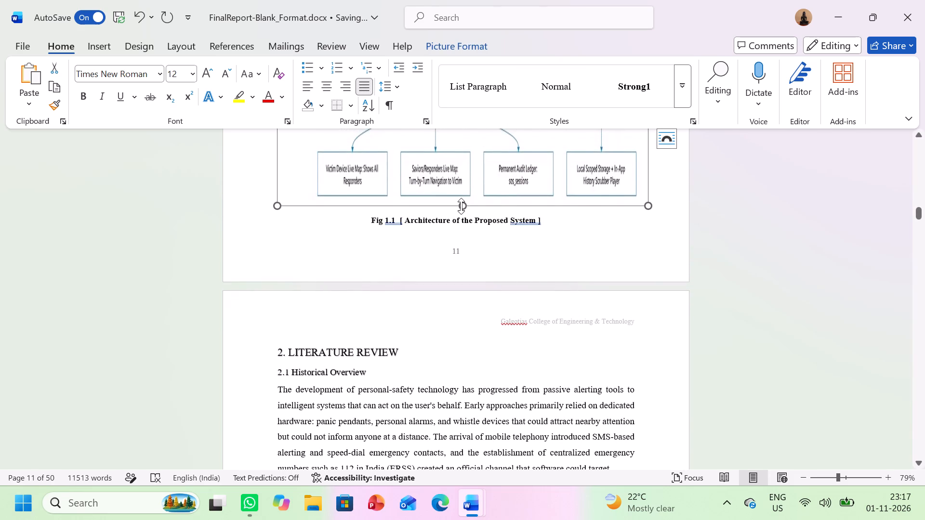
pyautogui.moveTo(461, 205); pyautogui.dragTo(459, 172)
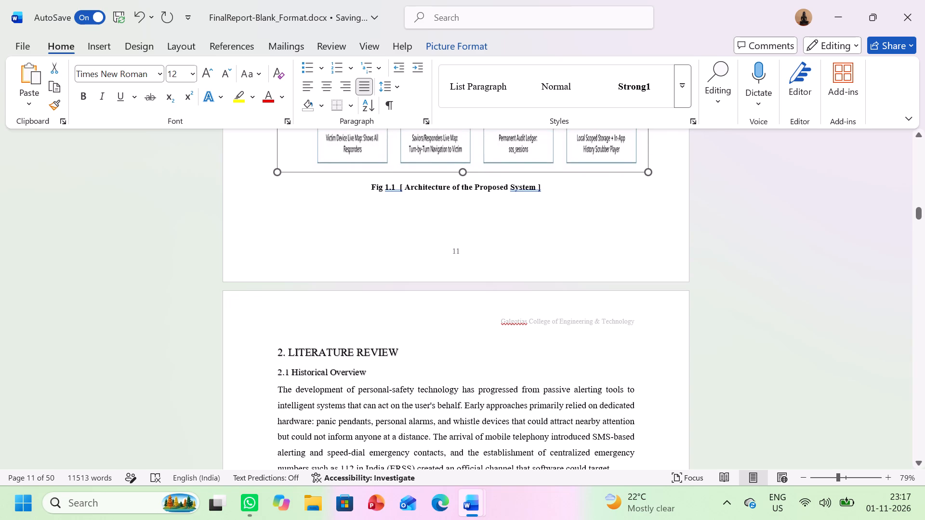
pyautogui.moveTo(459, 172); pyautogui.dragTo(459, 171)
pyautogui.click(531, 210)
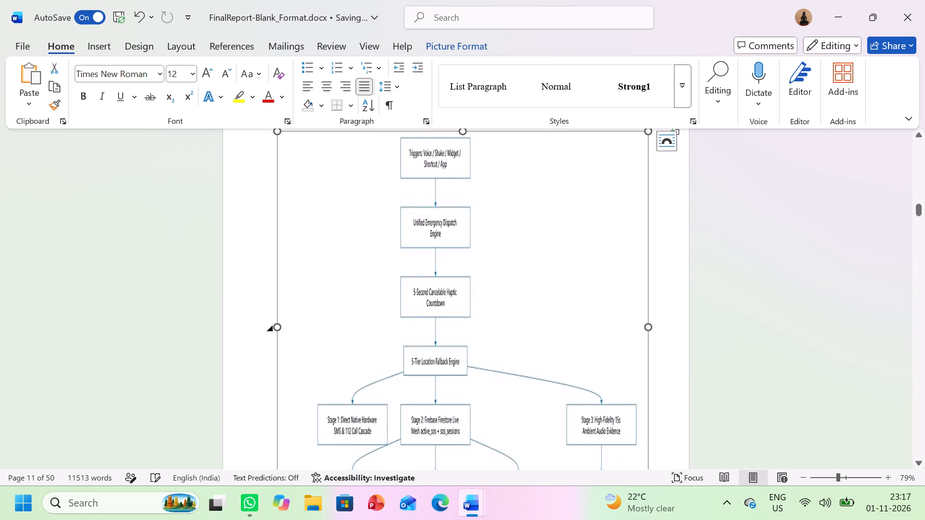
# Reduce the architecture diagram's height slightly more from its bottom edge, keeping its width.
pyautogui.scroll(-1, 499, 263)
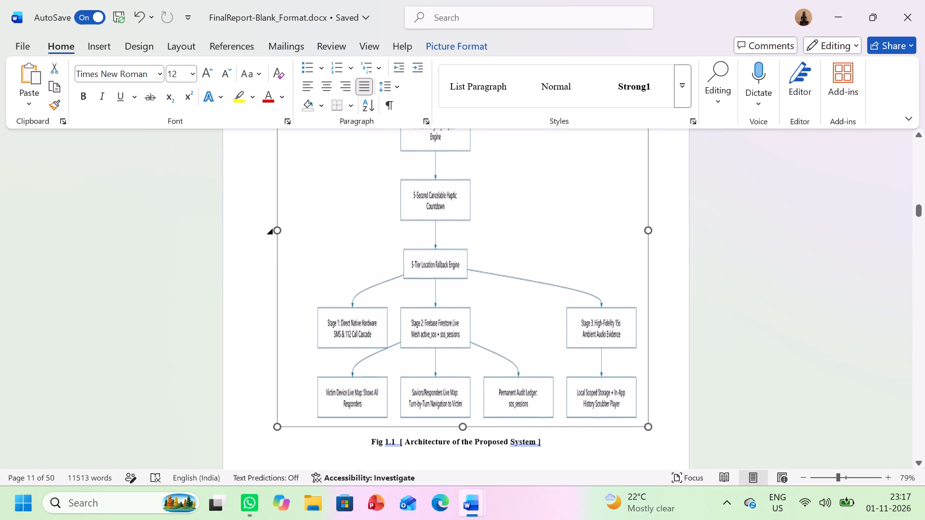
pyautogui.scroll(-1, 499, 263)
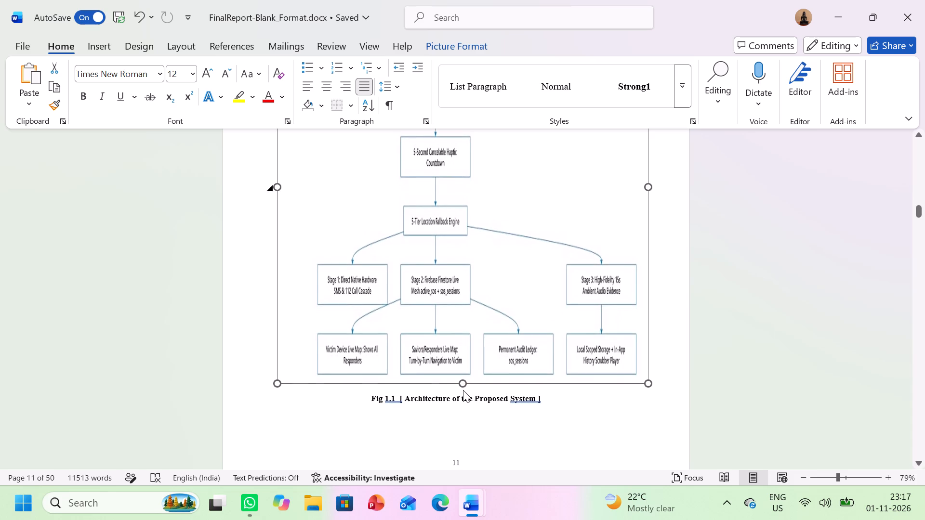
pyautogui.moveTo(463, 390); pyautogui.dragTo(444, 373)
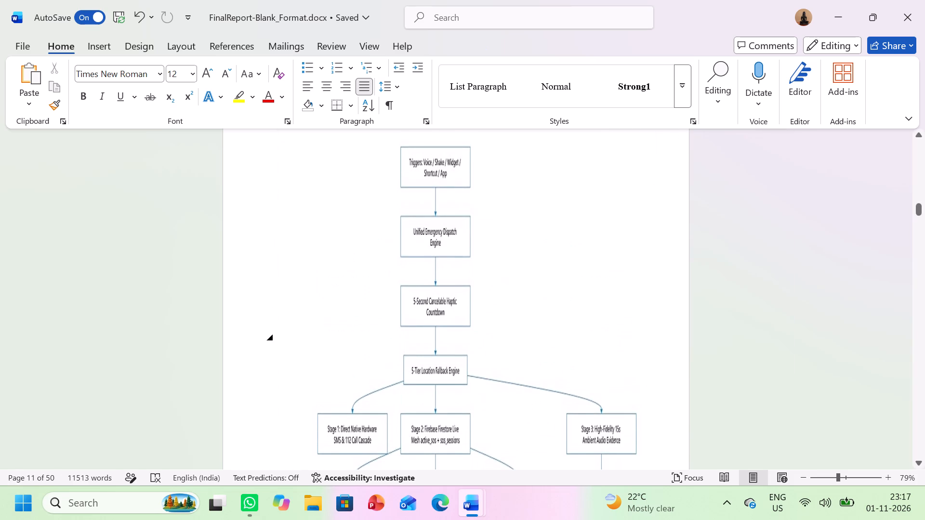
pyautogui.click(449, 373)
pyautogui.scroll(-2, 449, 373)
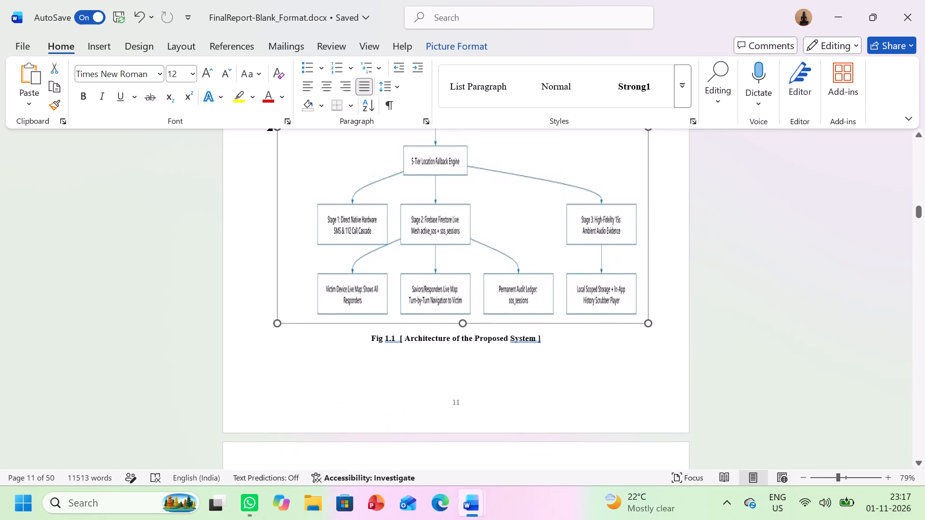
pyautogui.moveTo(462, 324); pyautogui.dragTo(451, 310)
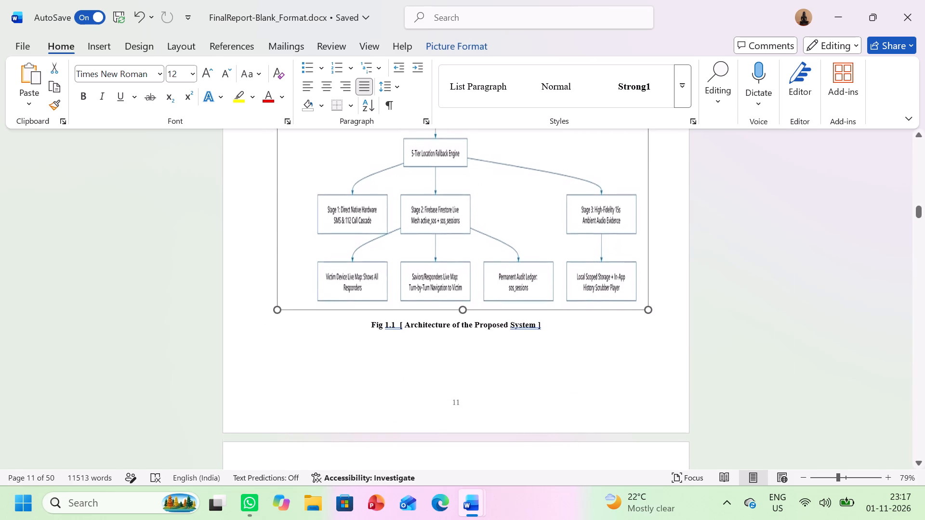
pyautogui.click(658, 271)
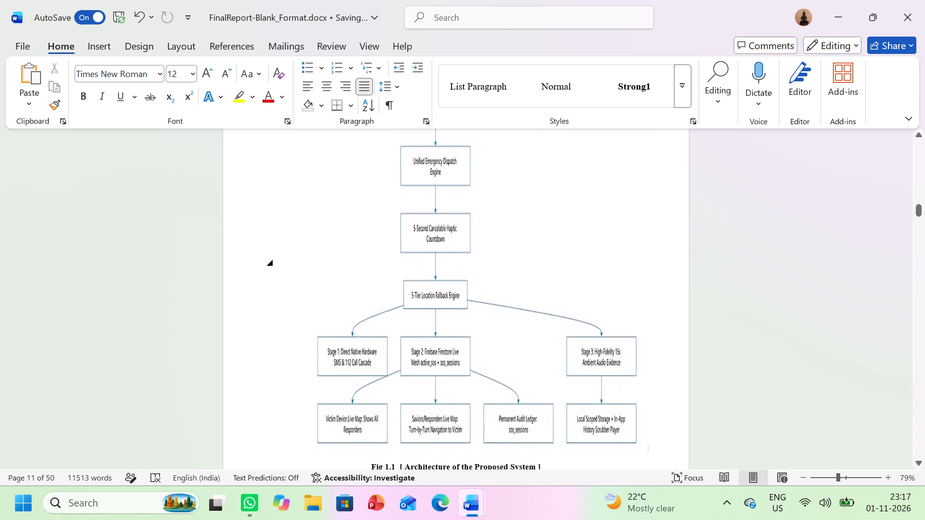
# Examine how the diagram, its Fig 1.1 caption and the surrounding pages 9 to 12 are laid out.
pyautogui.keyDown('ctrl'); pyautogui.scroll(-2, 648, 281); pyautogui.keyUp('ctrl')
pyautogui.scroll(1, 426, 296)
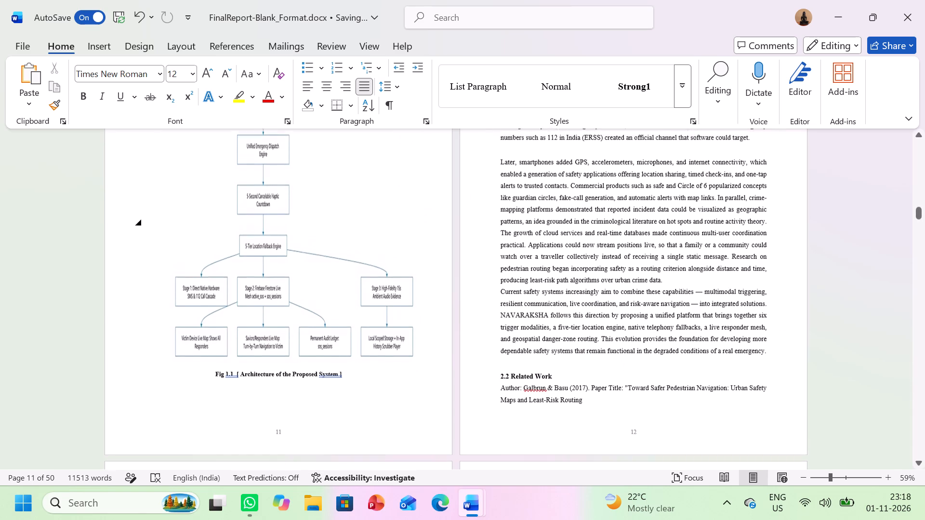
pyautogui.scroll(2, 426, 296)
pyautogui.scroll(-1, 426, 296)
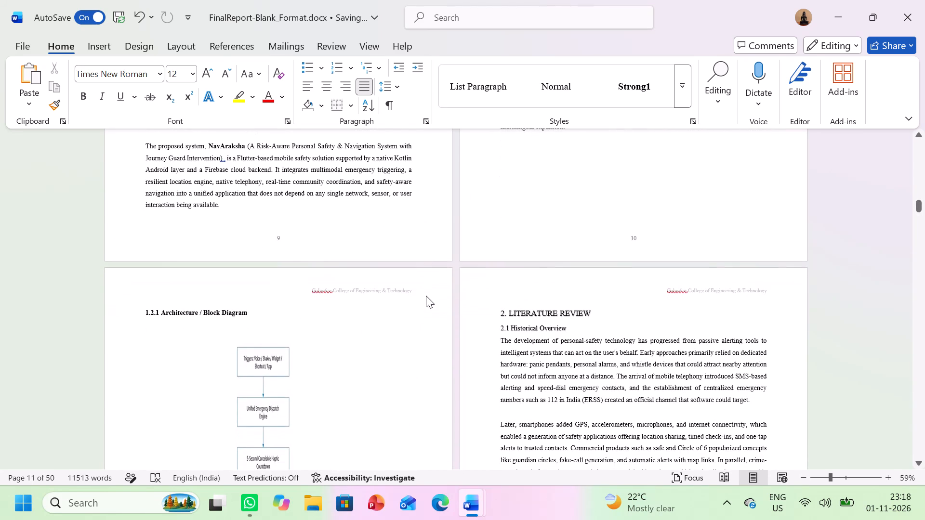
pyautogui.scroll(-1, 291, 411)
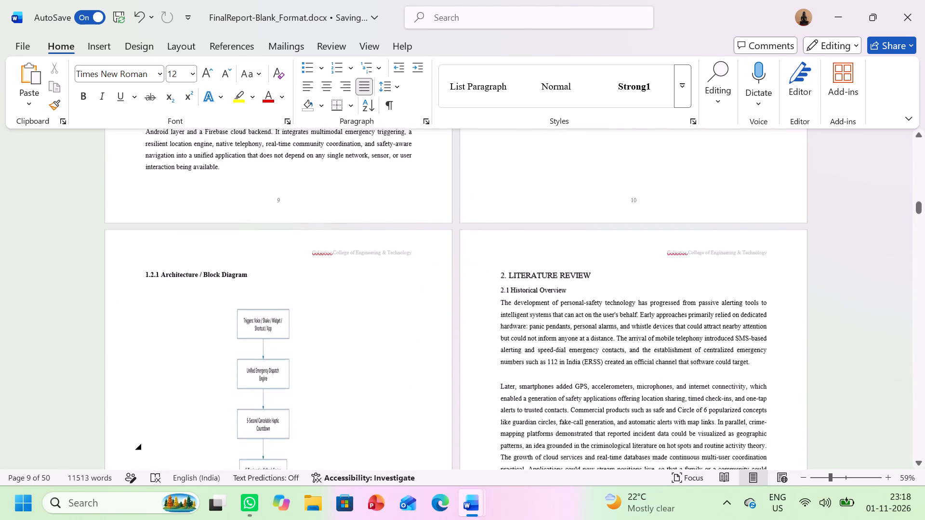
pyautogui.scroll(-3, 291, 411)
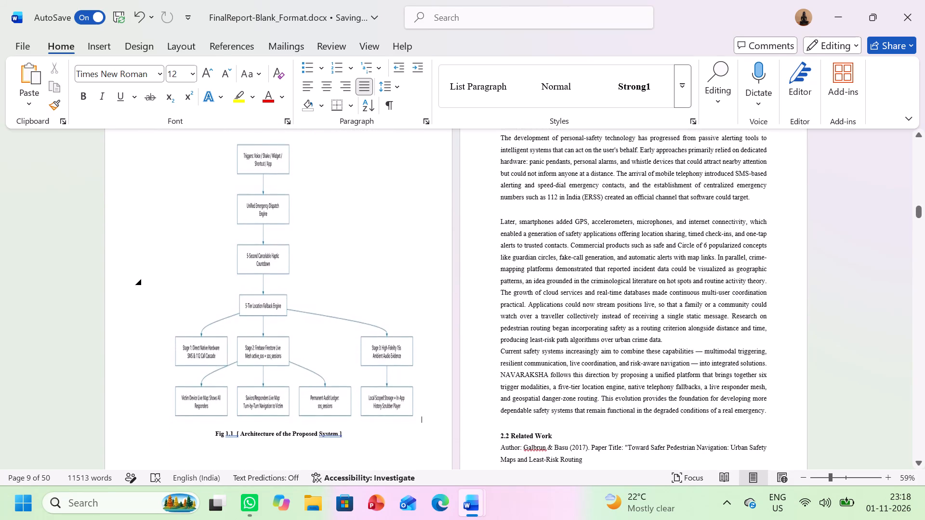
pyautogui.keyDown('ctrl'); pyautogui.scroll(-2, 291, 411); pyautogui.keyUp('ctrl')
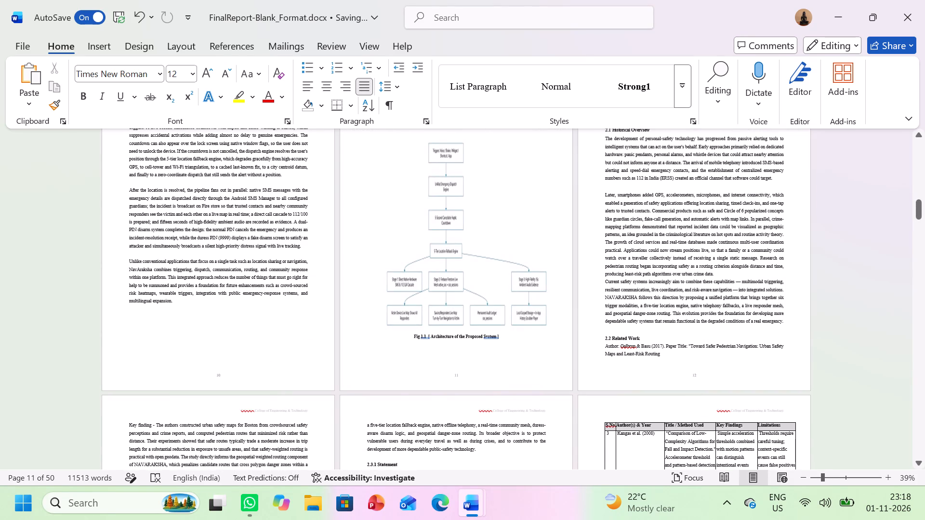
pyautogui.keyDown('ctrl'); pyautogui.scroll(3, 367, 391); pyautogui.keyUp('ctrl')
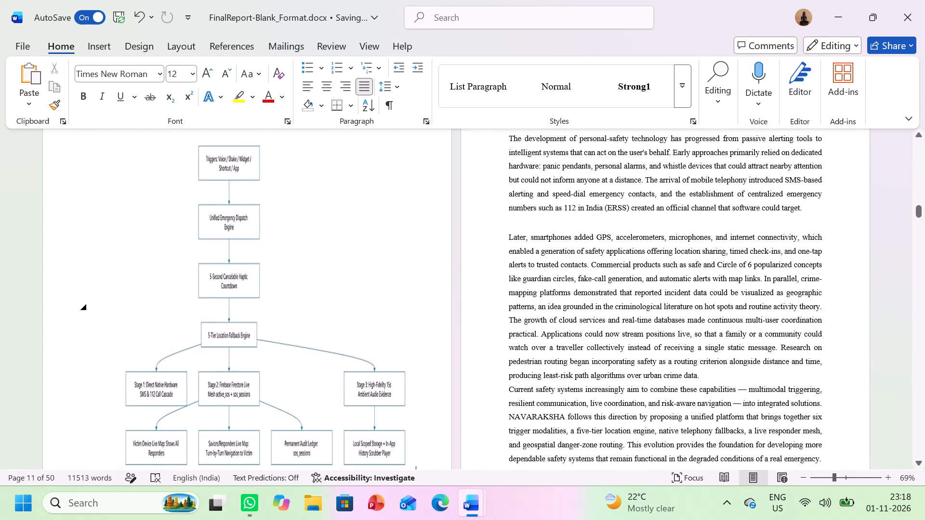
pyautogui.keyDown('ctrl'); pyautogui.scroll(3, 287, 381); pyautogui.keyUp('ctrl')
pyautogui.scroll(-1, 391, 382)
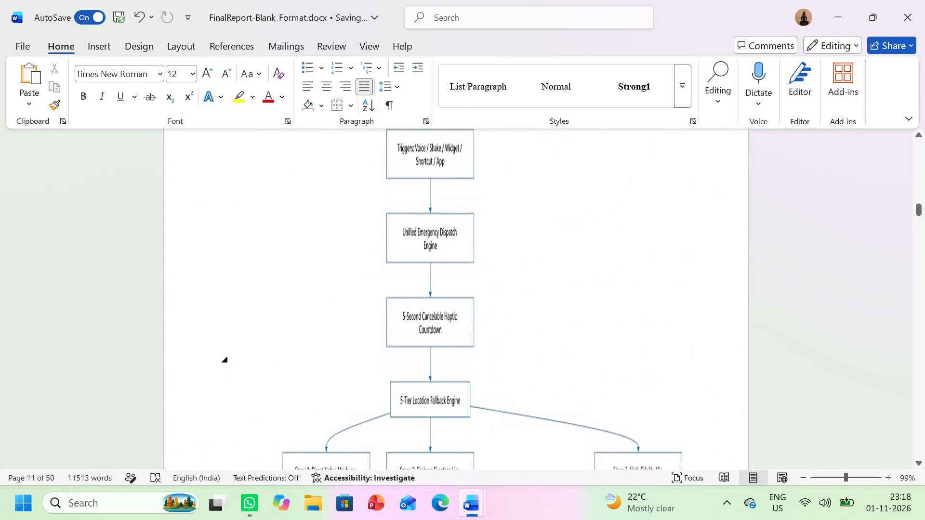
pyautogui.scroll(-3, 391, 382)
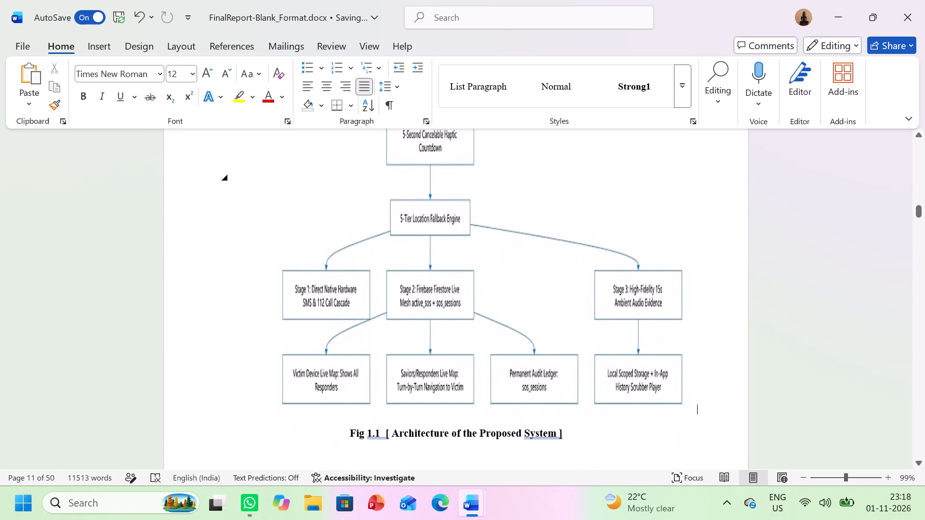
pyautogui.scroll(-1, 391, 382)
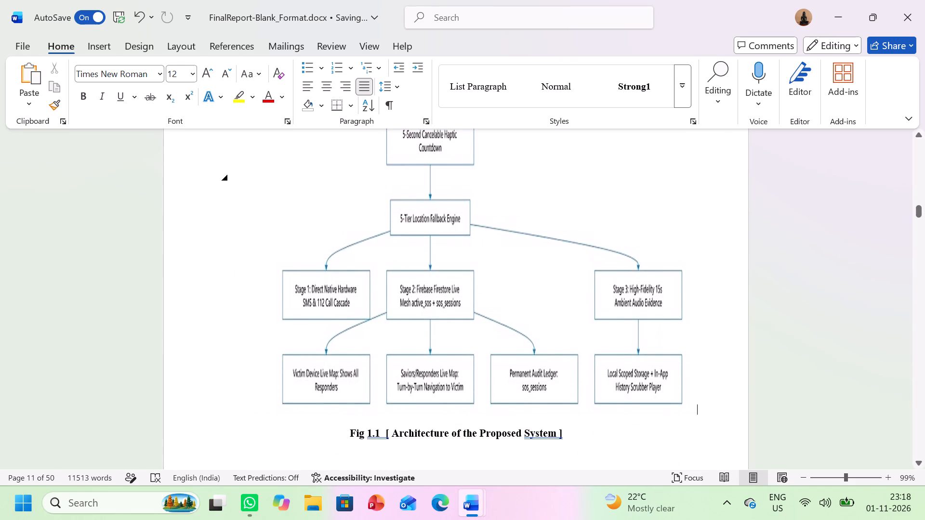
# Shorten the architecture diagram considerably more from its bottom edge, keeping its width, and check the space left above the page 11 footer.
pyautogui.click(542, 334)
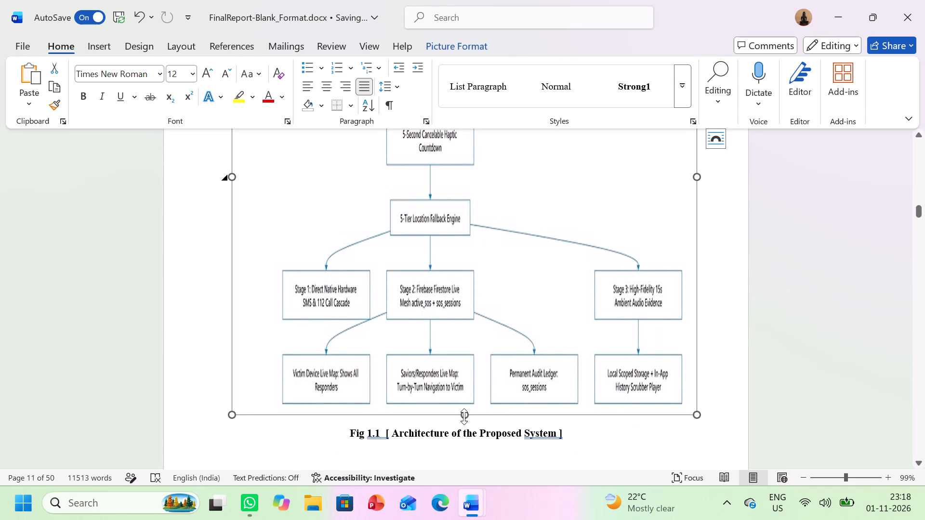
pyautogui.moveTo(464, 416); pyautogui.dragTo(458, 342)
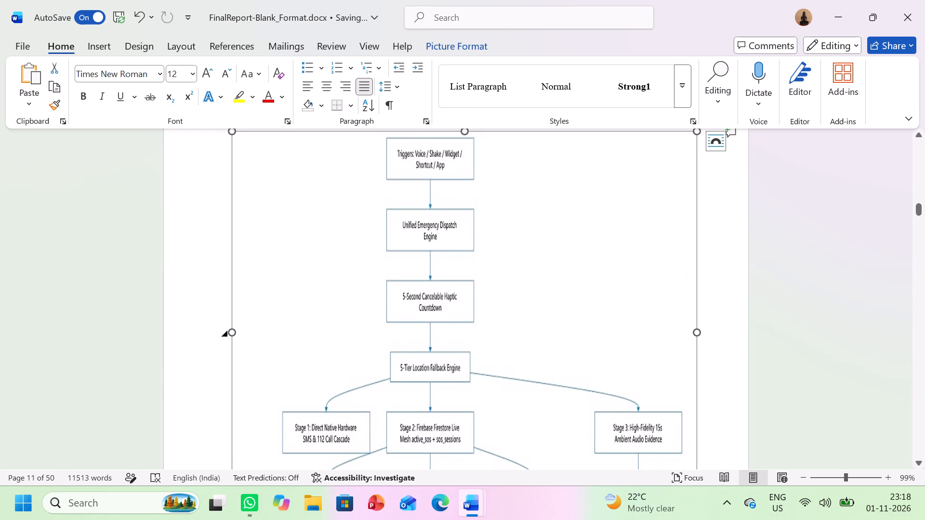
pyautogui.scroll(-2, 521, 329)
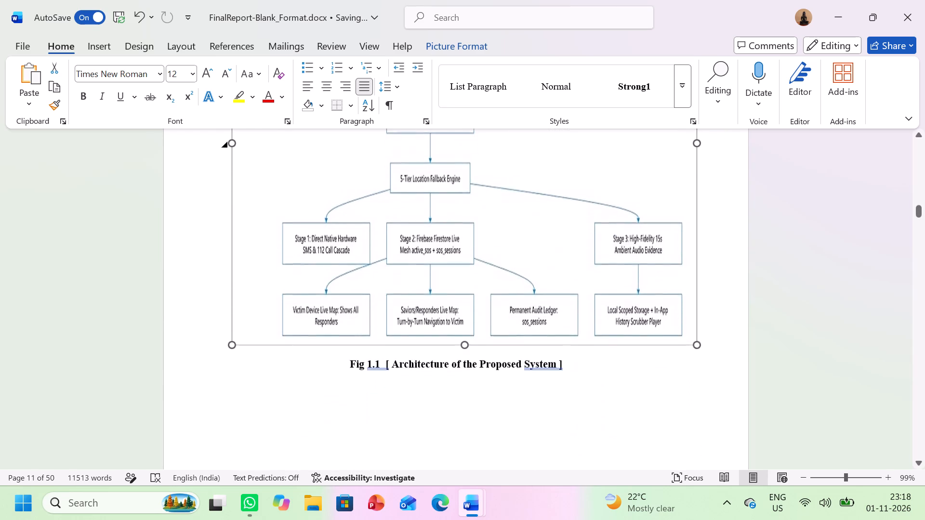
pyautogui.scroll(-1, 521, 329)
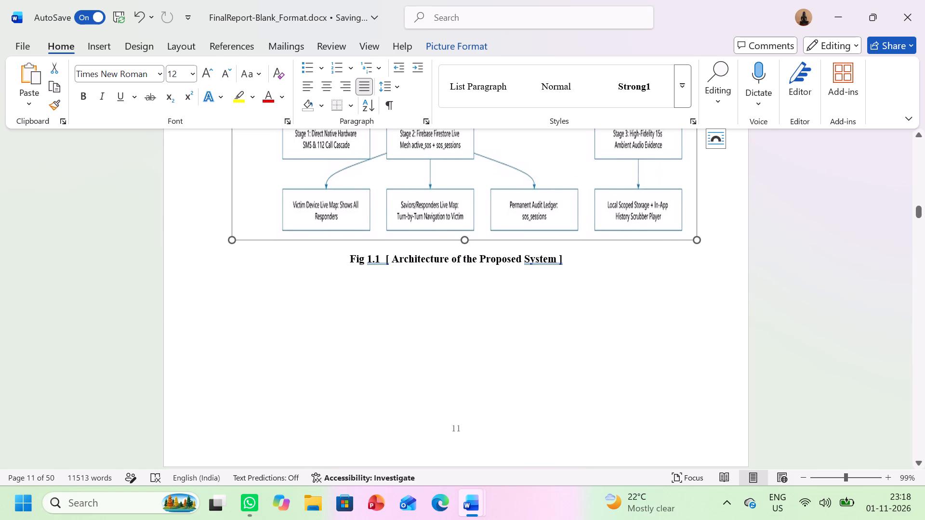
pyautogui.scroll(-2, 440, 310)
pyautogui.scroll(1, 440, 310)
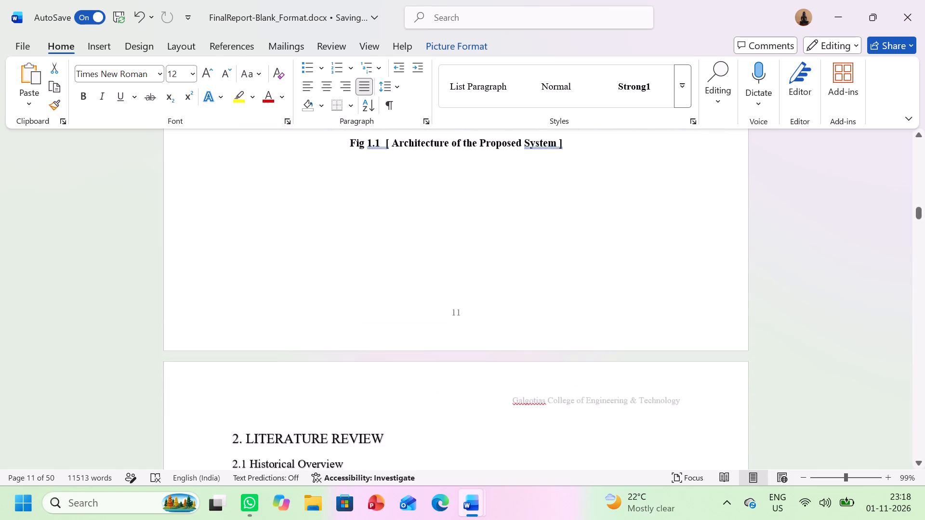
pyautogui.scroll(1, 440, 310)
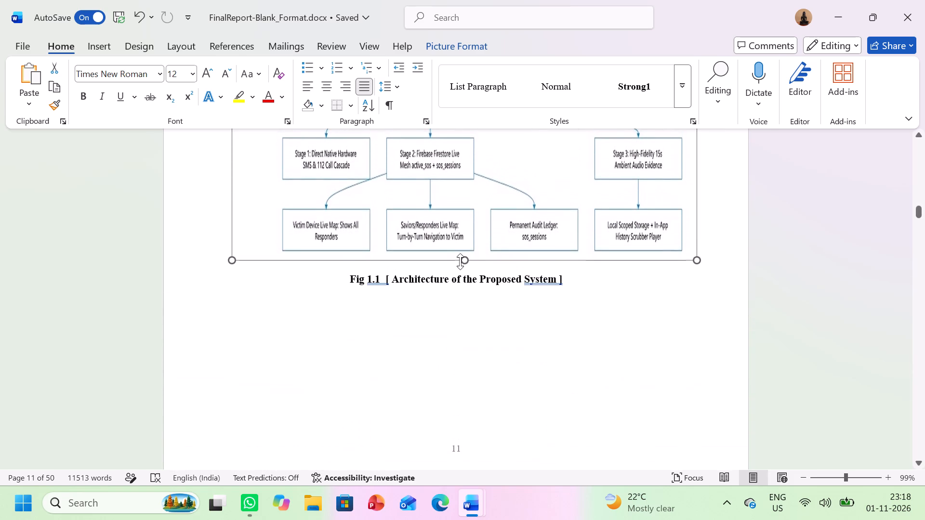
# Lengthen the architecture diagram from its bottom edge, keeping its width, so it fills more of the empty space on page 11.
pyautogui.moveTo(467, 263); pyautogui.dragTo(468, 338)
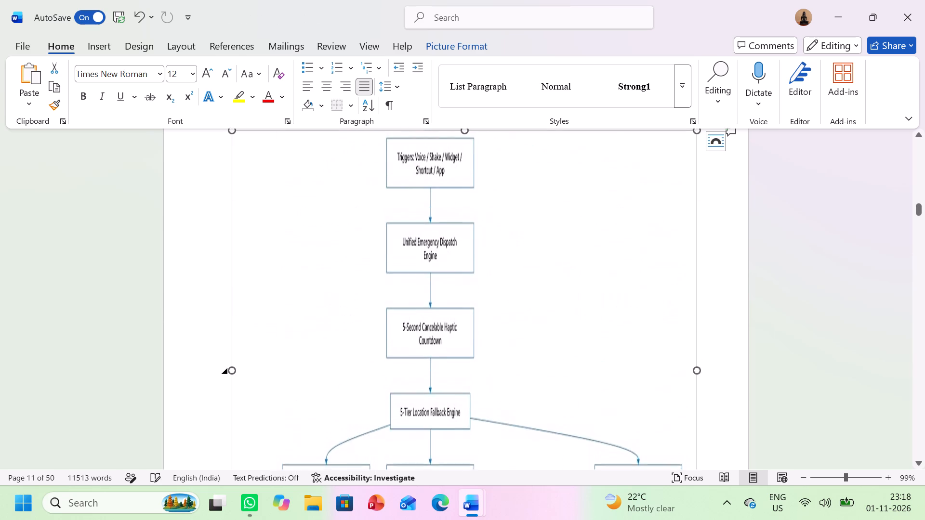
pyautogui.click(468, 338)
pyautogui.scroll(-1, 468, 338)
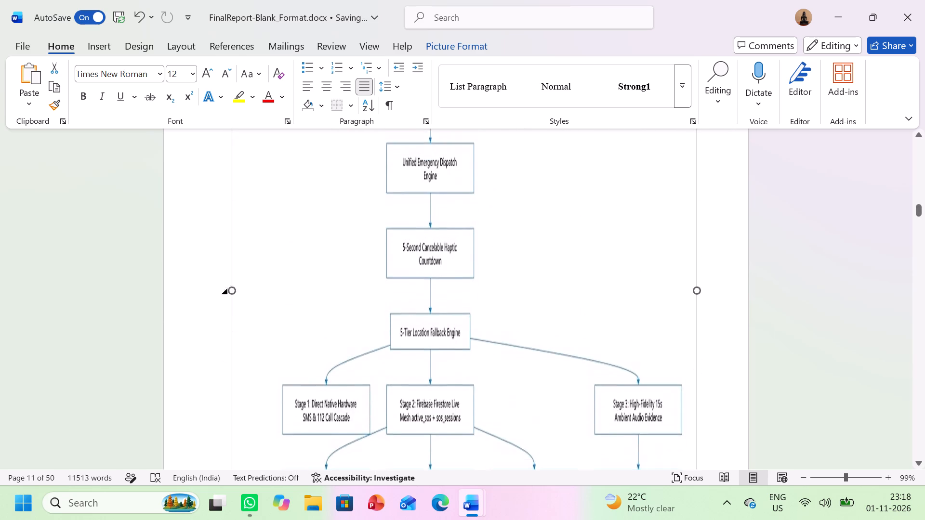
pyautogui.scroll(-1, 468, 338)
pyautogui.click(538, 276)
pyautogui.scroll(-1, 538, 276)
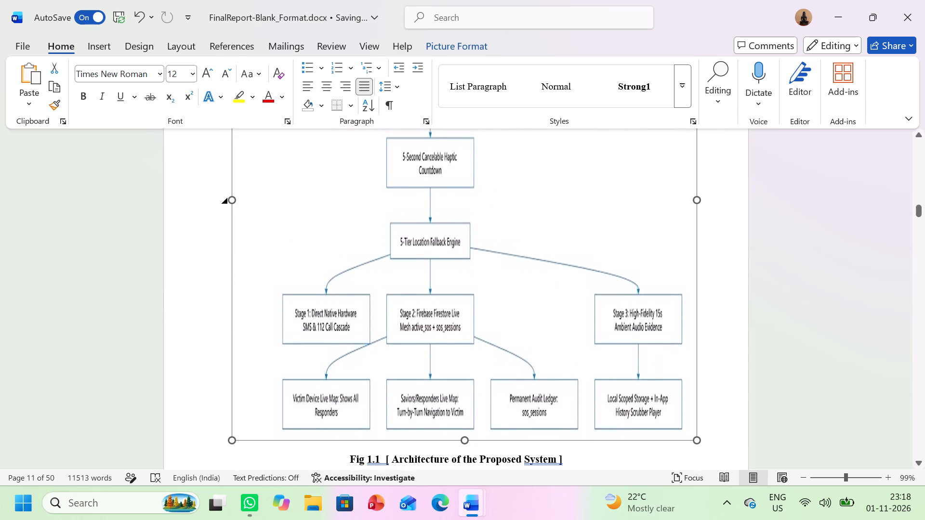
pyautogui.click(637, 223)
pyautogui.click(717, 221)
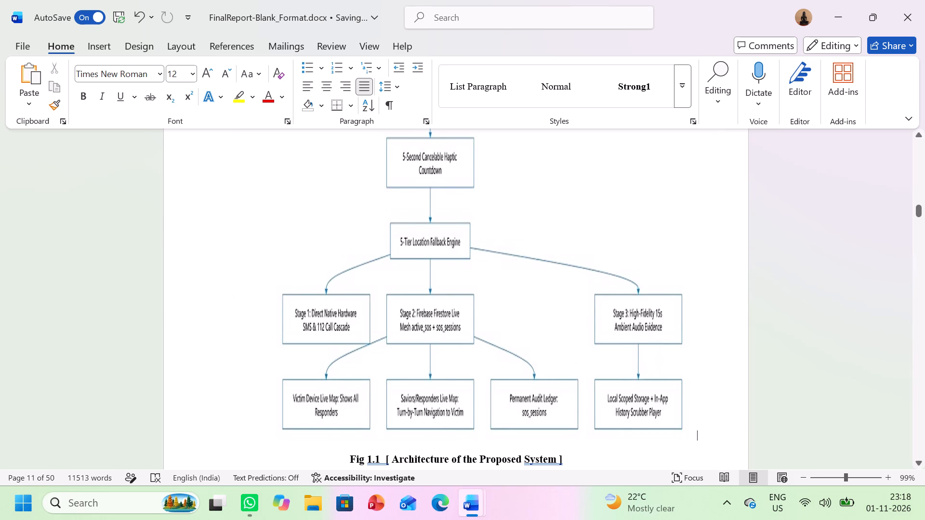
pyautogui.scroll(-1, 717, 221)
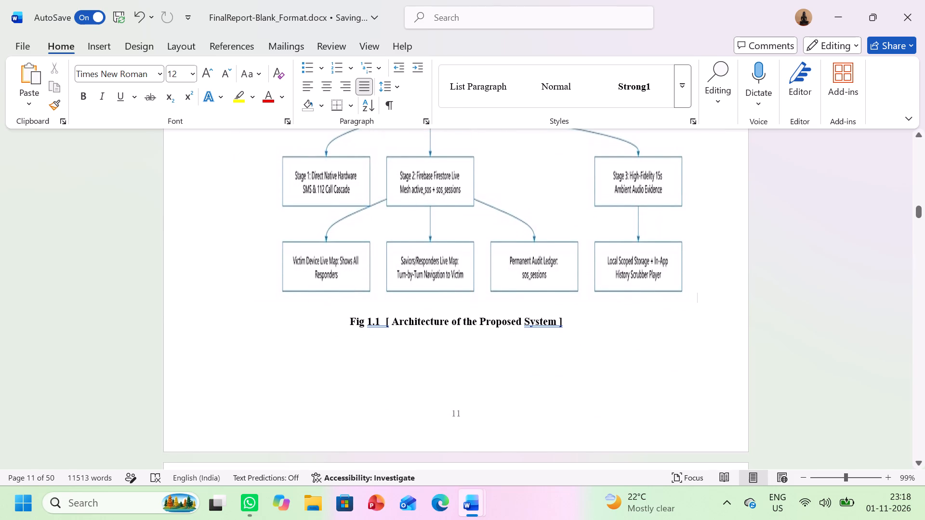
# Delete the bracketed title "[ Architecture of the Proposed System ]" from the diagram's caption, keeping only "Fig 1.1".
pyautogui.click(383, 320)
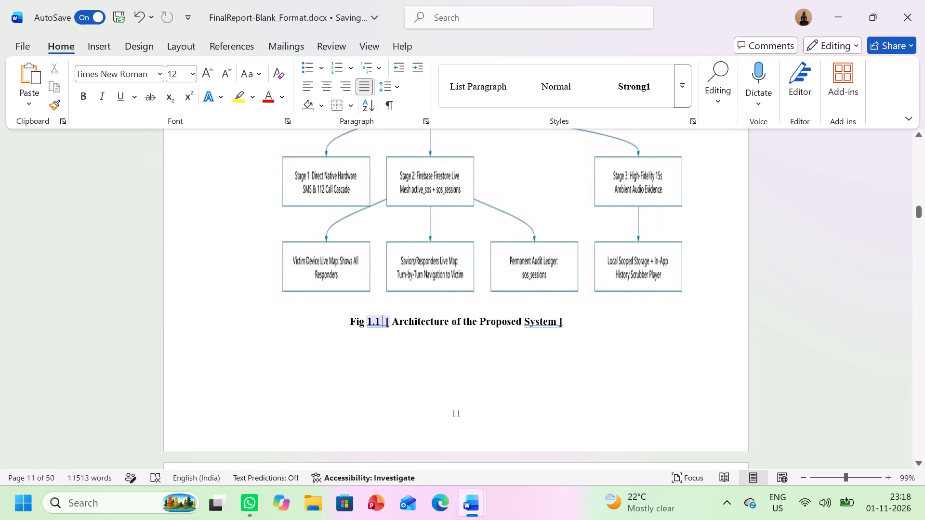
pyautogui.click(383, 320)
pyautogui.click(656, 316)
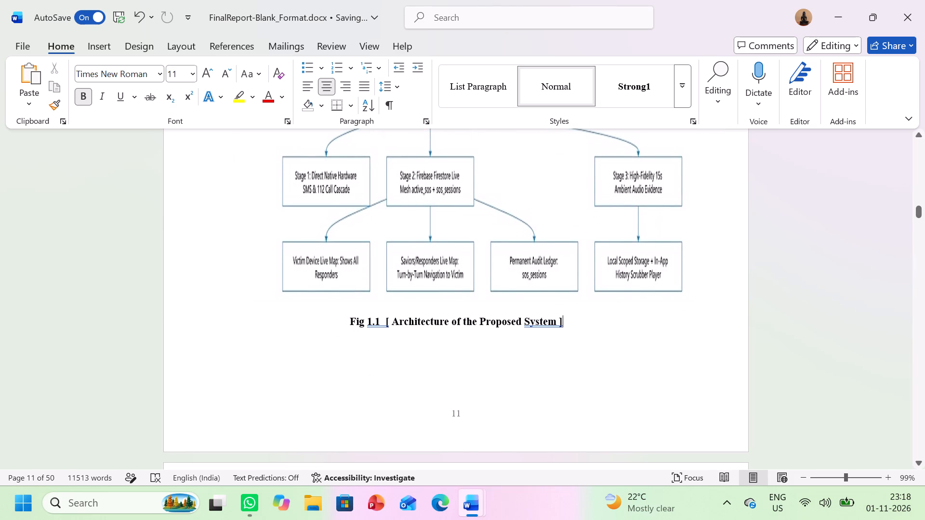
pyautogui.press('BackSpace')
pyautogui.press('BackSpace')
pyautogui.press('BackSpace')
pyautogui.press('BackSpace')
pyautogui.press('BackSpace')
pyautogui.press('BackSpace')
pyautogui.press('BackSpace')
pyautogui.press('BackSpace')
pyautogui.press('BackSpace')
pyautogui.press('BackSpace')
pyautogui.press('BackSpace')
pyautogui.press('BackSpace')
pyautogui.press('BackSpace')
pyautogui.press('BackSpace')
pyautogui.press('BackSpace')
pyautogui.press('BackSpace')
pyautogui.press('BackSpace')
pyautogui.press('BackSpace')
pyautogui.press('BackSpace')
pyautogui.press('BackSpace')
pyautogui.press('BackSpace')
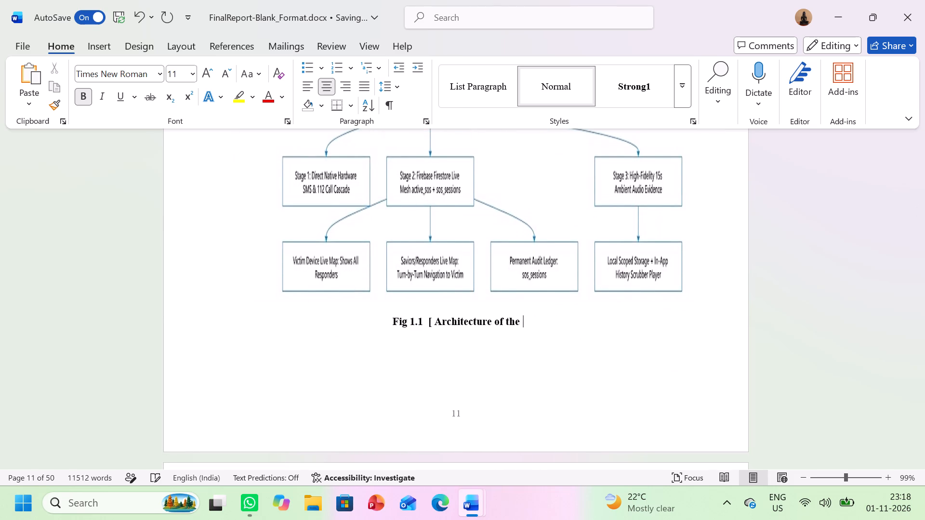
pyautogui.press('BackSpace')
pyautogui.press('BackSpace')
pyautogui.press('BackSpace')
pyautogui.press('BackSpace')
pyautogui.press('BackSpace')
pyautogui.press('BackSpace')
pyautogui.press('BackSpace')
pyautogui.press('BackSpace')
pyautogui.press('BackSpace')
pyautogui.press('BackSpace')
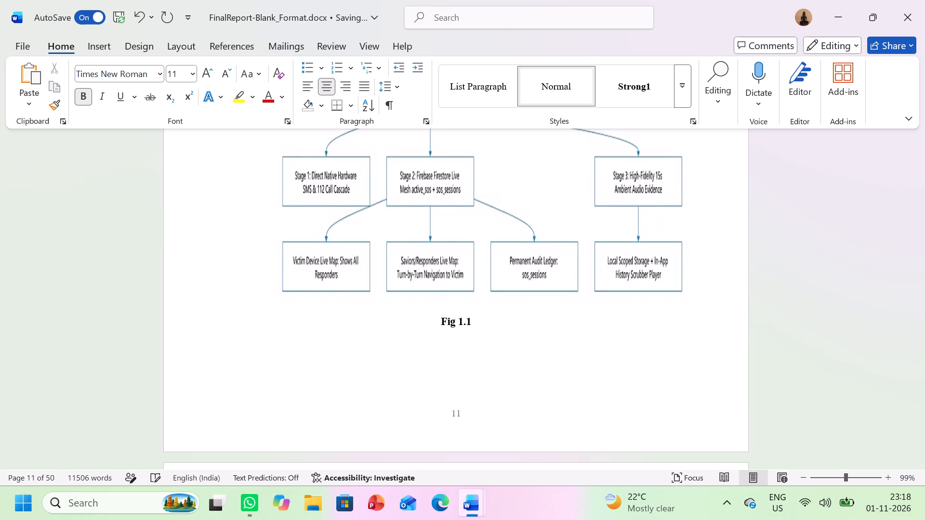
pyautogui.scroll(1, 574, 315)
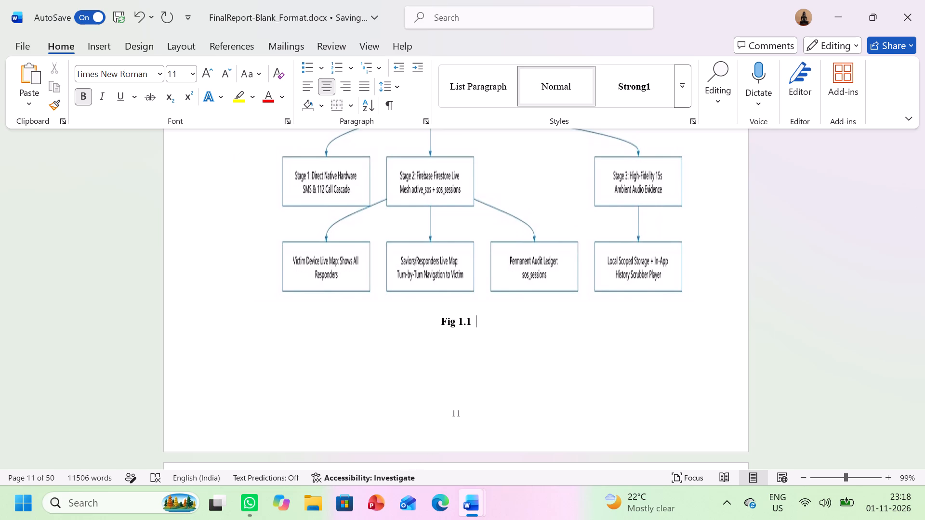
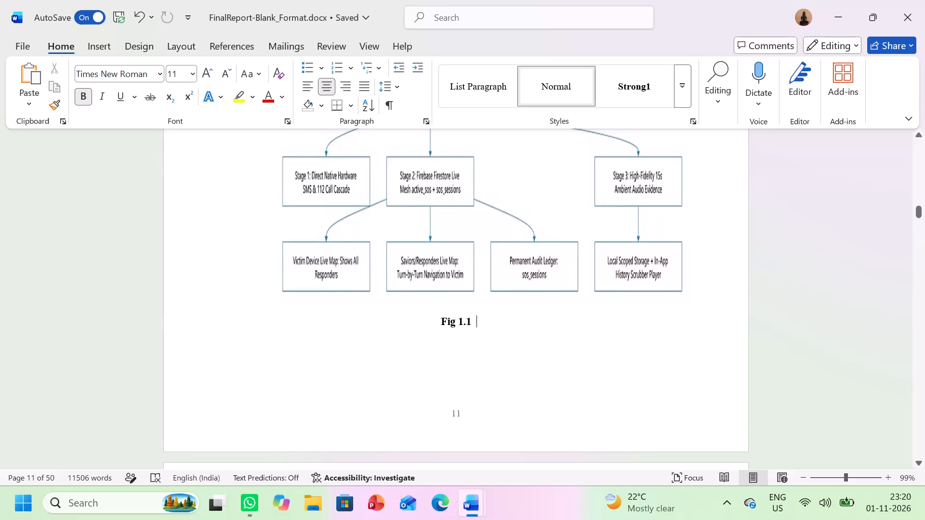
# Paste the copied title "Proposed System Architecture and End-to-End Emergency Dispatch Workflow of the SOS Response System" after Fig 1.1 in the caption.
pyautogui.hotkey('ctrl', 'v')
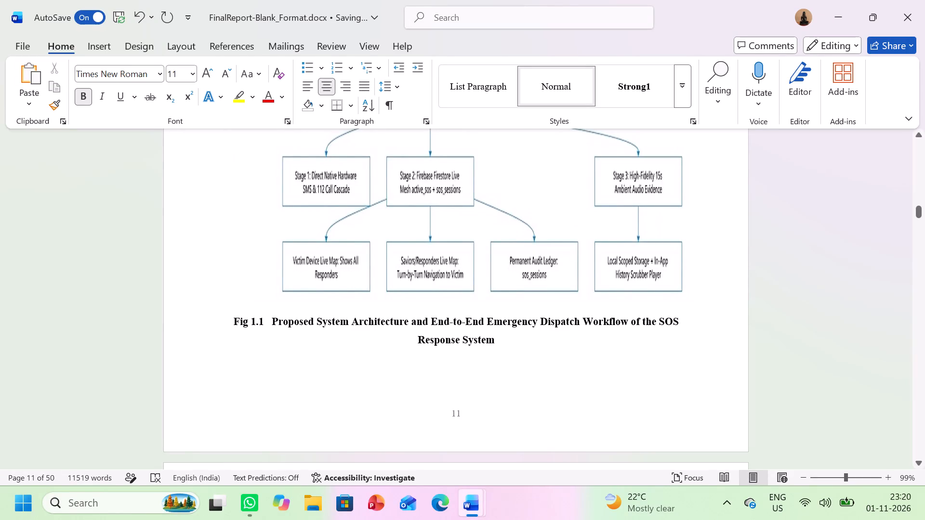
# Break the Fig 1.1 caption before "SOS" so that its second line reads "SOS Response System".
pyautogui.click(654, 325)
# Insert an extra space before "SOS" in the Fig 1.1 caption to move that word onto the caption's second line.
pyautogui.press('Right')
pyautogui.press('space')
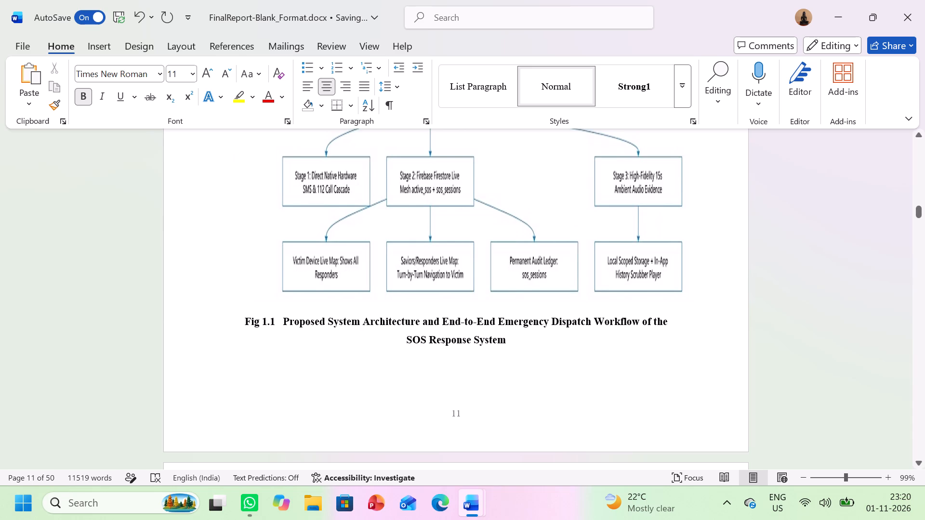
# Examine the spacing, alignment and page flow of pages 12 to 16, including Related Work, Problem Statement, the Literature Survey Table and Problem Solution.
pyautogui.scroll(-3, 488, 369)
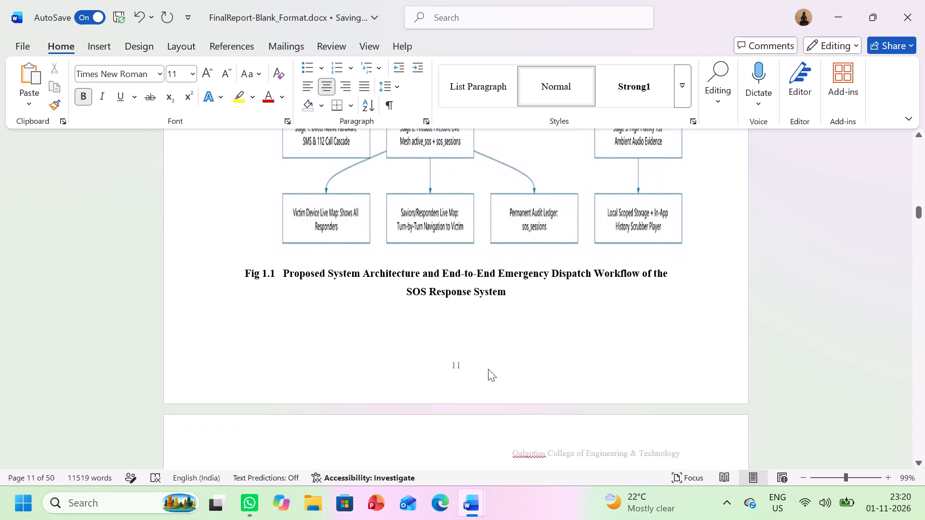
pyautogui.scroll(-4, 488, 369)
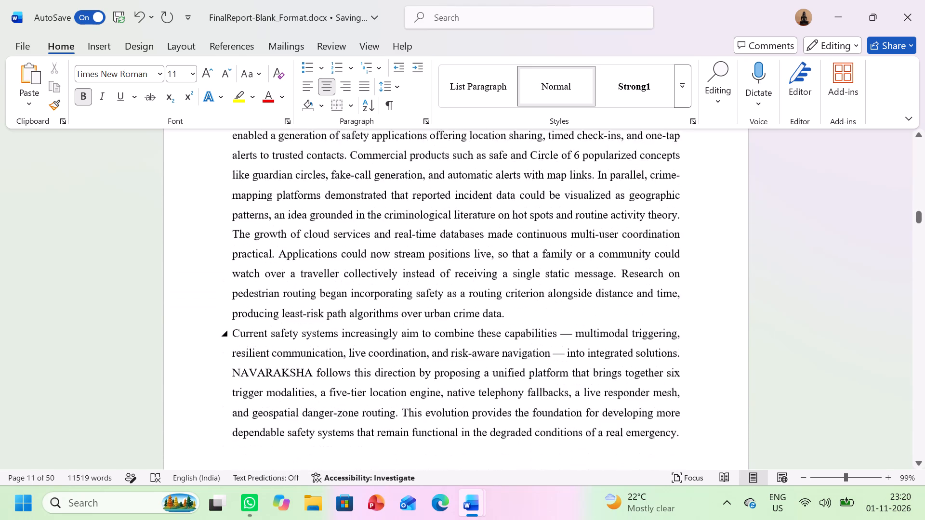
pyautogui.scroll(-3, 488, 369)
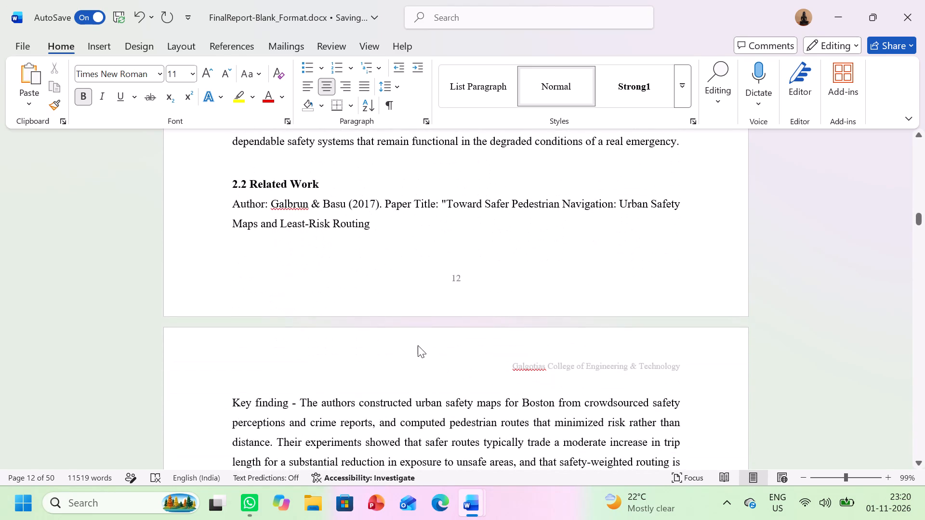
pyautogui.scroll(-3, 418, 345)
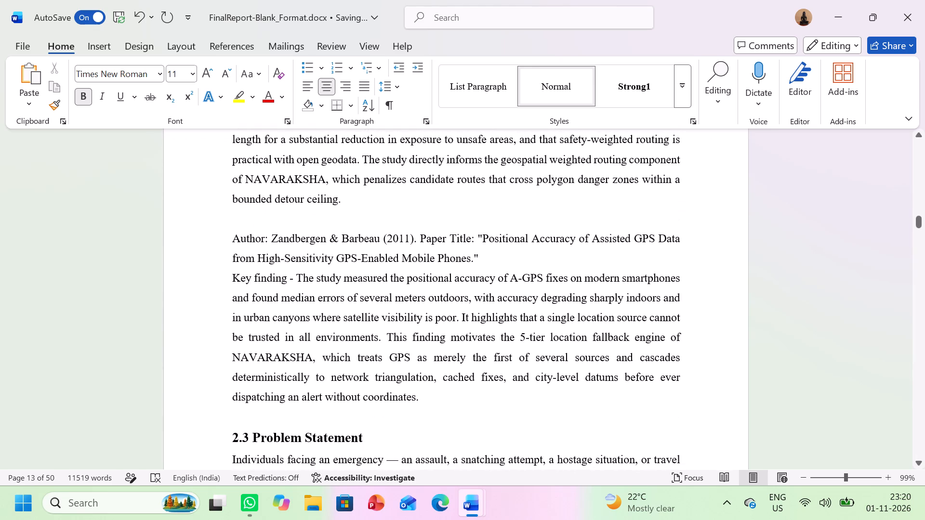
pyautogui.moveTo(232, 241); pyautogui.dragTo(342, 330)
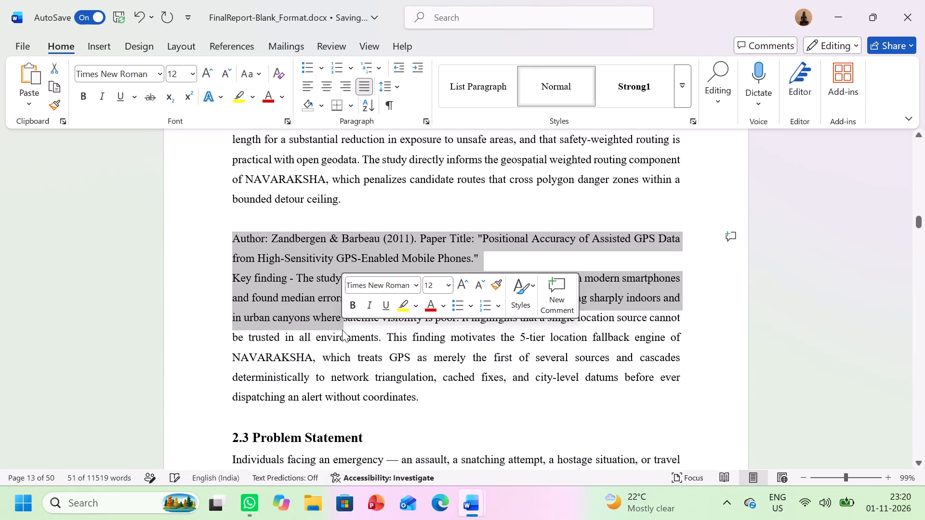
pyautogui.click(440, 428)
pyautogui.scroll(-2, 440, 428)
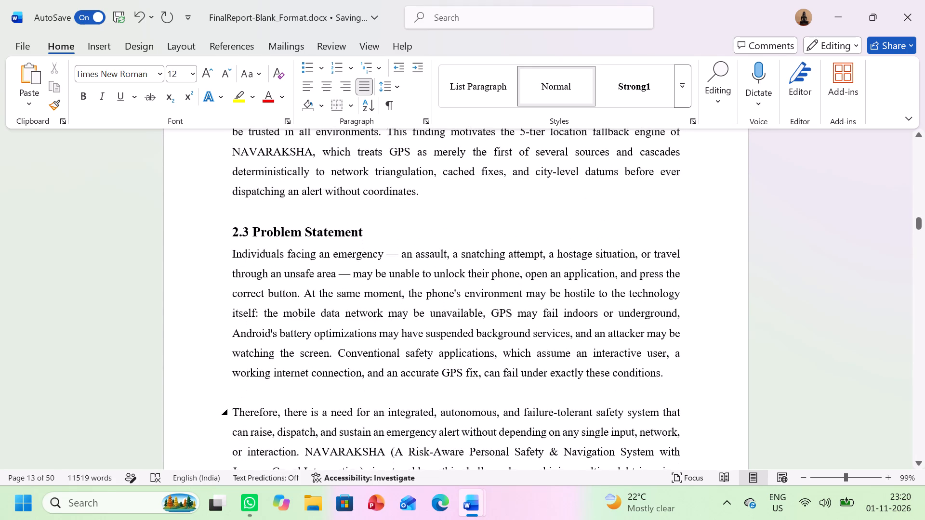
pyautogui.keyDown('ctrl'); pyautogui.scroll(1, 440, 428); pyautogui.keyUp('ctrl')
pyautogui.scroll(-3, 440, 428)
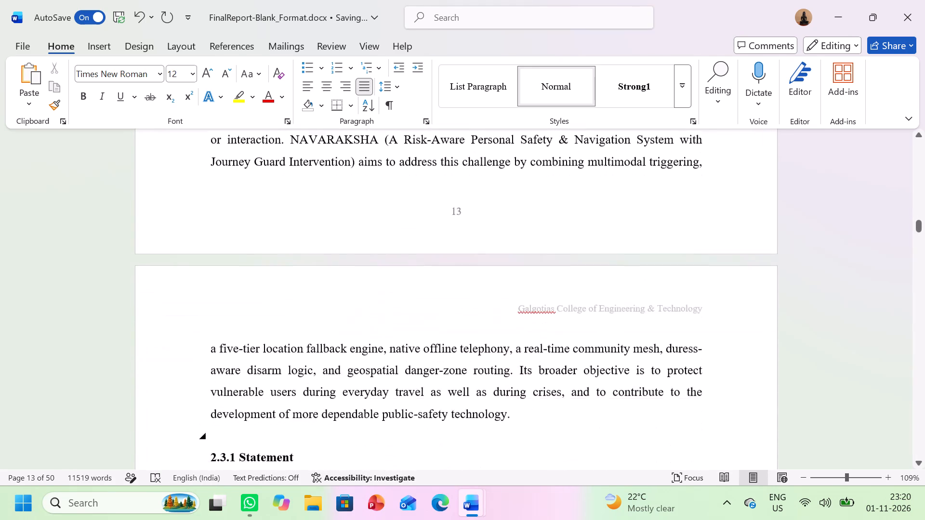
pyautogui.scroll(-6, 440, 428)
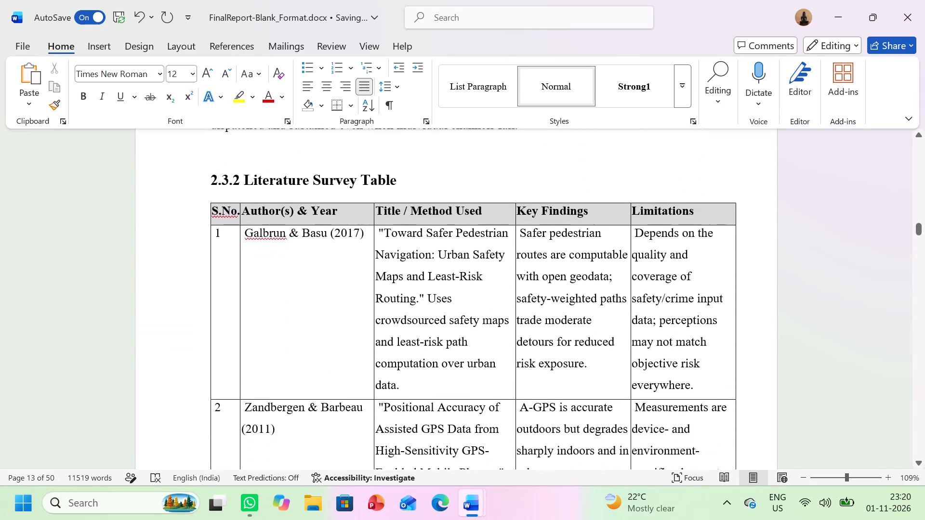
pyautogui.scroll(-5, 440, 428)
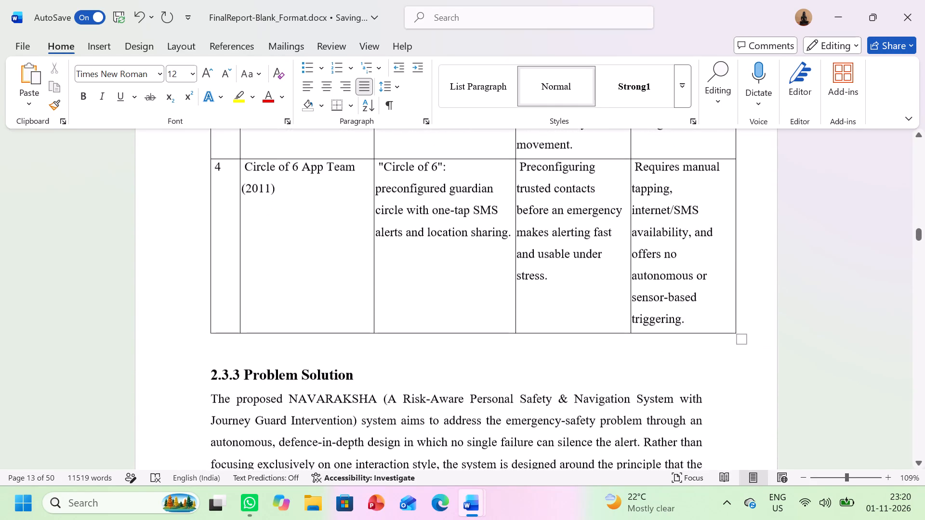
pyautogui.scroll(-3, 440, 428)
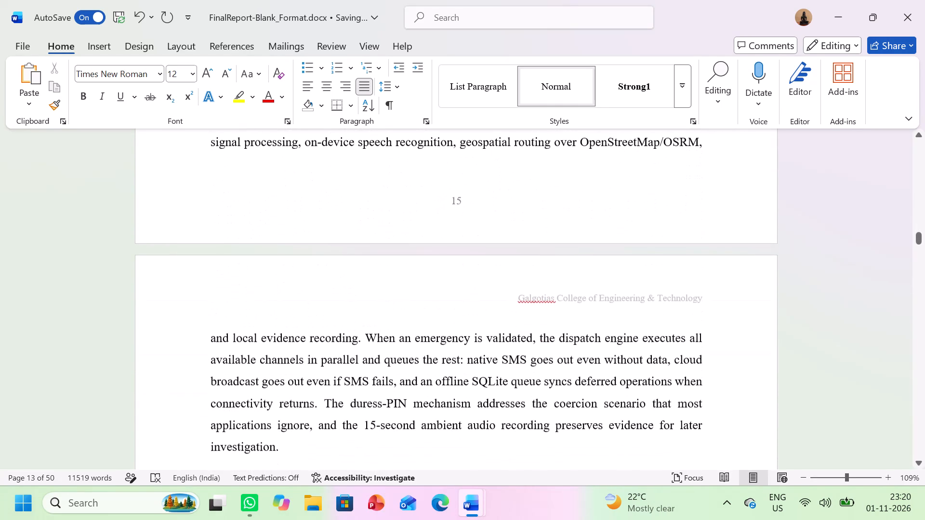
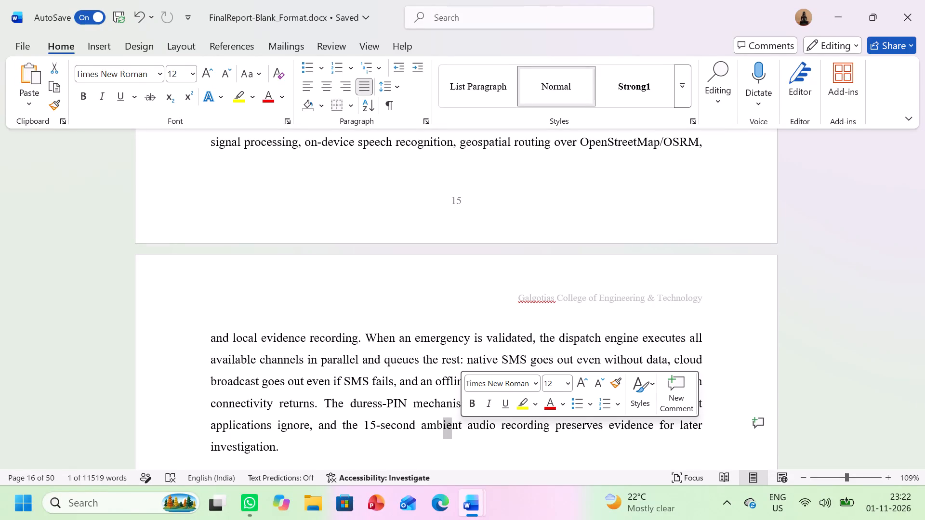
# Examine the spacing and page flow of pages 16 to 18, from Problem Solution through Comparative Analysis and Research Gap to Literature Review Summary.
pyautogui.scroll(-4, 400, 352)
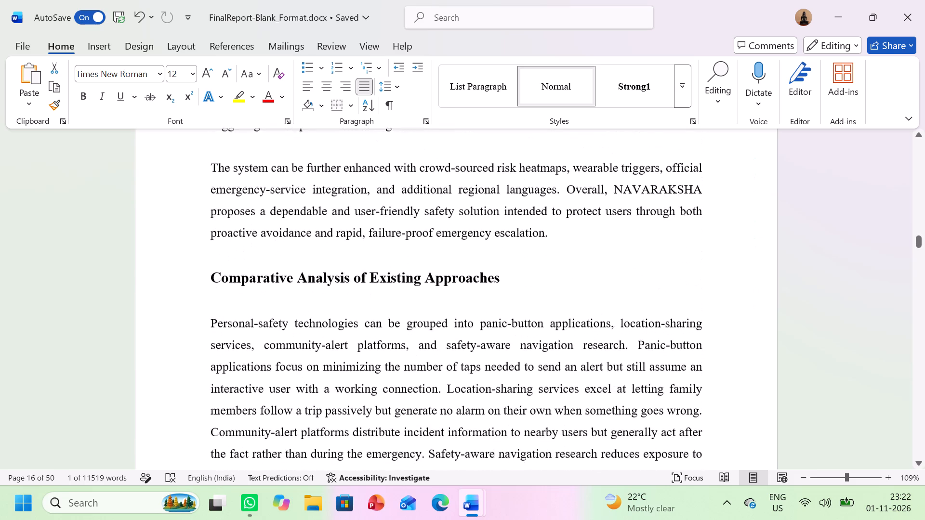
pyautogui.scroll(-4, 400, 352)
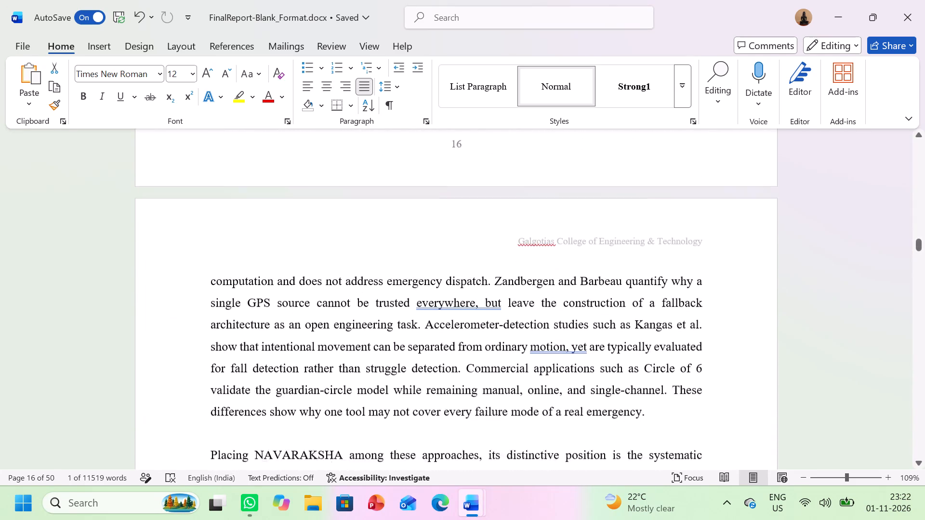
pyautogui.scroll(-3, 400, 352)
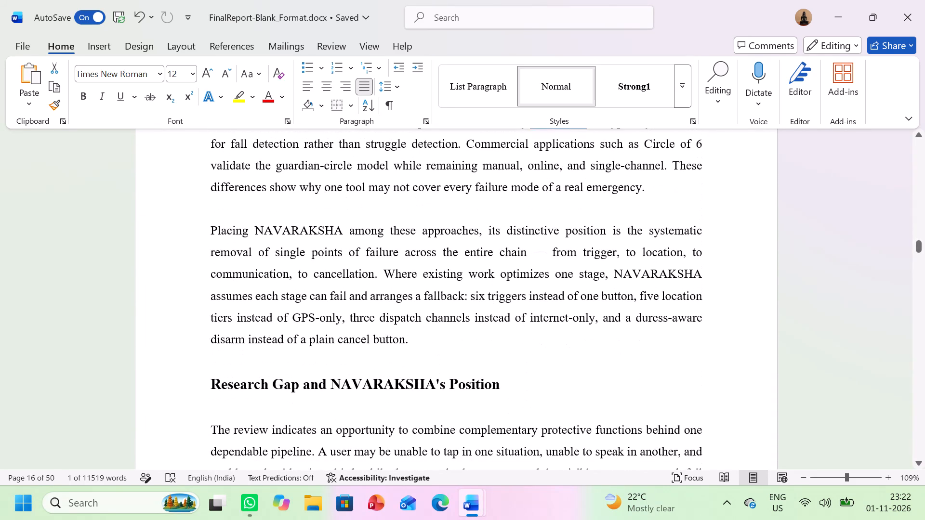
pyautogui.scroll(-3, 451, 341)
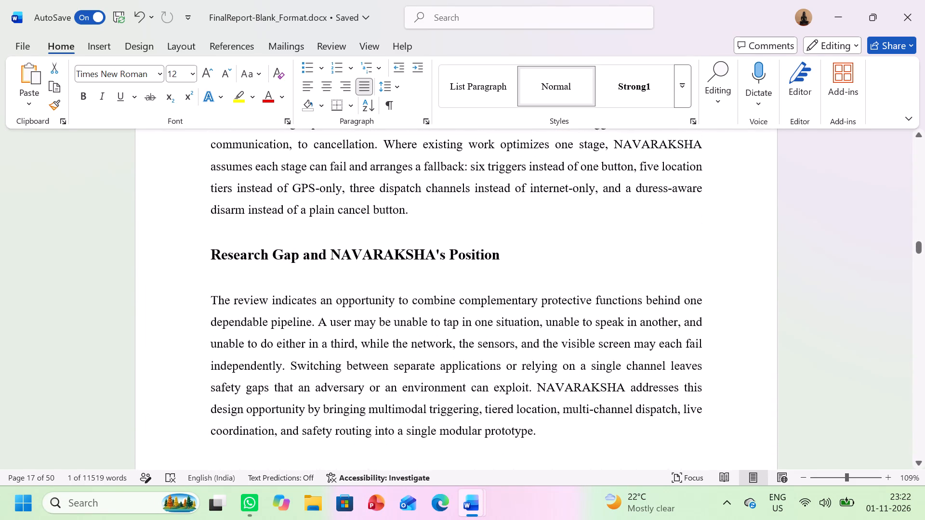
pyautogui.scroll(-4, 451, 341)
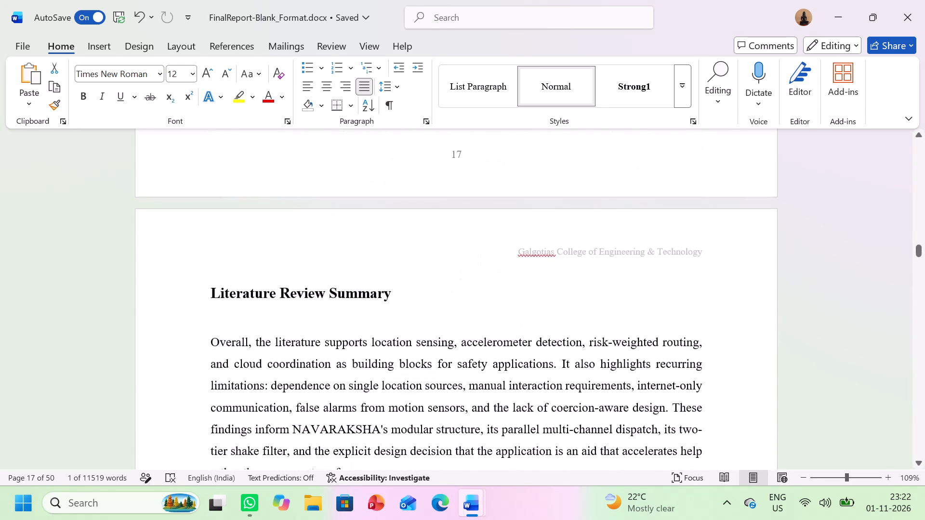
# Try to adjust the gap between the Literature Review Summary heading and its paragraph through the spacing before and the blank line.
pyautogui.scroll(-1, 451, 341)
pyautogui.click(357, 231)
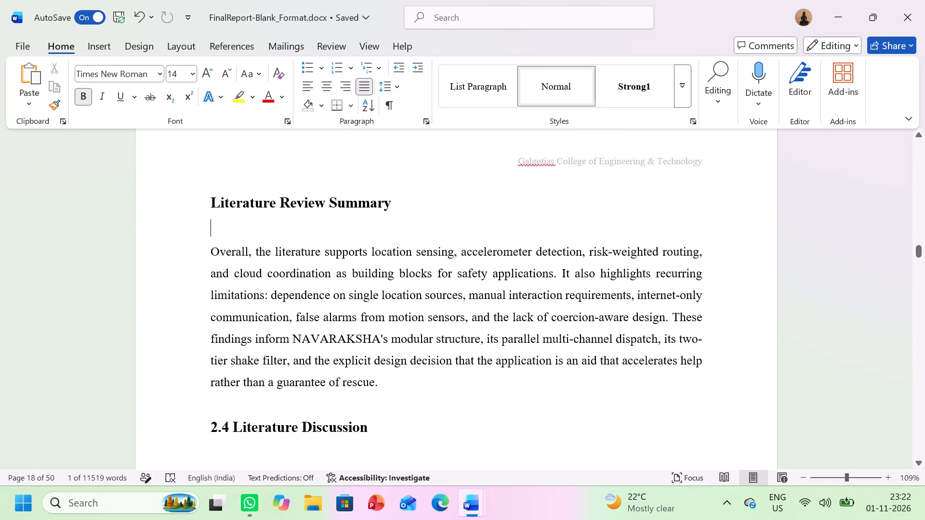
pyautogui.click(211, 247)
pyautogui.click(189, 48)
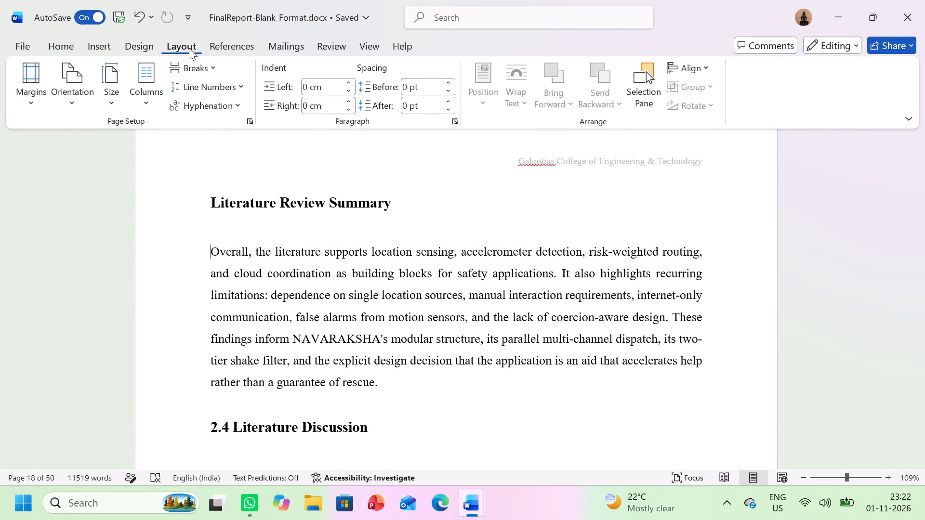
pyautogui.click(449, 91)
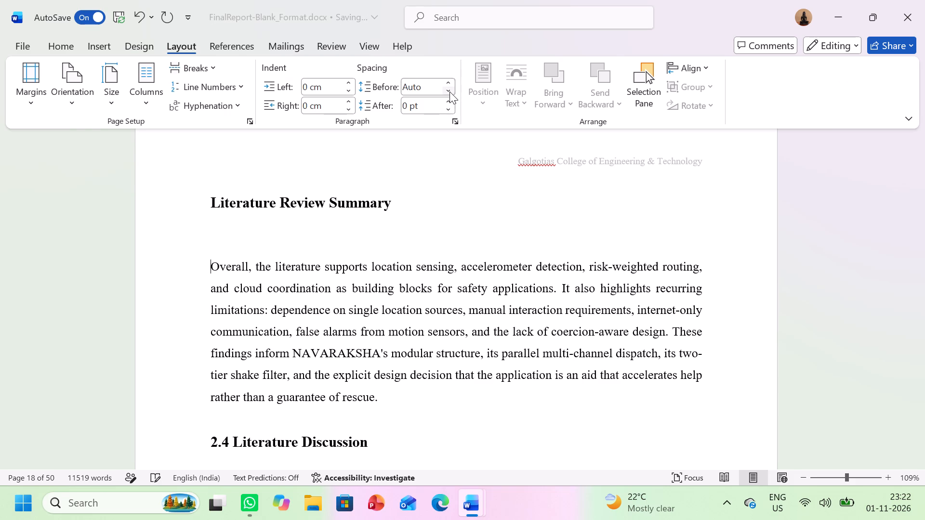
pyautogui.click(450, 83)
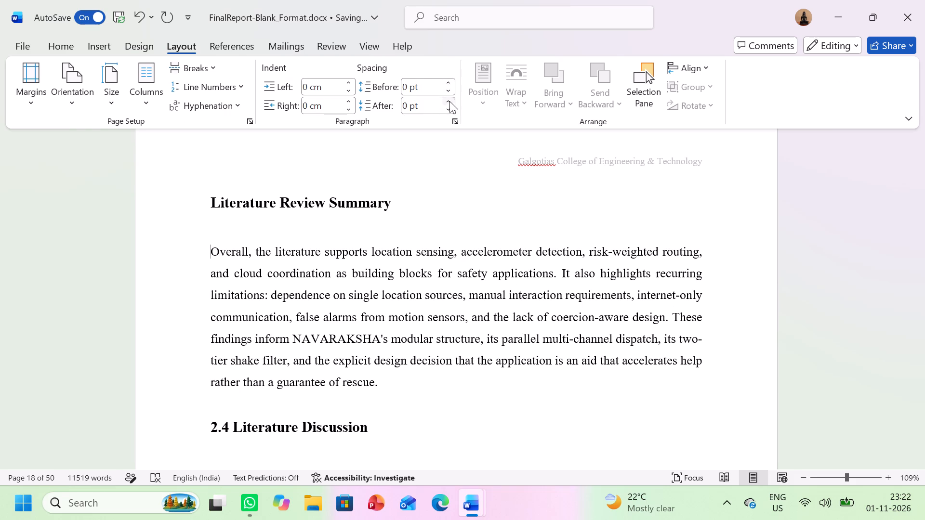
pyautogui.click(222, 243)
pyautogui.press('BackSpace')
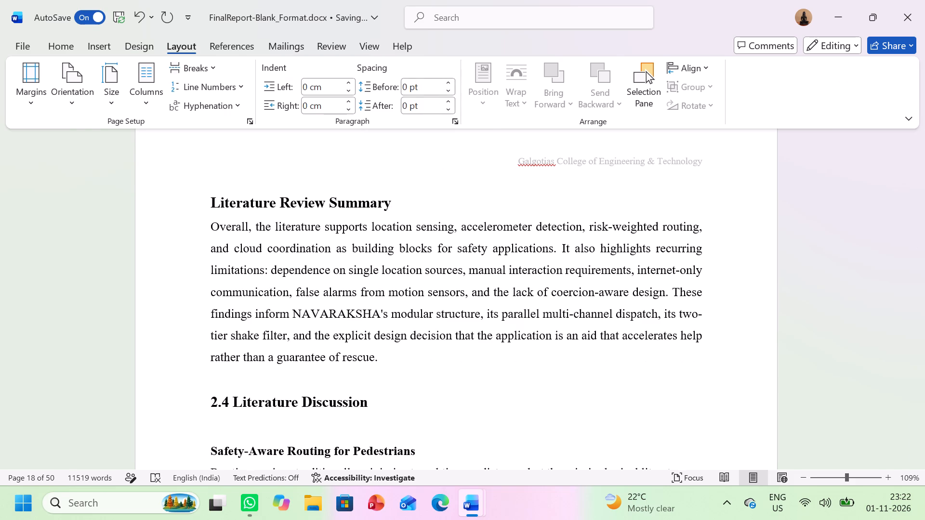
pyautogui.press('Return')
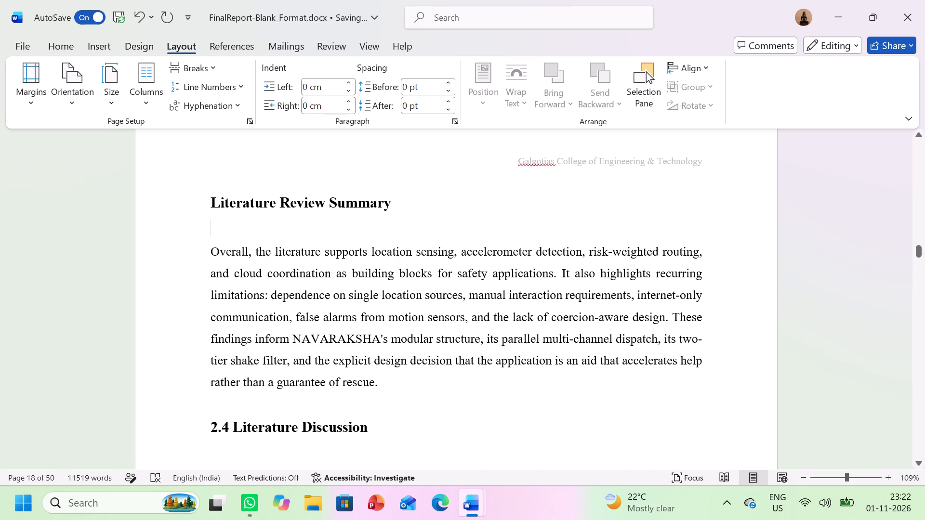
# Examine the layout of pages 18 to 20, from the Literature Discussion subsections through Synthesis and Research Gap to the Implementation chapter opening.
pyautogui.scroll(-5, 328, 283)
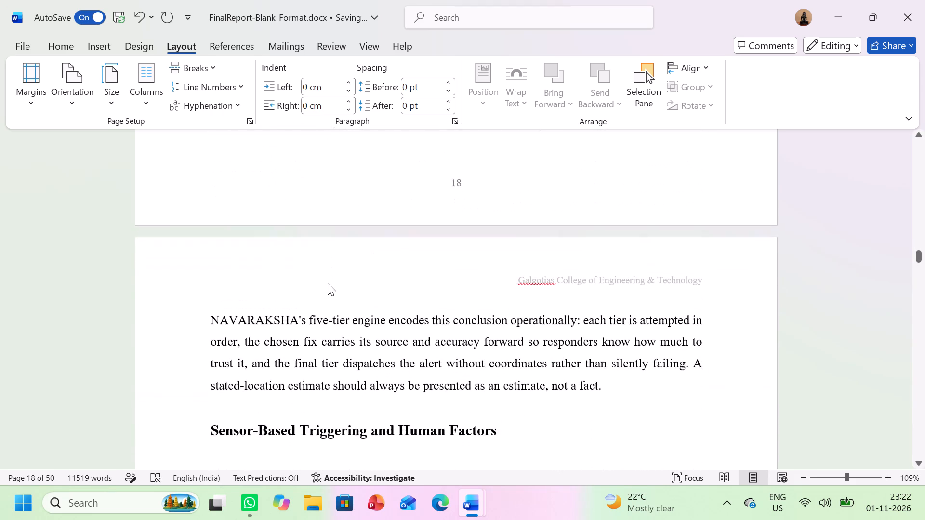
pyautogui.scroll(-3, 328, 283)
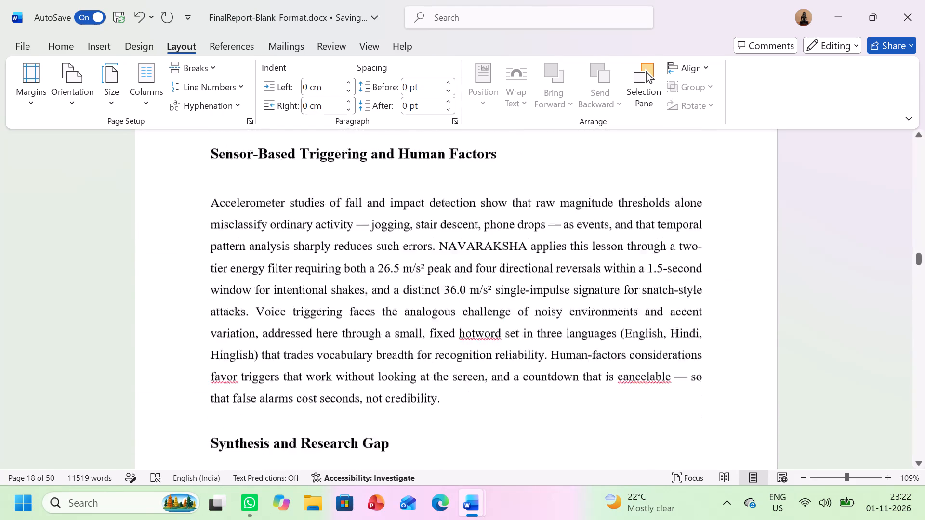
pyautogui.scroll(-1, 328, 283)
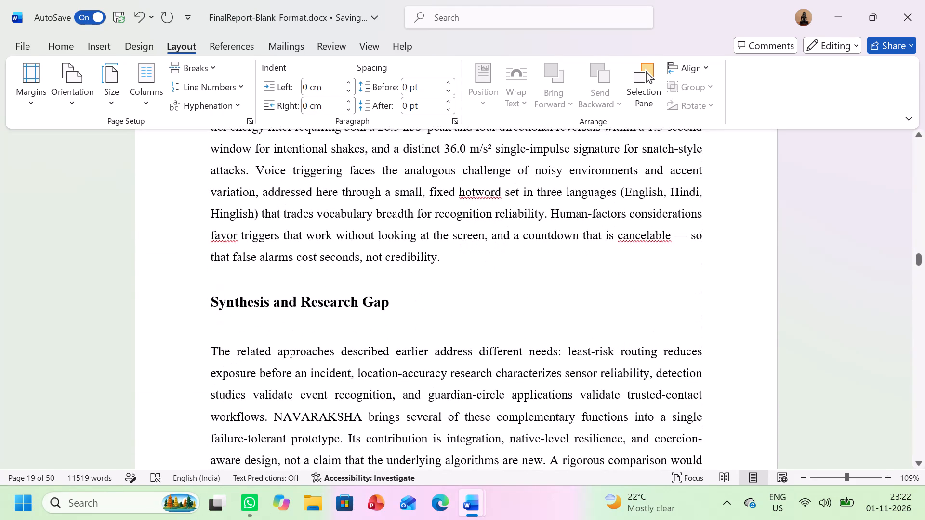
pyautogui.scroll(-1, 431, 362)
pyautogui.keyDown('ctrl'); pyautogui.scroll(1, 431, 362); pyautogui.keyUp('ctrl')
pyautogui.keyDown('ctrl'); pyautogui.scroll(-1, 431, 362); pyautogui.keyUp('ctrl')
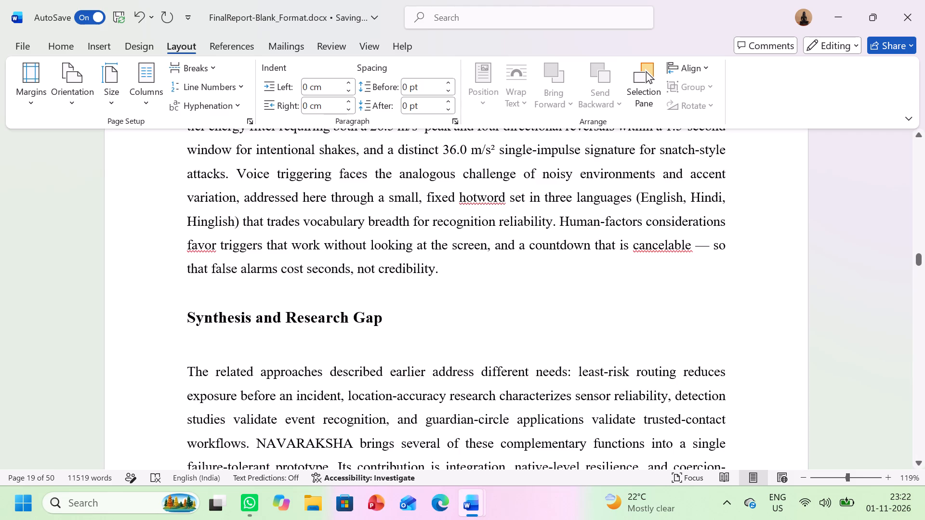
pyautogui.keyDown('ctrl'); pyautogui.scroll(-3, 478, 344); pyautogui.keyUp('ctrl')
pyautogui.scroll(-1, 478, 327)
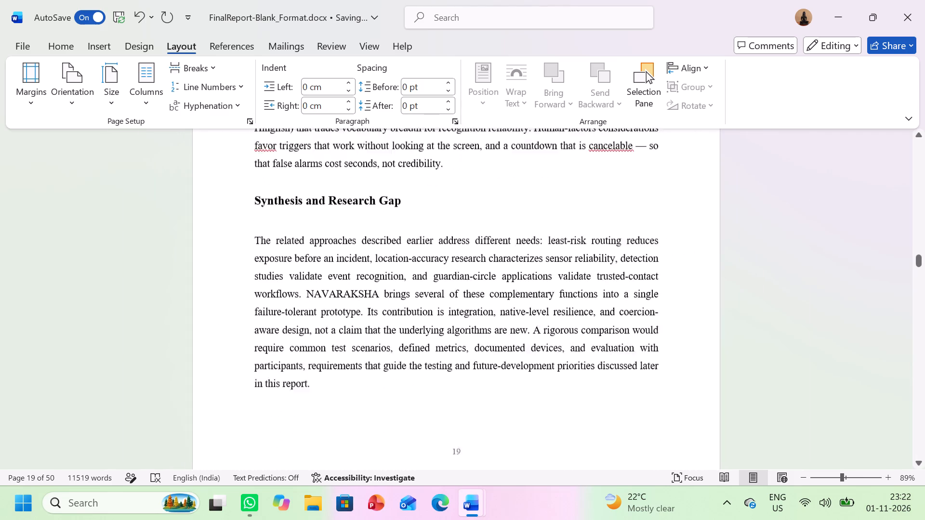
pyautogui.scroll(-6, 478, 327)
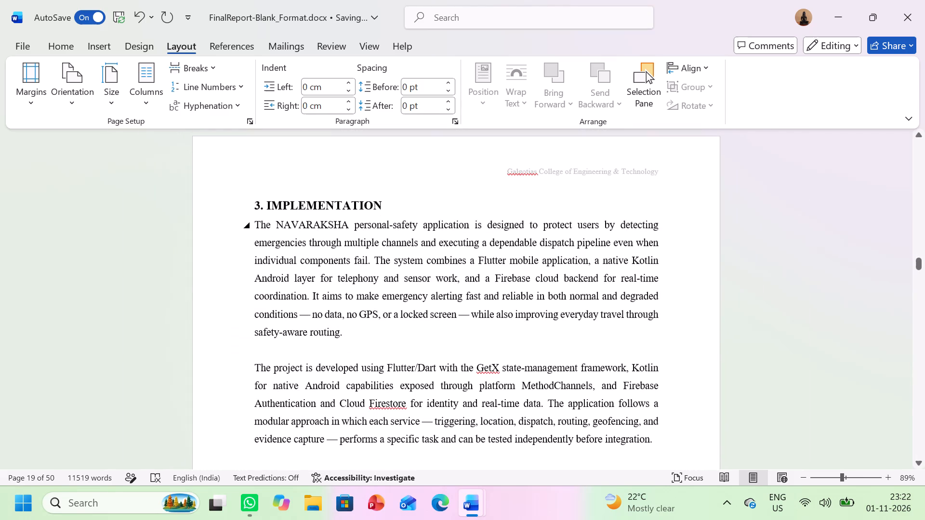
# Accept the spelling suggestion "Fire store" for "Firestore" in the second paragraph of chapter 3, Implementation.
pyautogui.scroll(-1, 478, 327)
pyautogui.click(393, 407)
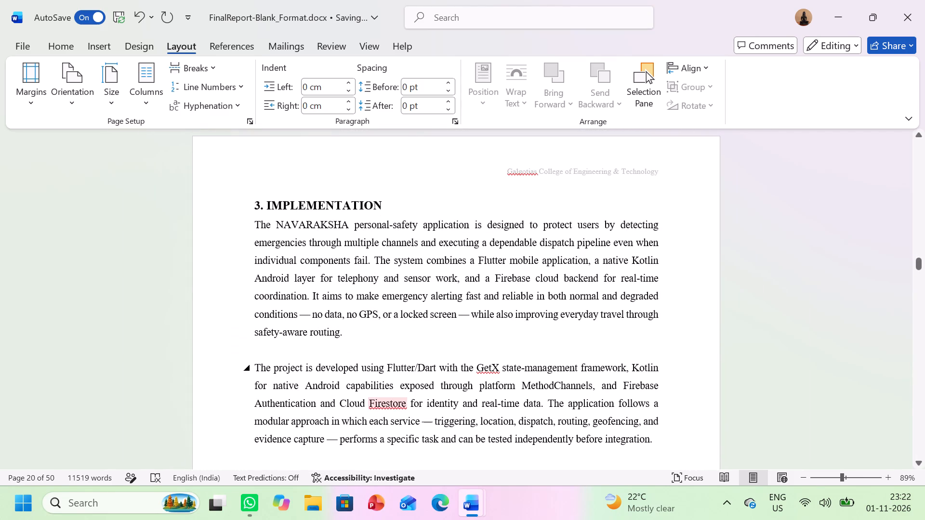
pyautogui.click(391, 306)
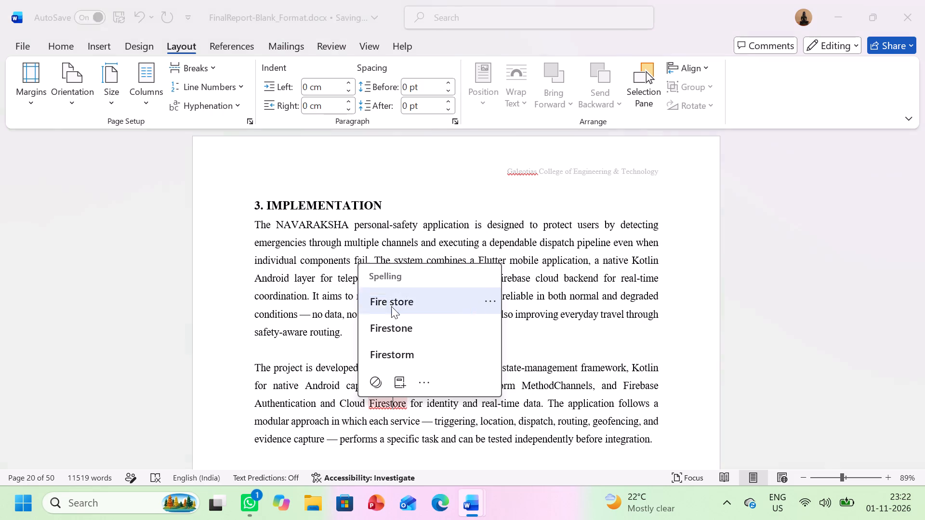
pyautogui.click(492, 369)
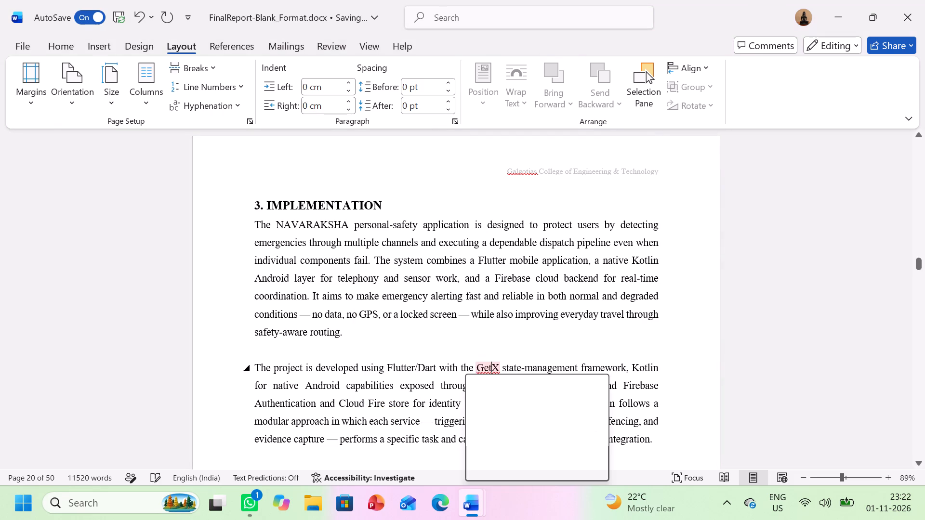
pyautogui.click(693, 335)
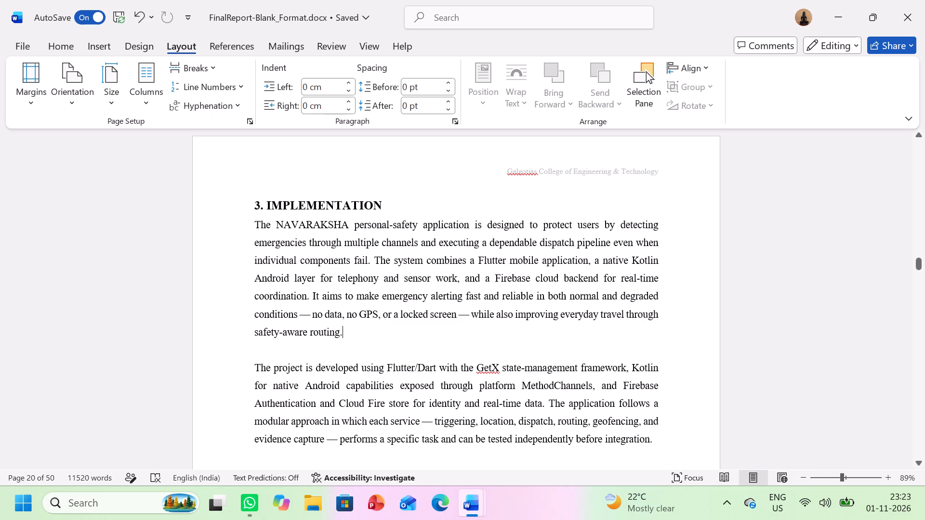
# Accept the spelling suggestions "cancellable" and "Fire store" in the 5-Stage Emergency Dispatch Pipeline bullet of section 3.1.
pyautogui.scroll(-1, 667, 337)
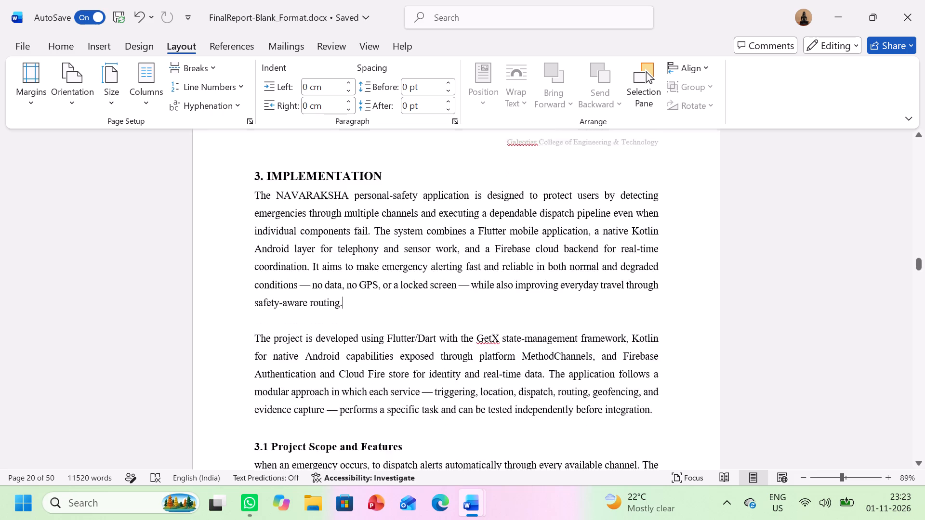
pyautogui.scroll(-4, 667, 337)
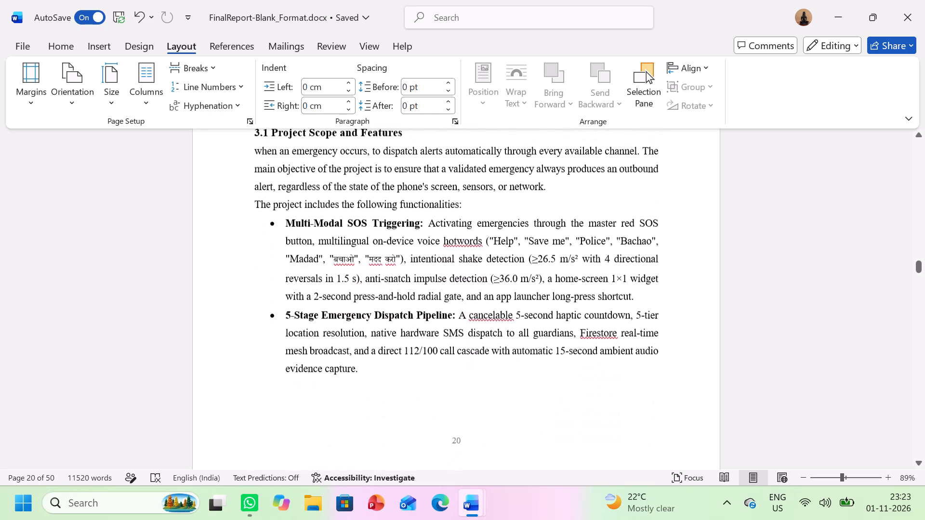
pyautogui.scroll(-1, 667, 337)
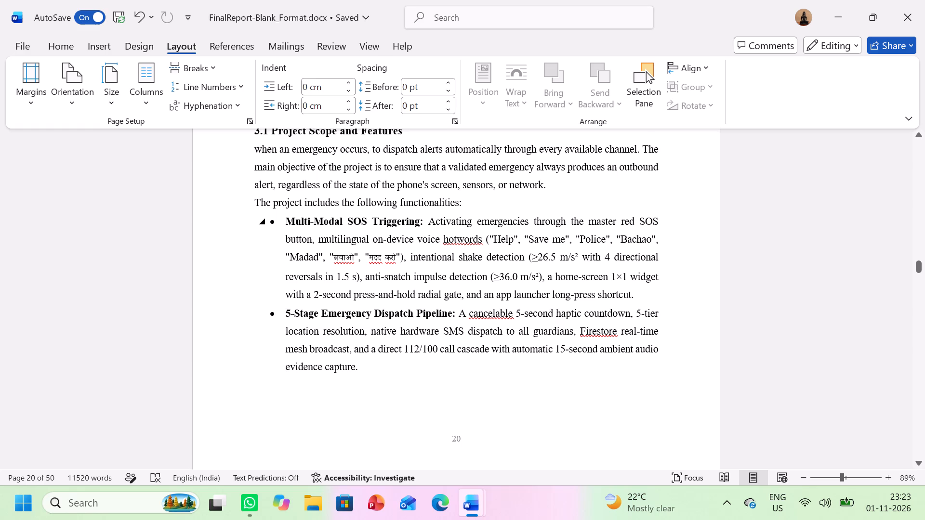
pyautogui.scroll(-2, 420, 283)
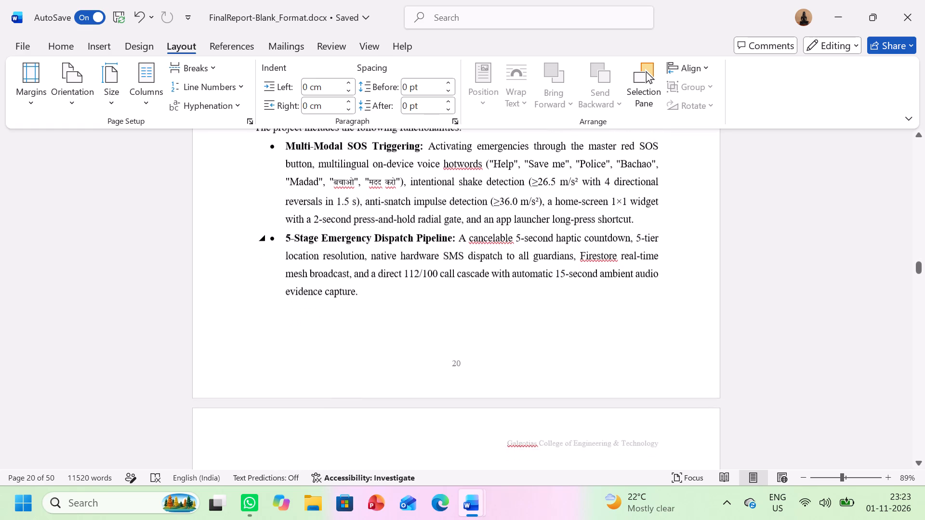
pyautogui.scroll(-1, 420, 283)
pyautogui.click(492, 186)
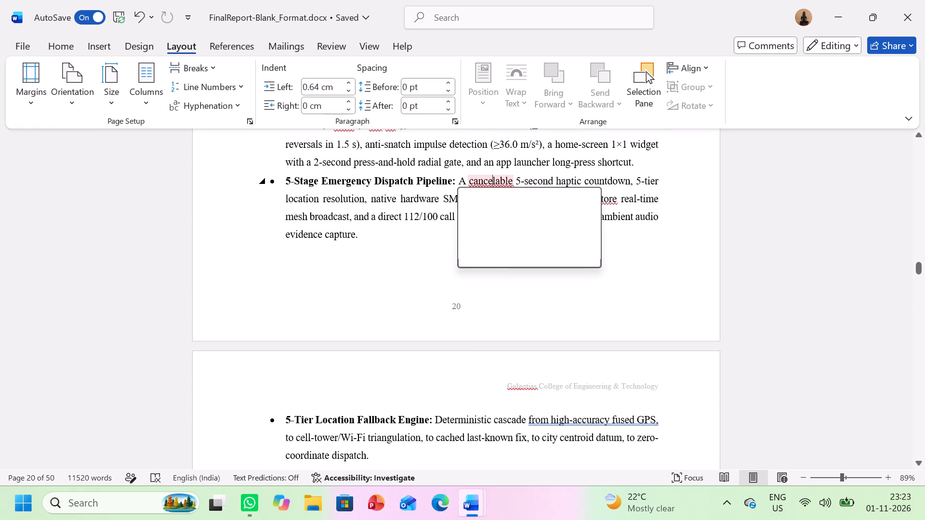
pyautogui.click(491, 222)
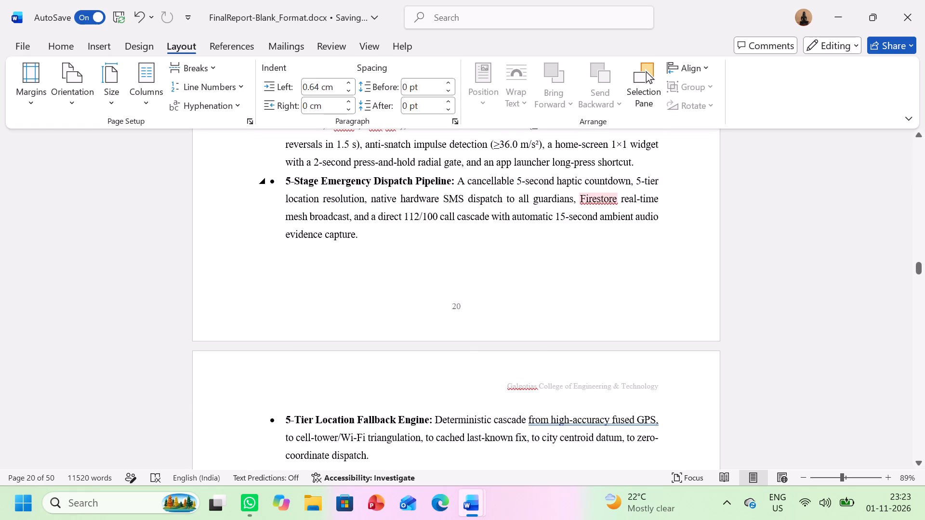
pyautogui.click(599, 194)
pyautogui.click(595, 250)
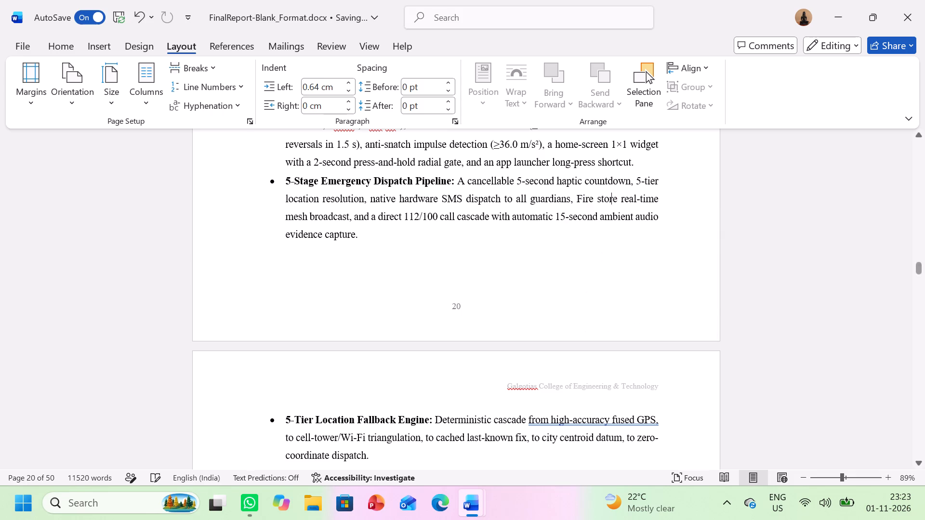
# Accept the grammar suggestion removing the comma after "from high-accuracy fused GPS" in the 5-Tier Location Fallback Engine bullet.
pyautogui.scroll(-1, 552, 264)
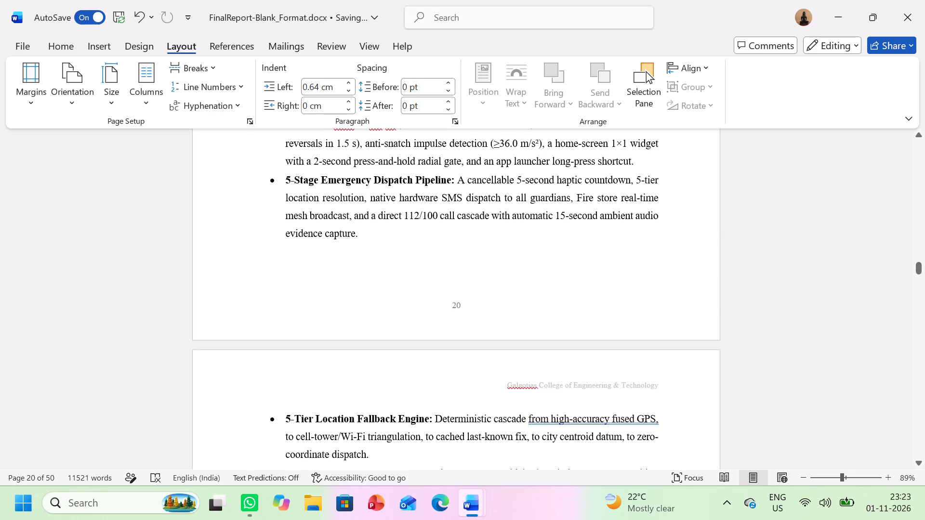
pyautogui.scroll(-3, 552, 264)
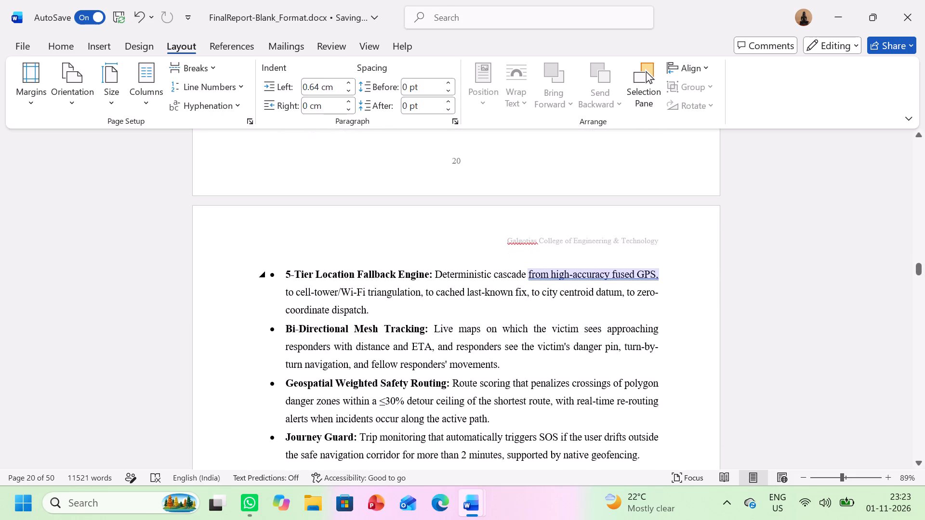
pyautogui.click(564, 276)
pyautogui.click(561, 327)
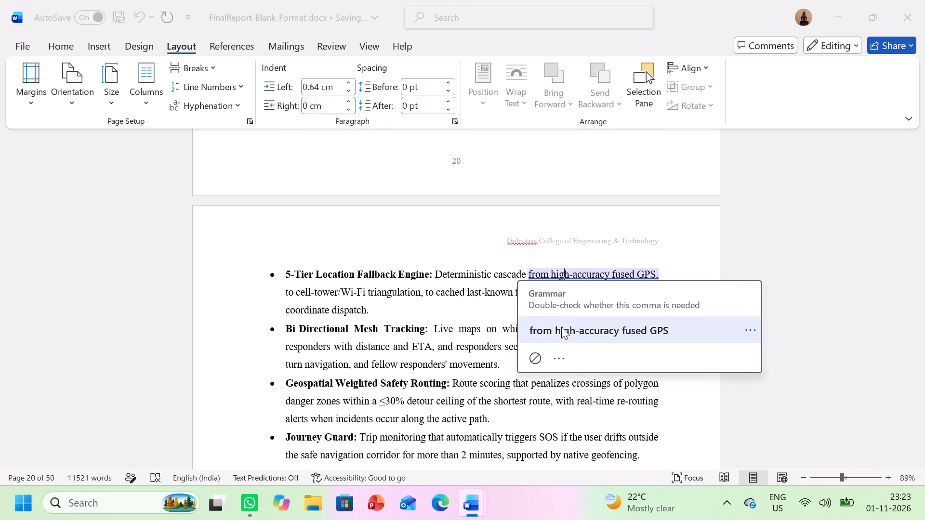
# Review the scope bullets and Out of Scope list on page 21, checking the grammar suggestion for "feature-phone" without applying it.
pyautogui.scroll(-2, 525, 328)
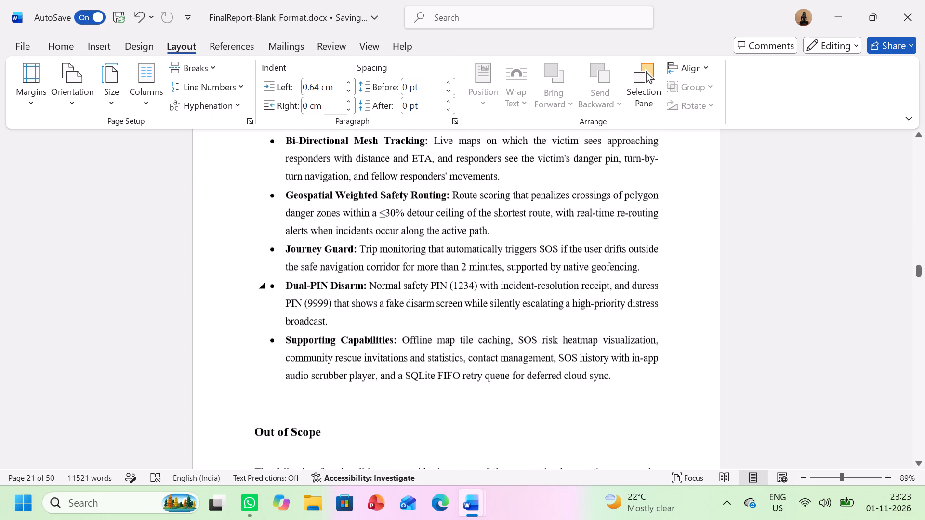
pyautogui.scroll(-4, 525, 328)
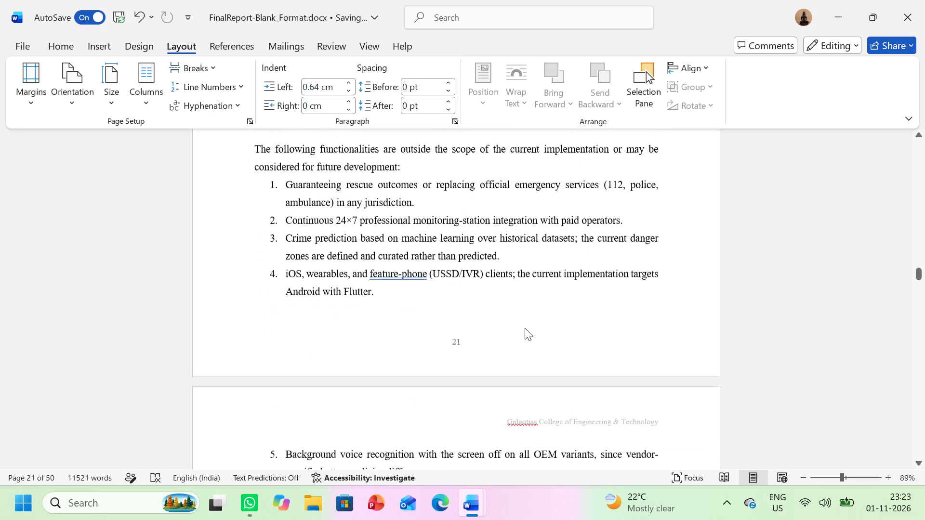
pyautogui.scroll(-1, 525, 328)
pyautogui.click(398, 257)
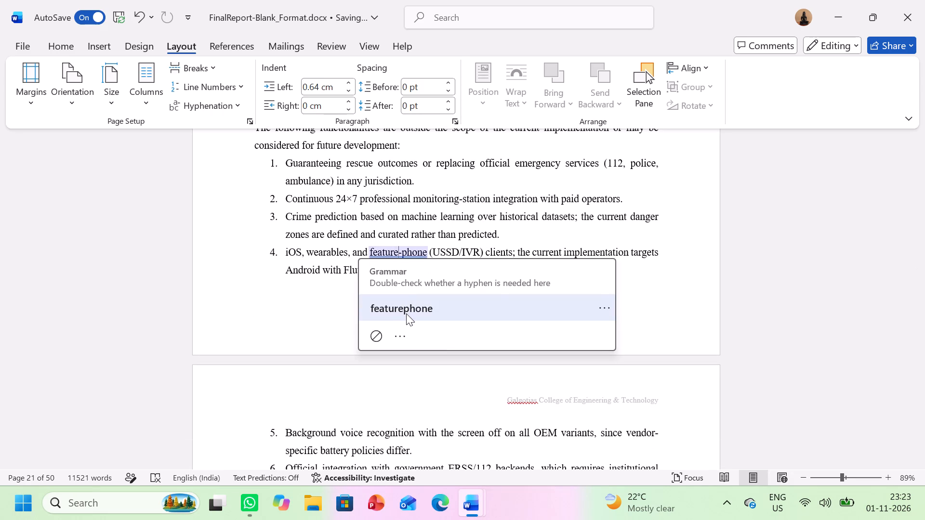
pyautogui.click(296, 281)
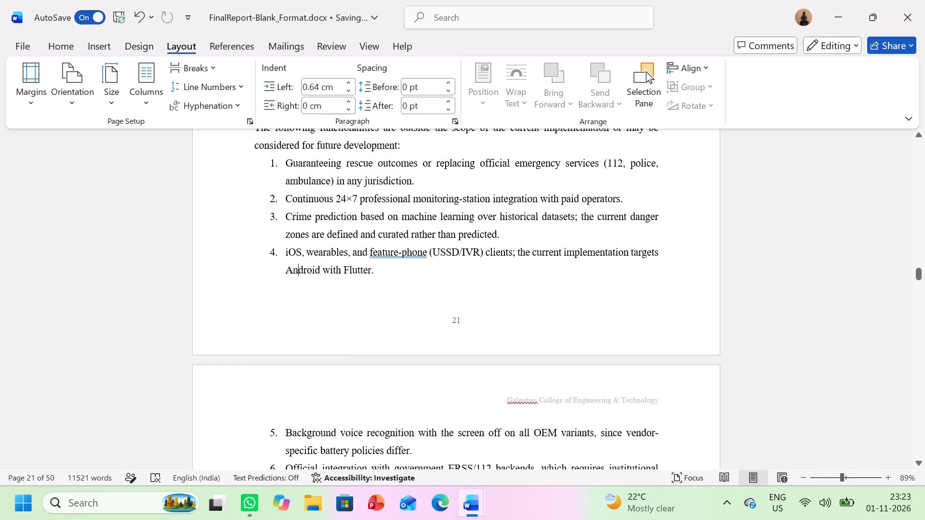
# Accept the spelling suggestion "Fire store" for "Firestore" in item 7 of the Out of Scope list.
pyautogui.scroll(-3, 344, 291)
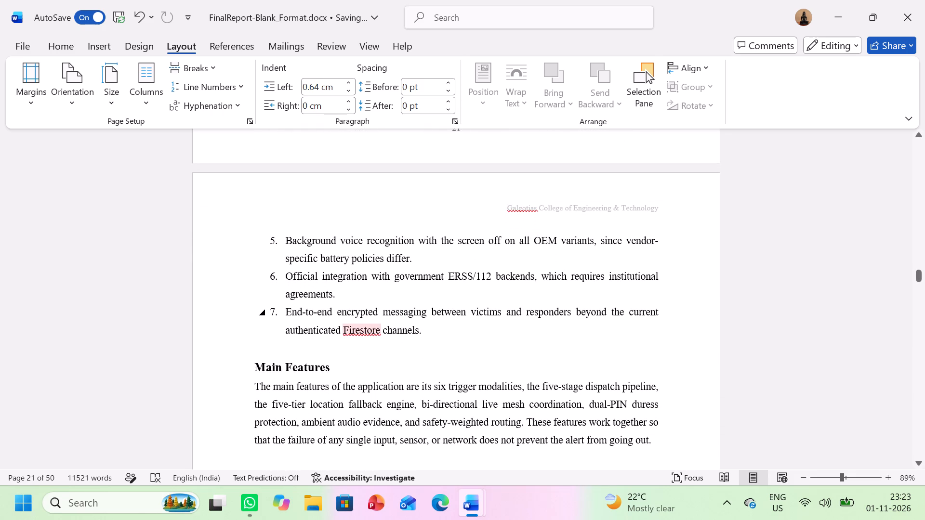
pyautogui.click(360, 330)
pyautogui.click(360, 369)
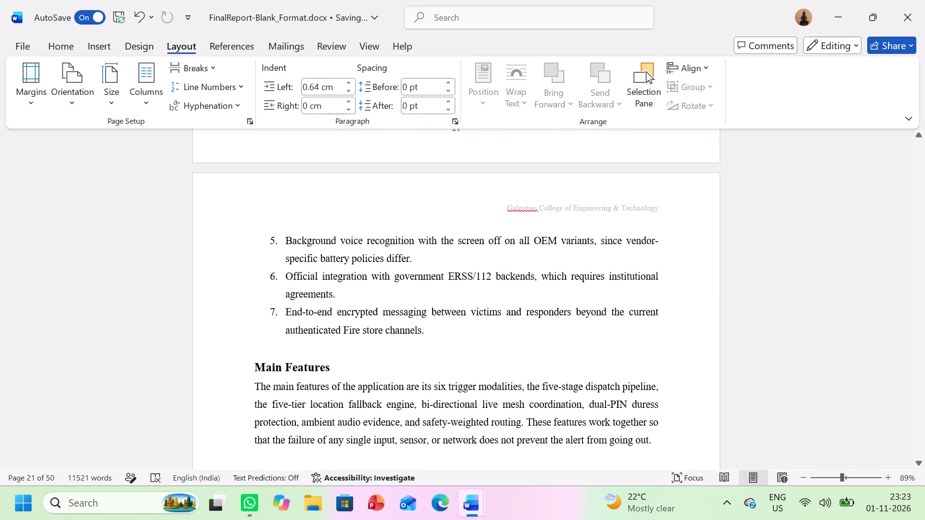
# Examine the layout and flagged words on pages 22 to 24, from Main Features through 3.2.1 Our Approach to 3.2.2 Technologies Used.
pyautogui.scroll(-1, 408, 370)
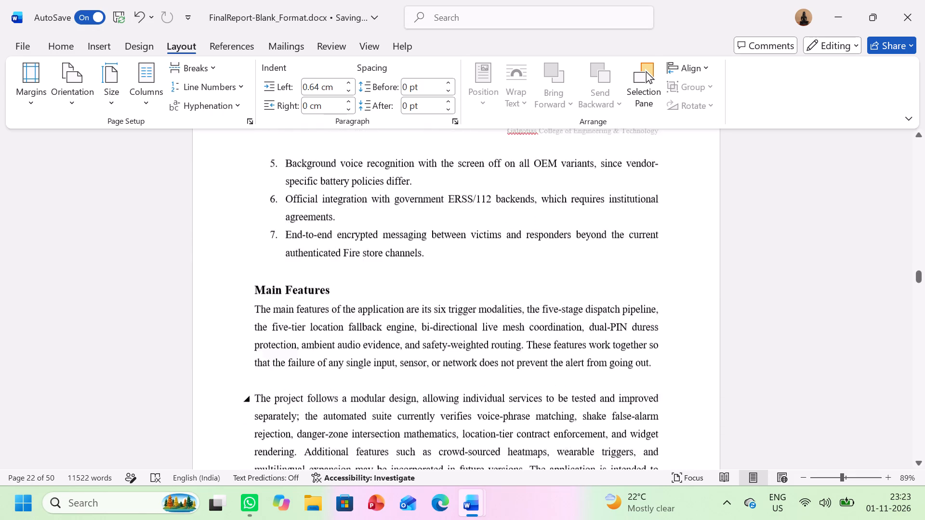
pyautogui.scroll(-5, 408, 370)
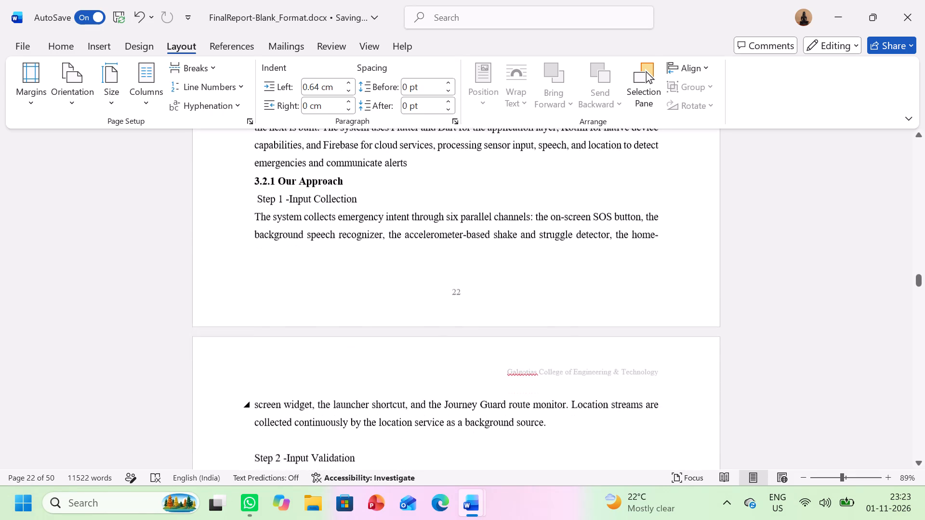
pyautogui.scroll(-3, 408, 370)
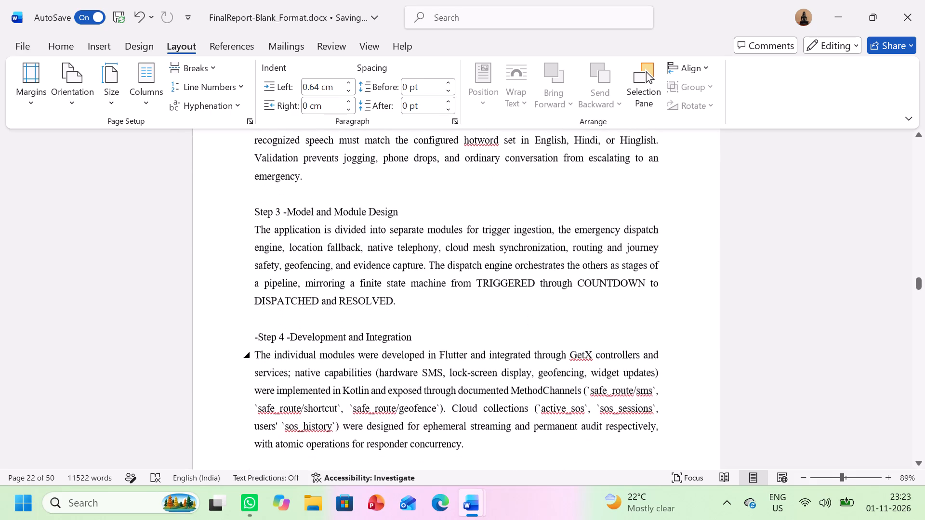
pyautogui.scroll(-1, 408, 370)
pyautogui.keyDown('ctrl'); pyautogui.scroll(1, 408, 370); pyautogui.keyUp('ctrl')
pyautogui.keyDown('ctrl'); pyautogui.scroll(-1, 408, 370); pyautogui.keyUp('ctrl')
pyautogui.scroll(-3, 408, 370)
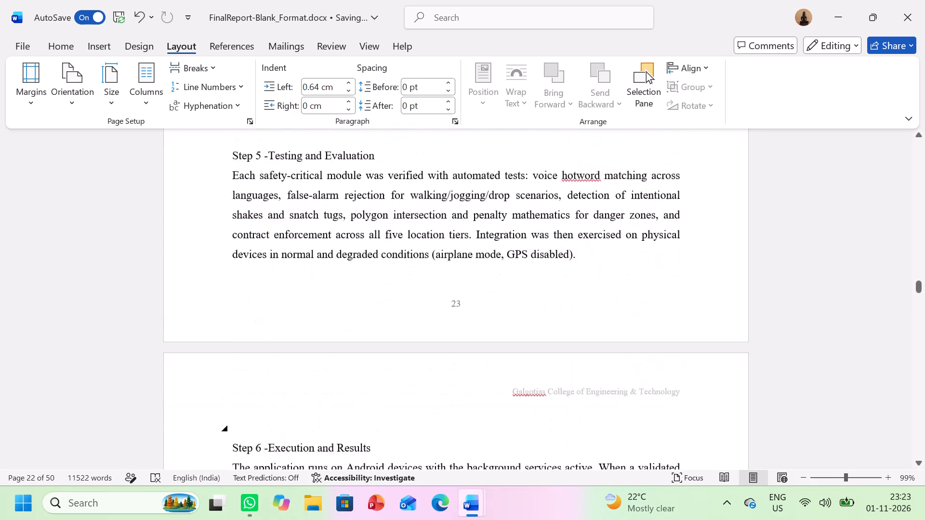
pyautogui.scroll(-3, 408, 370)
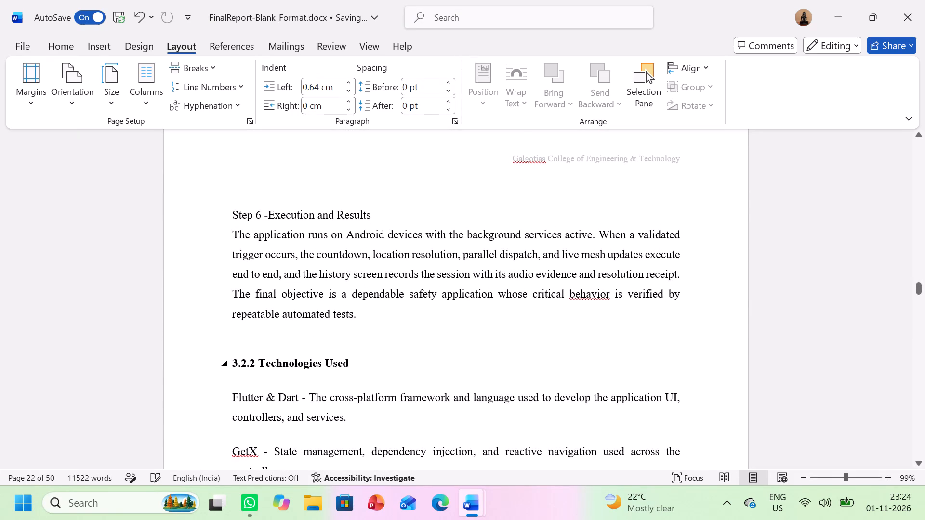
pyautogui.scroll(-4, 408, 370)
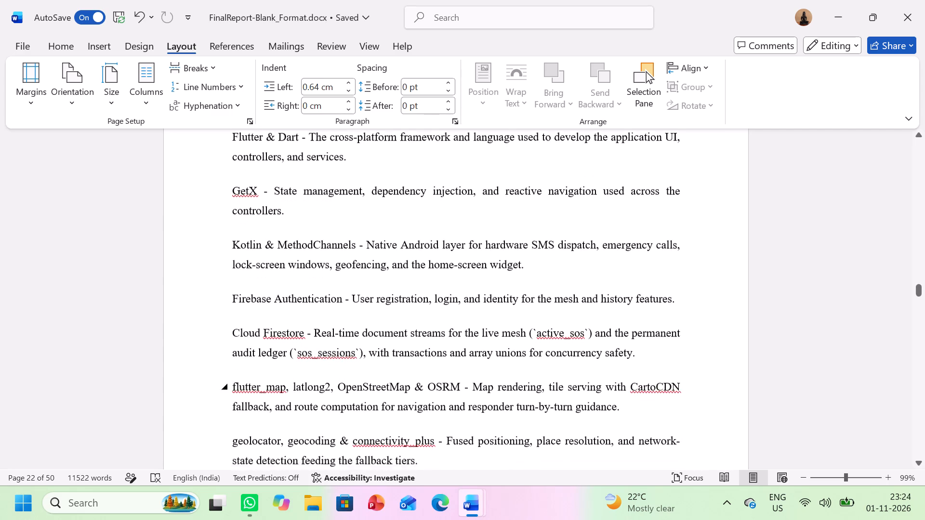
# Accept the spelling suggestion "Fire store" in the Cloud Firestore entry of section 3.2.2 Technologies Used.
pyautogui.scroll(-1, 408, 370)
pyautogui.click(284, 306)
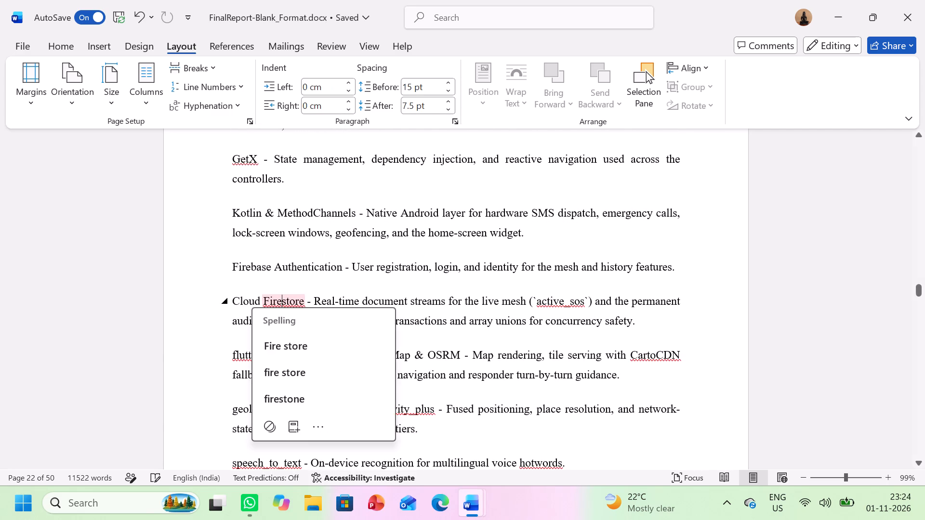
pyautogui.click(283, 341)
# Examine the spacing and page flow on pages 24 to 27, from the remaining technologies through 3.3 Environment Setup to Module Integration and Error Handling.
pyautogui.scroll(-2, 410, 319)
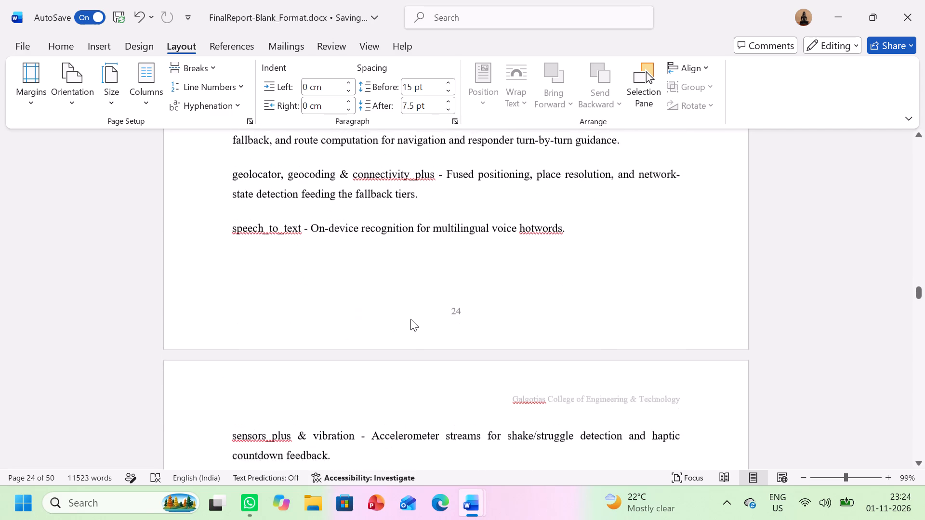
pyautogui.scroll(-2, 410, 319)
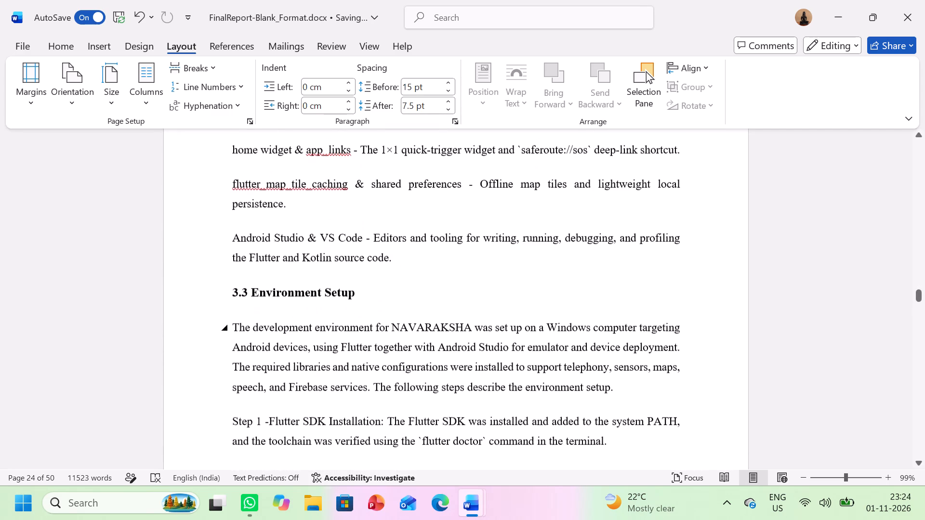
pyautogui.scroll(-5, 410, 319)
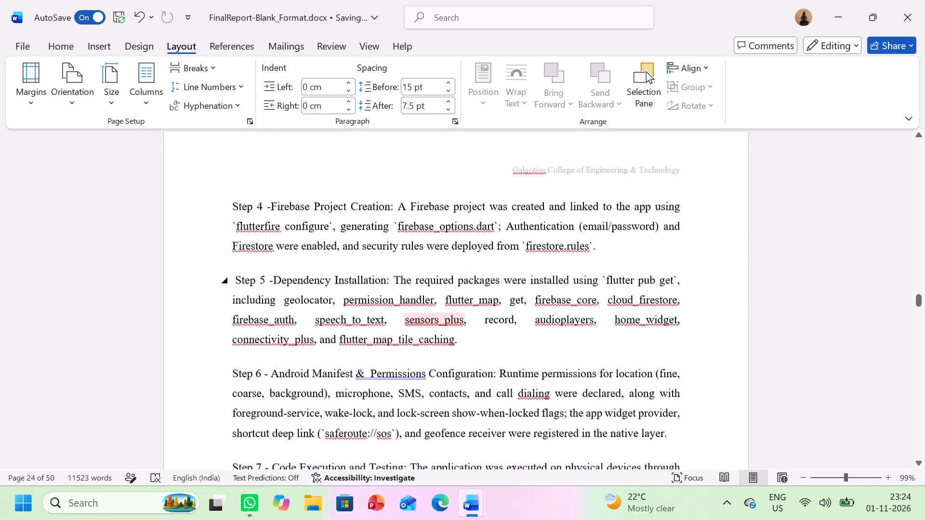
pyautogui.scroll(-5, 410, 319)
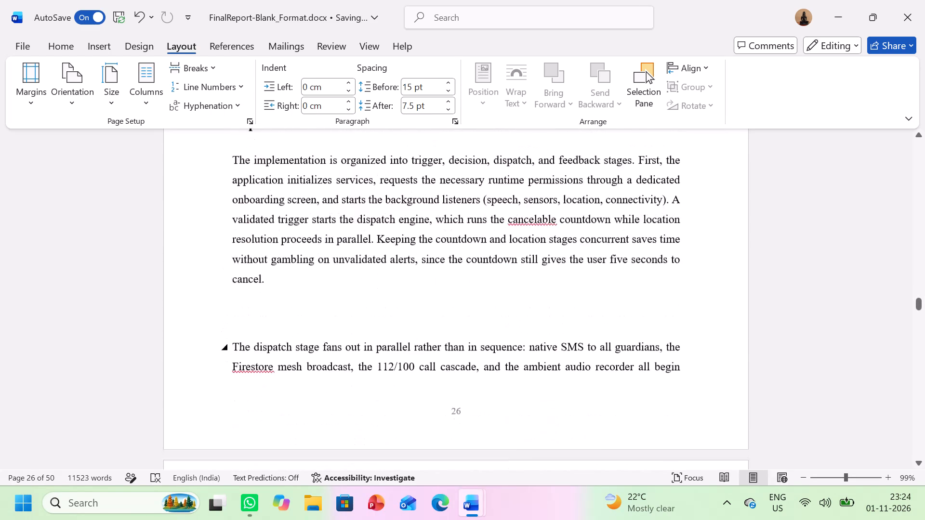
pyautogui.scroll(-4, 410, 319)
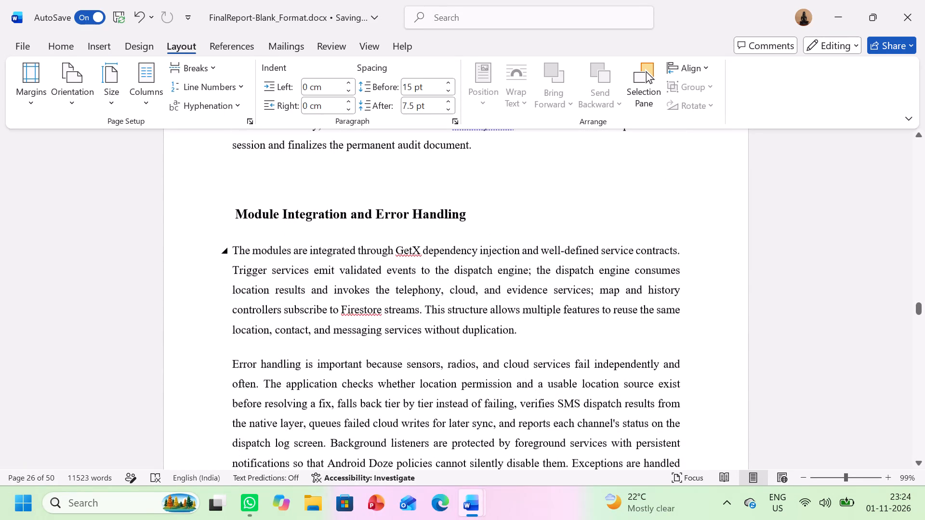
# Delete the blank paragraph above the Module Integration and Error Handling heading, checking how the following section breaks across pages 27 and 28.
pyautogui.click(312, 198)
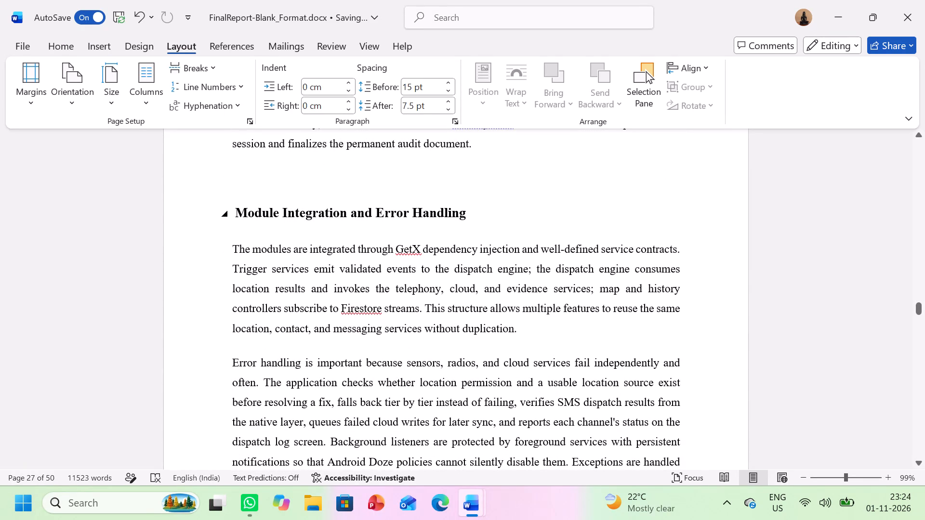
pyautogui.click(313, 198)
pyautogui.click(328, 191)
pyautogui.scroll(-2, 328, 191)
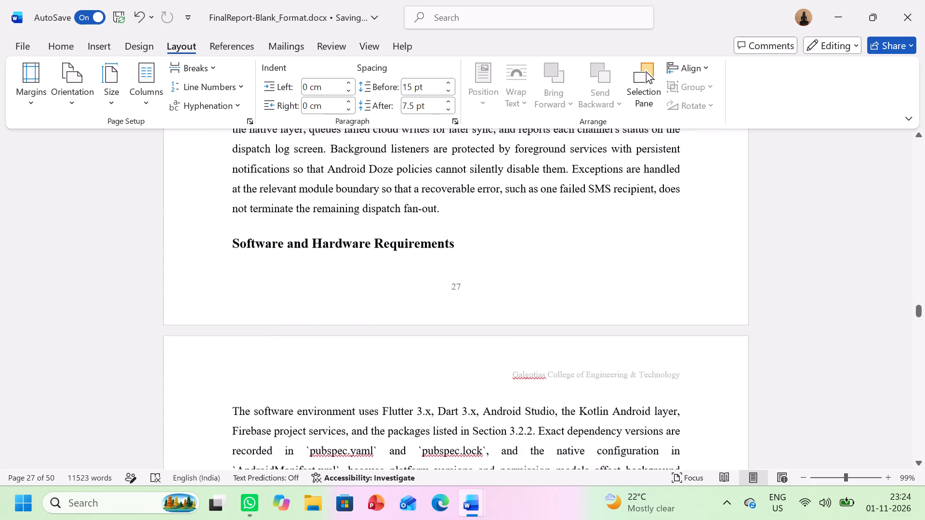
pyautogui.scroll(-2, 328, 191)
pyautogui.scroll(1, 328, 191)
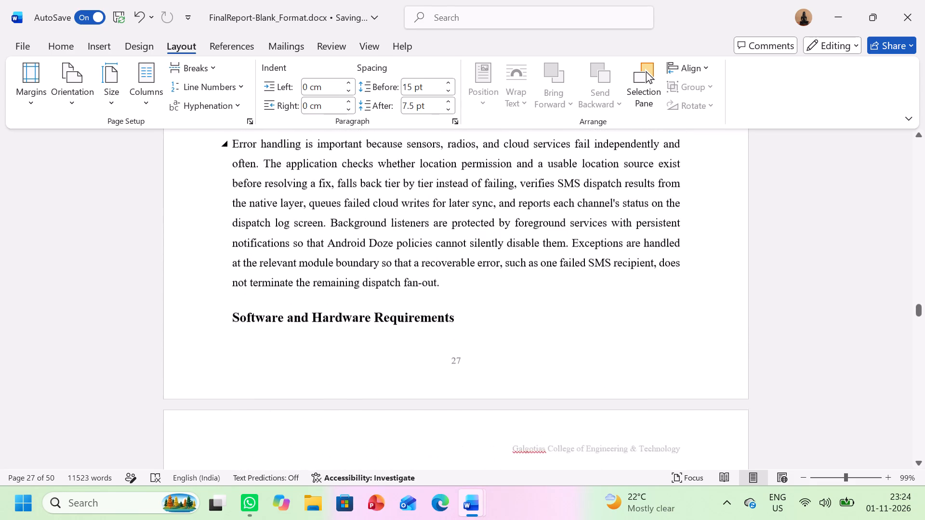
pyautogui.scroll(4, 328, 191)
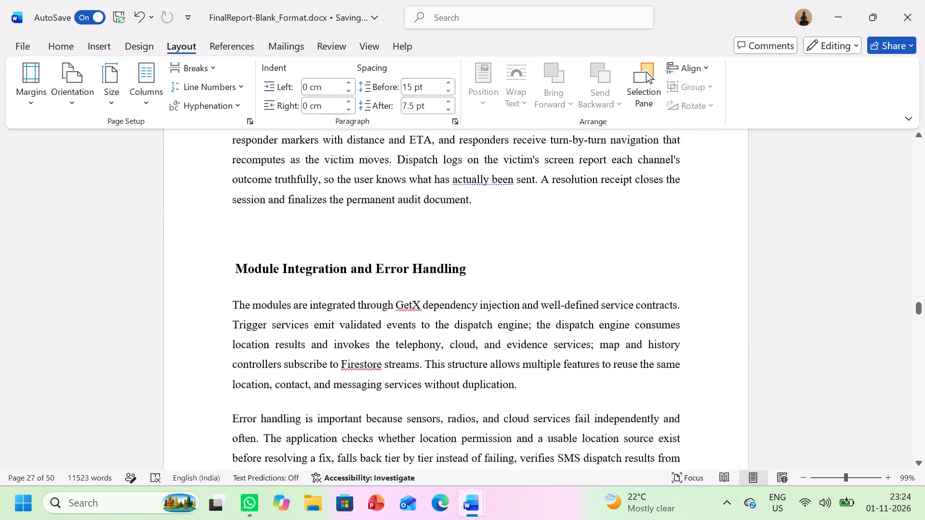
pyautogui.scroll(1, 328, 191)
pyautogui.click(437, 258)
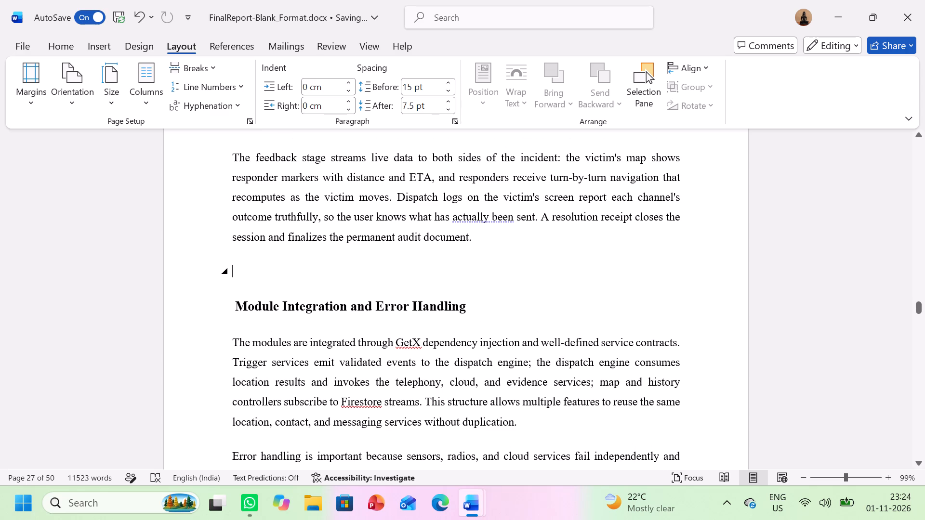
pyautogui.click(232, 306)
pyautogui.press('BackSpace')
# Delete the blank paragraph above the paragraph beginning "The feedback stage streams live data" on page 27.
pyautogui.scroll(-3, 265, 331)
pyautogui.scroll(-2, 359, 337)
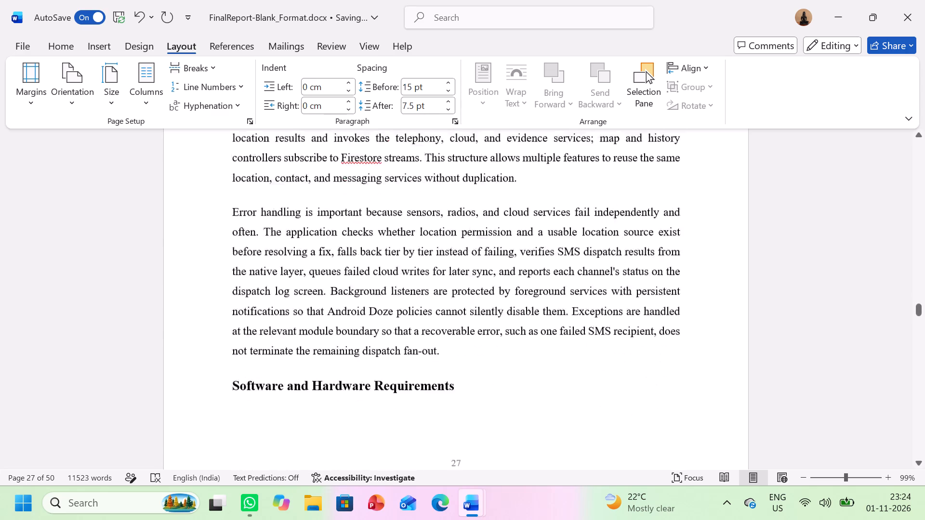
pyautogui.scroll(-5, 359, 337)
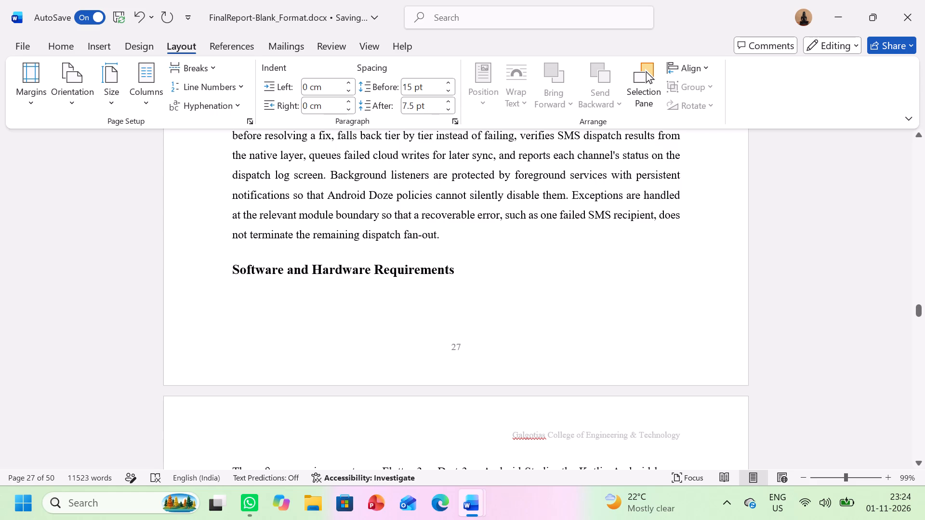
pyautogui.scroll(3, 359, 337)
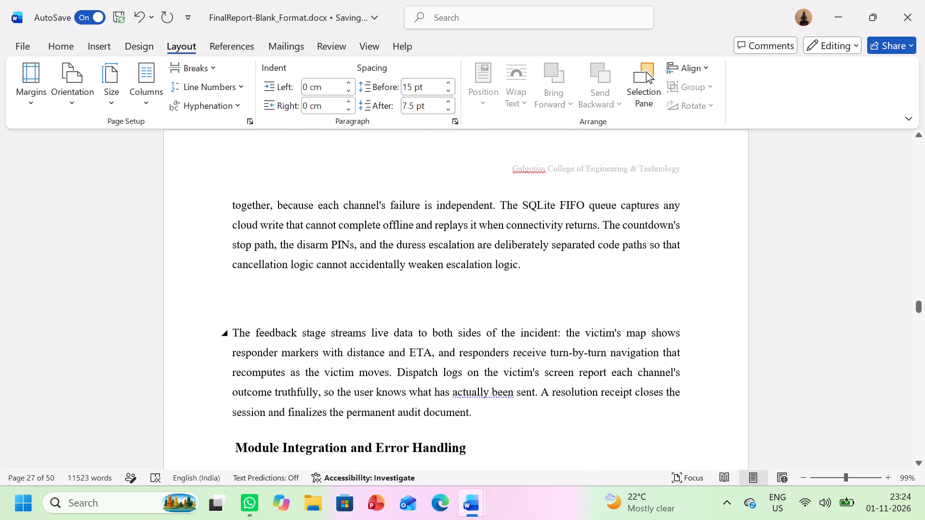
pyautogui.click(231, 329)
pyautogui.press('BackSpace')
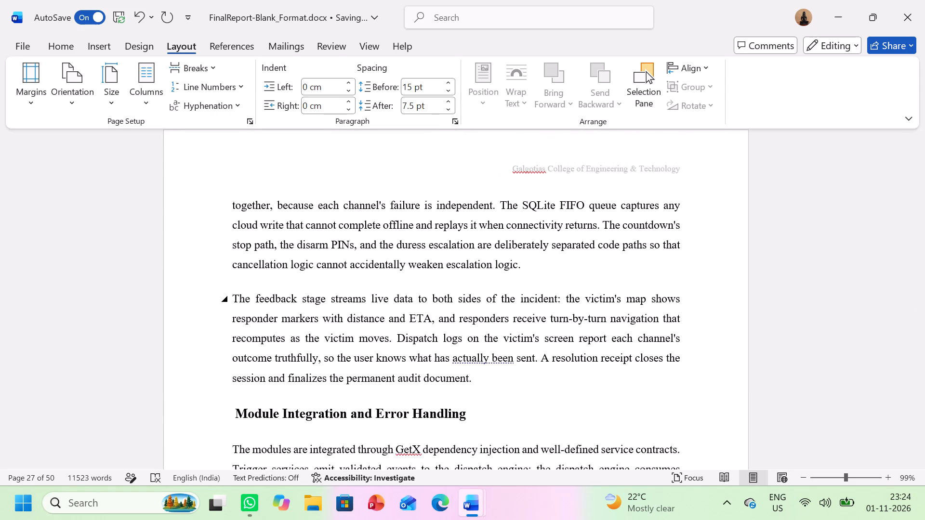
# Start a new paragraph at "Exact dependency versions" in Software and Hardware Requirements, moving that sentence to page 28.
pyautogui.scroll(-2, 284, 323)
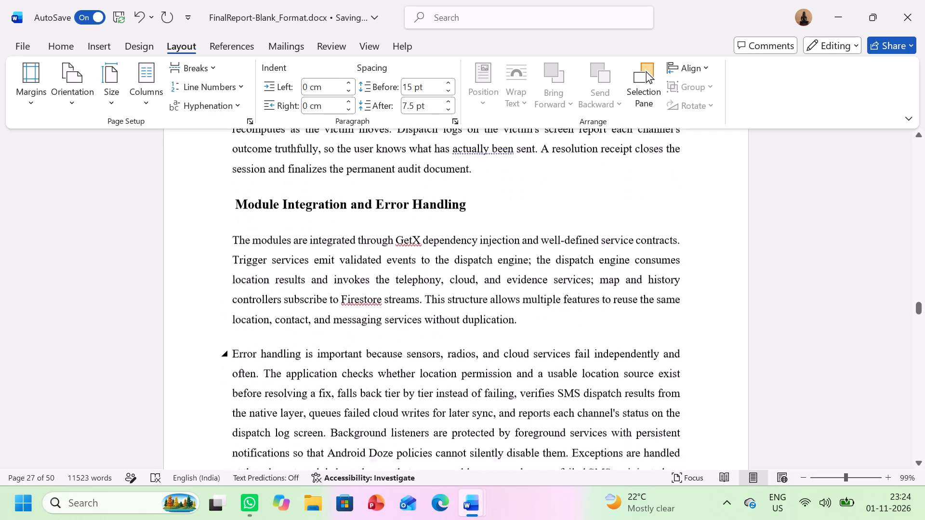
pyautogui.scroll(-3, 284, 323)
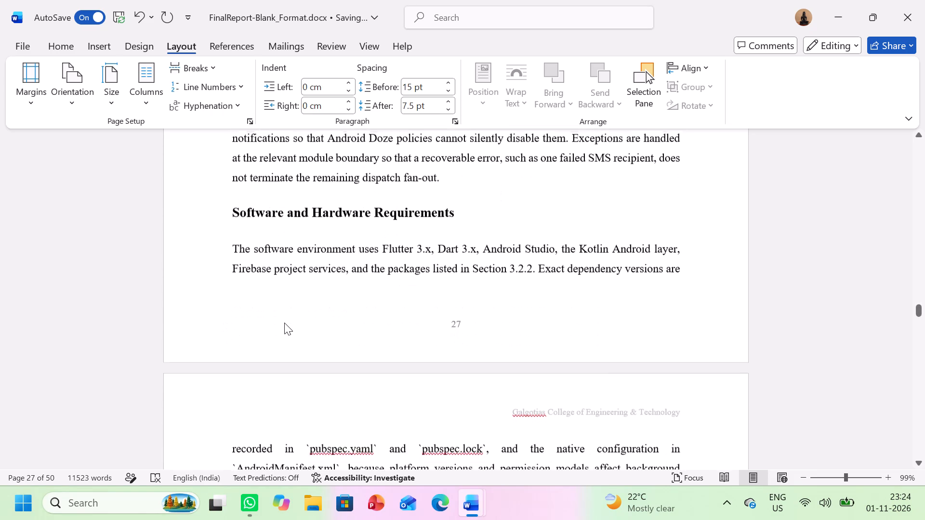
pyautogui.scroll(-1, 284, 323)
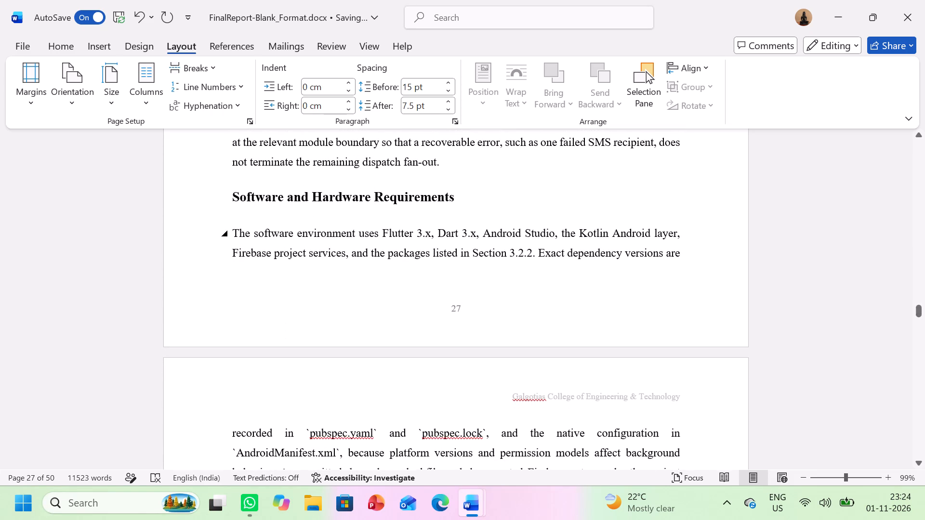
pyautogui.click(541, 256)
pyautogui.press('Return')
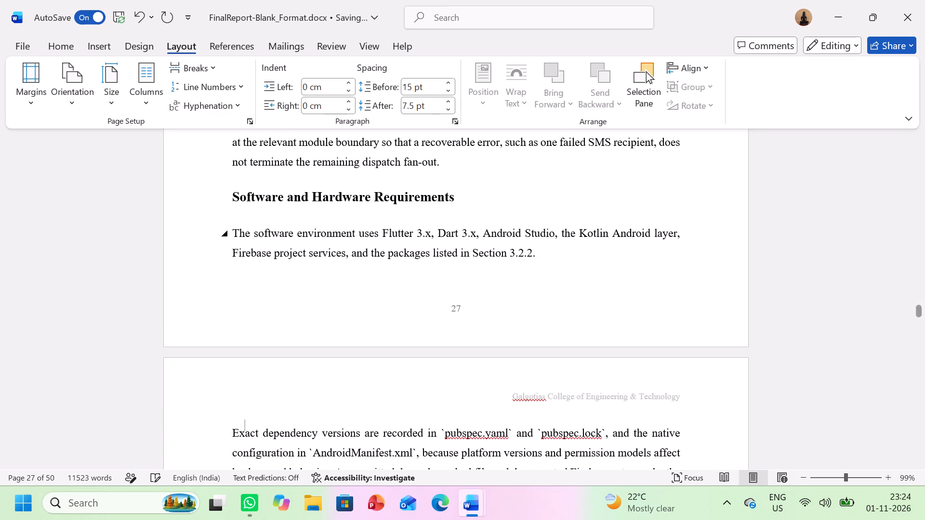
# In the "Exact dependency versions" paragraph, correct the flagged words to "lock file" and "behaviour", and check the suggestions for "pubspec.yaml".
pyautogui.scroll(-3, 541, 256)
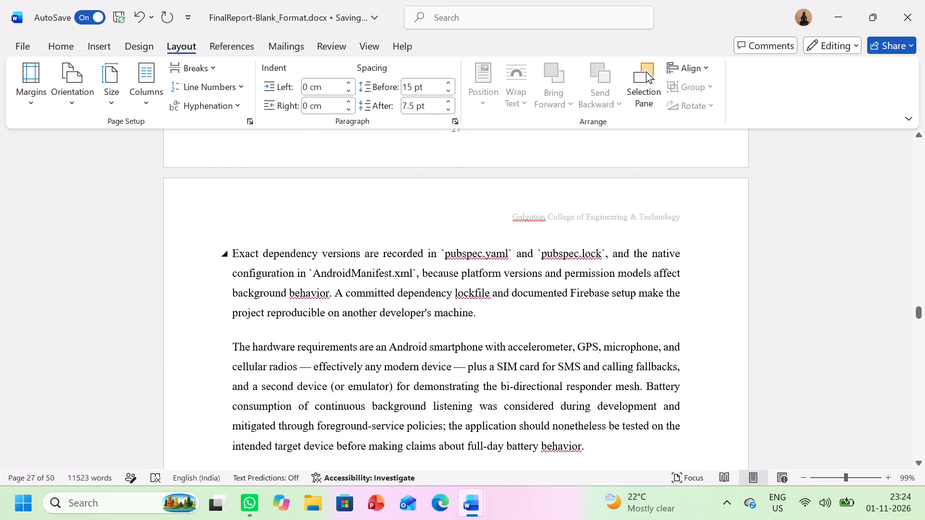
pyautogui.click(477, 289)
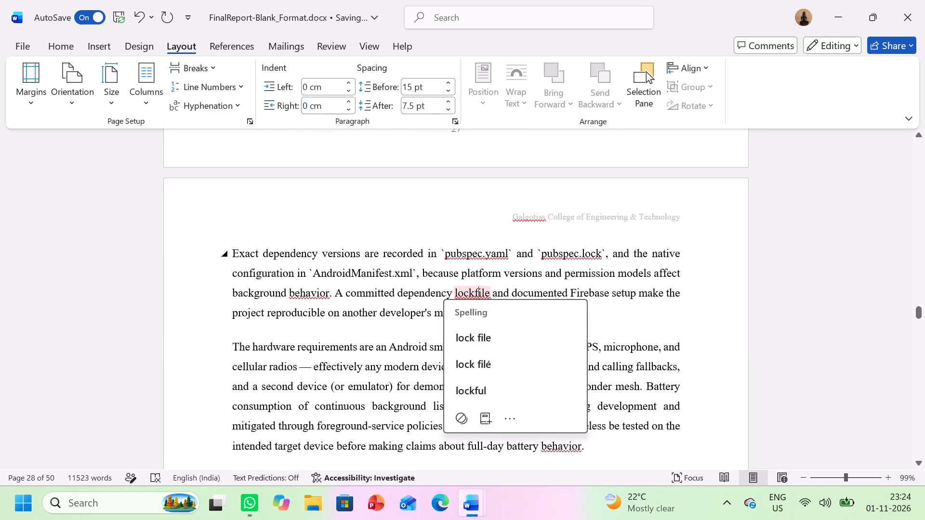
pyautogui.click(459, 339)
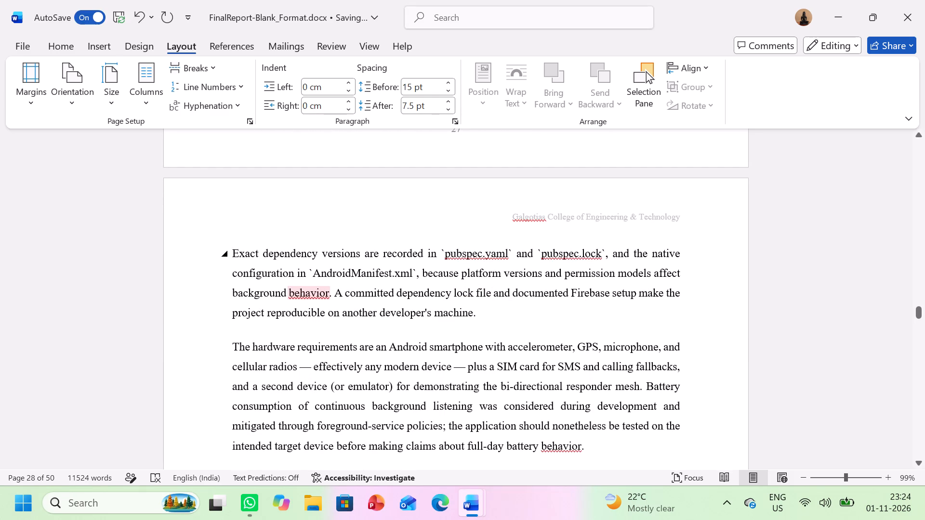
pyautogui.click(310, 289)
pyautogui.click(306, 337)
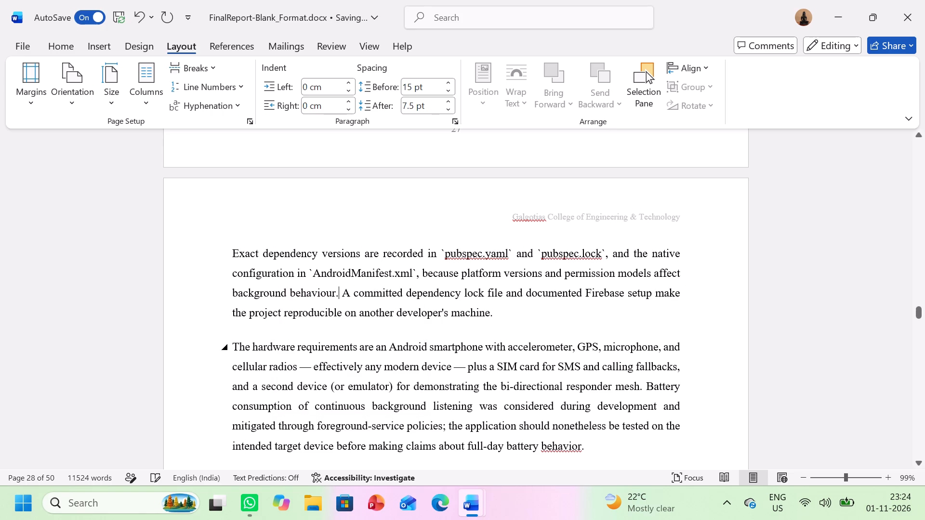
pyautogui.click(481, 257)
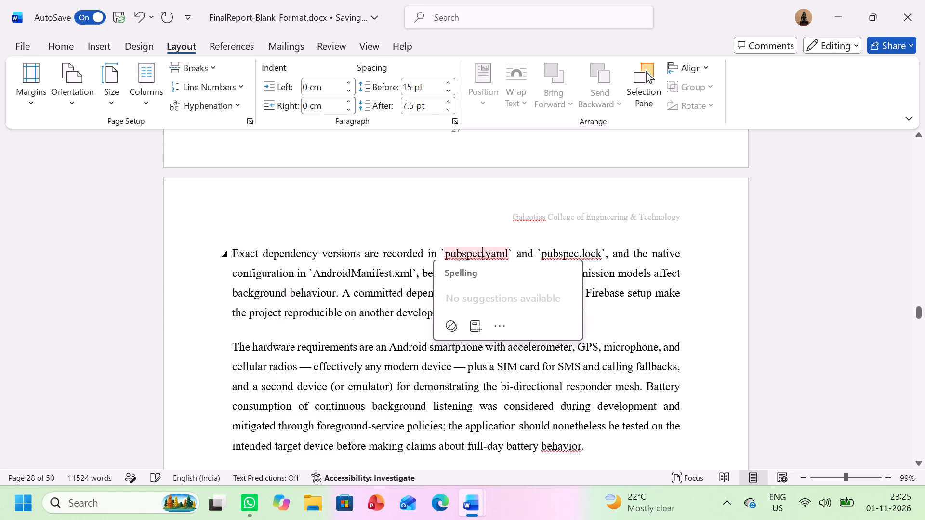
pyautogui.click(584, 319)
# Correct the flagged "behavior" to "behaviour" at the end of the hardware requirements paragraph.
pyautogui.scroll(-1, 584, 319)
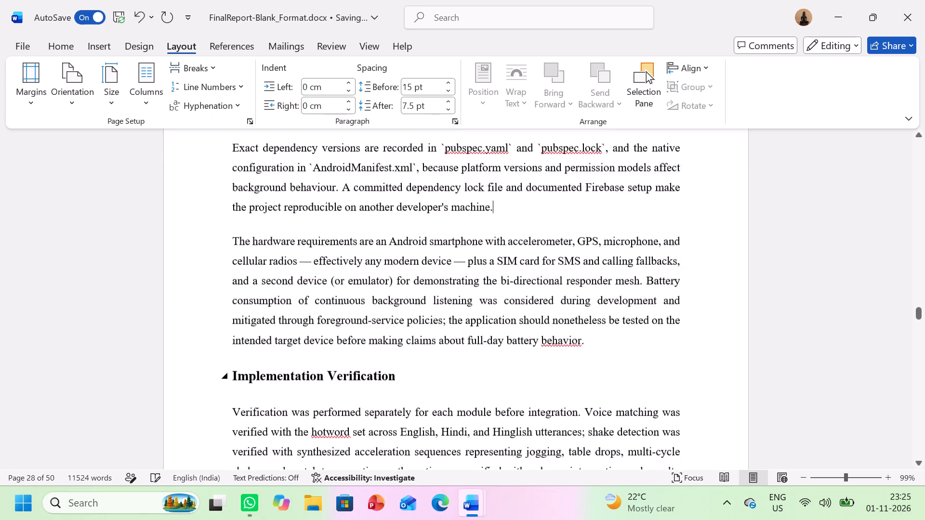
pyautogui.scroll(-2, 584, 319)
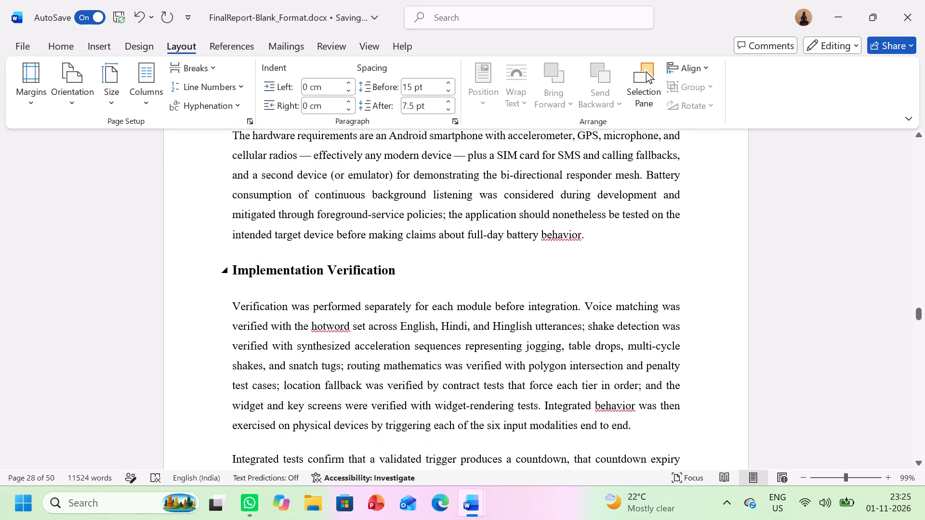
pyautogui.click(557, 235)
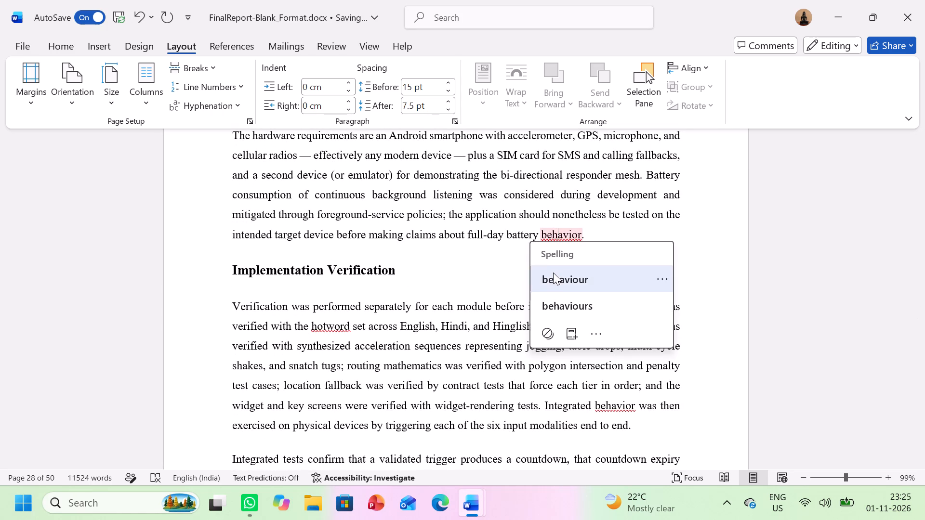
pyautogui.click(553, 273)
pyautogui.click(553, 273)
# In the first Implementation Verification paragraph, correct the flagged words to "hot word" and "behaviour".
pyautogui.scroll(-1, 553, 273)
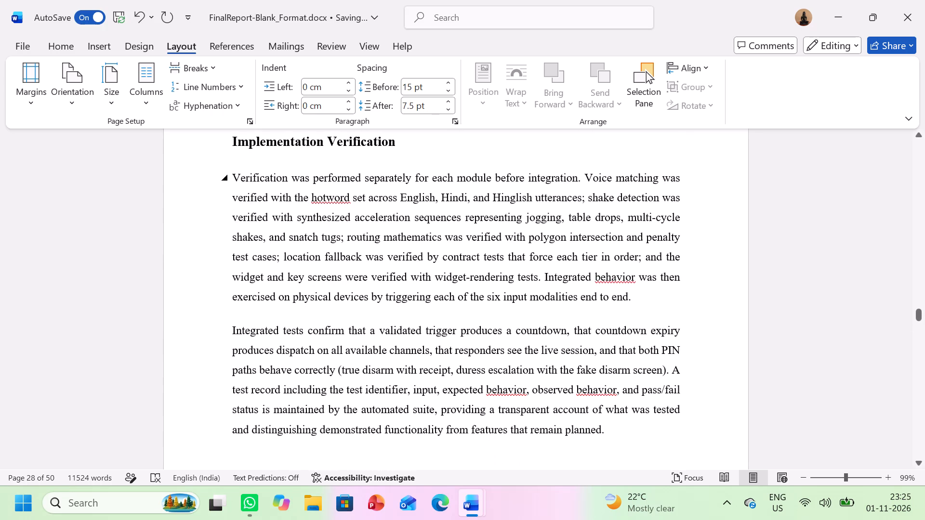
pyautogui.click(342, 196)
pyautogui.click(324, 240)
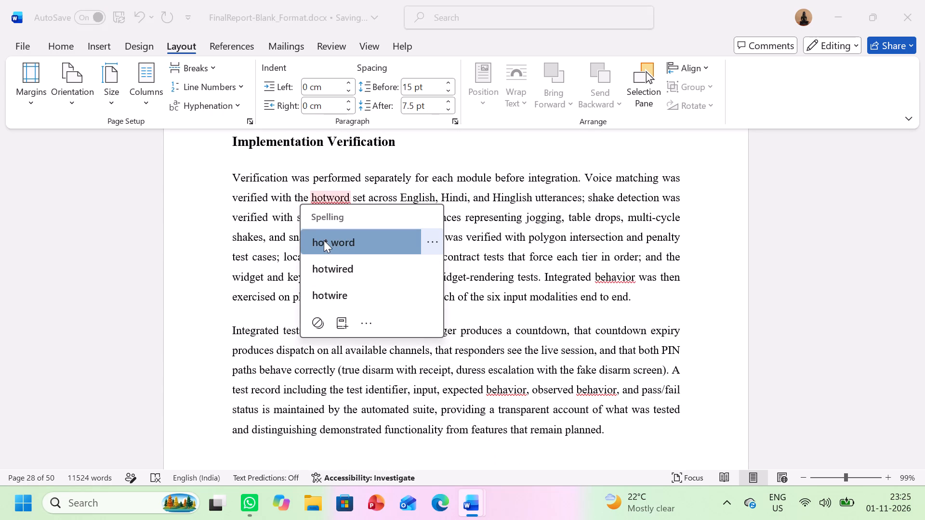
pyautogui.click(610, 279)
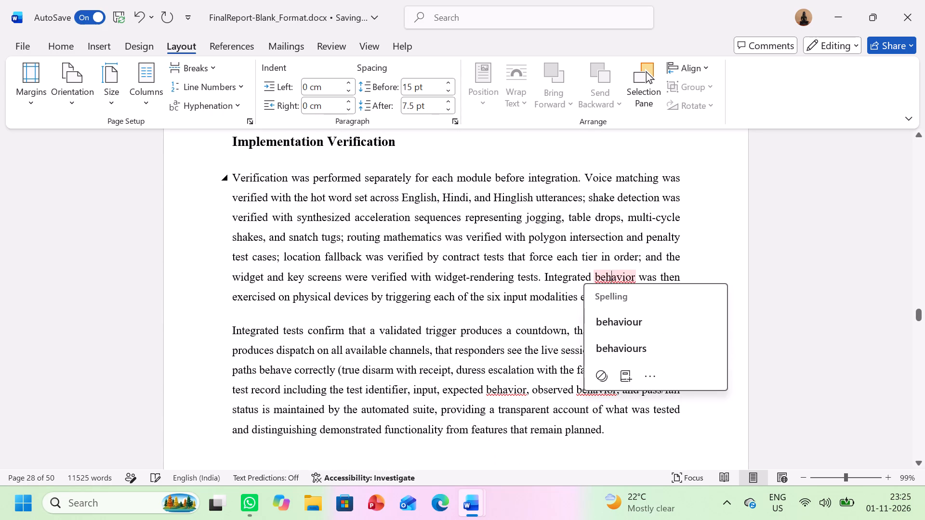
pyautogui.click(617, 320)
# Correct both flagged instances of "behavior" to "behaviour" in the paragraph beginning "Integrated tests confirm".
pyautogui.scroll(-1, 563, 325)
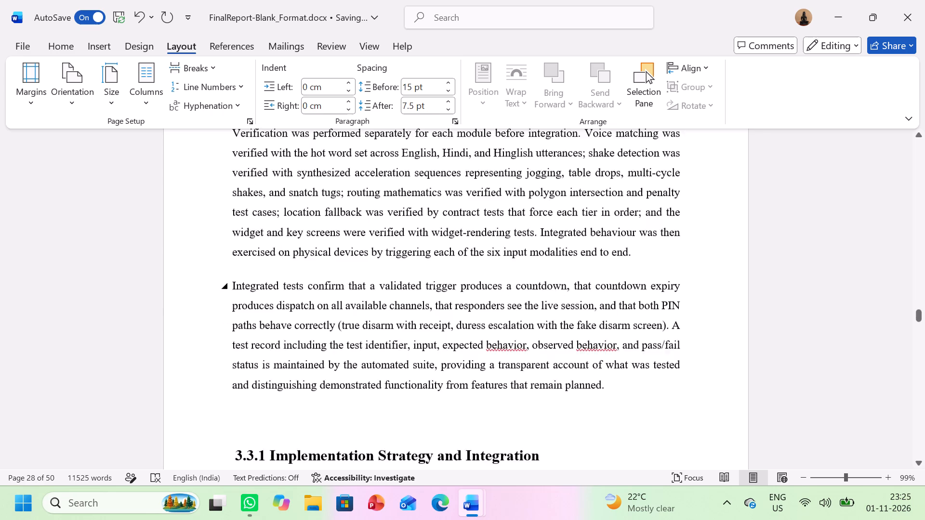
pyautogui.scroll(-1, 563, 325)
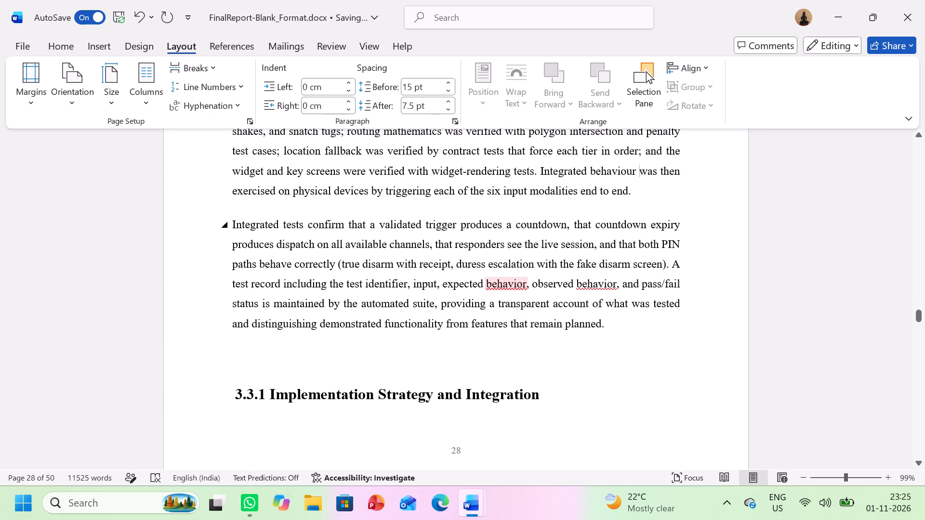
pyautogui.click(493, 285)
pyautogui.click(496, 328)
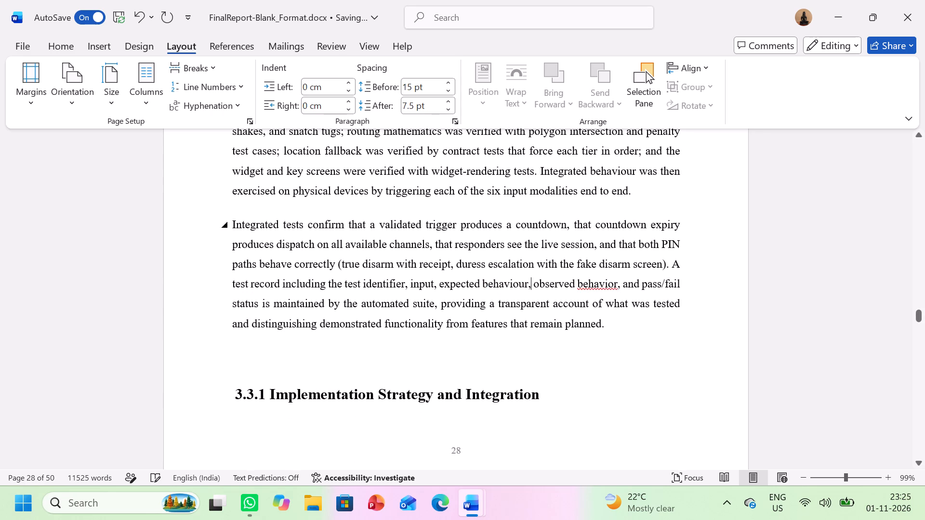
pyautogui.click(604, 283)
pyautogui.click(578, 325)
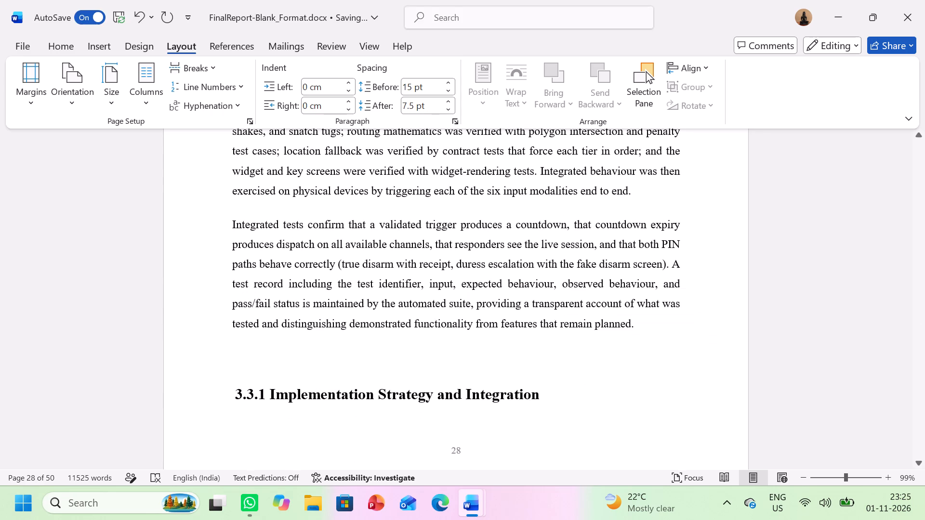
# Delete the leading space and the blank paragraph before the heading 3.3.1 Implementation Strategy and Integration.
pyautogui.scroll(-1, 523, 333)
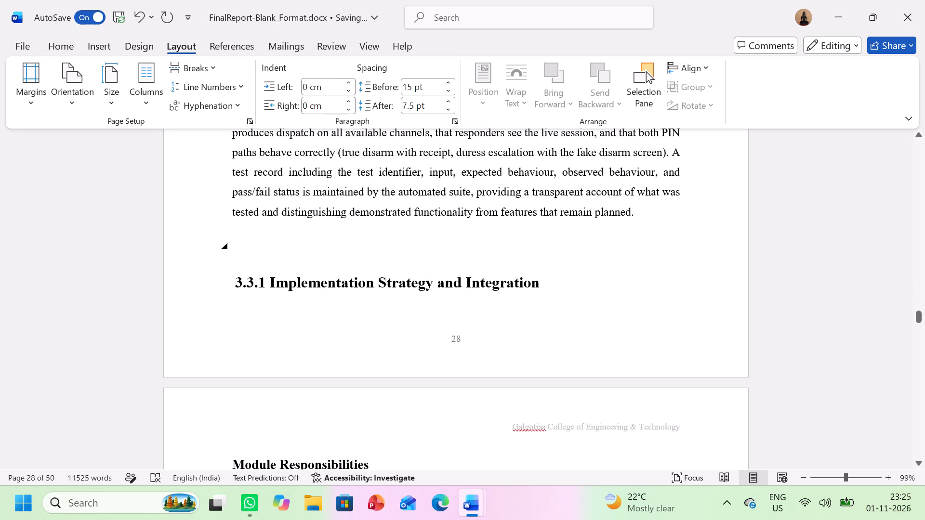
pyautogui.click(236, 280)
pyautogui.press('BackSpace')
pyautogui.press('BackSpace')
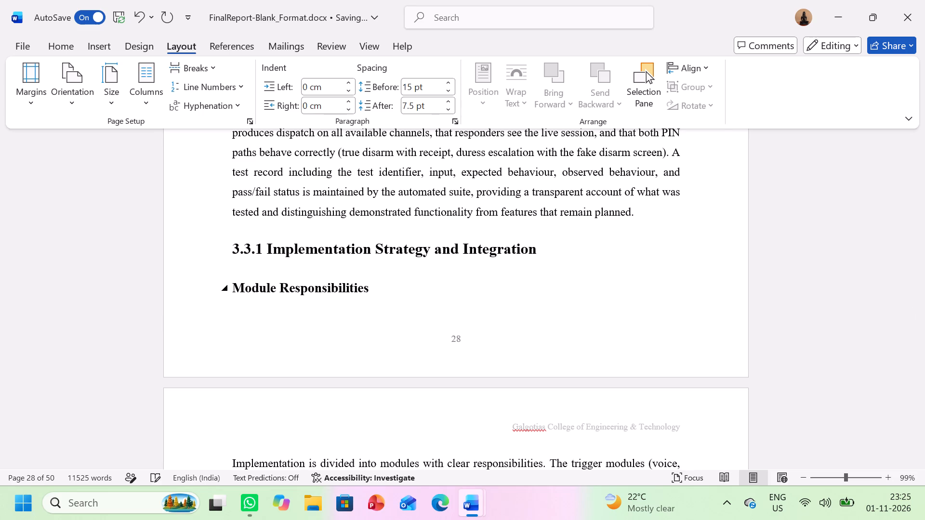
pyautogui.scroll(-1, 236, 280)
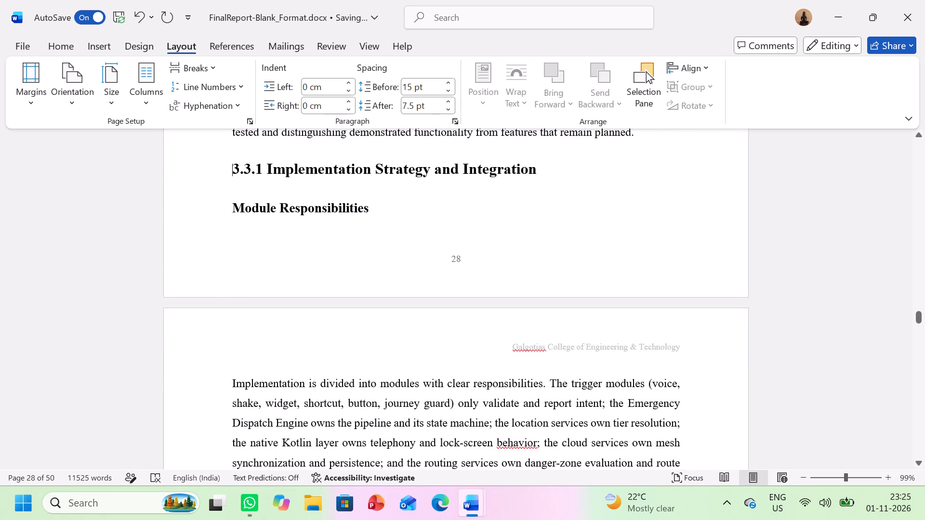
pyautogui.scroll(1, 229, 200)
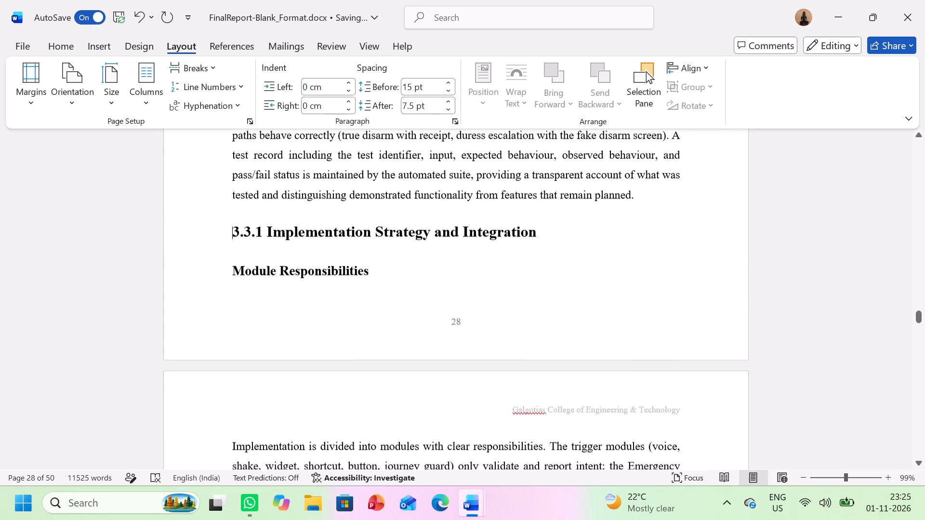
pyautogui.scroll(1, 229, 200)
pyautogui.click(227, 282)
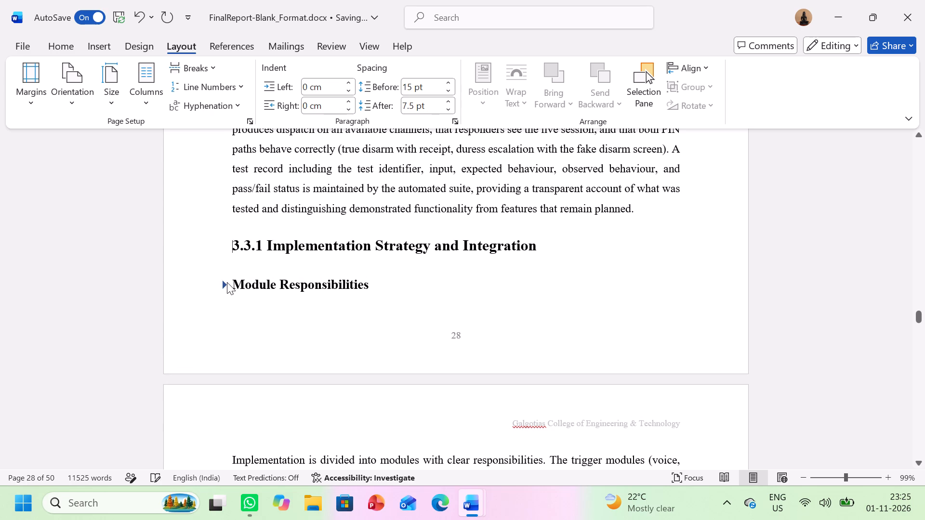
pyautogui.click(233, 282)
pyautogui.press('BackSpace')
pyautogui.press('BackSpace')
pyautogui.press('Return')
# Accept the grammar suggestion that adds a comma after "Keeping these responsibilities" in the Module Responsibilities paragraph on page 29.
pyautogui.scroll(-1, 352, 302)
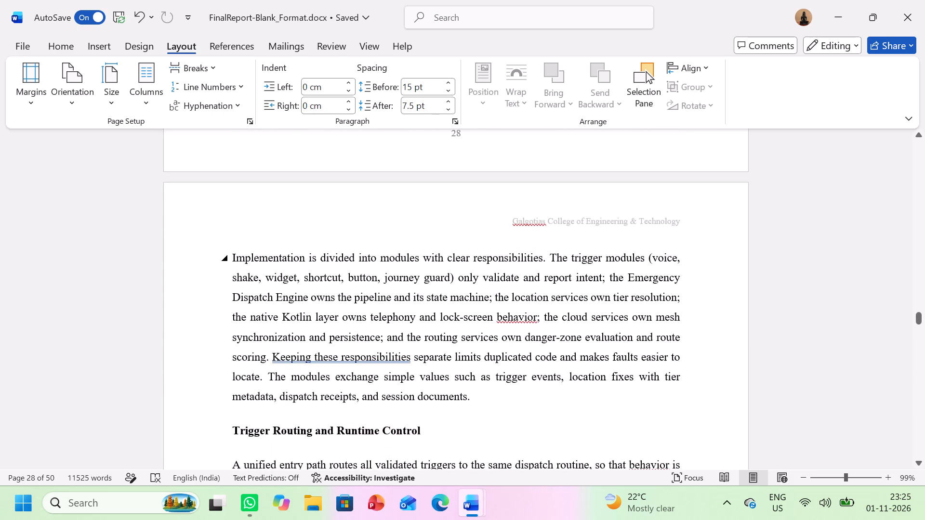
pyautogui.click(352, 358)
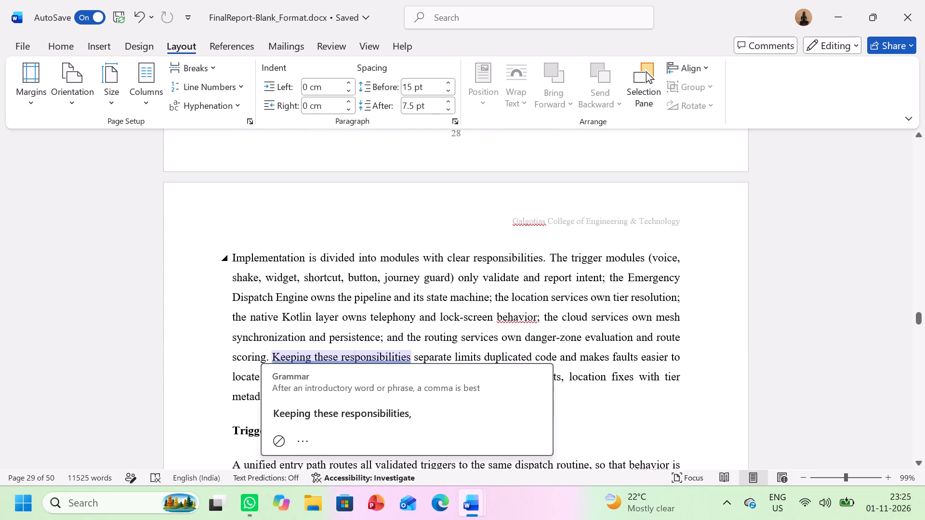
pyautogui.click(339, 410)
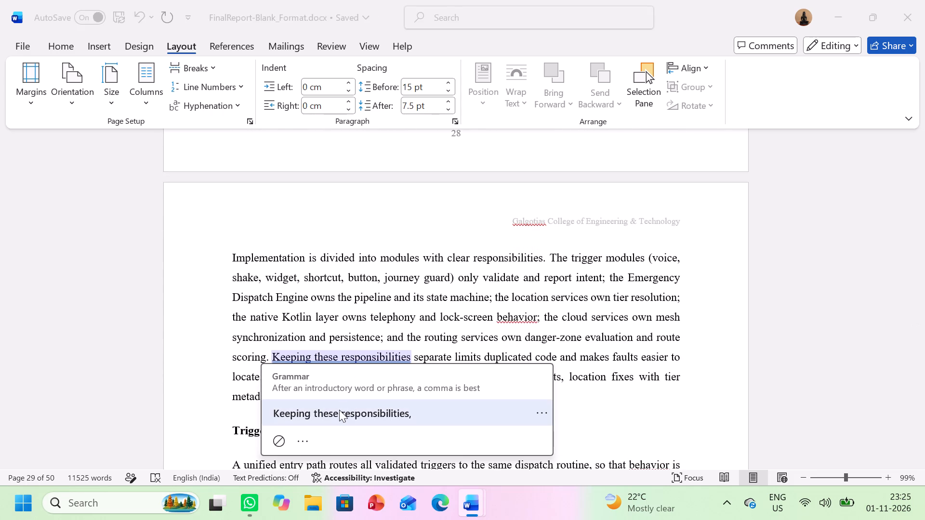
# Examine the text and page flow on pages 27 to 29, from Software and Hardware Requirements to Trigger Routing and Runtime Control.
pyautogui.scroll(2, 385, 369)
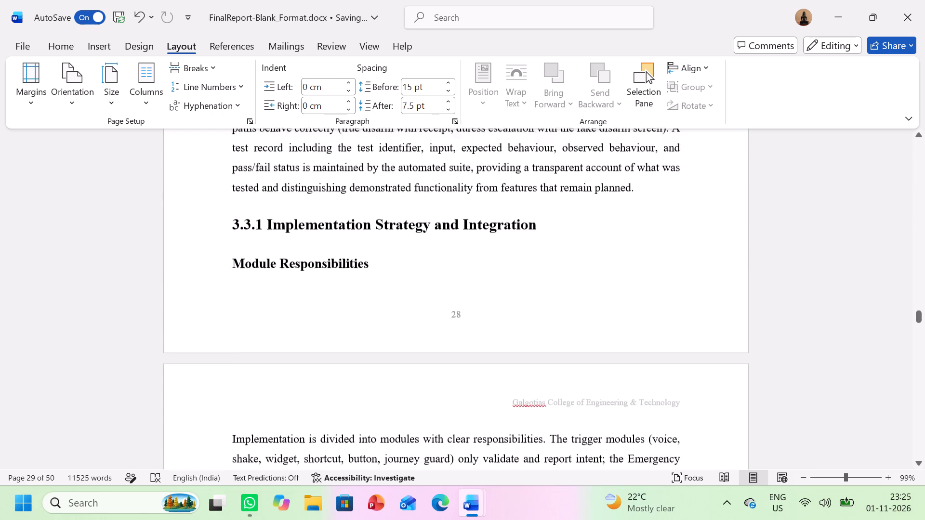
pyautogui.scroll(4, 385, 369)
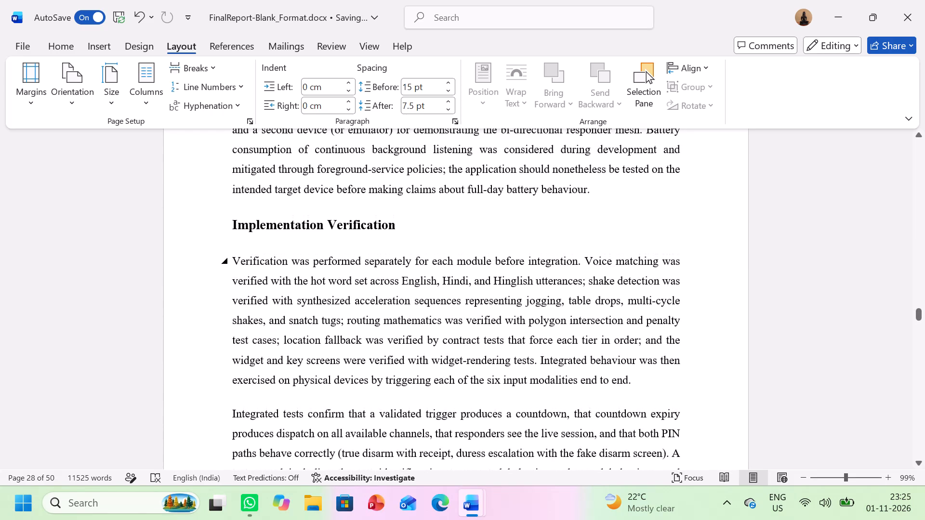
pyautogui.scroll(2, 385, 369)
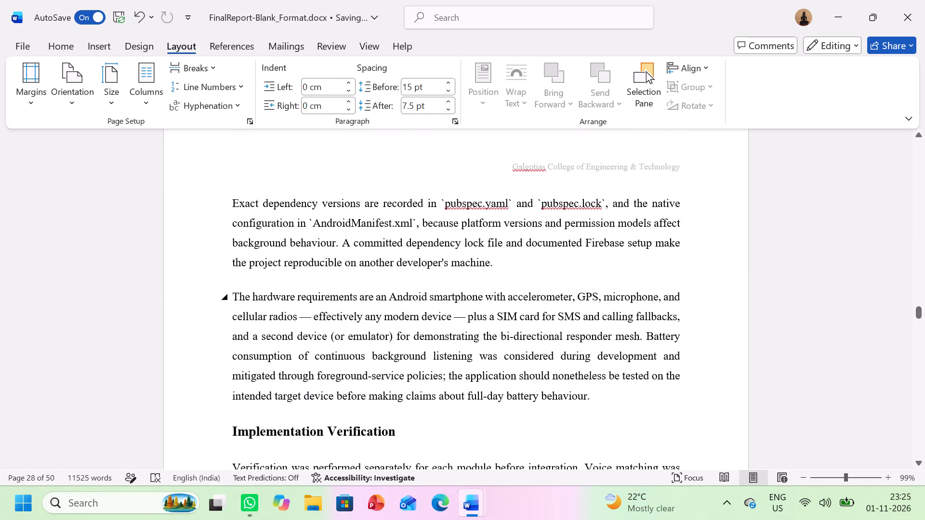
pyautogui.scroll(1, 385, 369)
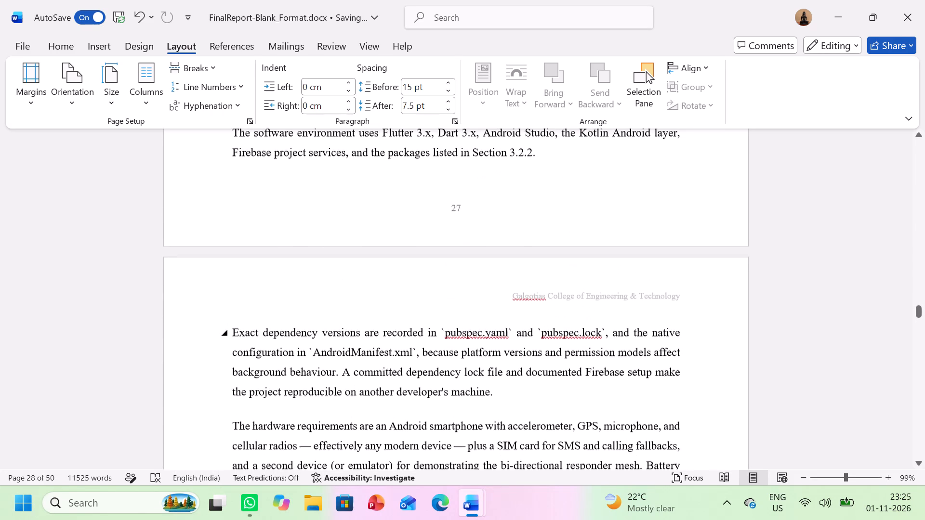
pyautogui.scroll(-5, 385, 369)
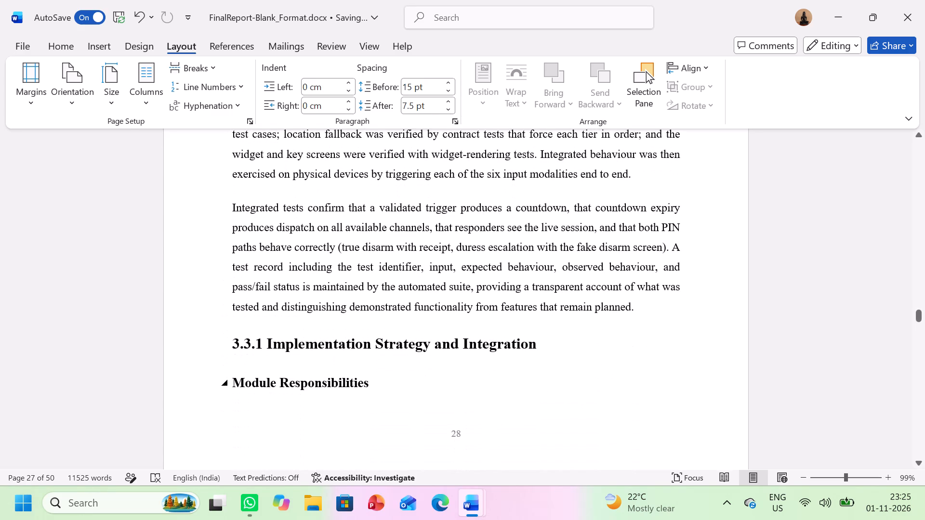
pyautogui.keyDown('ctrl'); pyautogui.scroll(-2, 385, 369); pyautogui.keyUp('ctrl')
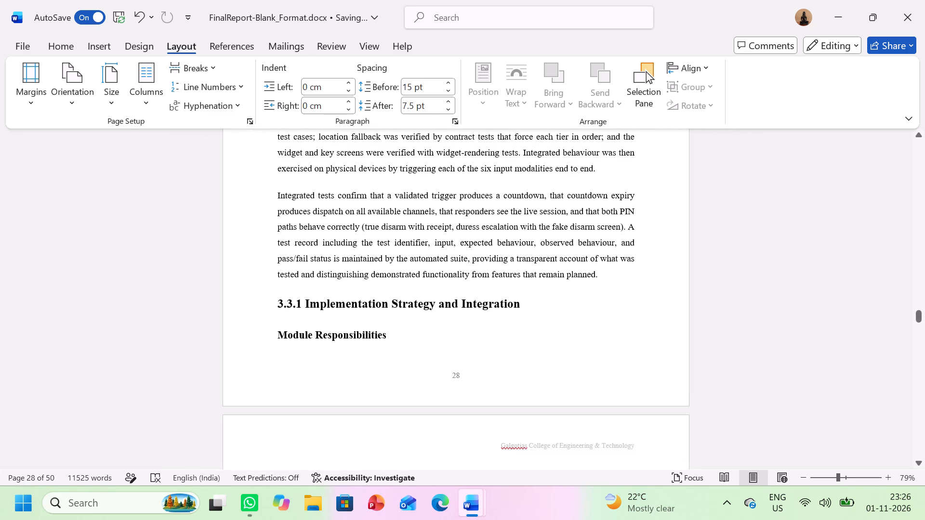
pyautogui.scroll(-2, 441, 363)
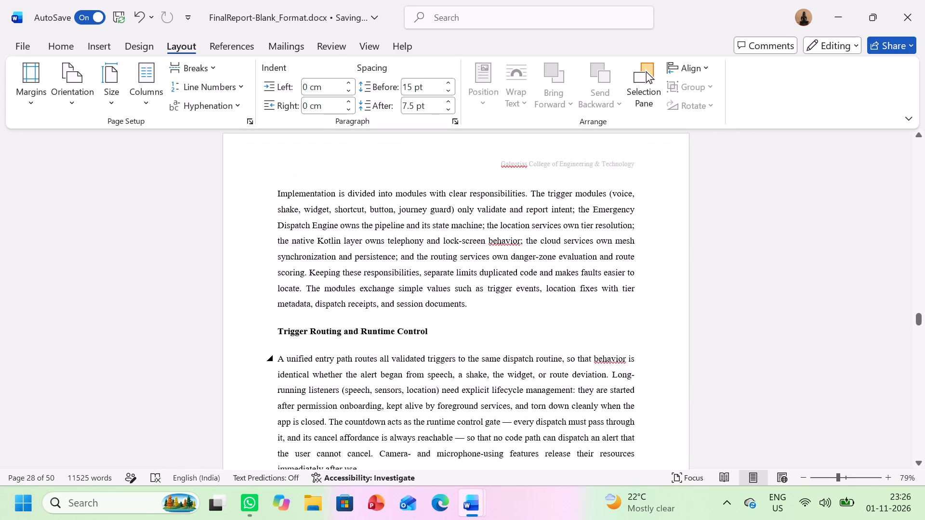
# Correct the flagged "behavior" after "lock-screen" to "behaviour" in the Module Responsibilities paragraph on page 29.
pyautogui.scroll(1, 441, 363)
pyautogui.click(501, 283)
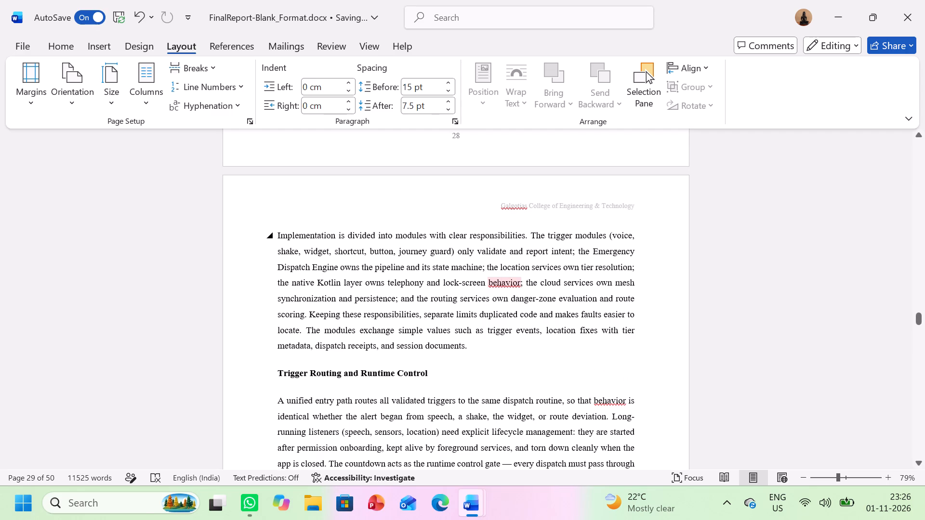
pyautogui.click(501, 322)
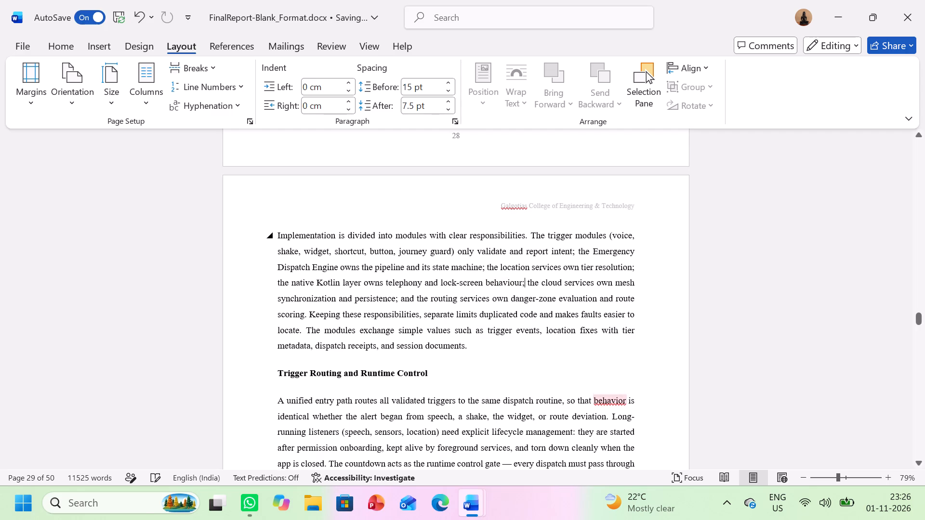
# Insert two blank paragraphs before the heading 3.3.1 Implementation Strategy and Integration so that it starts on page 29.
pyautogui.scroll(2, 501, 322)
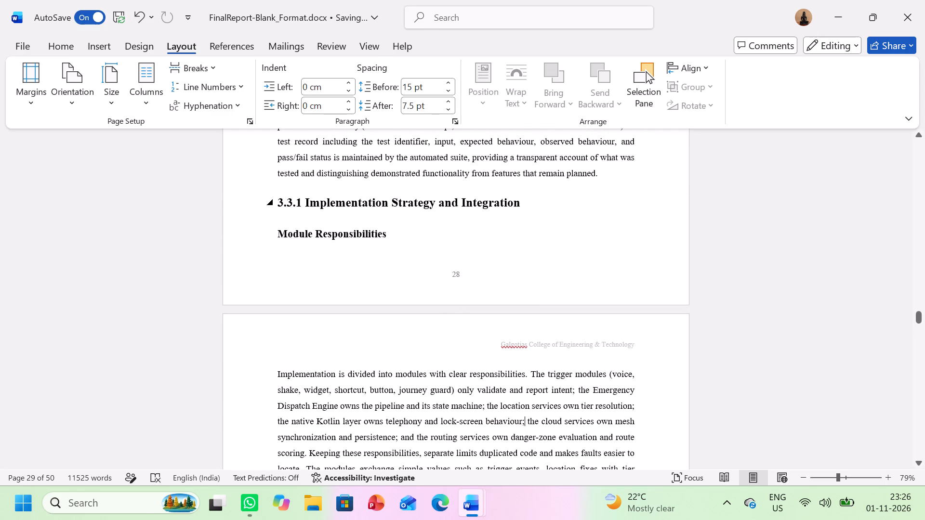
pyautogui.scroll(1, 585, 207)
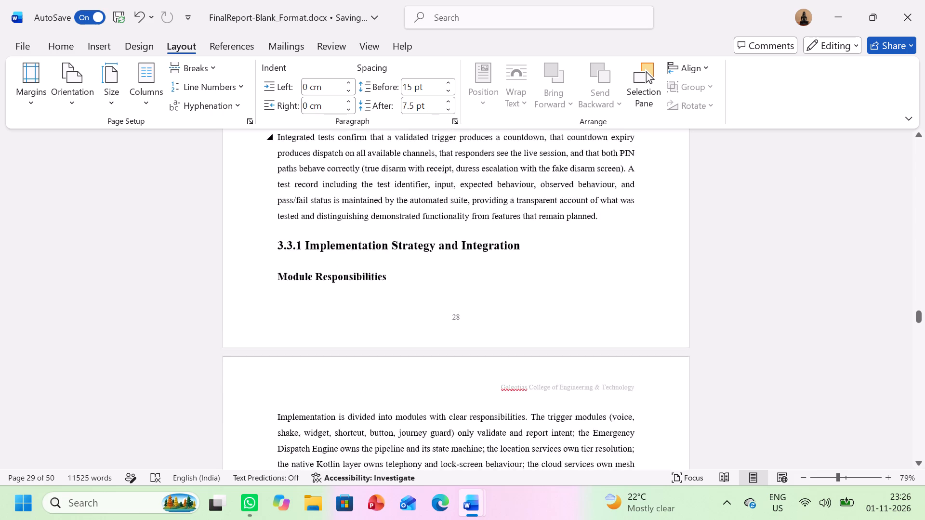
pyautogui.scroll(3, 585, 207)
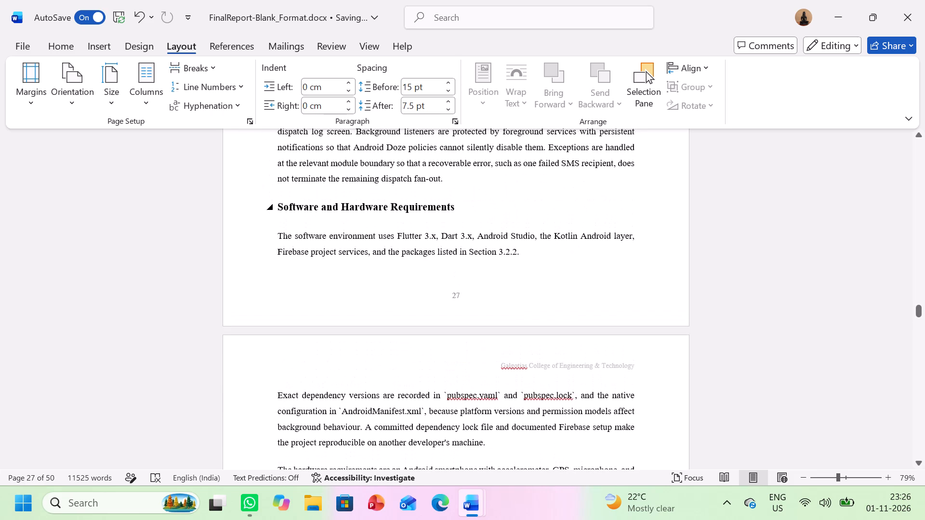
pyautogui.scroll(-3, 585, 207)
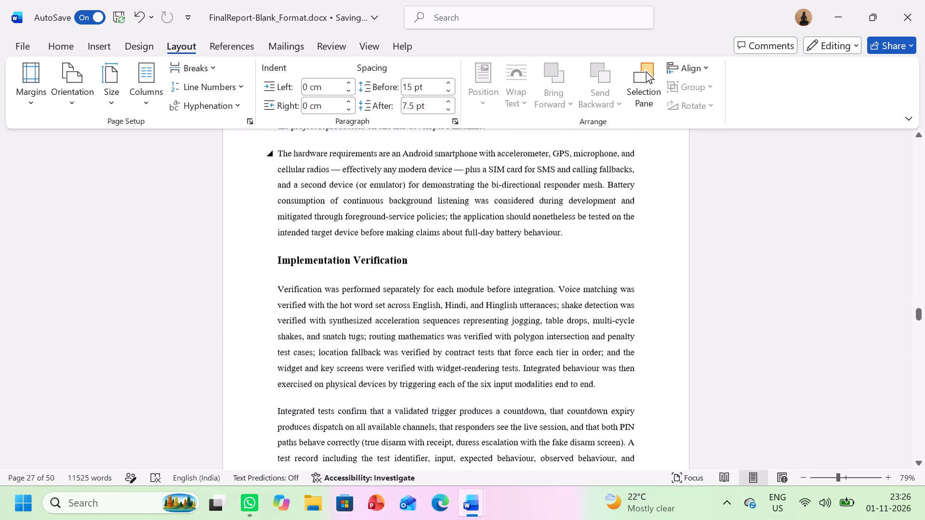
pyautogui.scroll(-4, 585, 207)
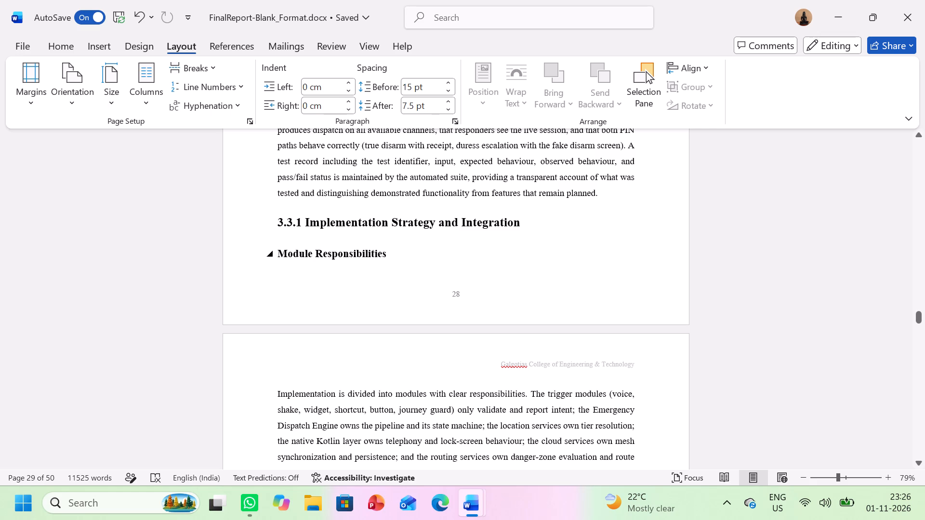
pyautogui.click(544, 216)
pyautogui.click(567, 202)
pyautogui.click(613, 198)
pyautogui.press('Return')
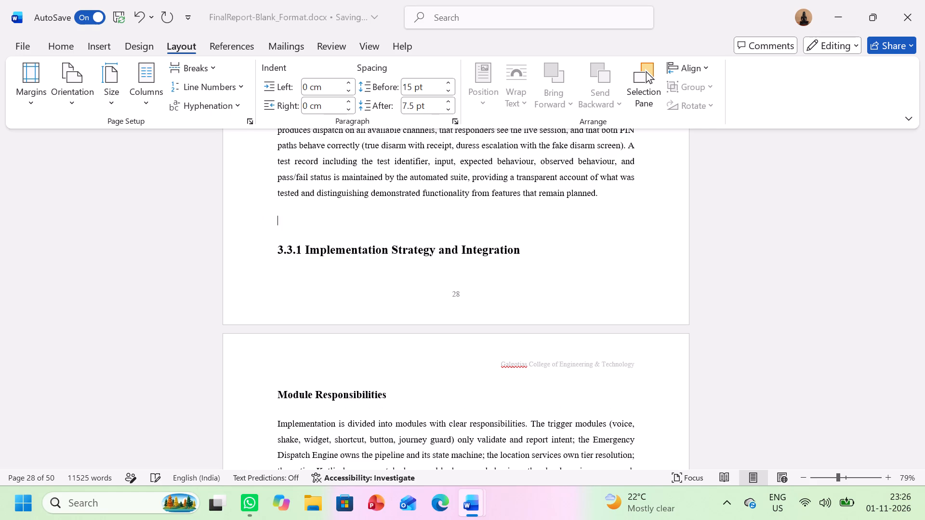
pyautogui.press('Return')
# Check the page flow across pages 28 and 29, from Implementation Verification to Module Responsibilities.
pyautogui.scroll(-1, 464, 337)
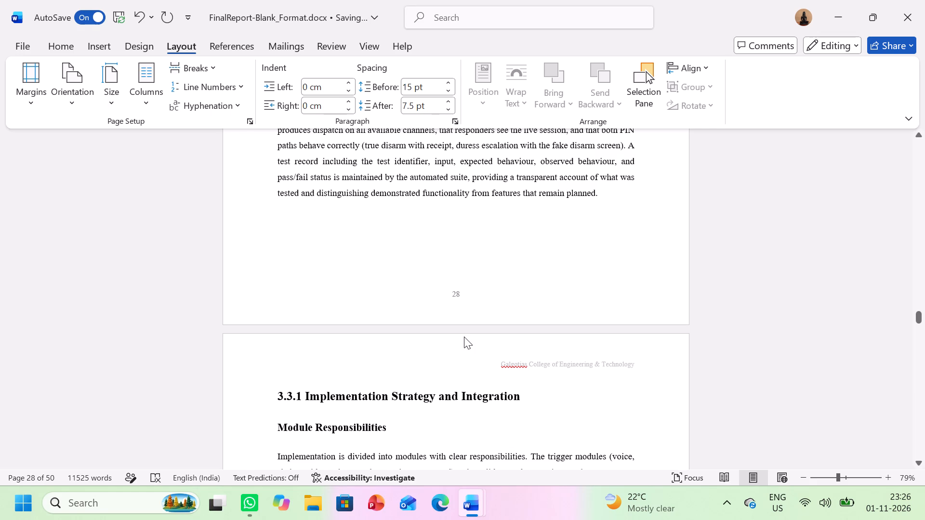
pyautogui.scroll(-1, 464, 337)
pyautogui.scroll(2, 464, 337)
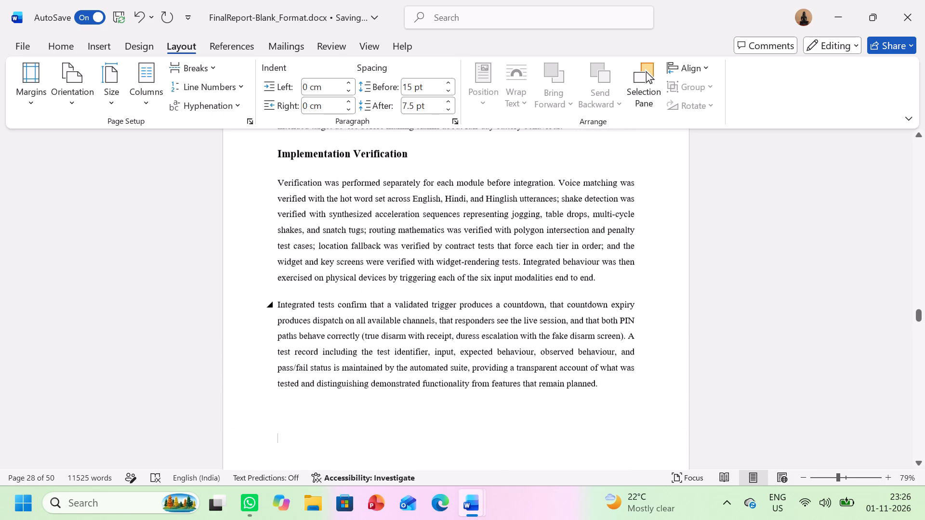
pyautogui.scroll(1, 464, 337)
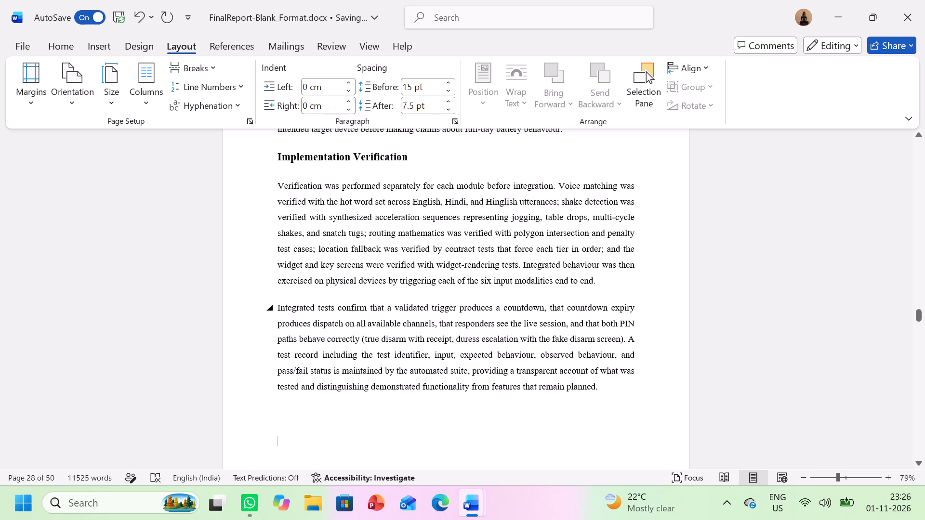
pyautogui.scroll(-6, 532, 323)
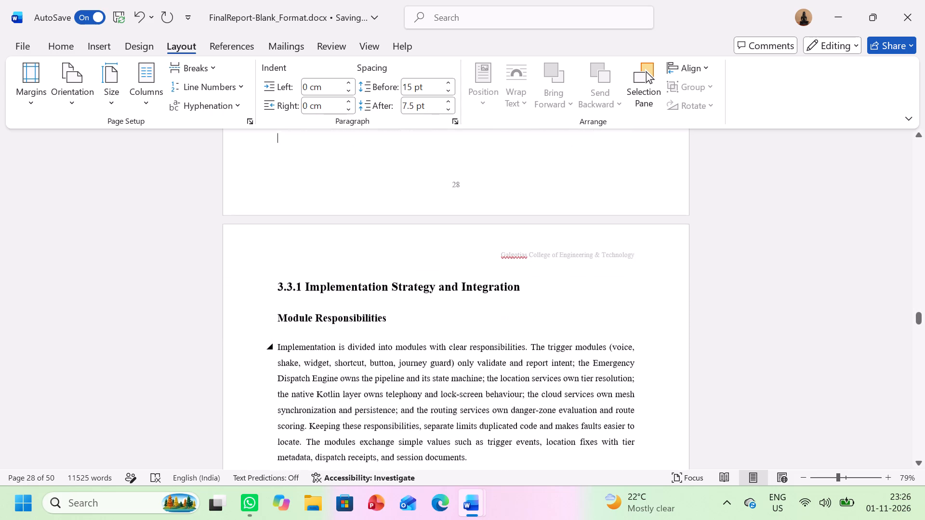
pyautogui.scroll(-1, 532, 323)
# Set the spacing before and after the body paragraph under Module Responsibilities on page 29 to 0 pt.
pyautogui.click(352, 298)
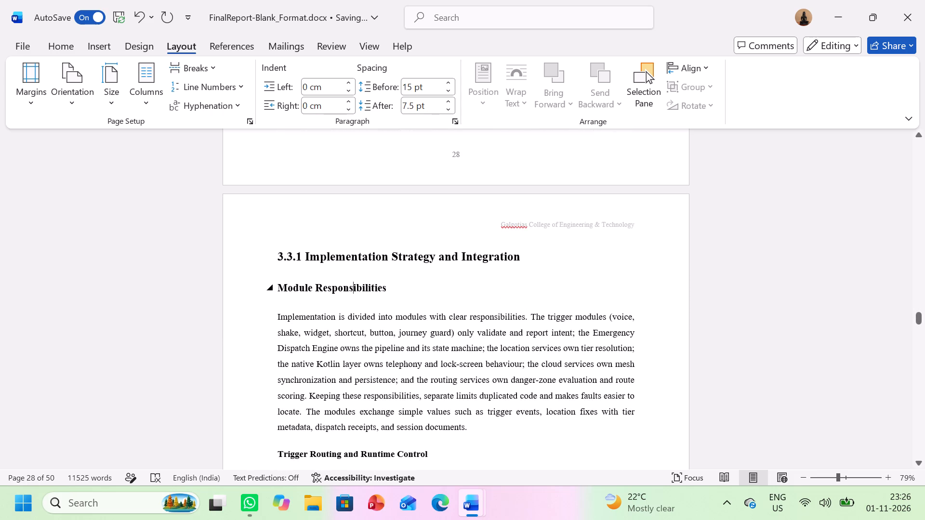
pyautogui.click(291, 317)
pyautogui.press('Left')
pyautogui.press('Left')
pyautogui.press('Left')
pyautogui.press('BackSpace')
pyautogui.press('Return')
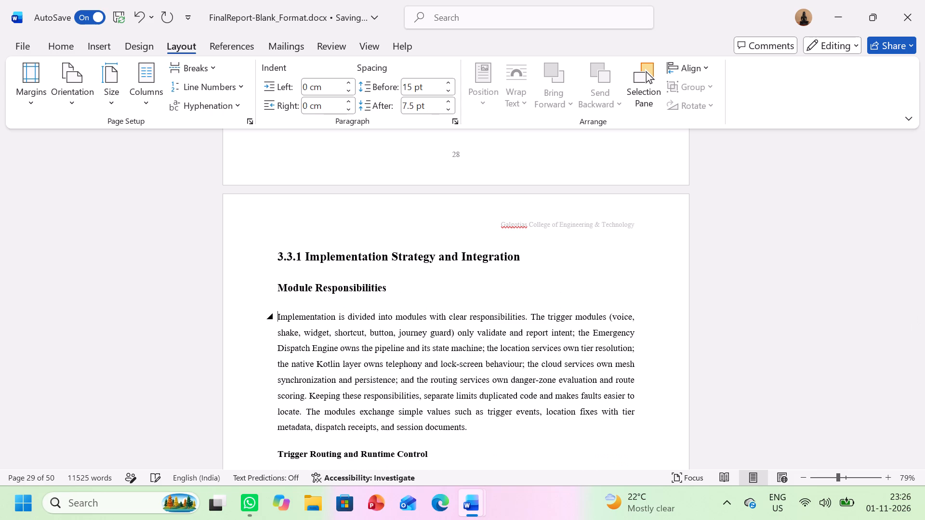
pyautogui.click(447, 103)
pyautogui.click(451, 110)
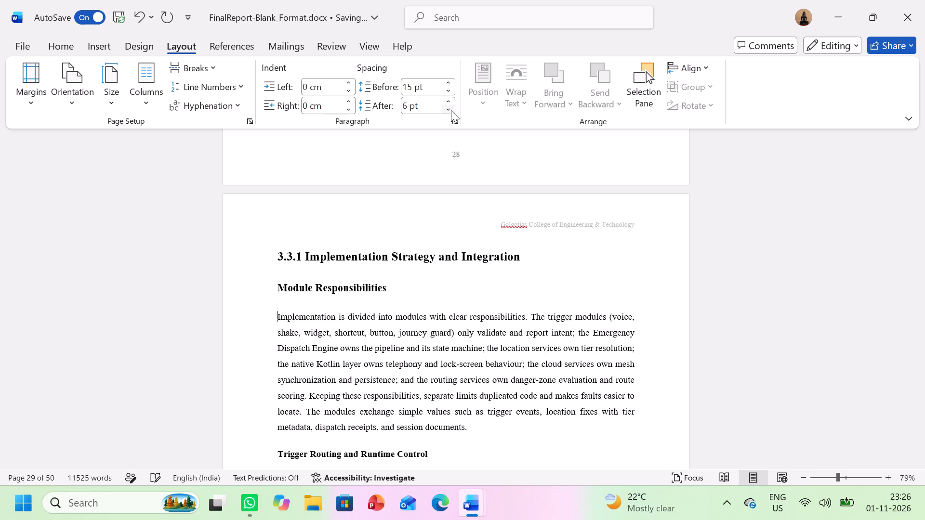
pyautogui.click(451, 110)
pyautogui.click(450, 91)
pyautogui.tripleClick(450, 91)
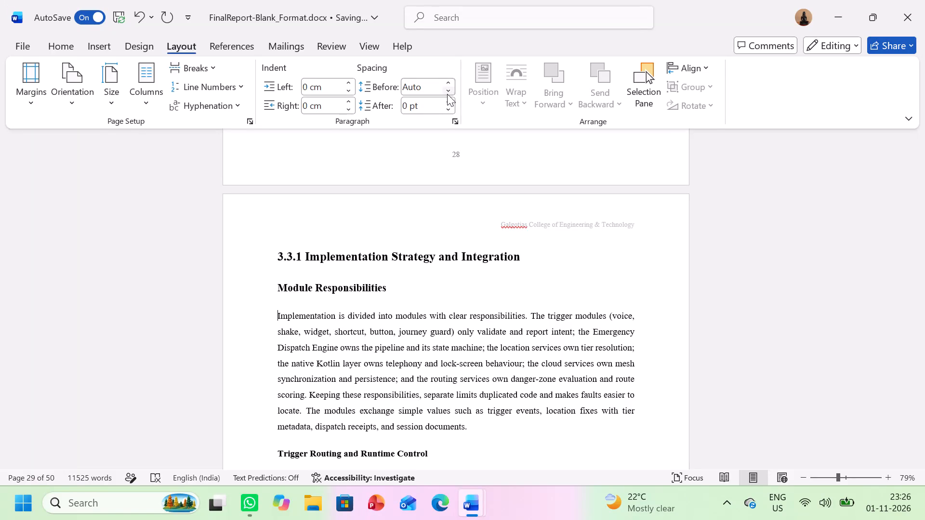
pyautogui.click(447, 94)
pyautogui.click(447, 80)
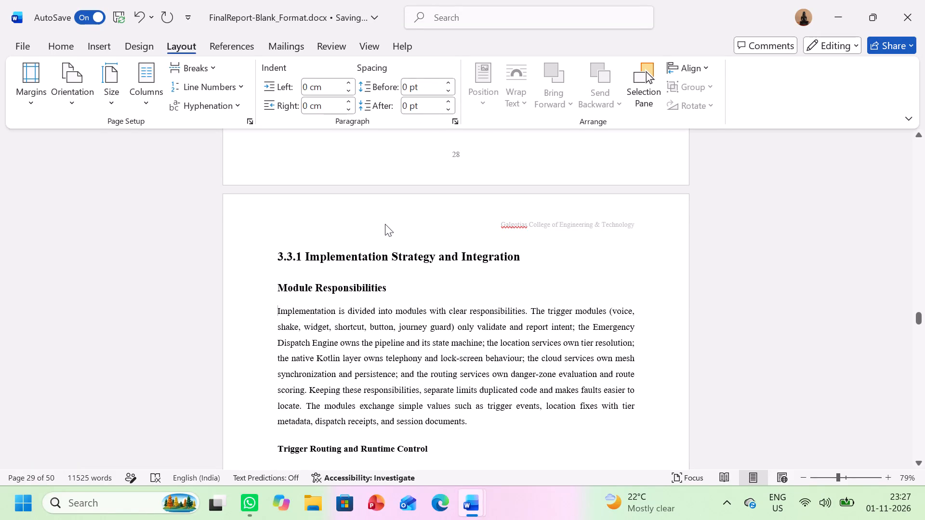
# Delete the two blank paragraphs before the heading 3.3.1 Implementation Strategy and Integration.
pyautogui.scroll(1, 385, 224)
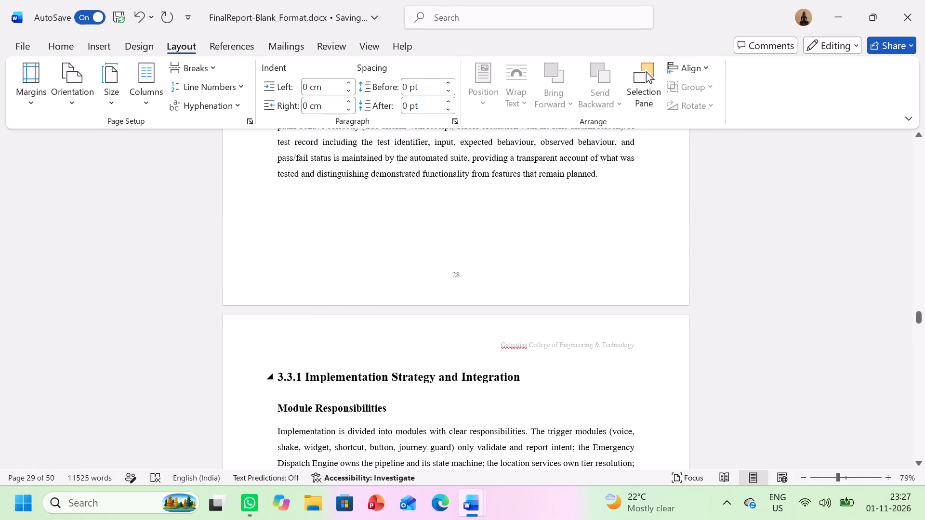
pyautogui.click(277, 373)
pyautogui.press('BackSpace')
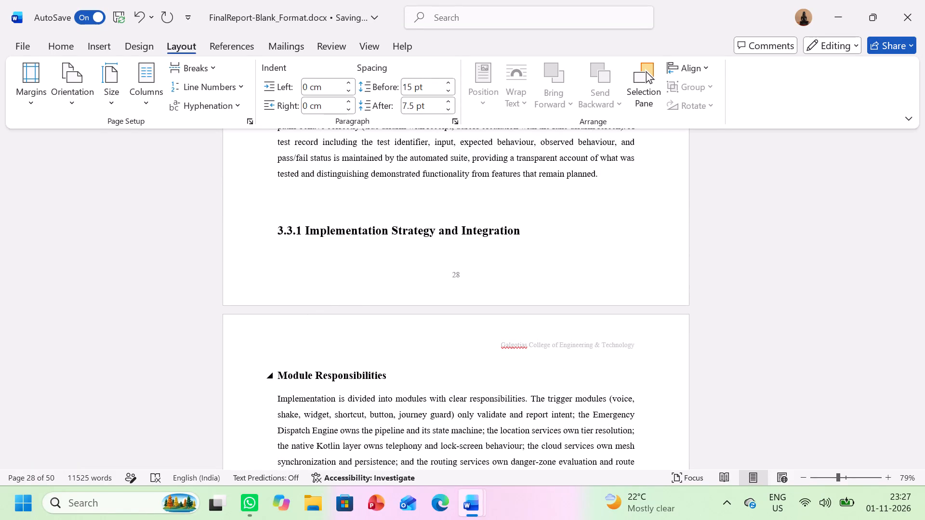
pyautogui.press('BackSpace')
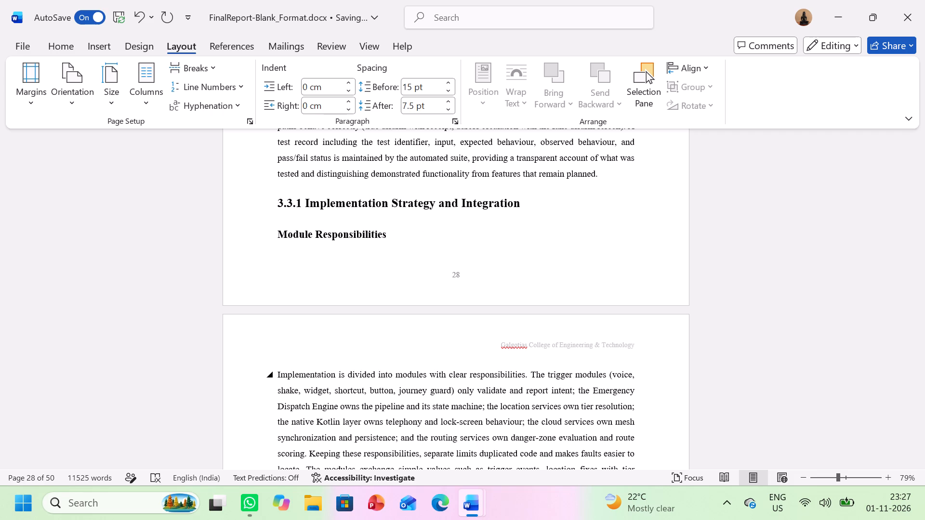
# Set the spacing before and after the heading 3.3.1 Implementation Strategy and Integration to 0 pt.
pyautogui.doubleClick(444, 109)
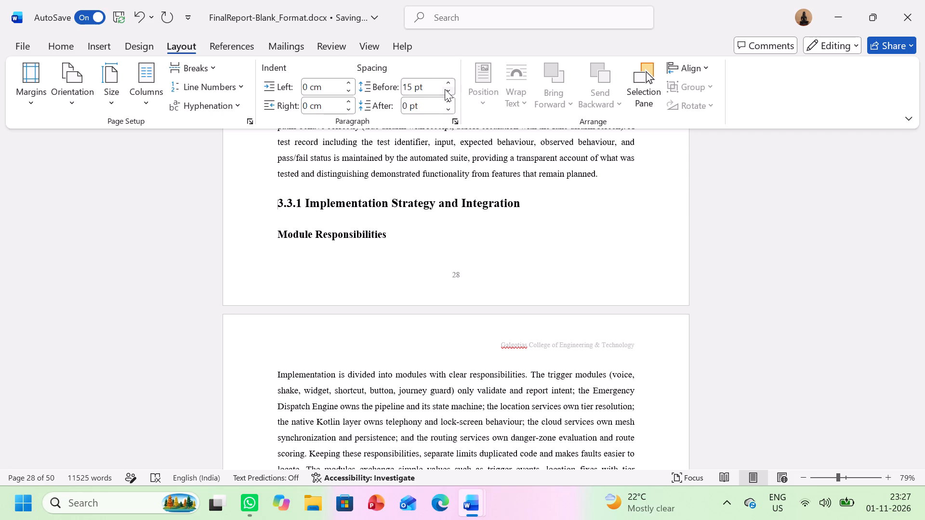
pyautogui.doubleClick(445, 89)
pyautogui.click(445, 89)
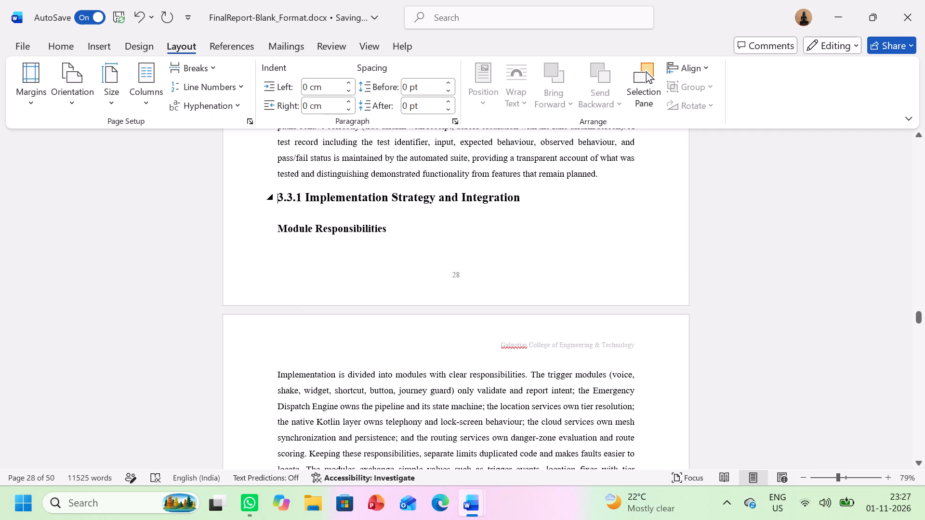
# Insert three blank paragraphs before the heading 3.3.1 Implementation Strategy and Integration to move it onto page 29.
pyautogui.press('Return')
pyautogui.press('Return')
pyautogui.press('Return')
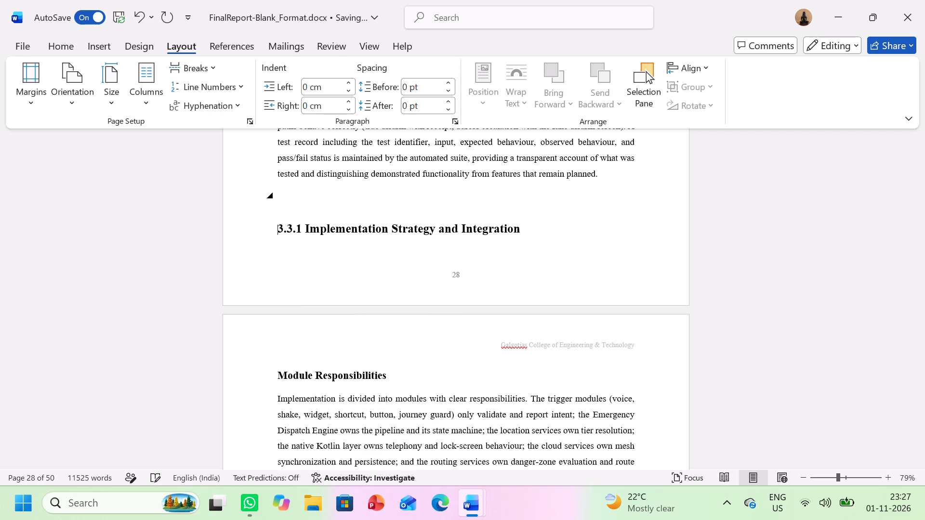
# Examine the page flow on pages 28 to 30, from Implementation Verification to Verification and Maintenance.
pyautogui.scroll(-2, 281, 193)
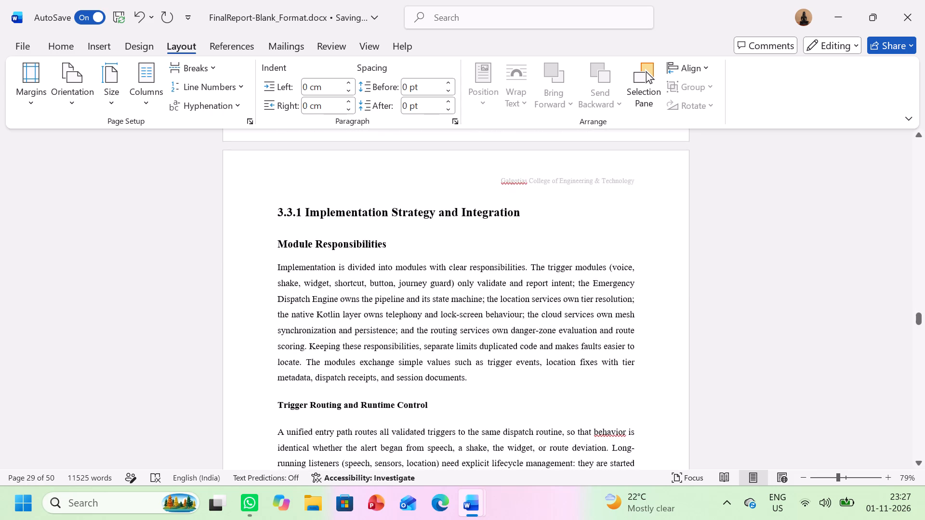
pyautogui.scroll(-2, 281, 193)
pyautogui.scroll(5, 281, 193)
pyautogui.scroll(-1, 281, 193)
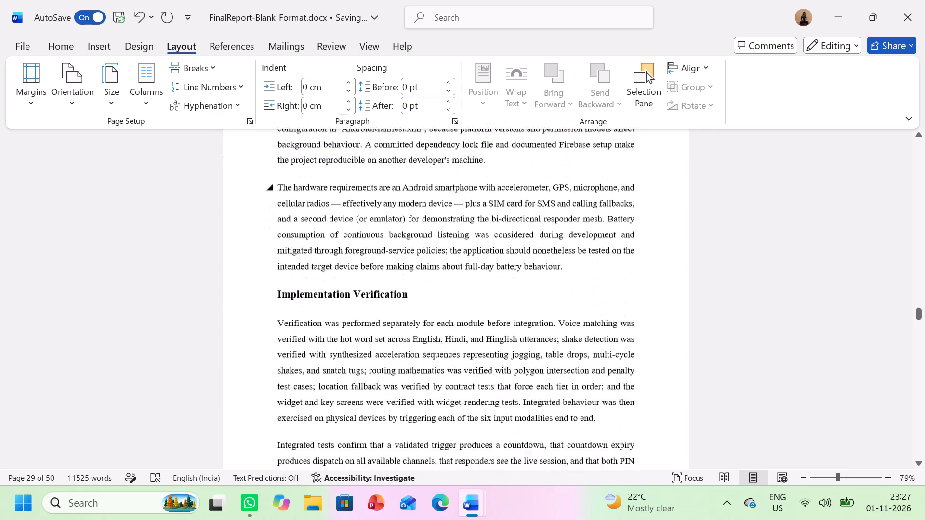
pyautogui.scroll(-1, 281, 193)
pyautogui.keyDown('ctrl'); pyautogui.scroll(1, 281, 193); pyautogui.keyUp('ctrl')
pyautogui.keyDown('ctrl'); pyautogui.scroll(-5, 281, 193); pyautogui.keyUp('ctrl')
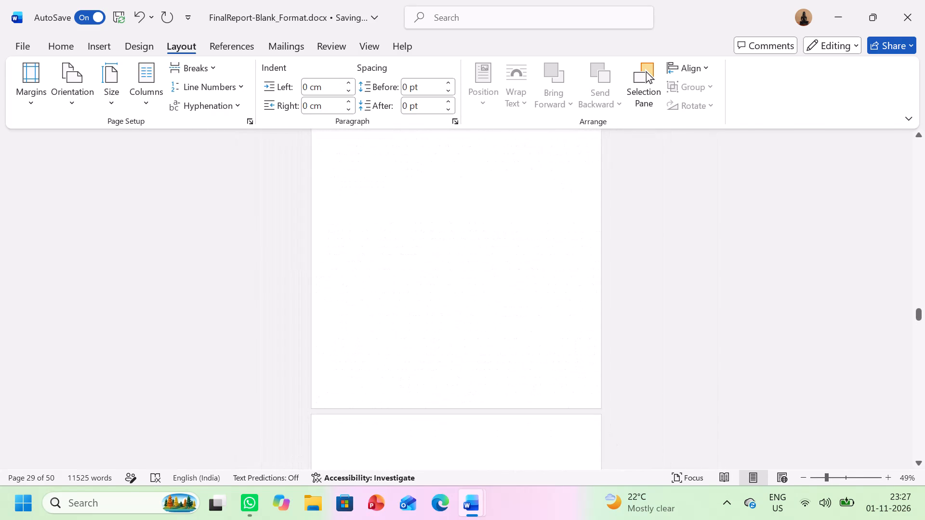
pyautogui.keyDown('ctrl'); pyautogui.scroll(4, 306, 204); pyautogui.keyUp('ctrl')
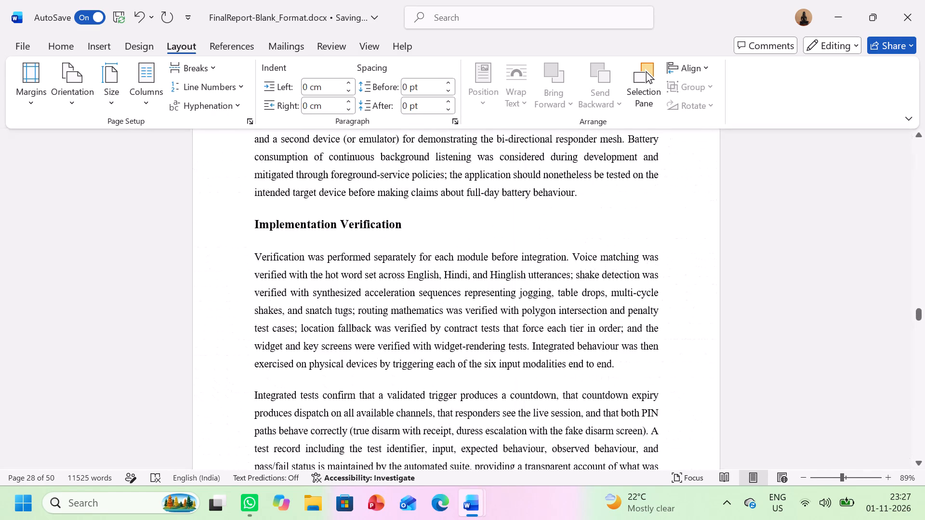
pyautogui.scroll(-3, 430, 270)
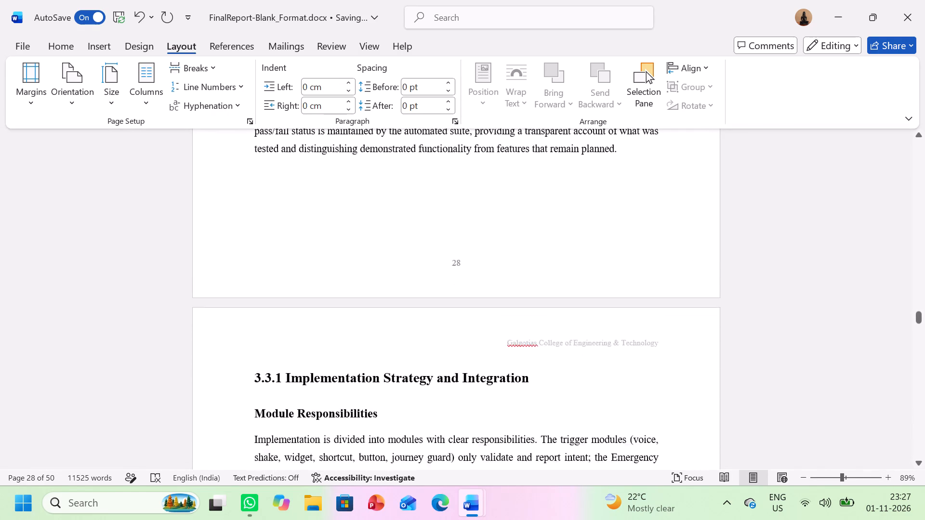
pyautogui.scroll(-4, 430, 270)
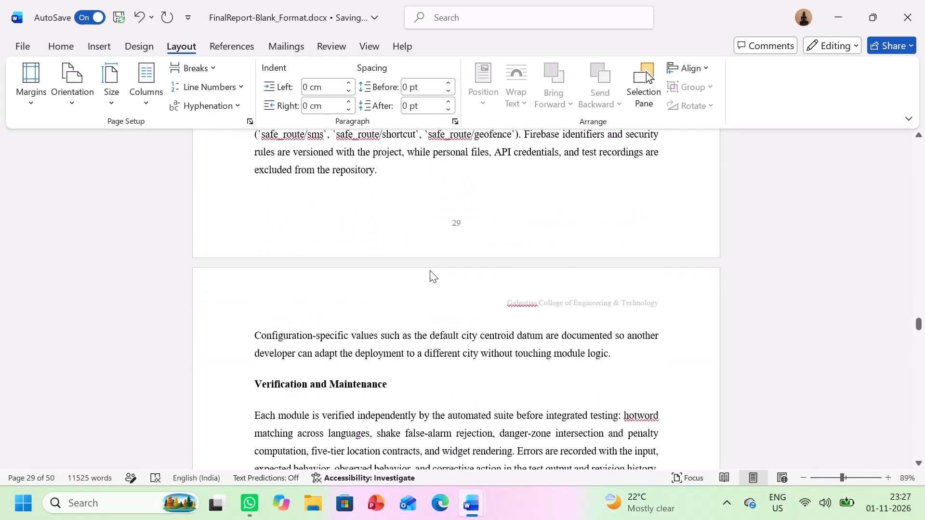
# Set the spacing of the body paragraph under Verification and Maintenance to 0 pt before and Auto after.
pyautogui.scroll(-1, 430, 270)
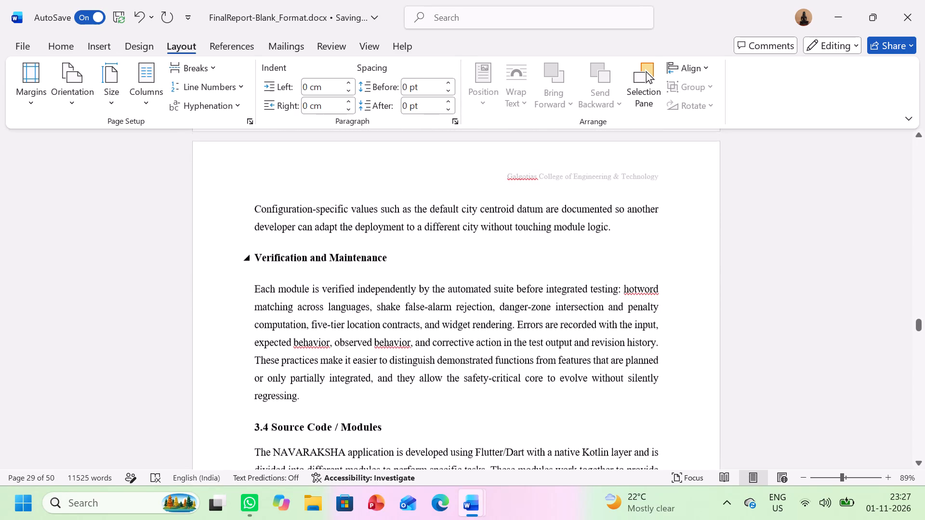
pyautogui.click(255, 286)
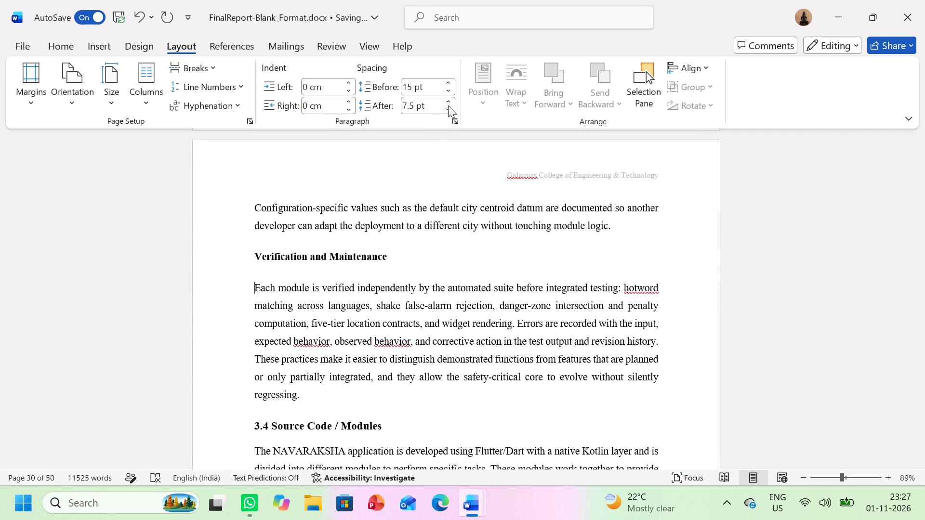
pyautogui.click(448, 102)
pyautogui.tripleClick(448, 109)
pyautogui.doubleClick(448, 89)
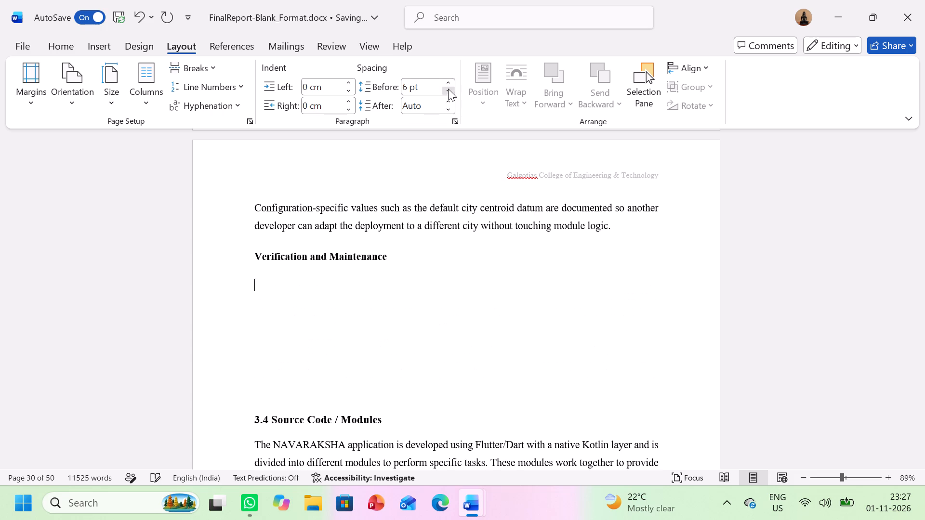
pyautogui.click(448, 89)
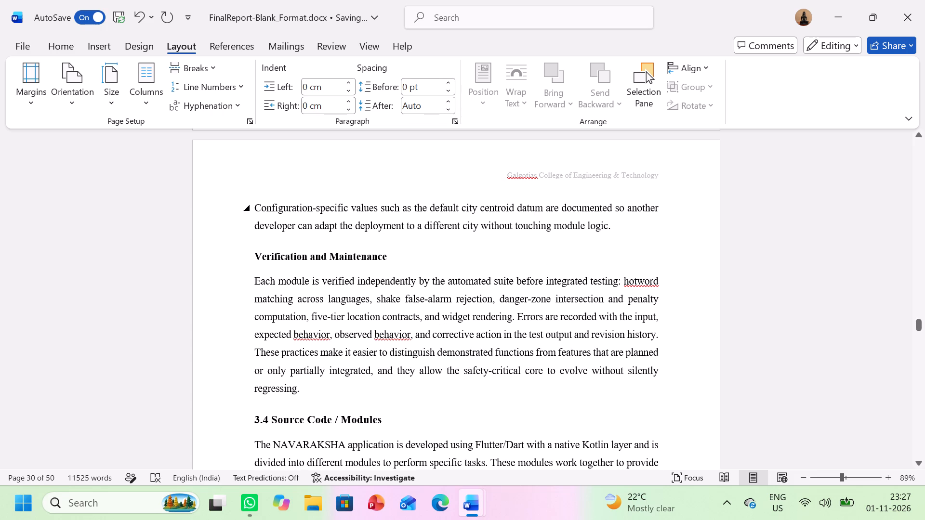
# Reduce the spacing before the body paragraph under Implementation Verification and set the spacing after it to 0 pt.
pyautogui.scroll(-1, 364, 208)
pyautogui.scroll(6, 364, 220)
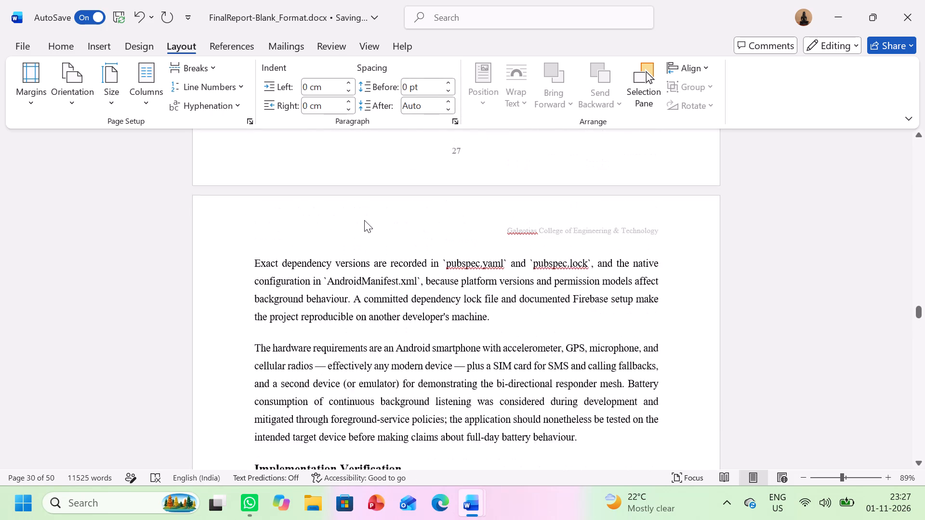
pyautogui.scroll(-1, 364, 220)
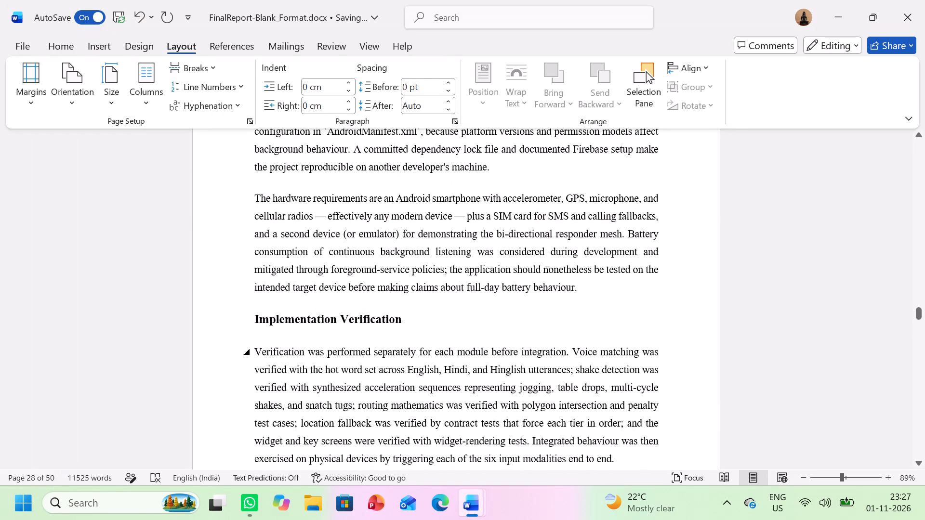
pyautogui.click(254, 352)
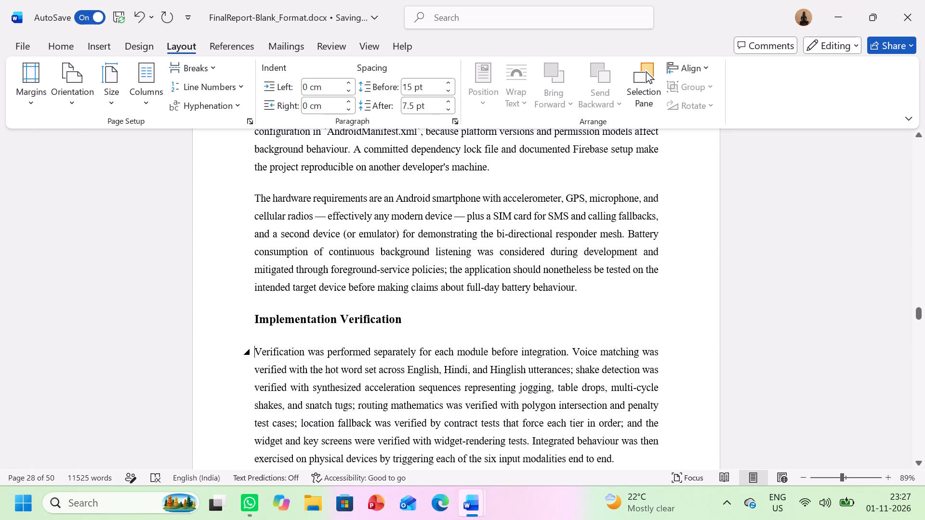
pyautogui.doubleClick(449, 107)
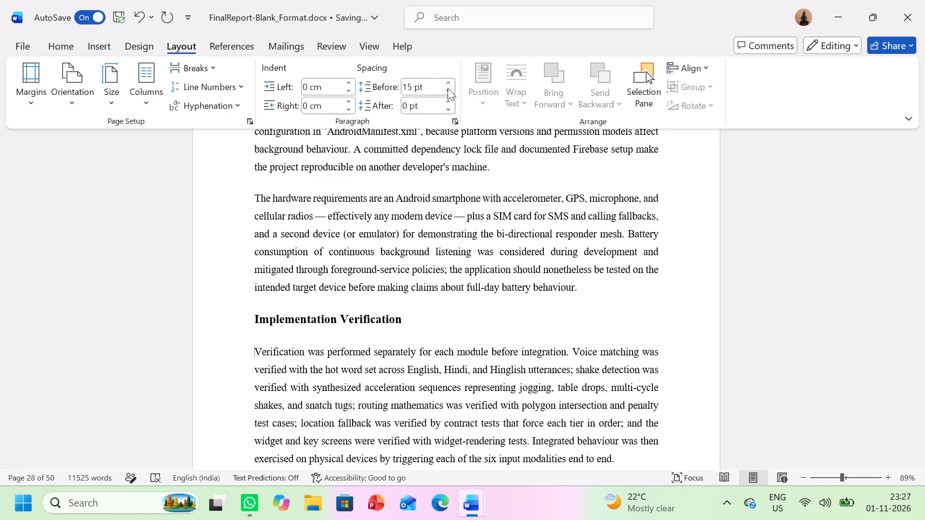
pyautogui.tripleClick(448, 88)
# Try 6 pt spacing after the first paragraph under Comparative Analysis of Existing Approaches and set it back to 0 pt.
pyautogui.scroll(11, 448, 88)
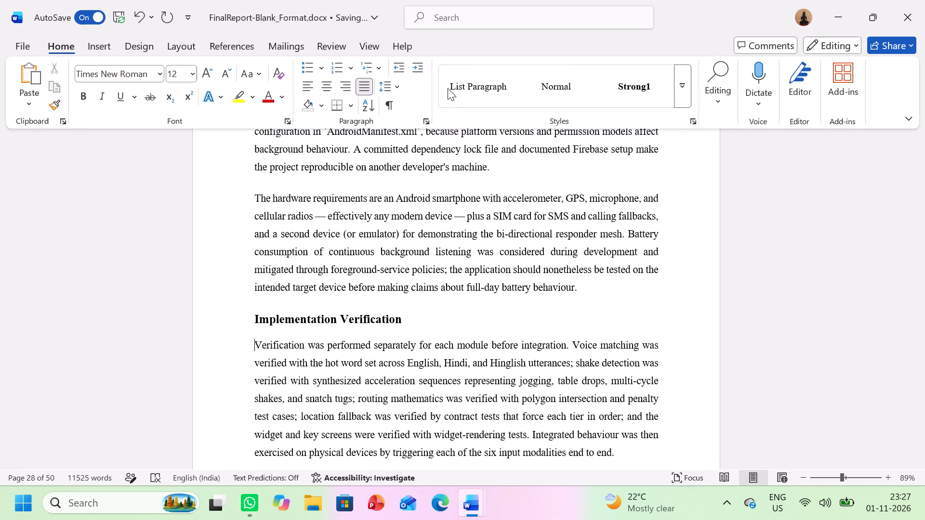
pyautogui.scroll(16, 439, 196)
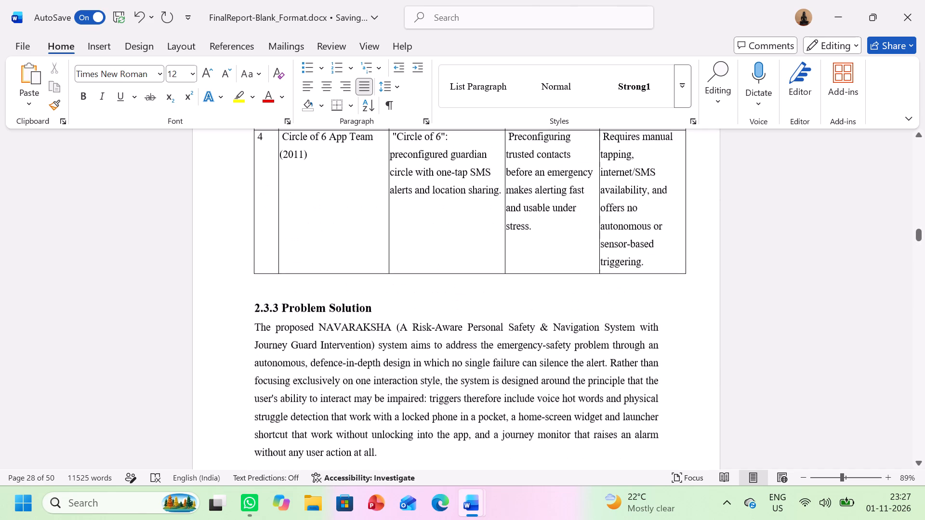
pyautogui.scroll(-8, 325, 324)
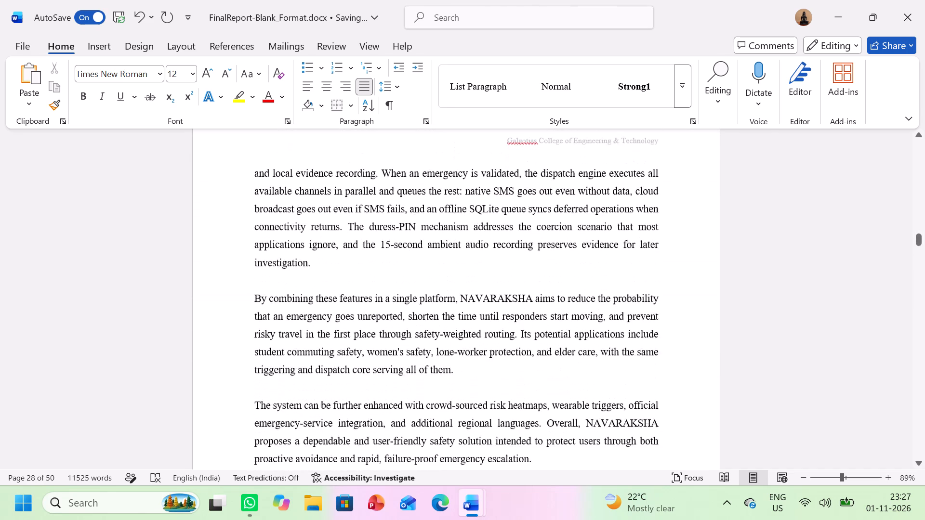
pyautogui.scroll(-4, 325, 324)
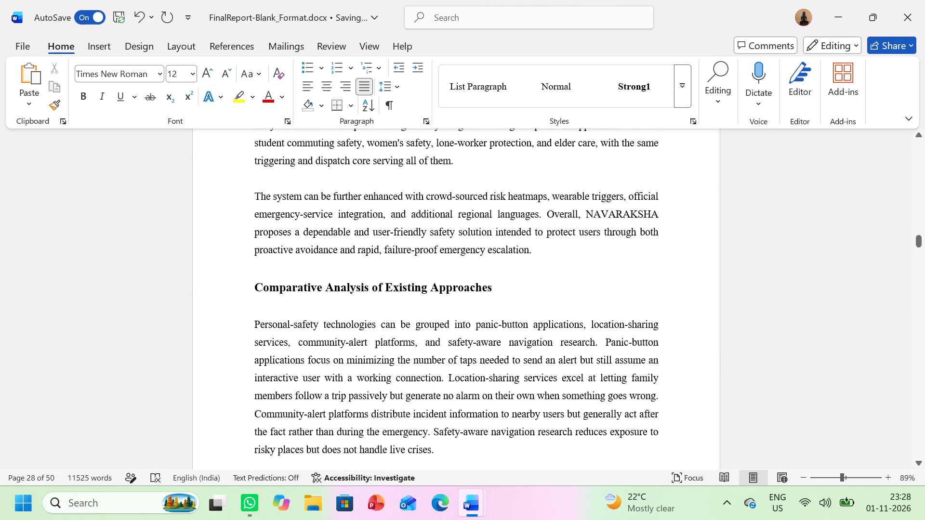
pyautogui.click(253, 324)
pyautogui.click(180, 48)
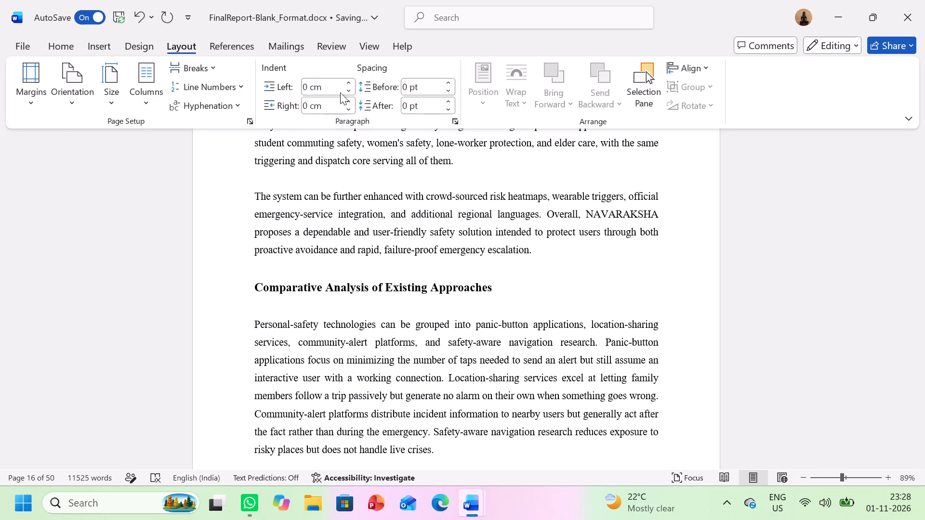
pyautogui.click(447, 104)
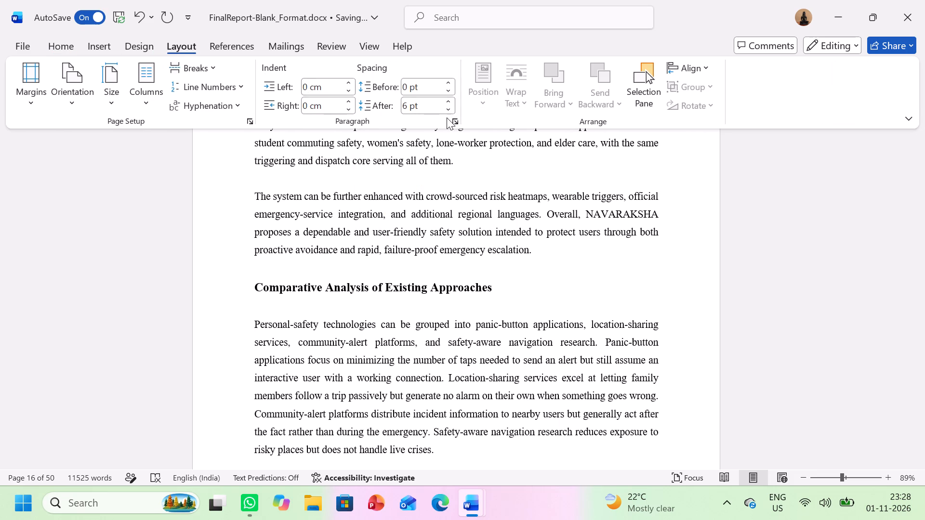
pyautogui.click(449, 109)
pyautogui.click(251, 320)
# Remove the flagged commas on page 17 by accepting the grammar corrections "everywhere but" and "motion yet".
pyautogui.scroll(-7, 251, 320)
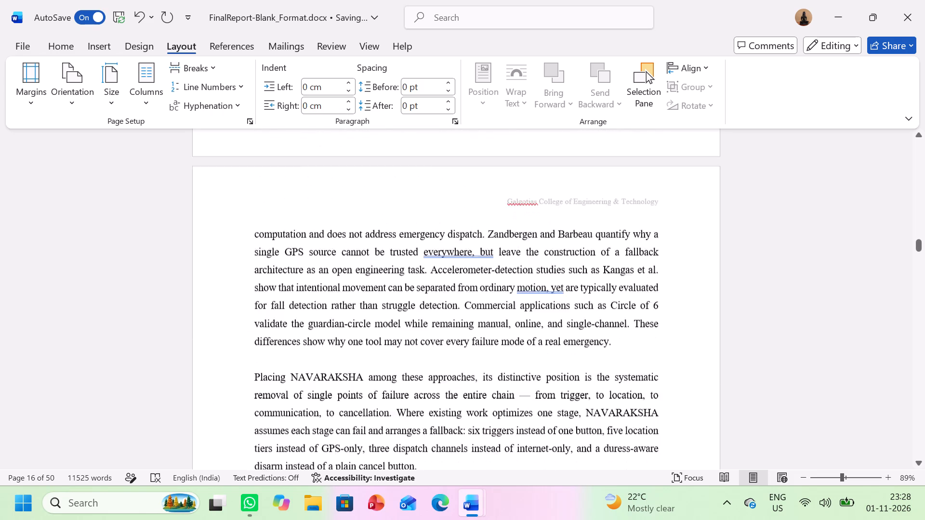
pyautogui.scroll(-1, 251, 320)
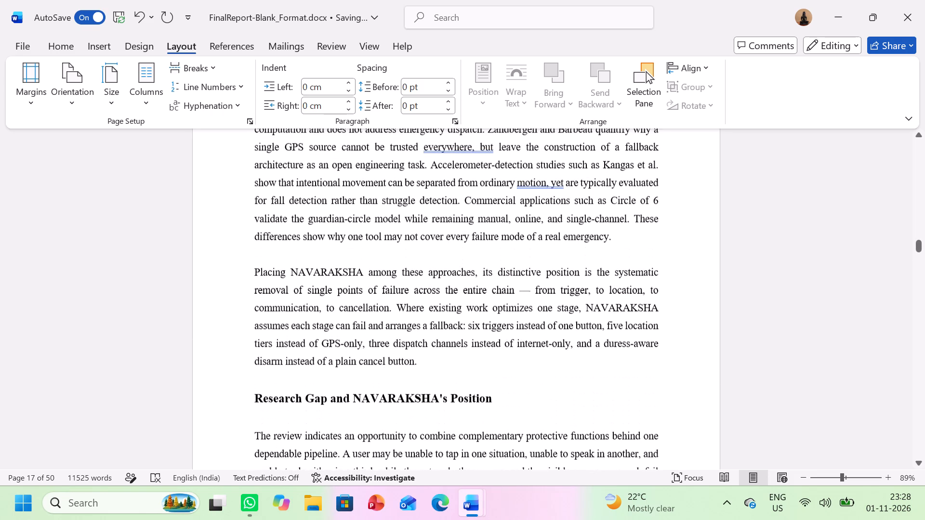
pyautogui.click(441, 148)
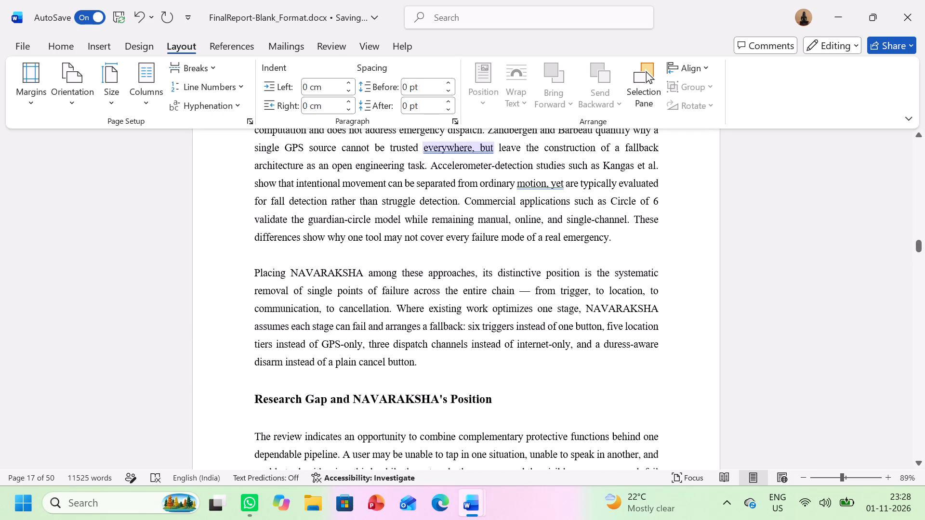
pyautogui.click(440, 199)
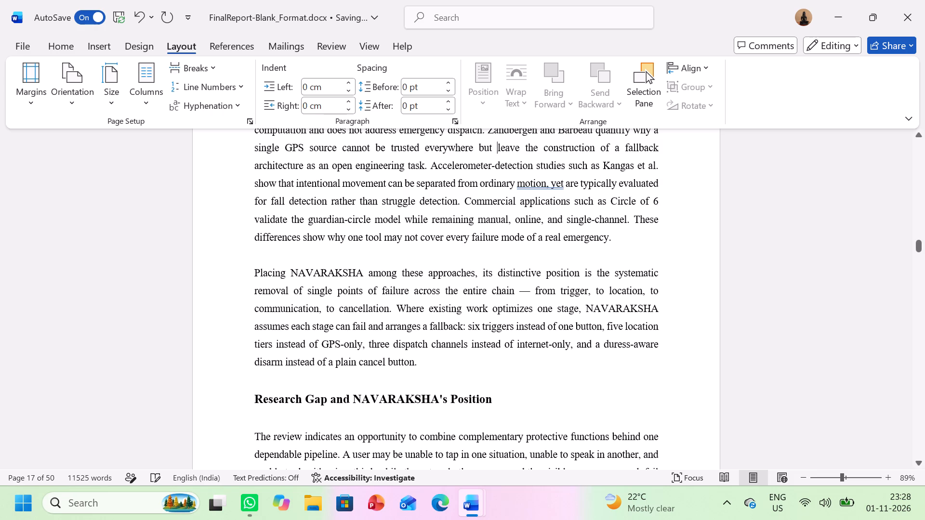
pyautogui.click(544, 188)
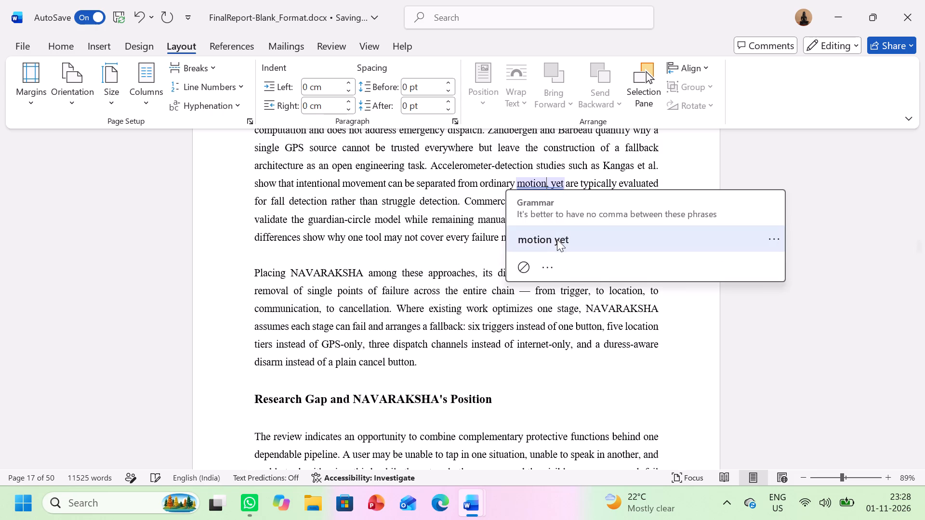
pyautogui.click(557, 239)
# Delete the blank line between the Literature Review Summary heading and its body paragraph.
pyautogui.scroll(-1, 489, 297)
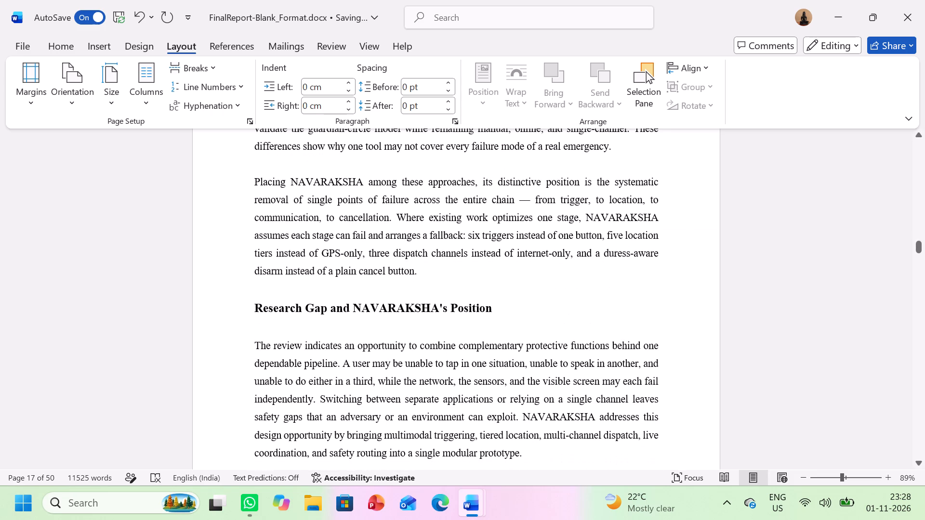
pyautogui.click(254, 348)
pyautogui.scroll(-3, 391, 208)
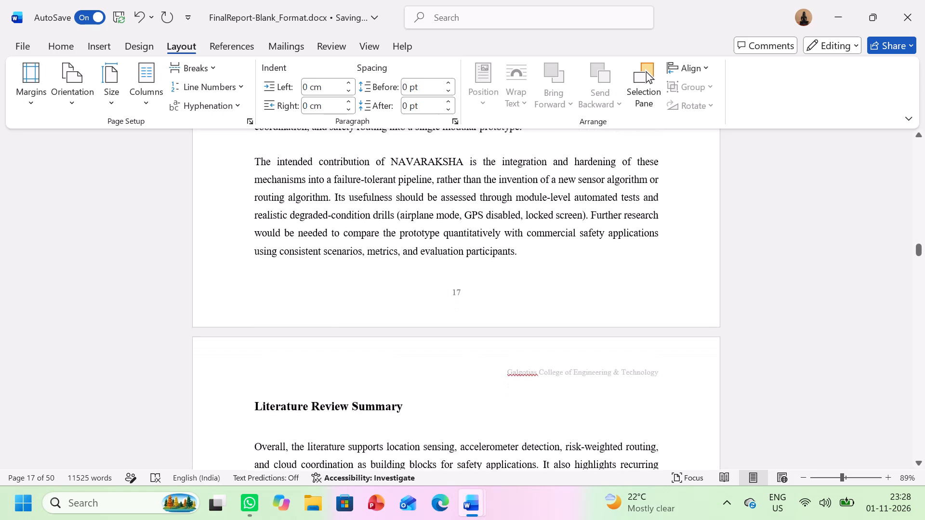
pyautogui.scroll(-1, 391, 208)
pyautogui.click(251, 326)
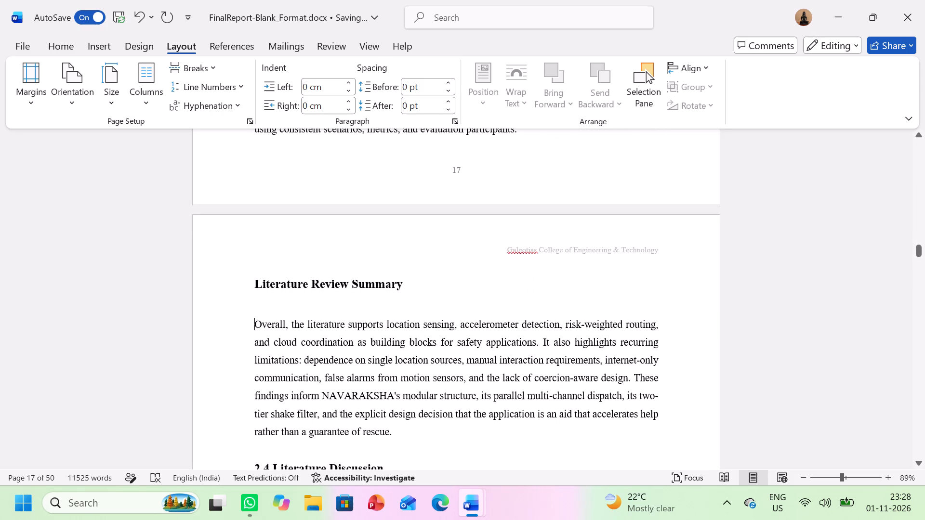
pyautogui.click(450, 100)
pyautogui.click(449, 109)
pyautogui.click(278, 298)
pyautogui.click(278, 298)
pyautogui.press('BackSpace')
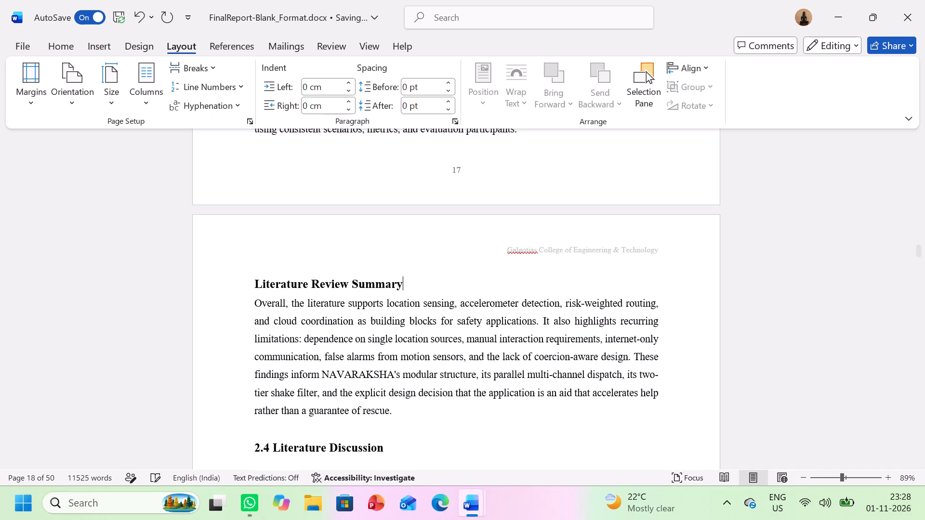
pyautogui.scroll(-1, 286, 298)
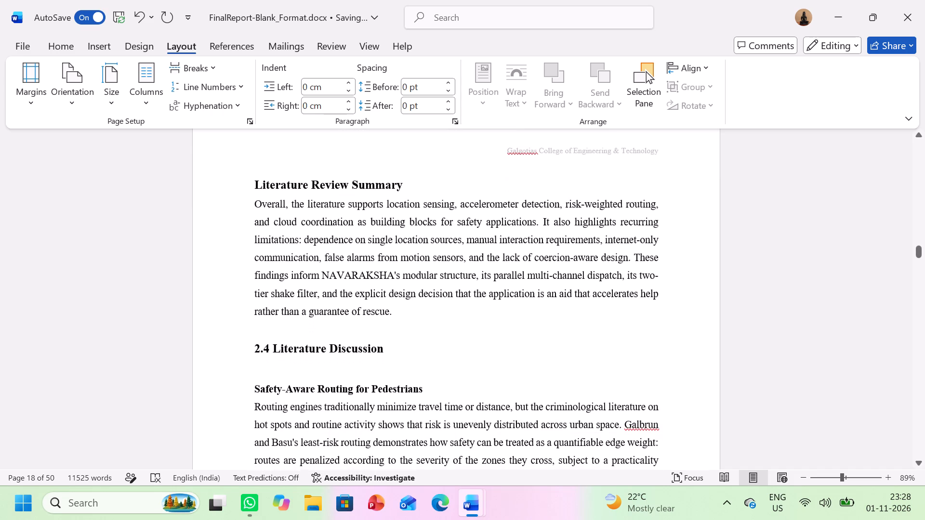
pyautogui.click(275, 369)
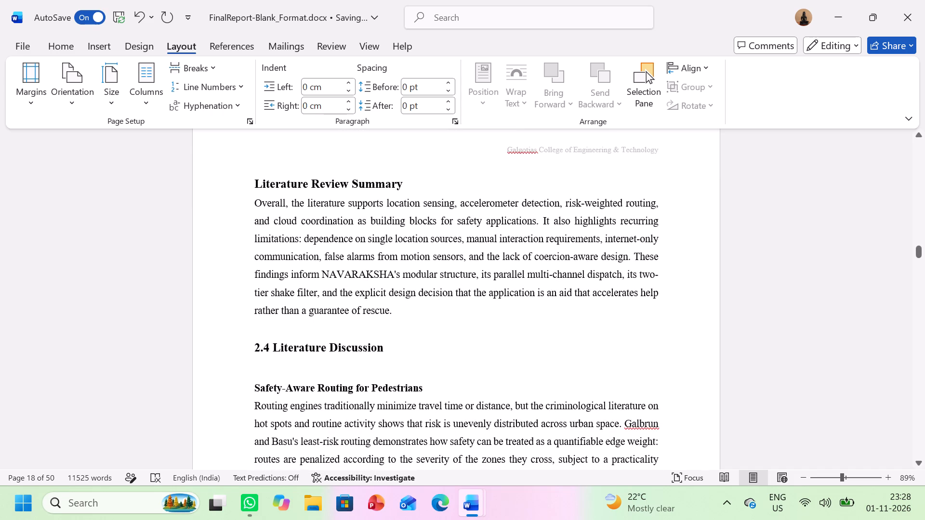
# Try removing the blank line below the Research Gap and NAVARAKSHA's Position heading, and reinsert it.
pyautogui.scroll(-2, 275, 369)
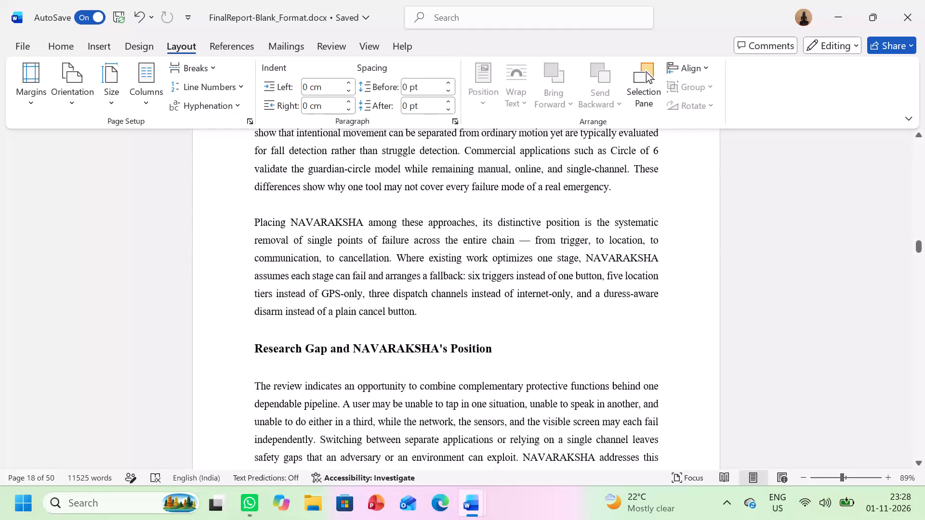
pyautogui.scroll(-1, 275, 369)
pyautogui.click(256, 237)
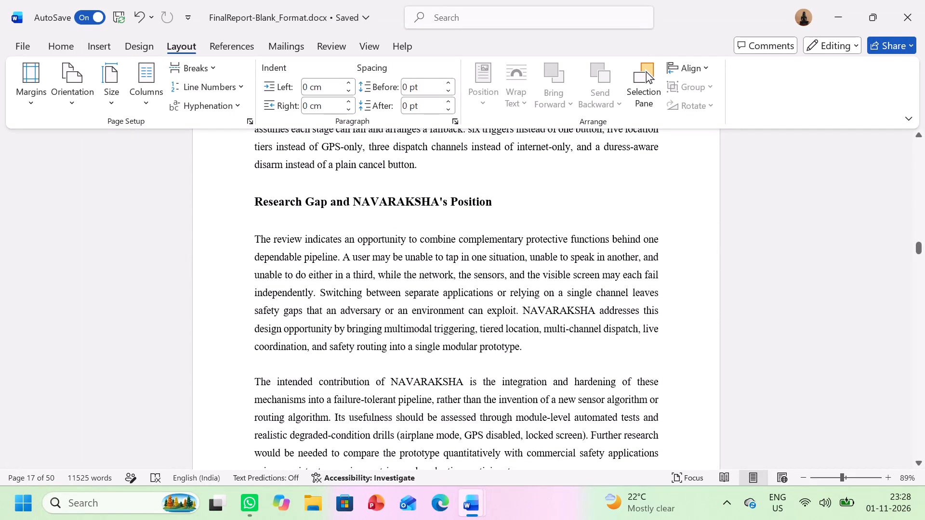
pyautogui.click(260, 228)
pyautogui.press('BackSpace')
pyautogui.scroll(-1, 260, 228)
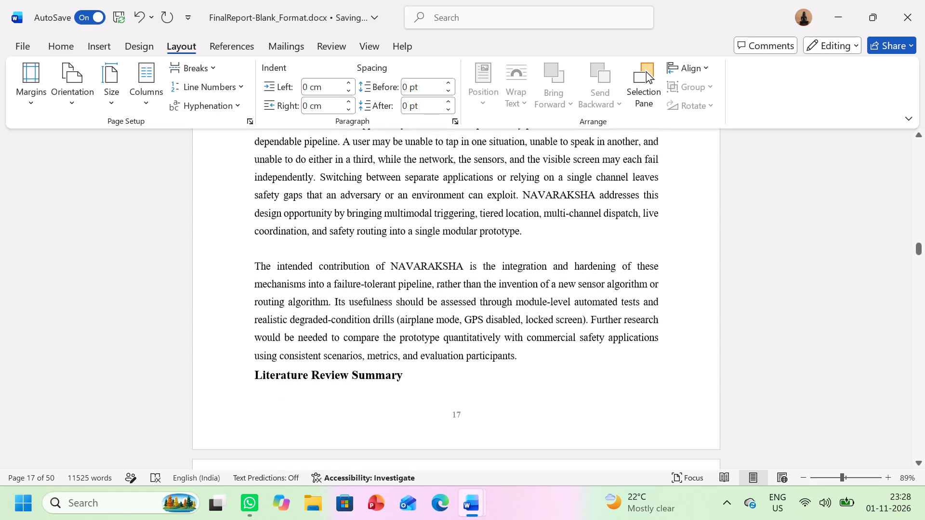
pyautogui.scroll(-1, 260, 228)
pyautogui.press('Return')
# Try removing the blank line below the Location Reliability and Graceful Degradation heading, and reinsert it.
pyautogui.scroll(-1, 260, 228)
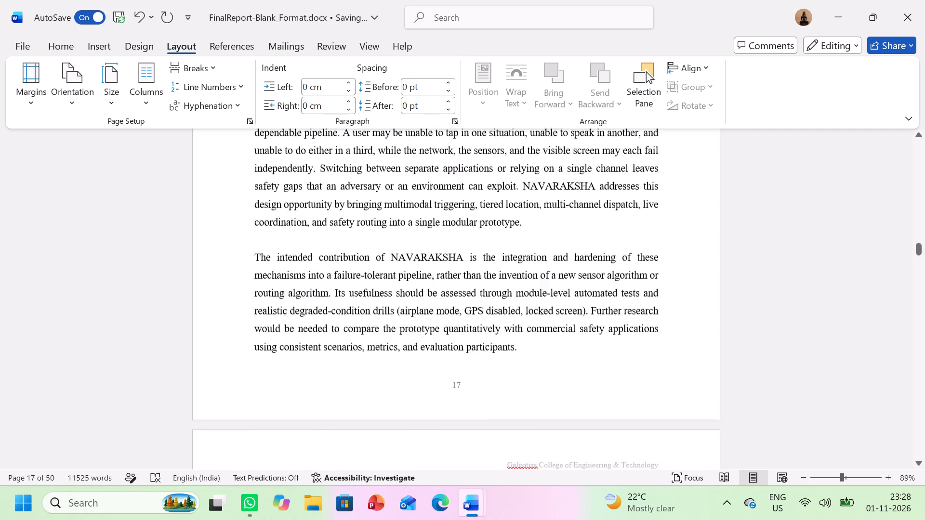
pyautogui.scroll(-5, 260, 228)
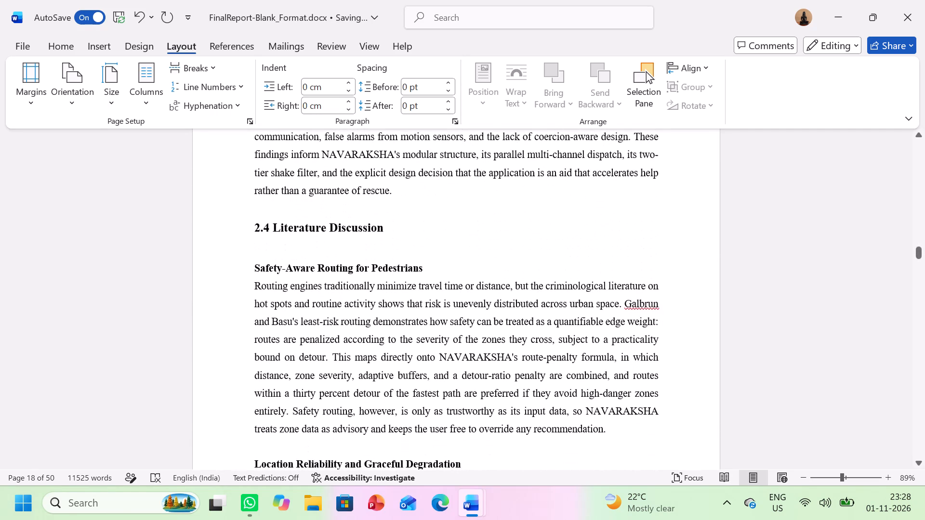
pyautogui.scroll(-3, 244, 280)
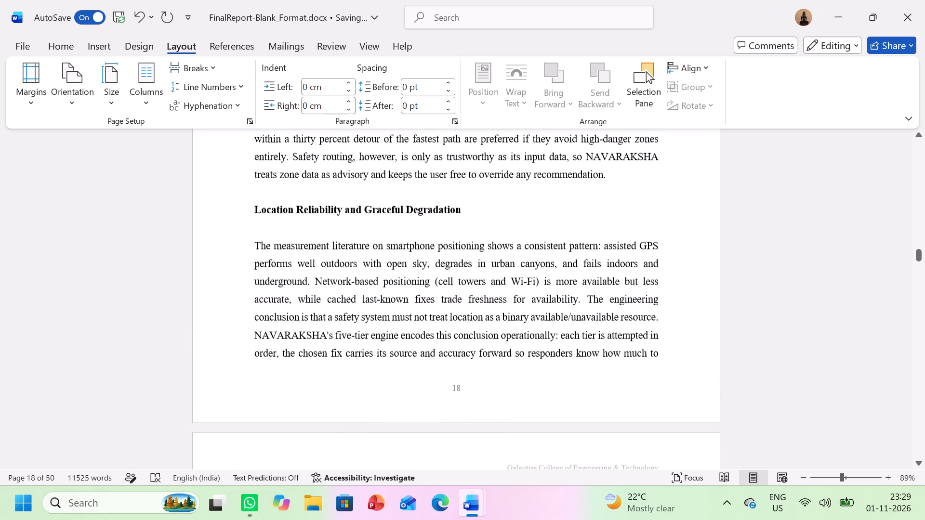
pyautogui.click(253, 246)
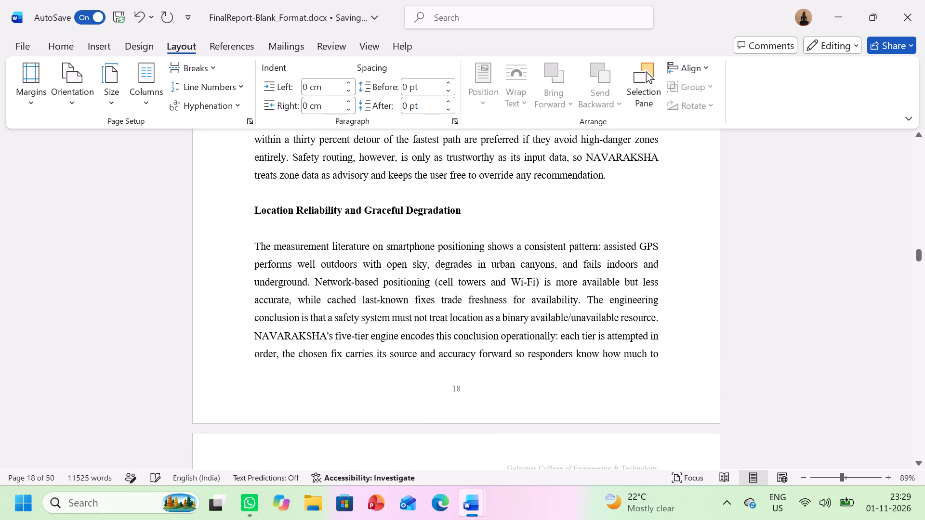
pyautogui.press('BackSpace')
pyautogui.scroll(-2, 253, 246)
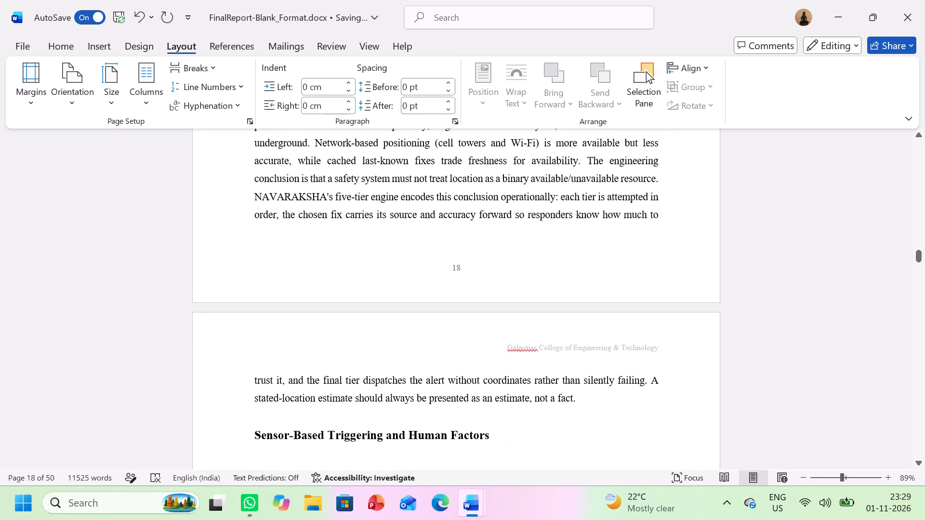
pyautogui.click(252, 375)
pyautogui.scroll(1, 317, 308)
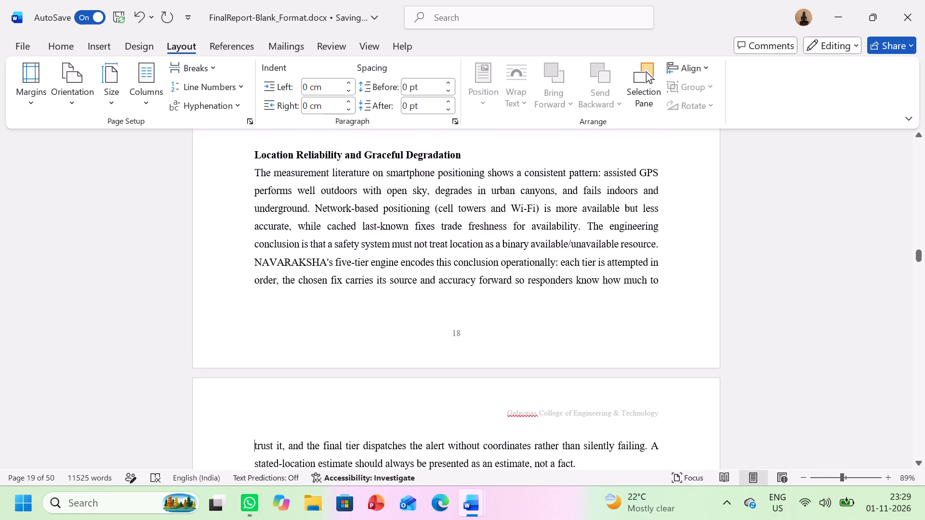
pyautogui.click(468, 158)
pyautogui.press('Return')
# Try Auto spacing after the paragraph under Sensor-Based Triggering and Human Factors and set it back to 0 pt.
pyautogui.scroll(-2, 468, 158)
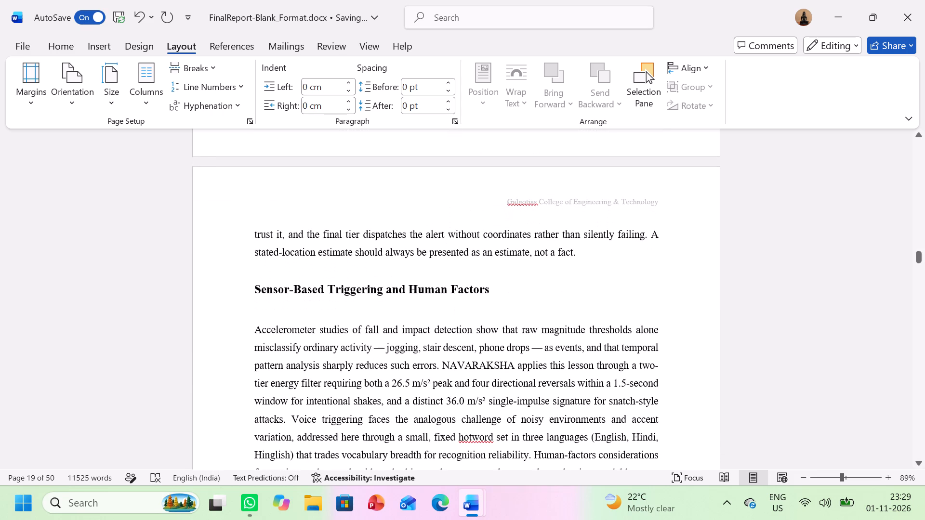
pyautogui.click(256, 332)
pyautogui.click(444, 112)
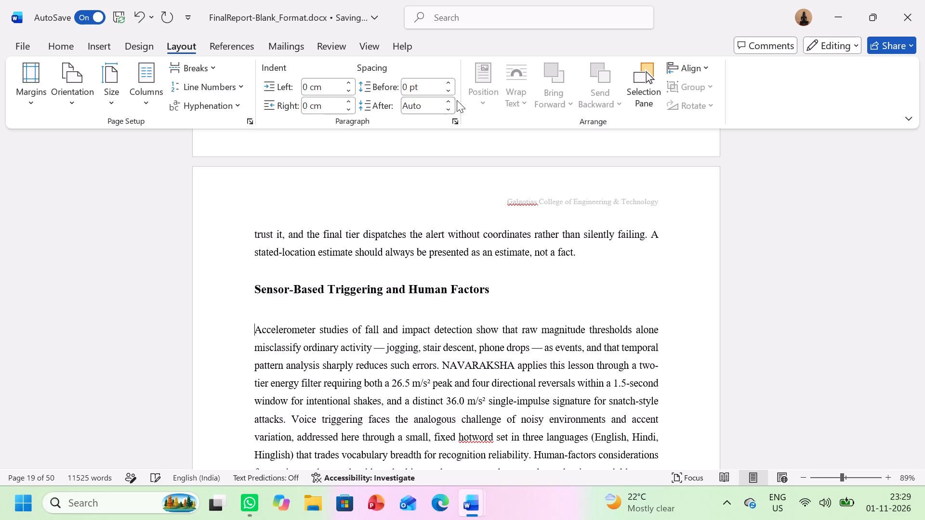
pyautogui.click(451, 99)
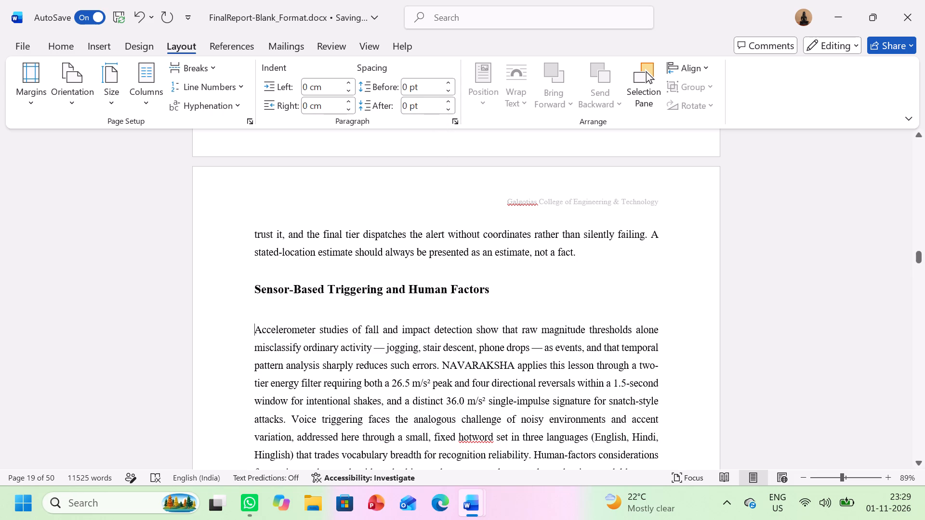
# Review the spacing and page flow from Synthesis and Research Gap through chapter 3 to section 3.3.1 Implementation Strategy and Integration.
pyautogui.scroll(-3, 374, 263)
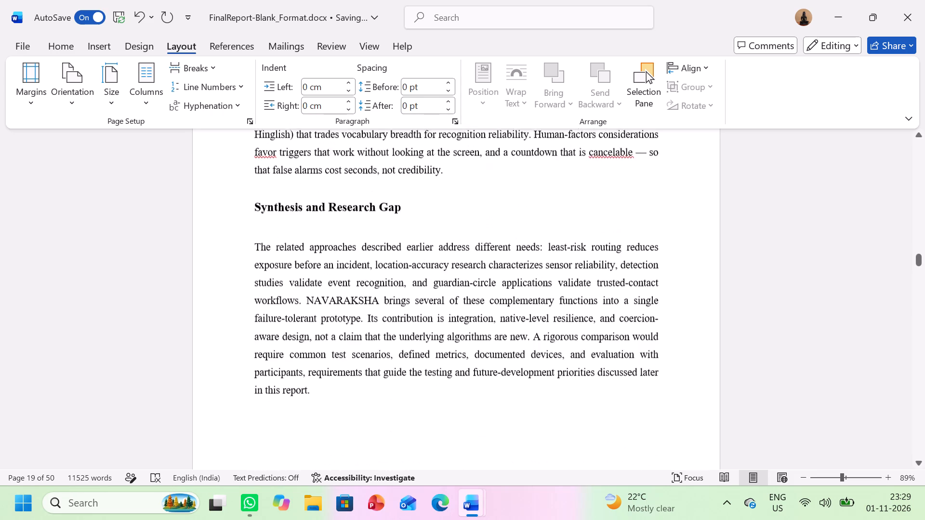
pyautogui.scroll(-5, 374, 263)
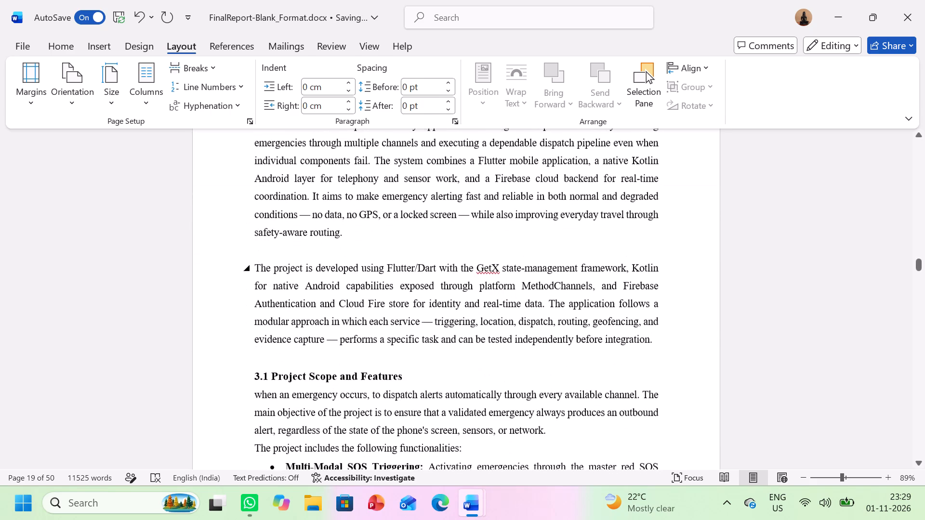
pyautogui.scroll(-5, 374, 263)
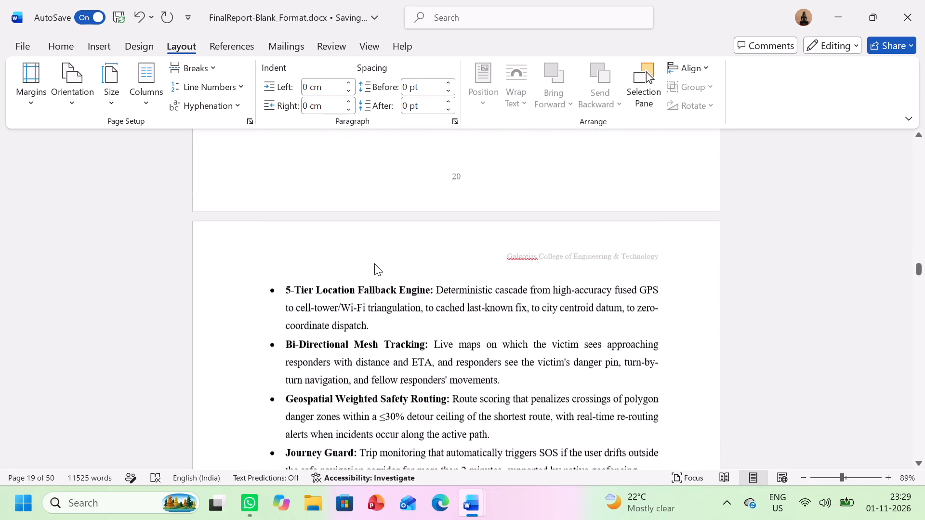
pyautogui.scroll(-3, 374, 263)
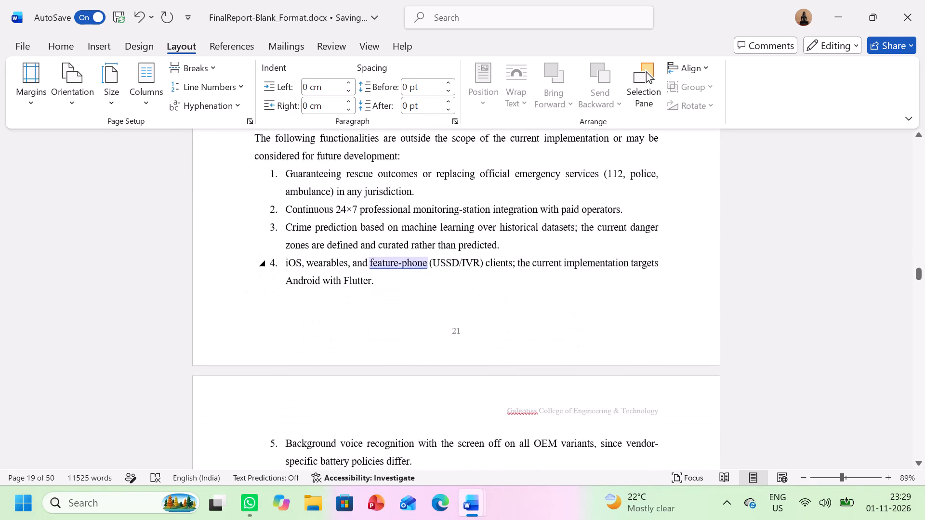
pyautogui.scroll(-3, 374, 263)
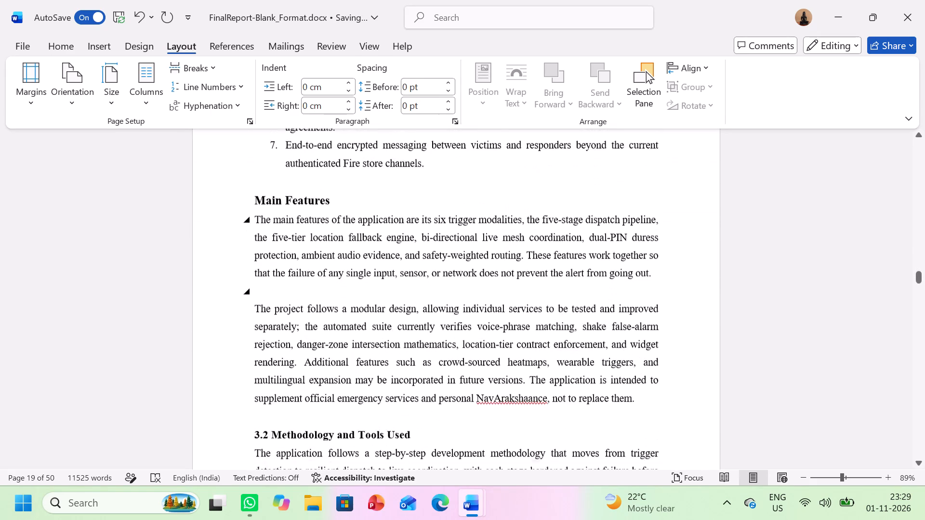
pyautogui.scroll(-3, 374, 263)
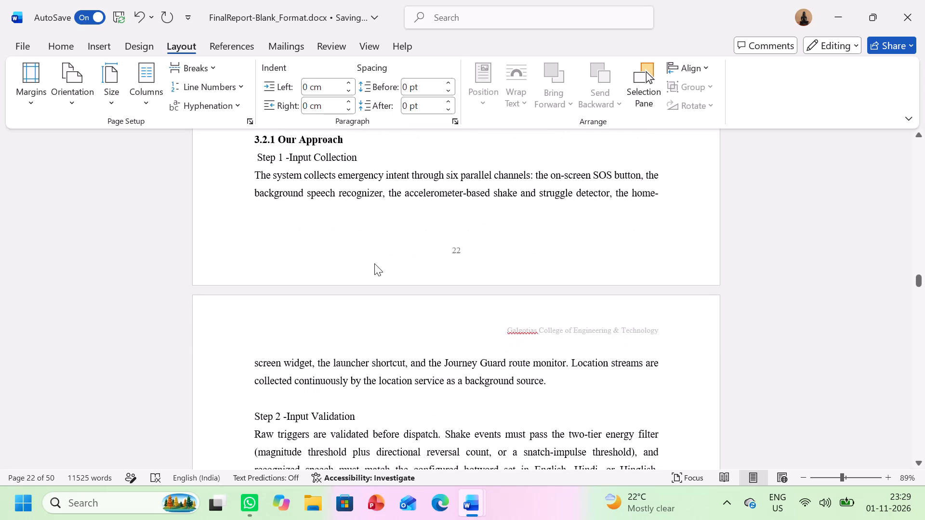
pyautogui.scroll(-3, 380, 293)
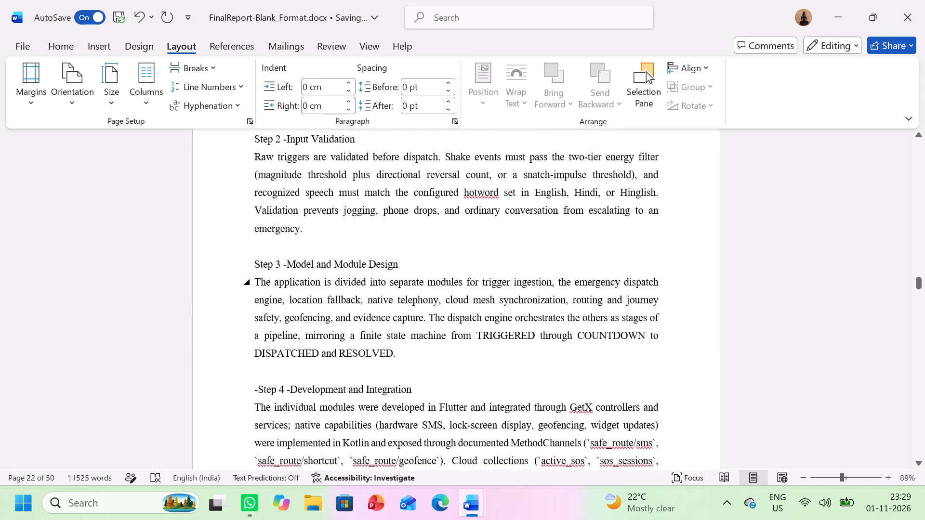
pyautogui.scroll(-3, 380, 293)
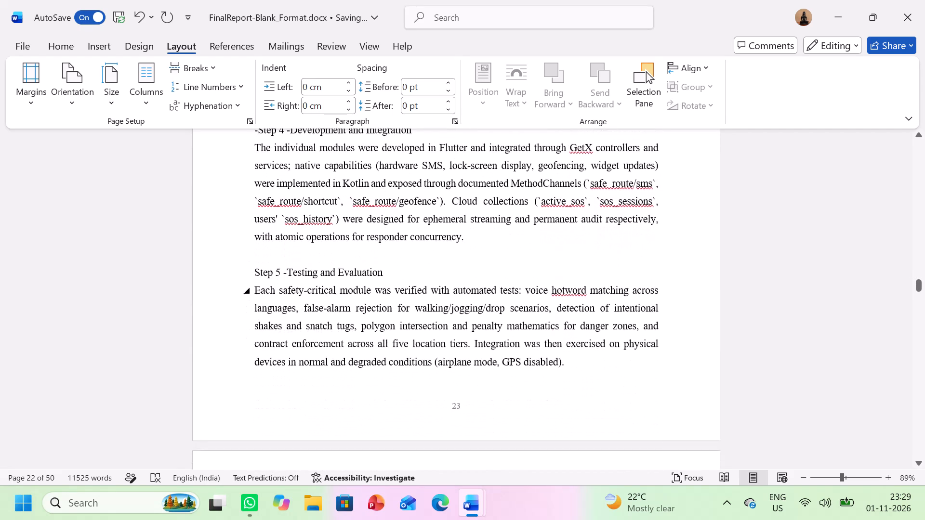
pyautogui.scroll(-2, 365, 399)
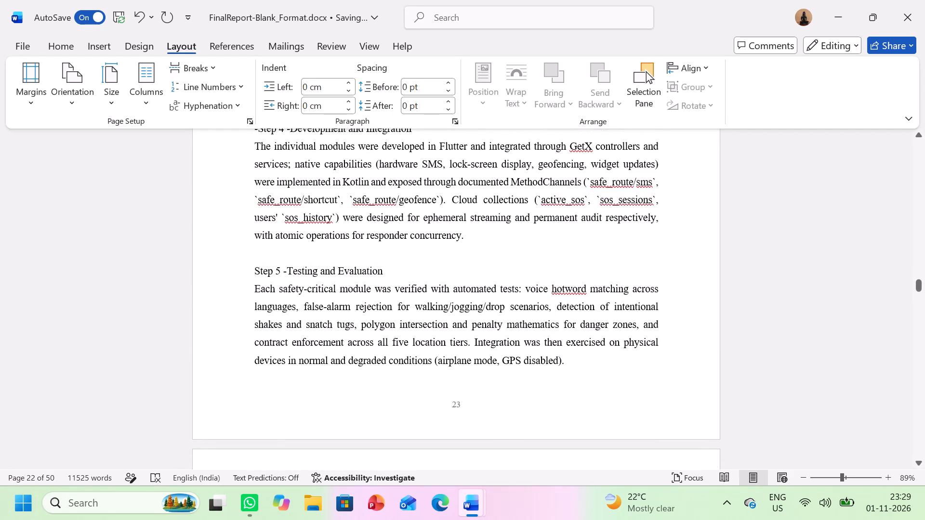
pyautogui.scroll(-4, 365, 399)
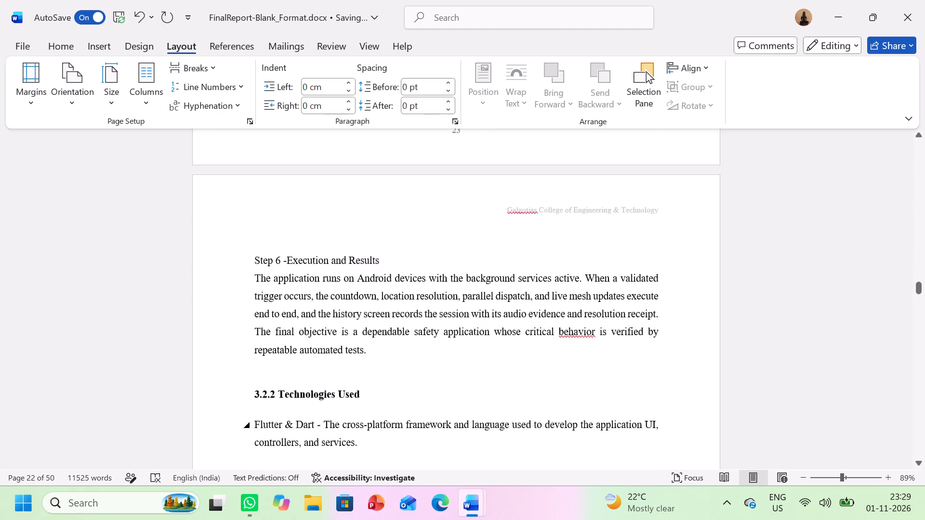
pyautogui.scroll(-4, 365, 399)
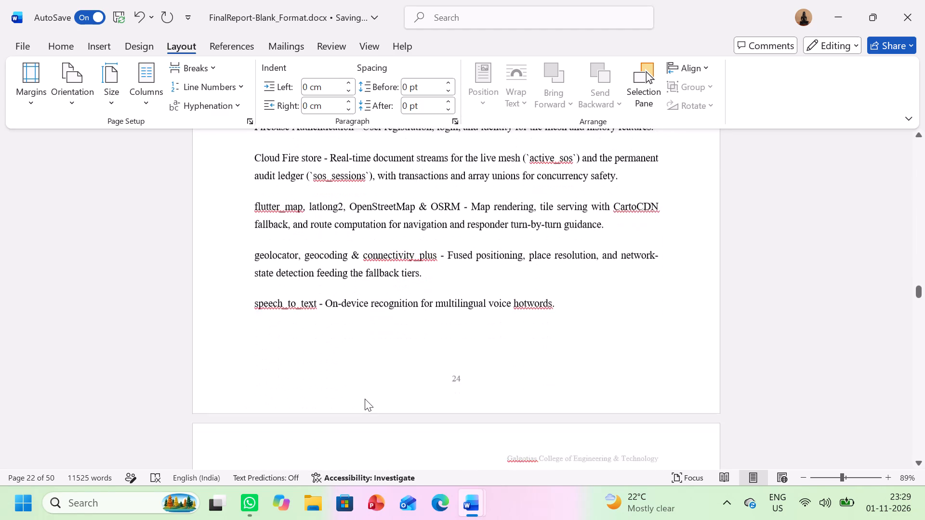
pyautogui.scroll(-3, 365, 399)
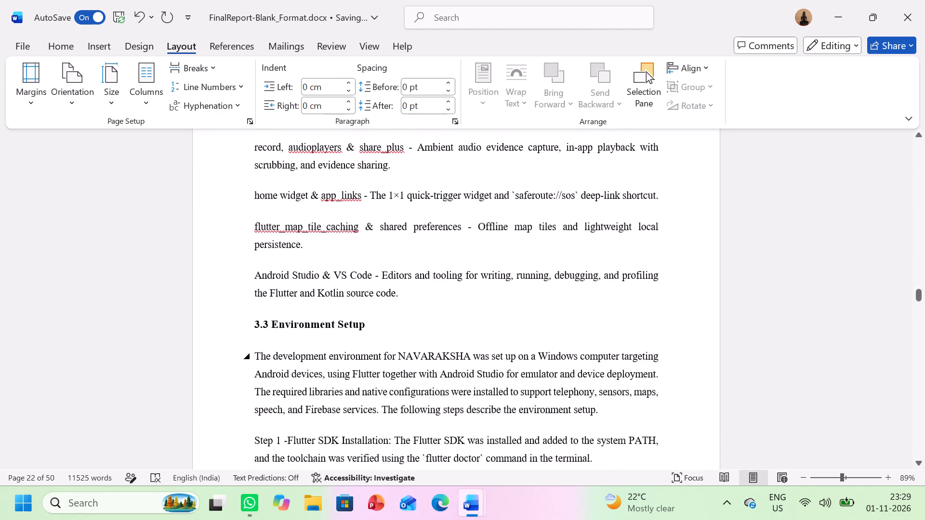
pyautogui.scroll(-3, 365, 399)
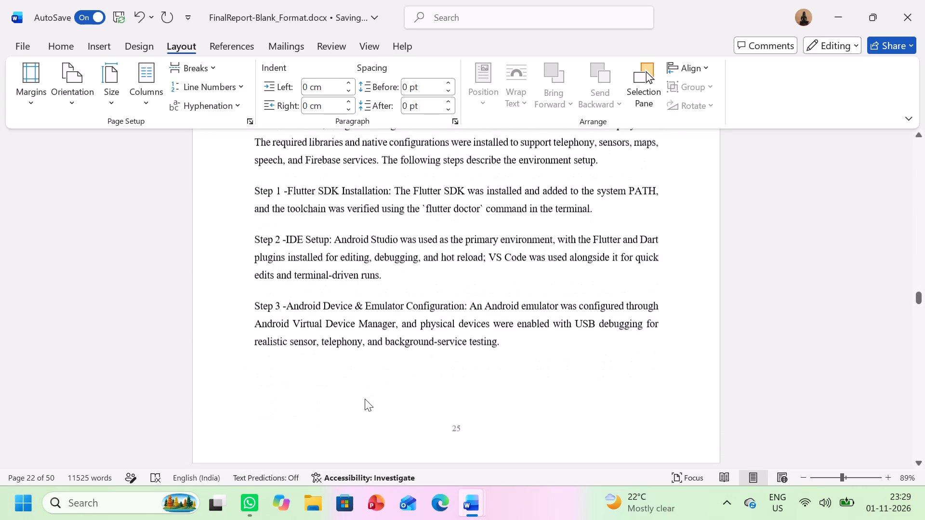
pyautogui.scroll(-5, 365, 399)
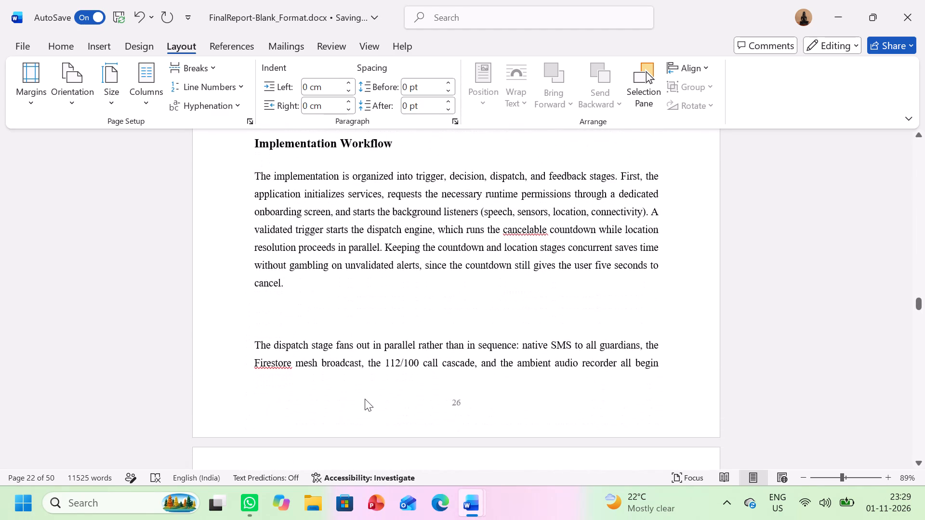
pyautogui.scroll(-4, 365, 399)
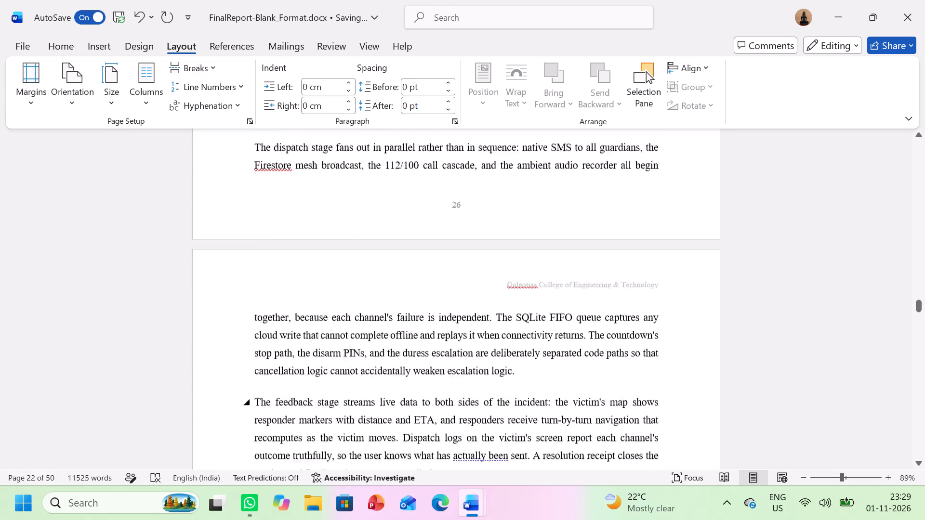
pyautogui.scroll(-5, 365, 399)
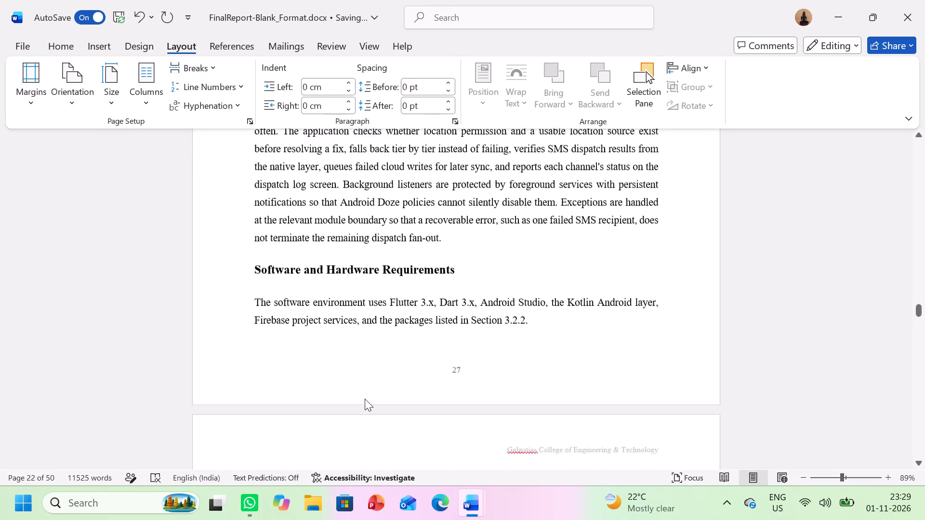
pyautogui.scroll(-4, 365, 399)
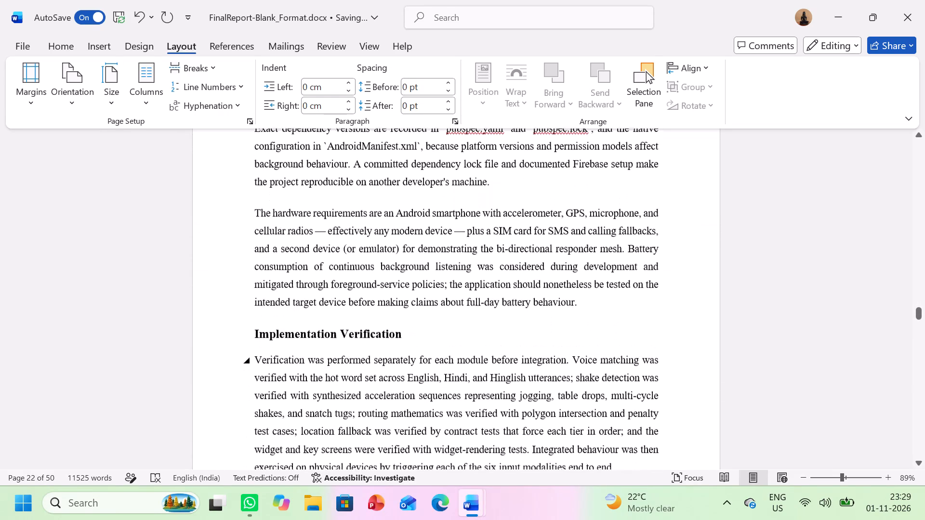
pyautogui.scroll(-2, 365, 399)
pyautogui.scroll(1, 365, 399)
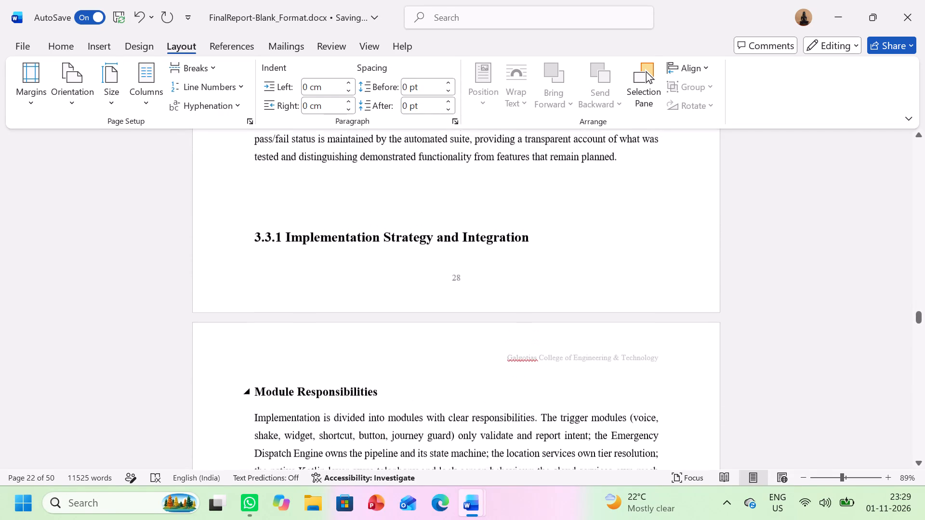
# Insert a blank line before the 3.3.1 Implementation Strategy and Integration heading so it starts on the following page.
pyautogui.scroll(1, 365, 399)
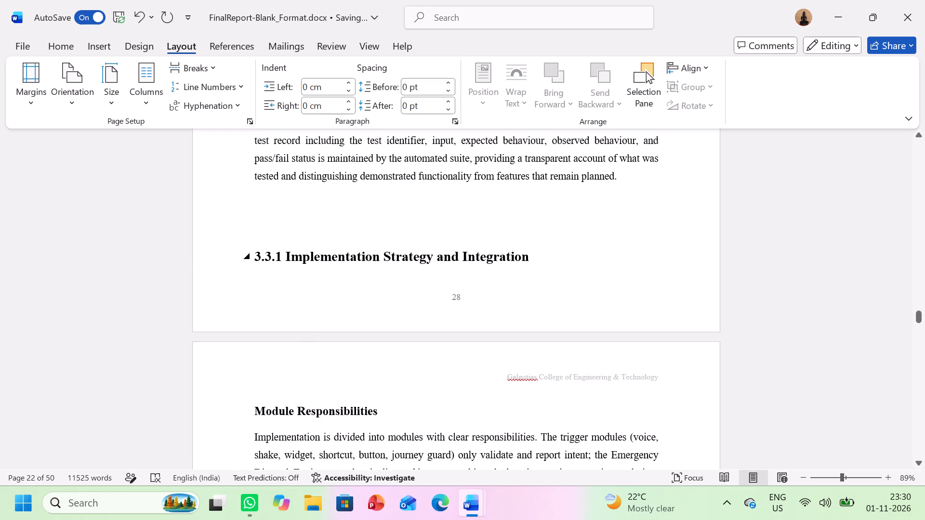
pyautogui.click(254, 250)
pyautogui.press('Return')
# Review the spacing and page flow from Software and Hardware Requirements through section 3.4 Source Code / Modules.
pyautogui.scroll(-1, 254, 250)
pyautogui.scroll(1, 254, 250)
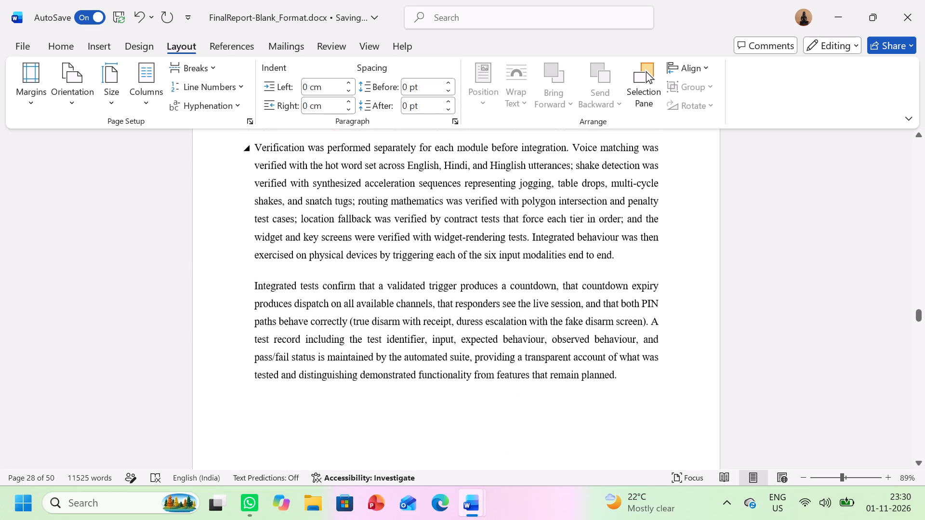
pyautogui.scroll(2, 254, 250)
pyautogui.scroll(1, 314, 234)
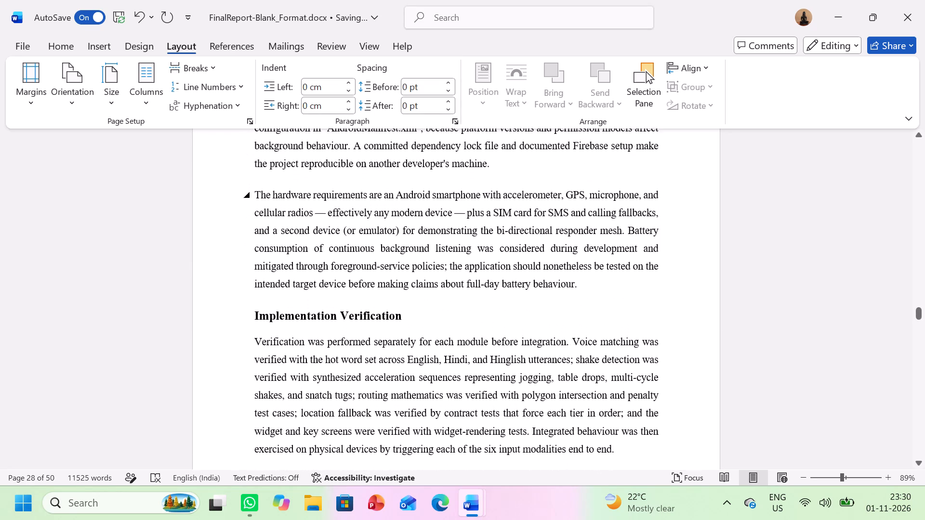
pyautogui.scroll(2, 314, 234)
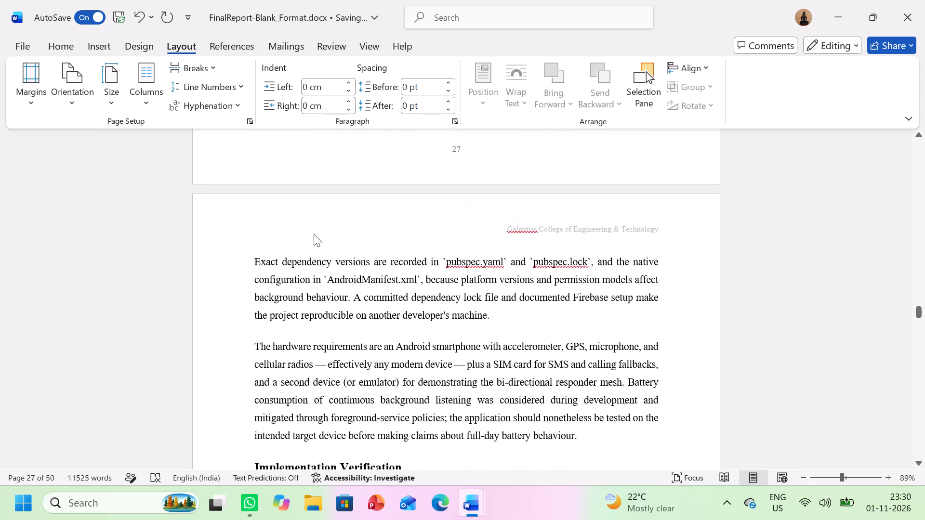
pyautogui.scroll(1, 314, 234)
pyautogui.scroll(-1, 314, 234)
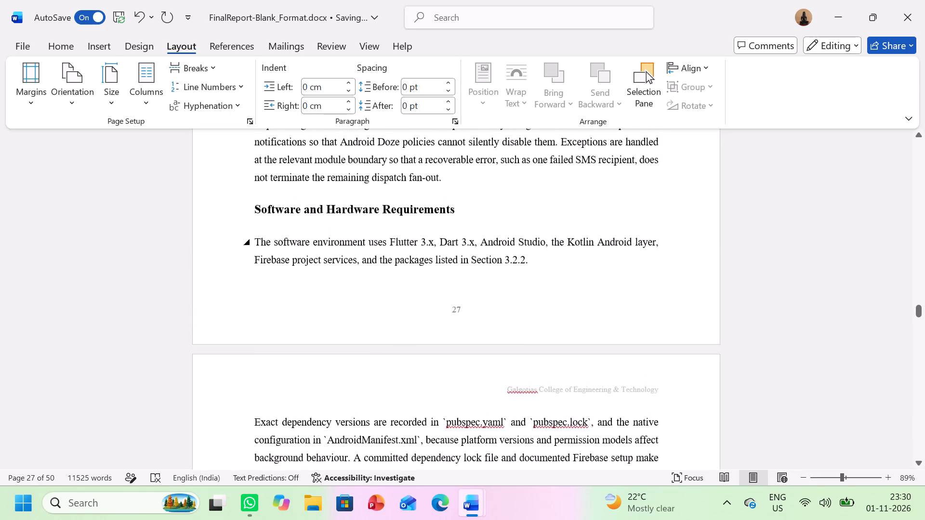
pyautogui.scroll(-5, 314, 234)
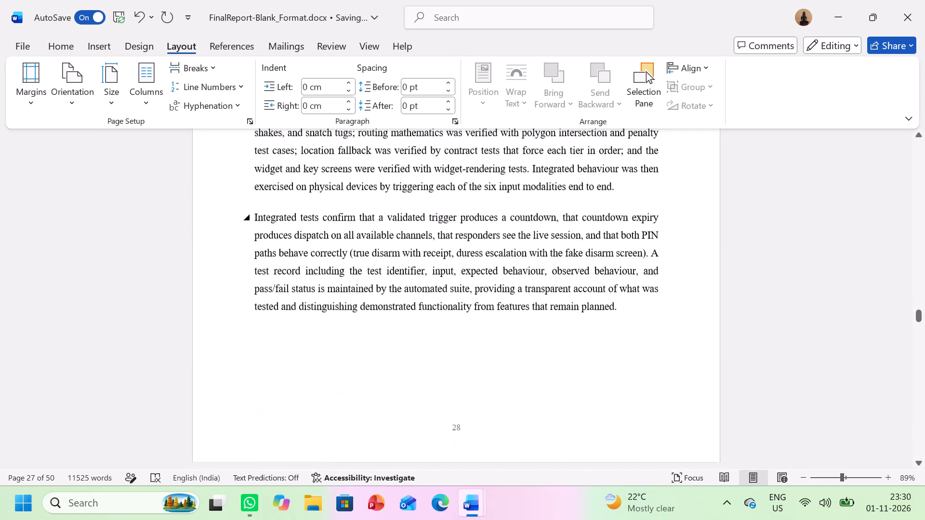
pyautogui.scroll(-4, 314, 234)
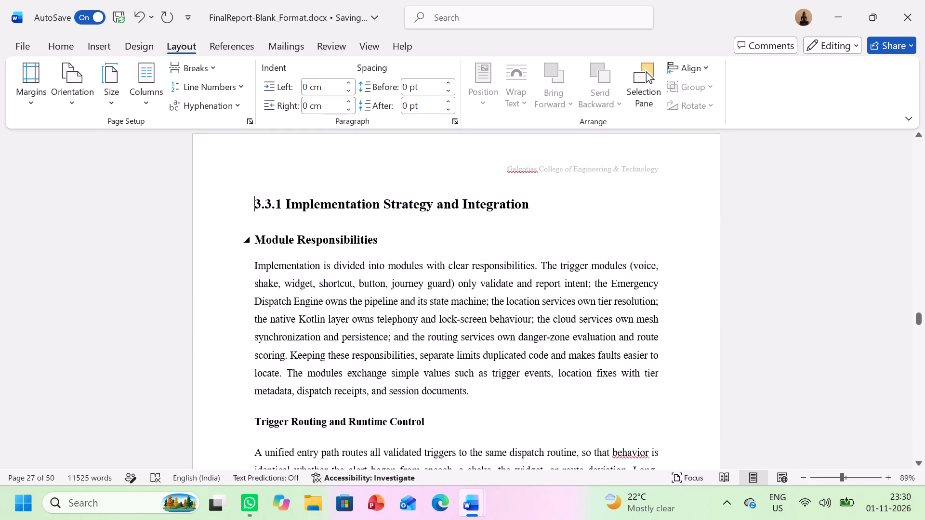
pyautogui.scroll(-4, 314, 234)
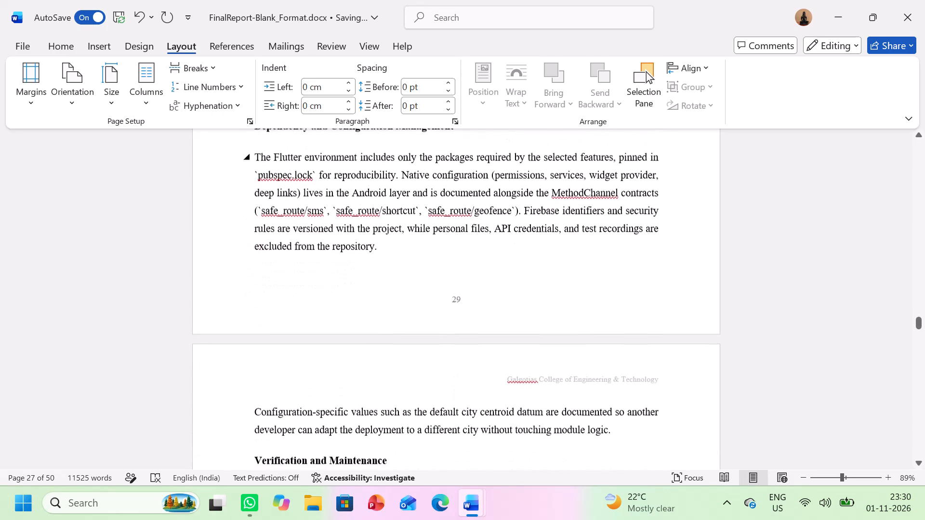
pyautogui.scroll(-3, 314, 234)
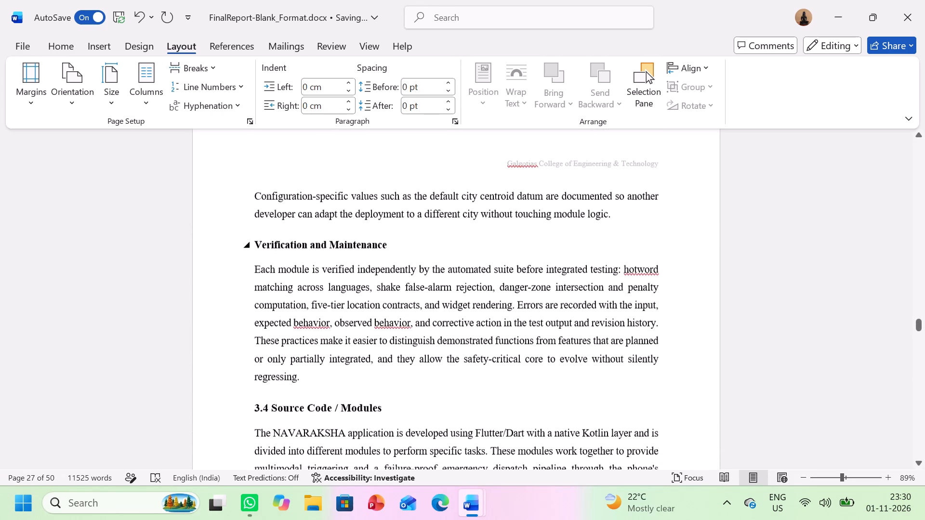
pyautogui.scroll(-3, 314, 234)
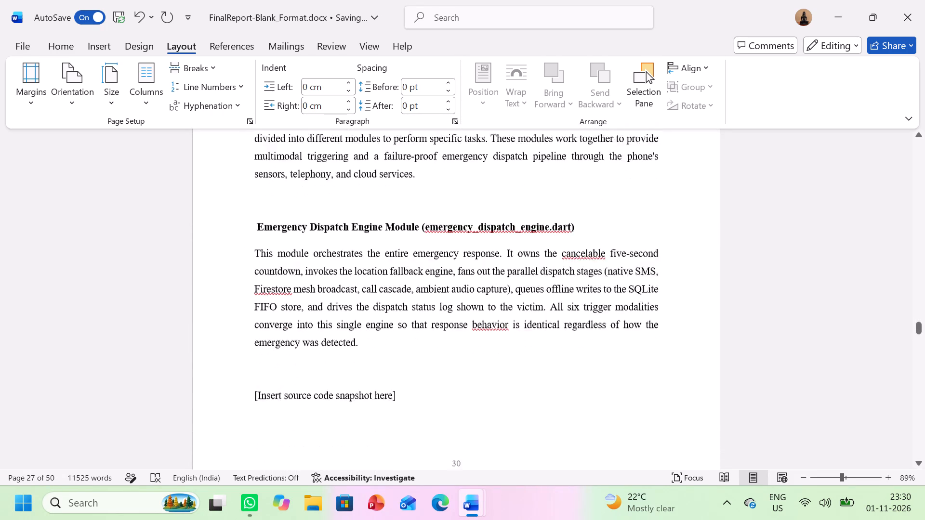
pyautogui.scroll(-2, 314, 234)
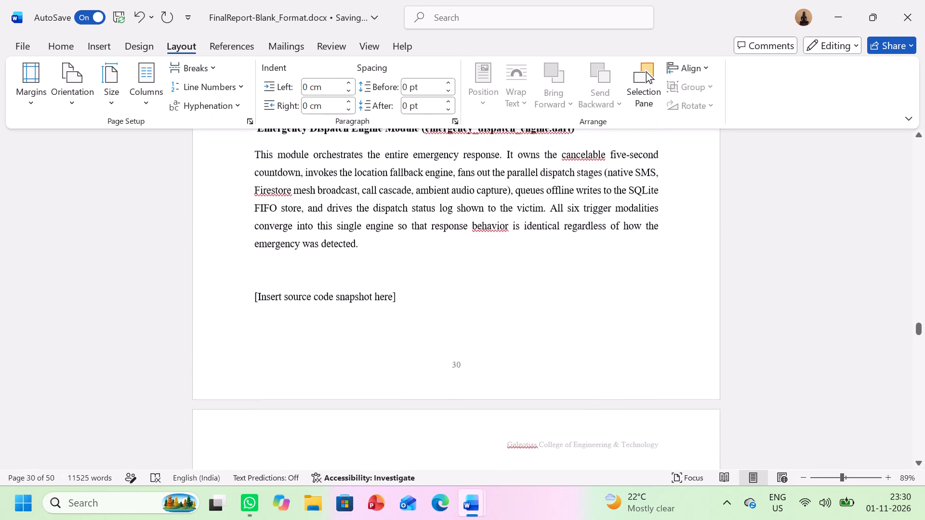
# Delete the "[Insert source code snapshot here]" placeholder text below the Emergency Dispatch Engine Module description.
pyautogui.scroll(-1, 314, 234)
pyautogui.click(251, 285)
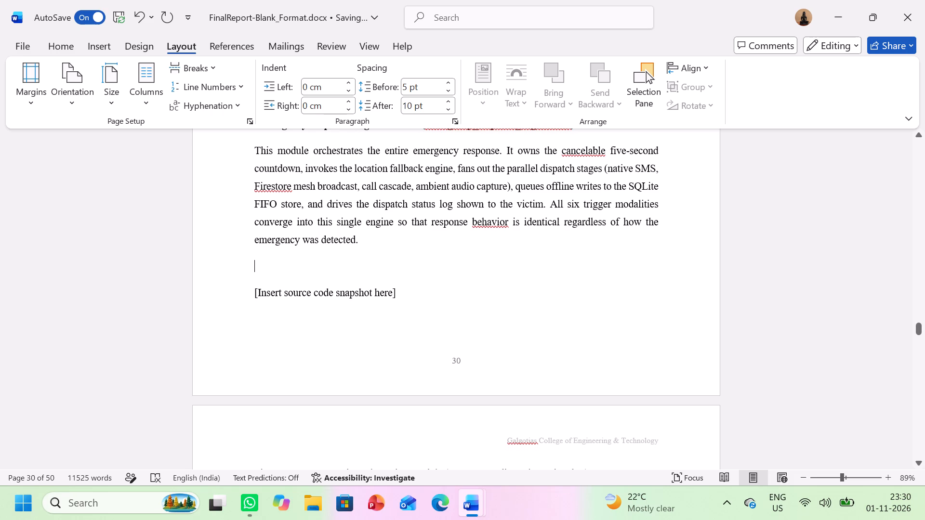
pyautogui.click(417, 293)
pyautogui.press('BackSpace')
pyautogui.press('BackSpace')
pyautogui.press('BackSpace')
pyautogui.press('BackSpace')
pyautogui.press('BackSpace')
pyautogui.press('BackSpace')
pyautogui.press('BackSpace')
pyautogui.press('BackSpace')
pyautogui.press('BackSpace')
pyautogui.press('BackSpace')
pyautogui.press('BackSpace')
pyautogui.press('BackSpace')
pyautogui.press('BackSpace')
pyautogui.press('BackSpace')
pyautogui.press('BackSpace')
pyautogui.press('BackSpace')
pyautogui.press('BackSpace')
pyautogui.press('BackSpace')
pyautogui.press('BackSpace')
pyautogui.press('BackSpace')
pyautogui.press('BackSpace')
pyautogui.press('BackSpace')
pyautogui.press('BackSpace')
pyautogui.press('BackSpace')
pyautogui.press('BackSpace')
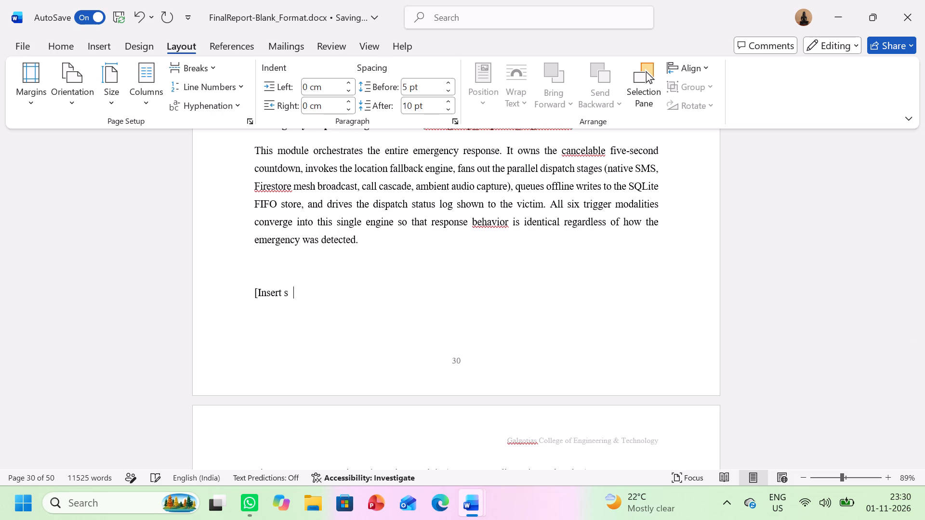
pyautogui.press('BackSpace')
pyautogui.press('BackSpace')
pyautogui.press('BackSpace')
pyautogui.press('BackSpace')
pyautogui.press('BackSpace')
pyautogui.press('BackSpace')
pyautogui.press('BackSpace')
pyautogui.press('BackSpace')
pyautogui.press('BackSpace')
# Insert a blank line above the Fig. 3.1 Emergency Dispatch Engine Module caption.
pyautogui.scroll(-1, 417, 293)
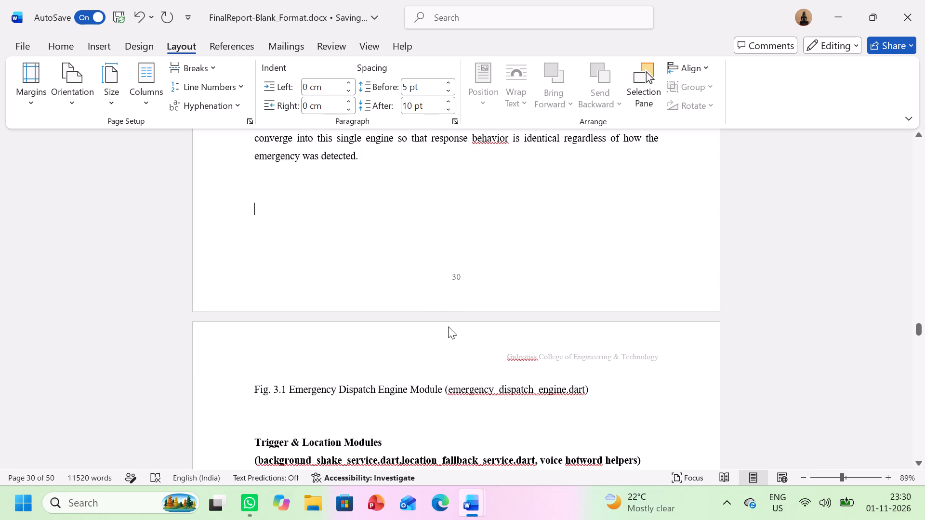
pyautogui.click(329, 338)
pyautogui.click(302, 262)
pyautogui.press('Return')
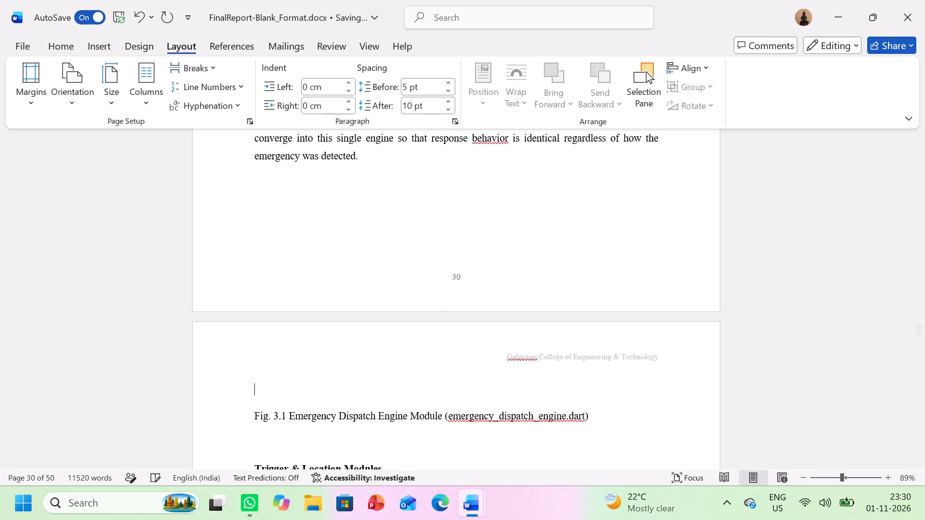
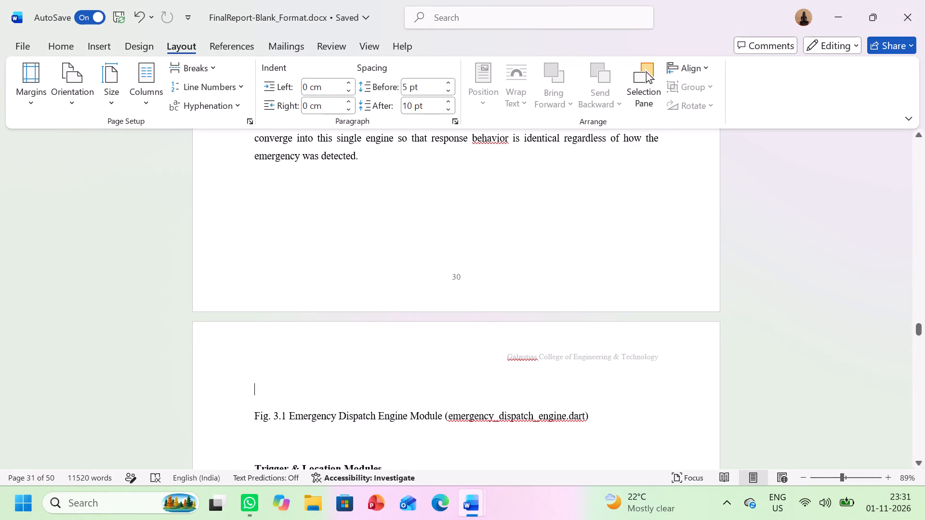
# Undo the blank line inserted above the Fig. 3.1 Emergency Dispatch Engine Module caption.
pyautogui.scroll(-1, 400, 428)
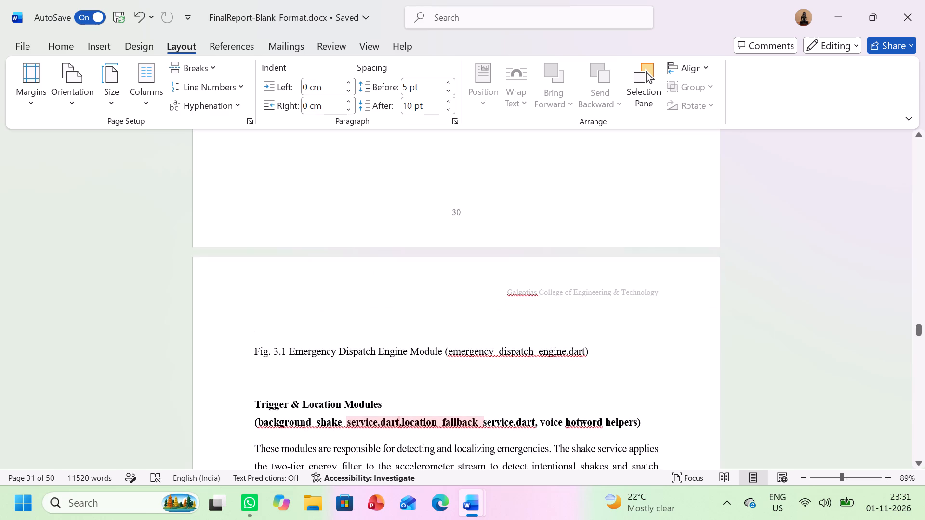
pyautogui.scroll(-2, 400, 428)
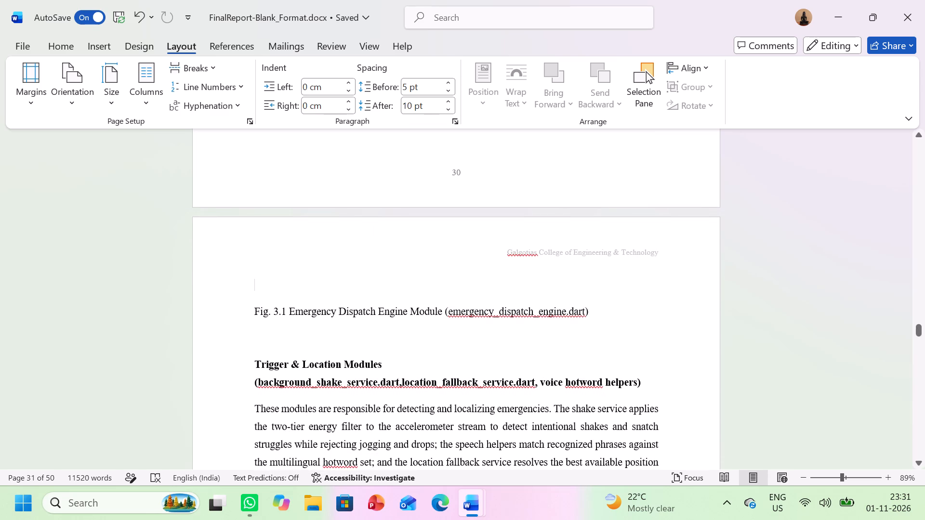
pyautogui.scroll(-1, 400, 428)
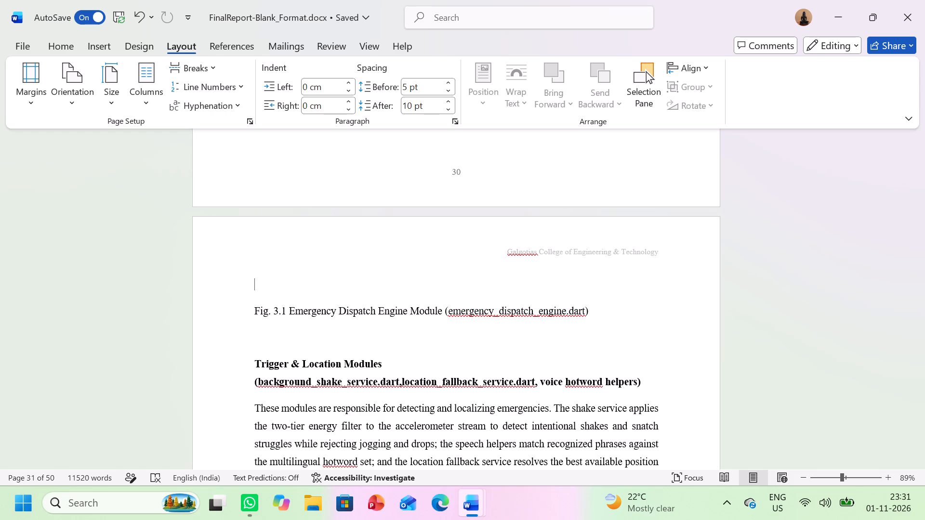
pyautogui.hotkey('ctrl', 'z')
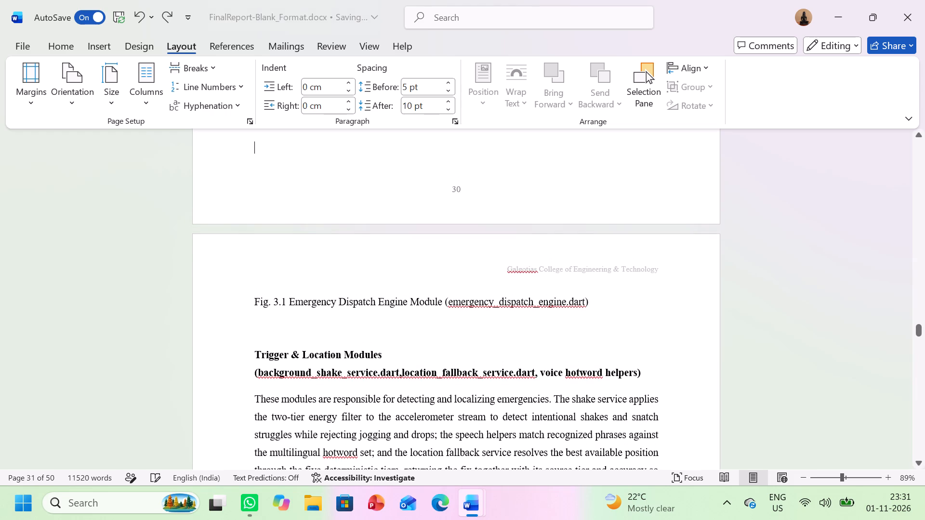
# Undo the deletion of the "[Insert source code snapshot here]" placeholder, back through the blank line before the 3.3.1 heading.
pyautogui.hotkey('ctrl', 'z')
pyautogui.hotkey('ctrl', 'z')
pyautogui.hotkey('ctrl', 'z')
pyautogui.hotkey('ctrl', 'z')
pyautogui.hotkey('ctrl', 'z')
pyautogui.hotkey('ctrl', 'z')
pyautogui.hotkey('ctrl', 'z')
pyautogui.hotkey('ctrl', 'z')
pyautogui.hotkey('ctrl', 'z')
pyautogui.hotkey('ctrl', 'z')
pyautogui.hotkey('ctrl', 'z')
pyautogui.hotkey('ctrl', 'z')
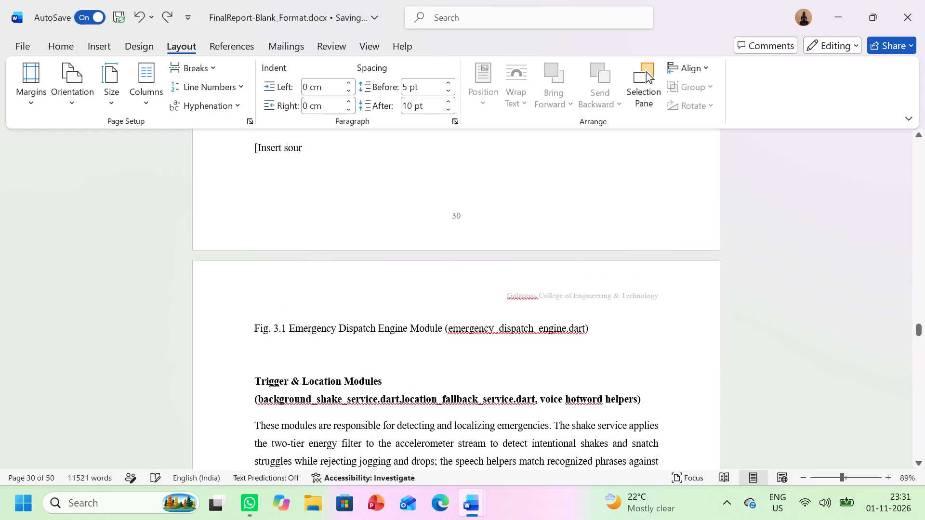
pyautogui.hotkey('ctrl', 'z')
pyautogui.hotkey('ctrl', 'z')
pyautogui.hotkey('ctrl', 'z')
pyautogui.hotkey('ctrl', 'z')
pyautogui.hotkey('ctrl', 'z')
pyautogui.hotkey('ctrl', 'z')
pyautogui.hotkey('ctrl', 'z')
pyautogui.hotkey('ctrl', 'z')
pyautogui.hotkey('ctrl', 'z')
pyautogui.hotkey('ctrl', 'z')
pyautogui.hotkey('ctrl', 'z')
pyautogui.hotkey('ctrl', 'z')
pyautogui.hotkey('ctrl', 'z')
pyautogui.hotkey('ctrl', 'z')
pyautogui.press('z')
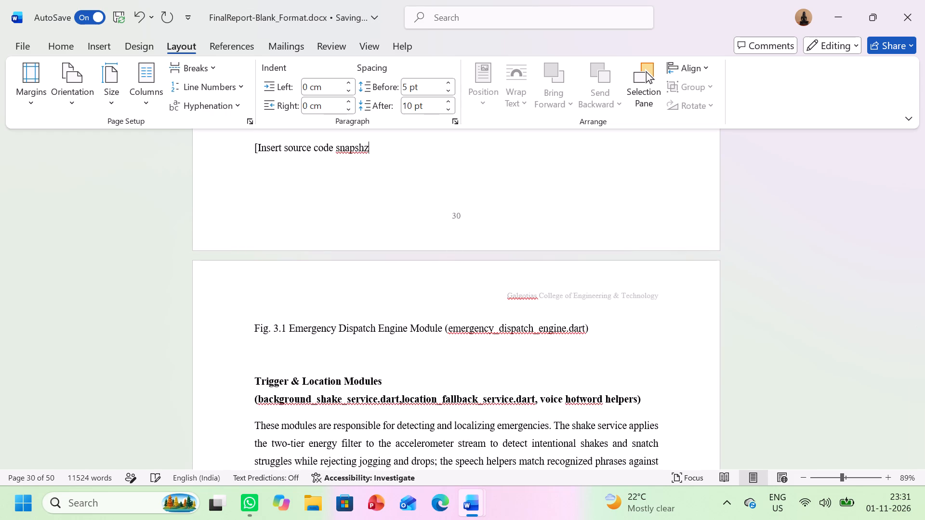
pyautogui.press('BackSpace')
pyautogui.hotkey('ctrl', 'z')
pyautogui.hotkey('ctrl', 'z')
pyautogui.hotkey('ctrl', 'z')
pyautogui.hotkey('ctrl', 'z')
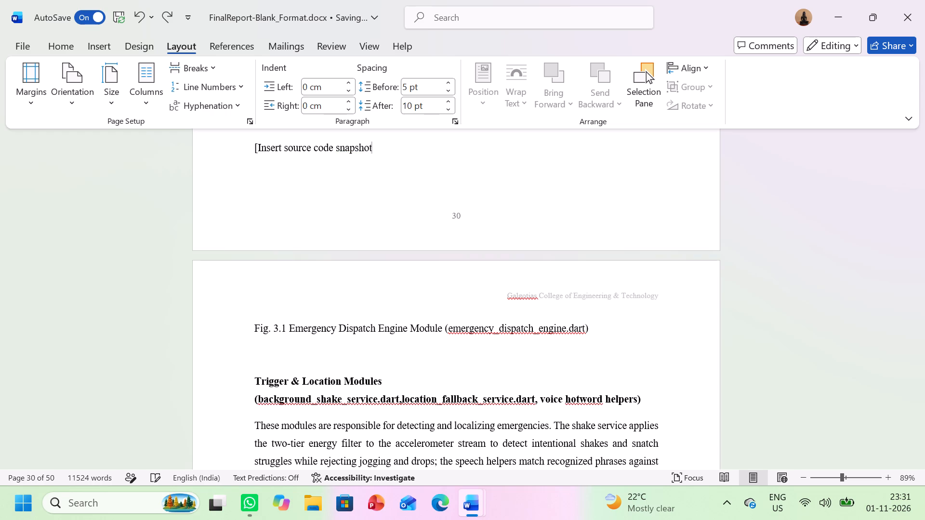
pyautogui.hotkey('ctrl', 'a')
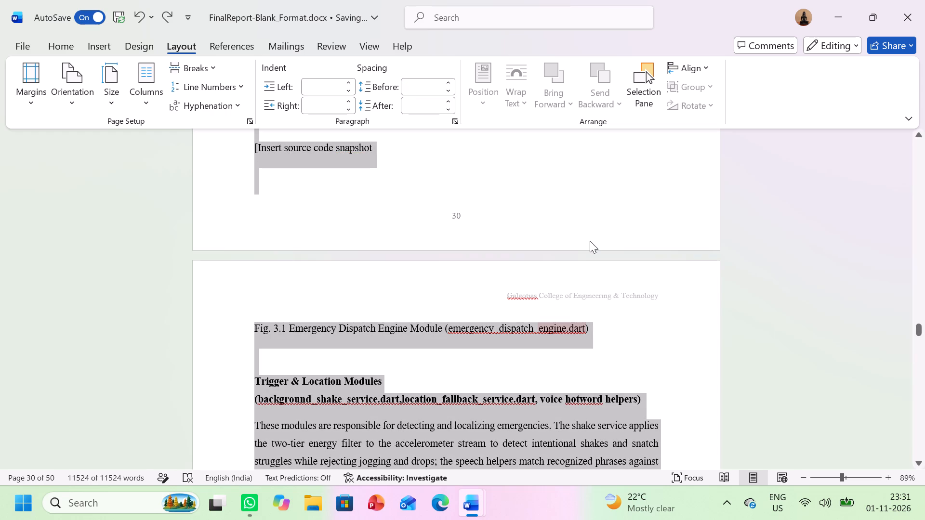
pyautogui.click(539, 206)
pyautogui.hotkey('ctrl', 'z')
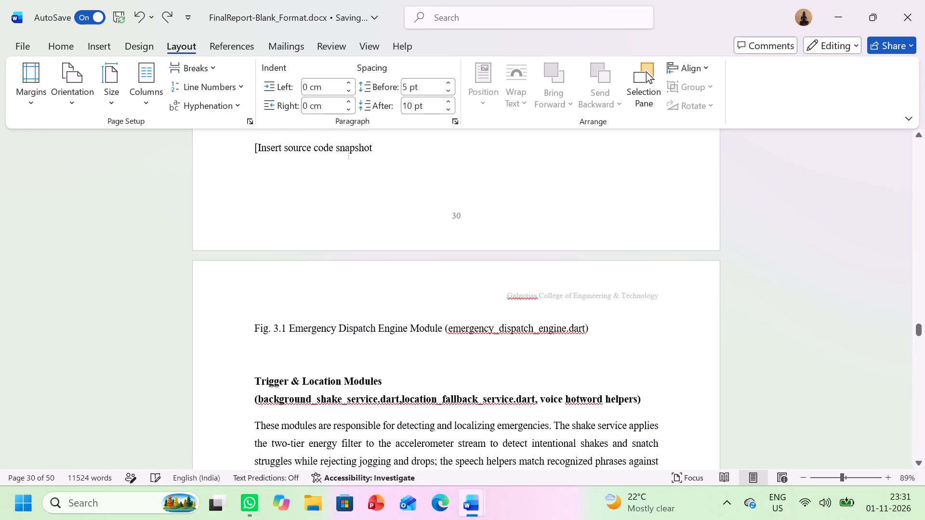
pyautogui.hotkey('ctrl', 'z')
pyautogui.hotkey('ctrl', 'z')
pyautogui.hotkey('ctrl', 'z')
pyautogui.hotkey('ctrl', 'z')
pyautogui.hotkey('ctrl', 'z')
pyautogui.hotkey('ctrl', 'z')
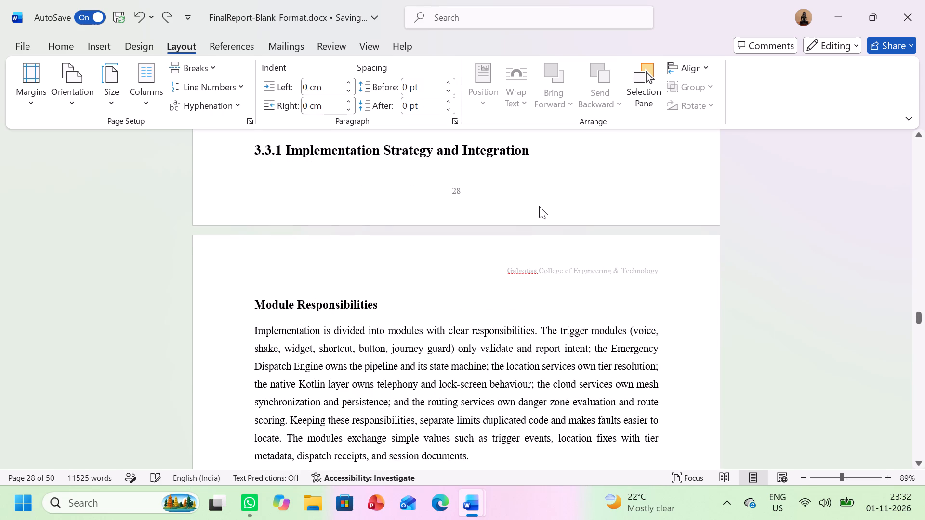
# Insert a blank line before the 3.3.1 Implementation Strategy and Integration heading so it starts on the following page.
pyautogui.press('Return')
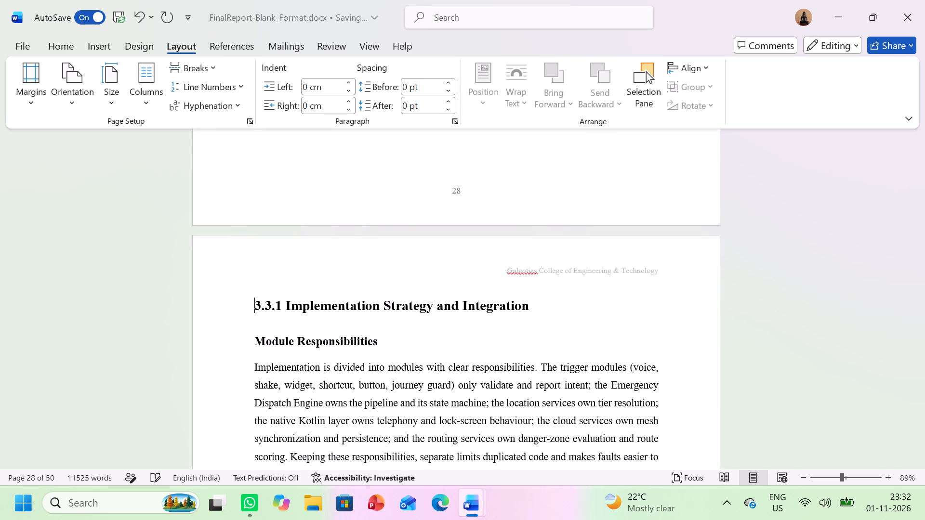
# Check the page flow from section 3.3.1 through the source code placeholder, Fig. 3.1 caption and Trigger & Location Modules.
pyautogui.scroll(-7, 539, 206)
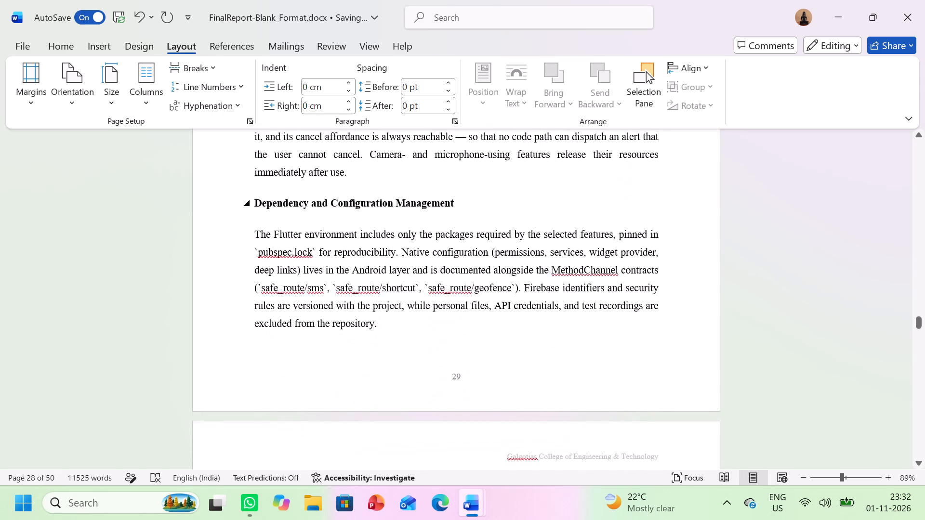
pyautogui.scroll(-6, 539, 206)
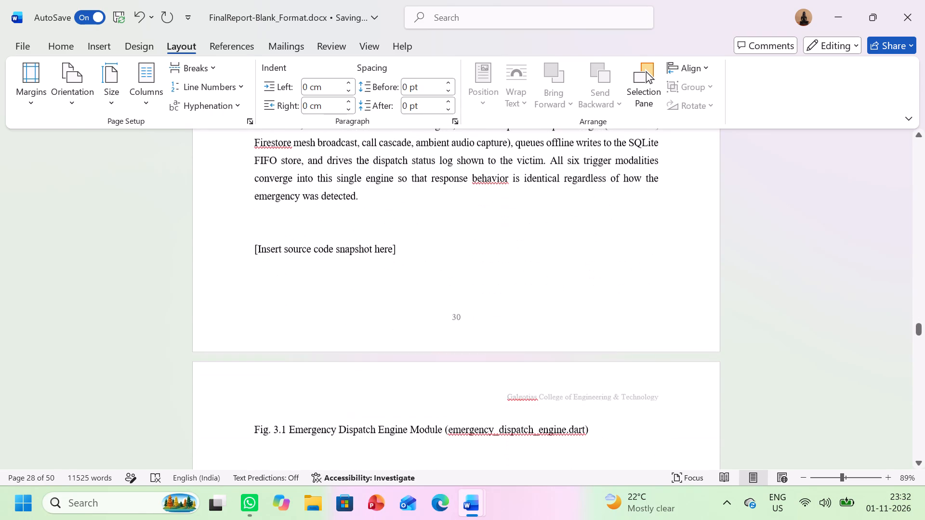
pyautogui.scroll(-2, 539, 206)
pyautogui.scroll(1, 539, 206)
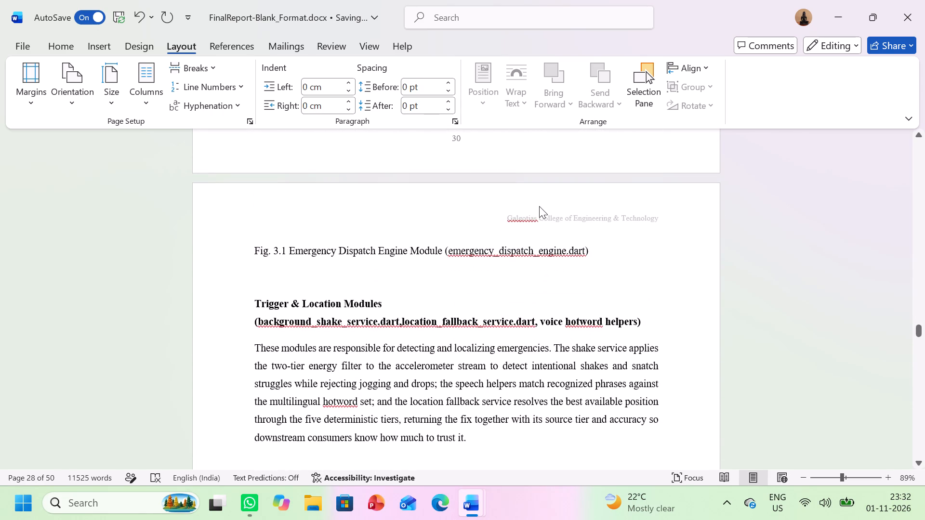
pyautogui.scroll(1, 539, 206)
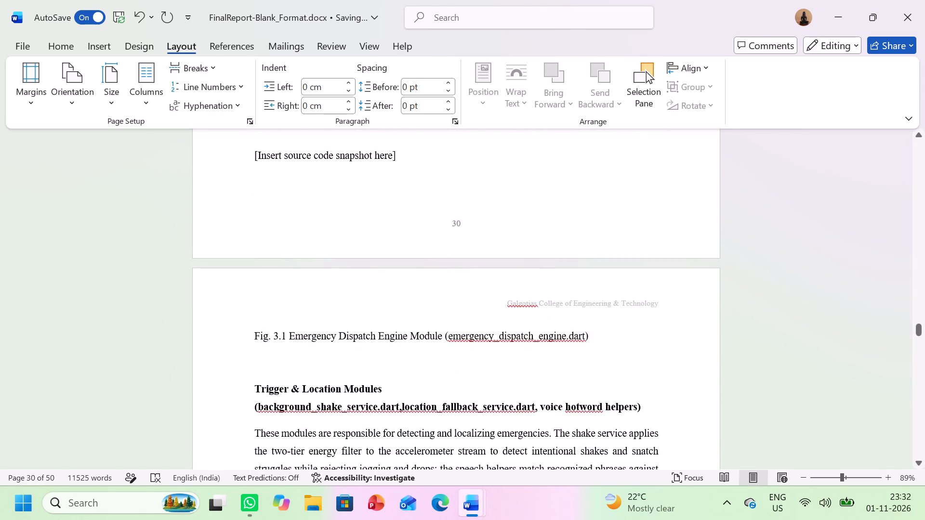
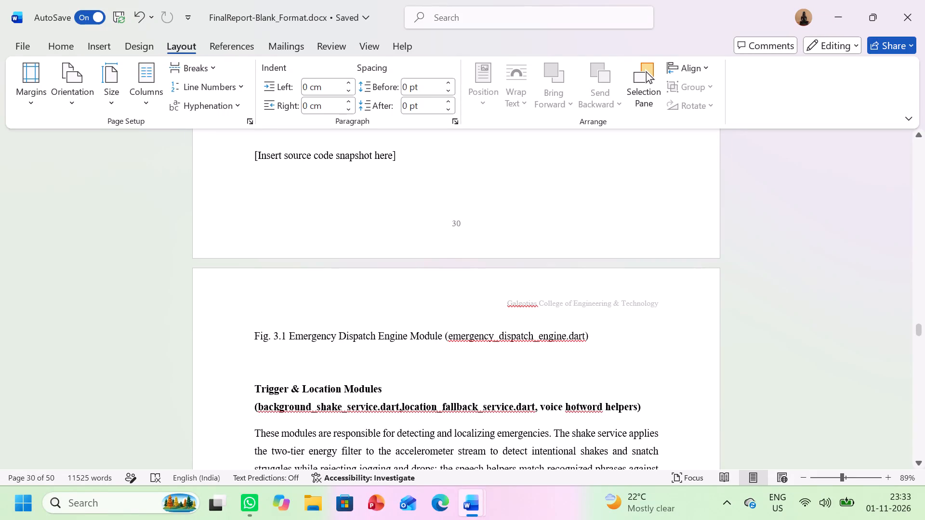
# Delete the "[Insert source code snapshot here]" placeholder text above the Fig. 3.1 Emergency Dispatch Engine Module caption.
pyautogui.click(416, 153)
pyautogui.press('BackSpace')
pyautogui.press('BackSpace')
pyautogui.press('BackSpace')
pyautogui.press('BackSpace')
pyautogui.press('BackSpace')
pyautogui.press('BackSpace')
pyautogui.press('BackSpace')
pyautogui.press('BackSpace')
pyautogui.press('BackSpace')
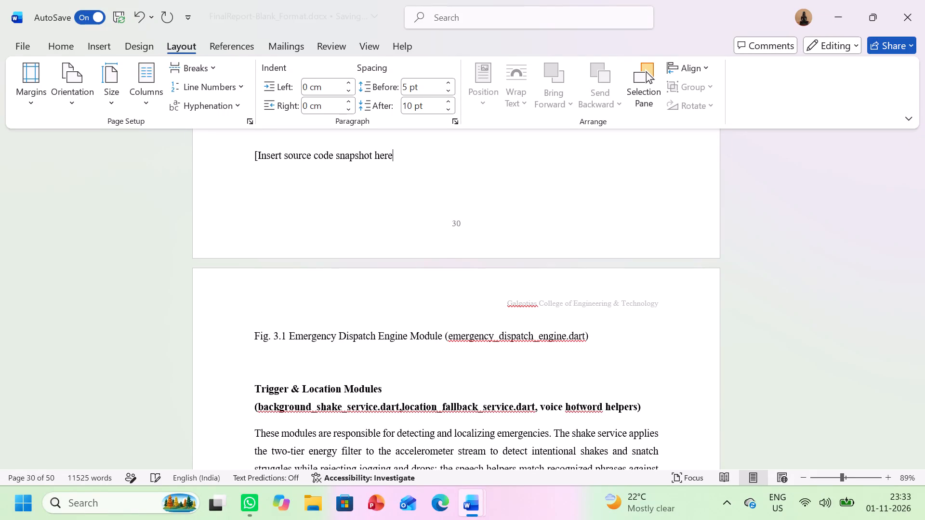
pyautogui.press('BackSpace')
pyautogui.press('BackSpace')
pyautogui.press('BackSpace')
pyautogui.press('BackSpace')
pyautogui.press('BackSpace')
pyautogui.press('BackSpace')
pyautogui.press('BackSpace')
pyautogui.press('BackSpace')
pyautogui.press('BackSpace')
pyautogui.press('BackSpace')
pyautogui.press('BackSpace')
pyautogui.press('BackSpace')
pyautogui.press('BackSpace')
pyautogui.press('BackSpace')
pyautogui.press('BackSpace')
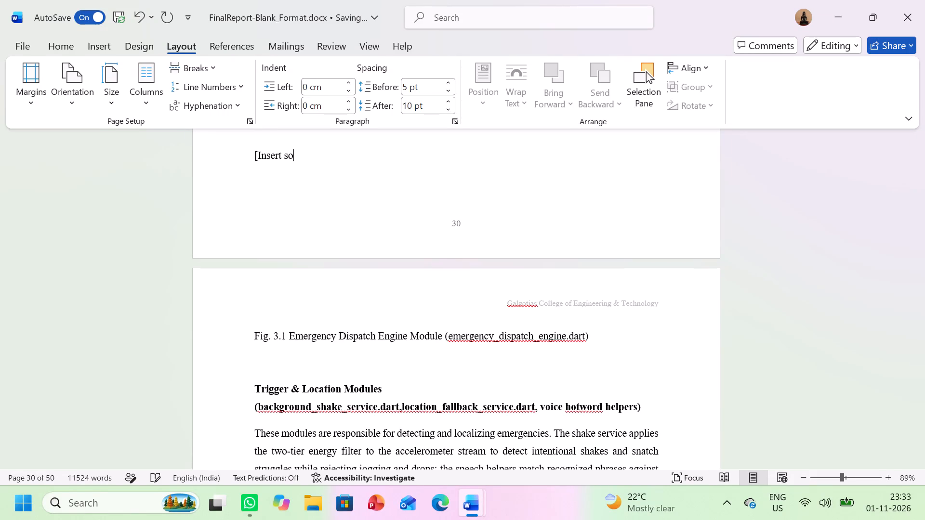
pyautogui.press('BackSpace')
pyautogui.press('BackSpace')
pyautogui.press('BackSpace')
pyautogui.press('BackSpace')
pyautogui.press('BackSpace')
pyautogui.press('BackSpace')
pyautogui.press('BackSpace')
pyautogui.press('BackSpace')
pyautogui.press('BackSpace')
pyautogui.press('BackSpace')
# Insert two blank lines in place of the placeholder so the insertion point moves onto the page with the Fig. 3.1 caption.
pyautogui.press('Return')
pyautogui.press('Return')
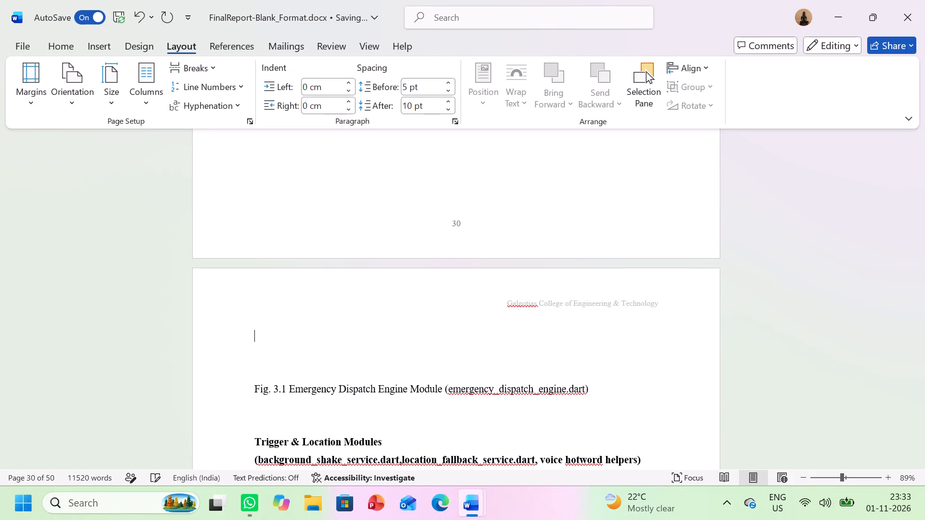
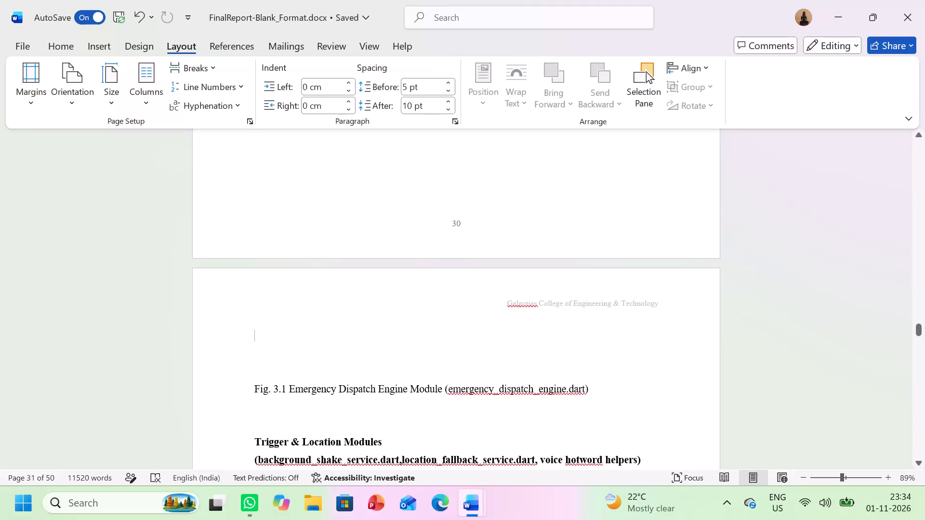
# Paste the copied main.dart code editor screenshot on the blank line above the Fig. 3.1 Emergency Dispatch Engine Module caption, changing its paste format.
pyautogui.hotkey('ctrl', 'v')
pyautogui.click(312, 367)
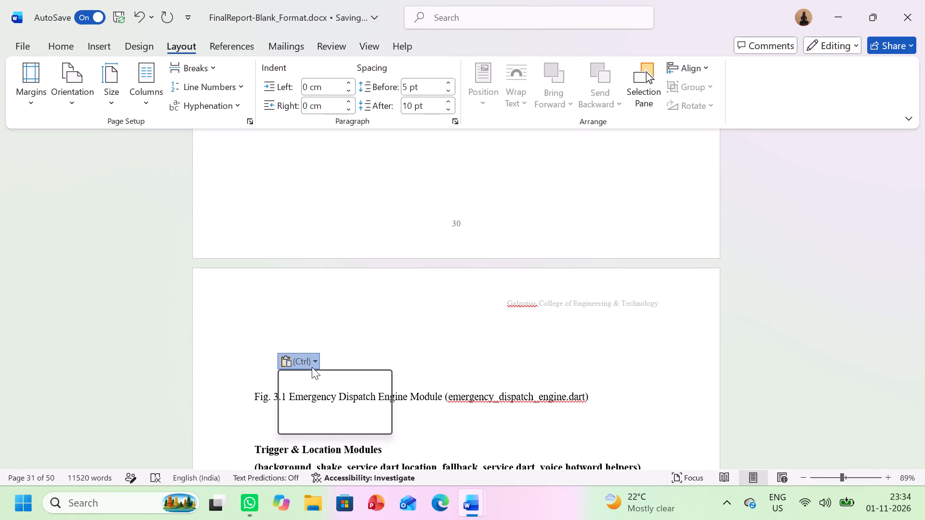
pyautogui.click(330, 397)
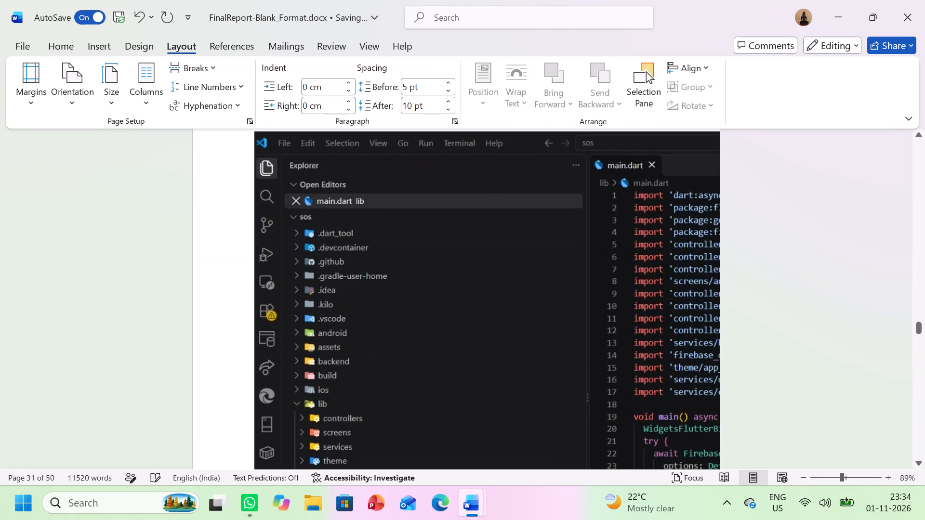
# Shrink the main.dart code screenshot above the Fig. 3.1 caption proportionally to roughly the width of the text column.
pyautogui.click(399, 377)
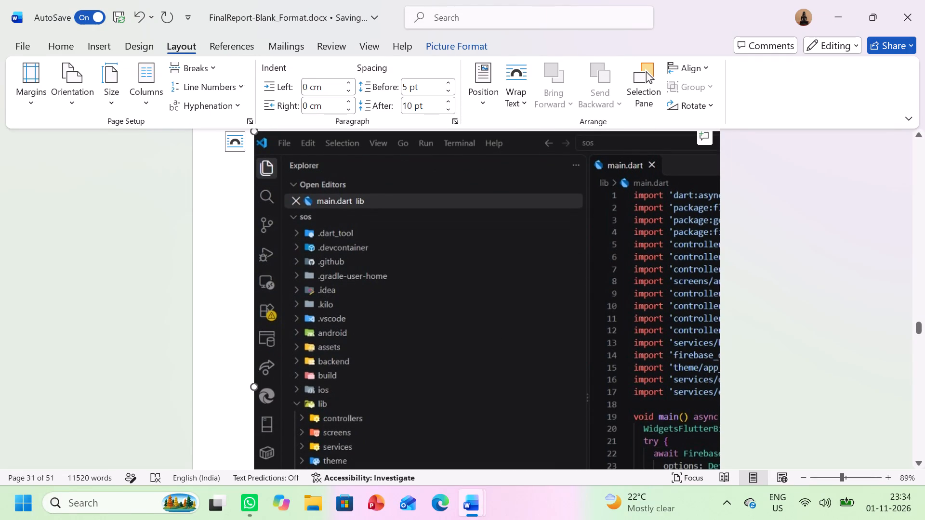
pyautogui.scroll(-2, 273, 385)
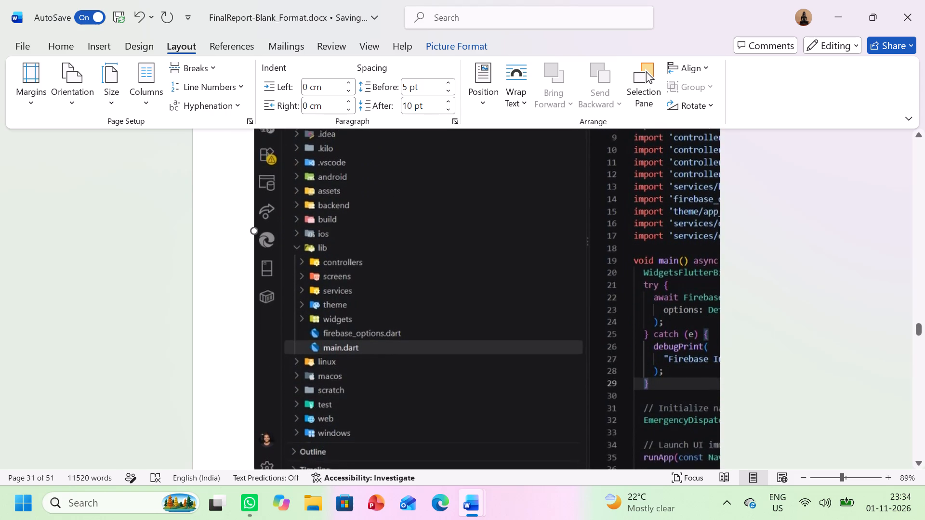
pyautogui.scroll(-2, 273, 385)
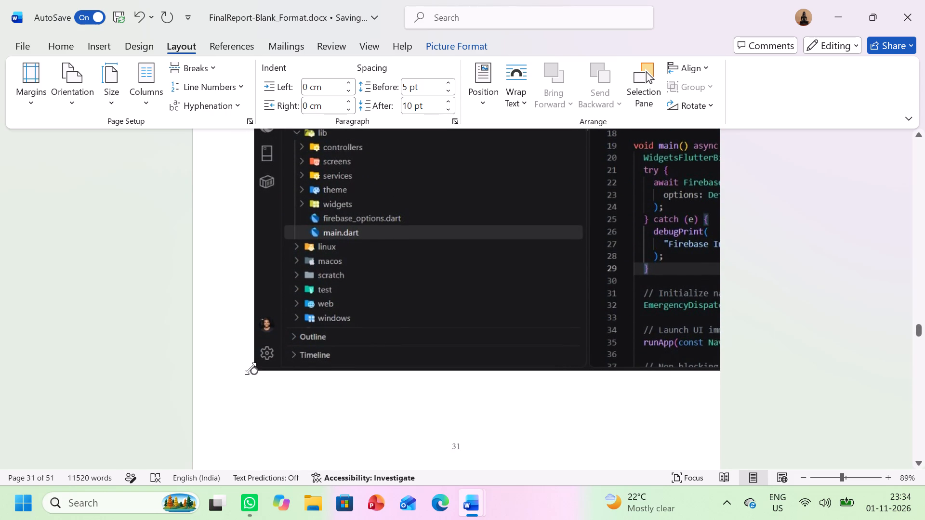
pyautogui.moveTo(251, 368); pyautogui.dragTo(492, 235)
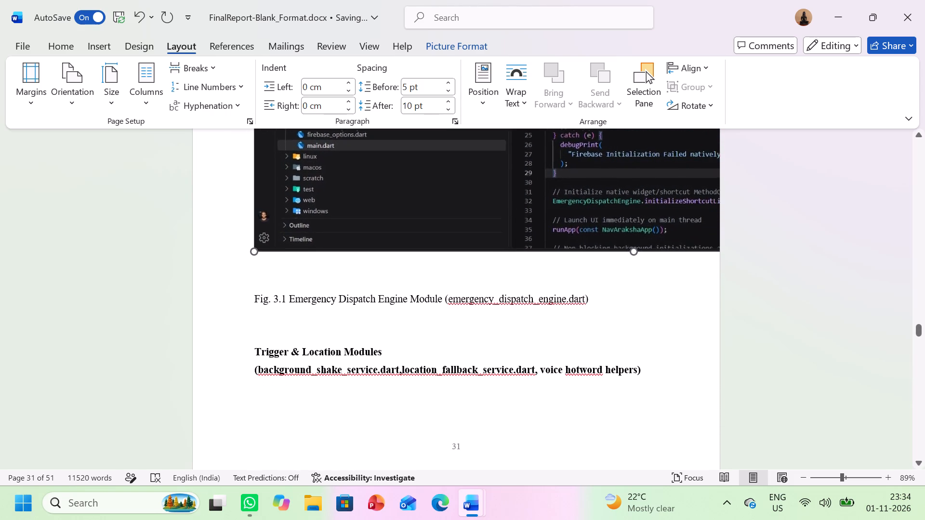
pyautogui.moveTo(492, 235); pyautogui.dragTo(555, 90)
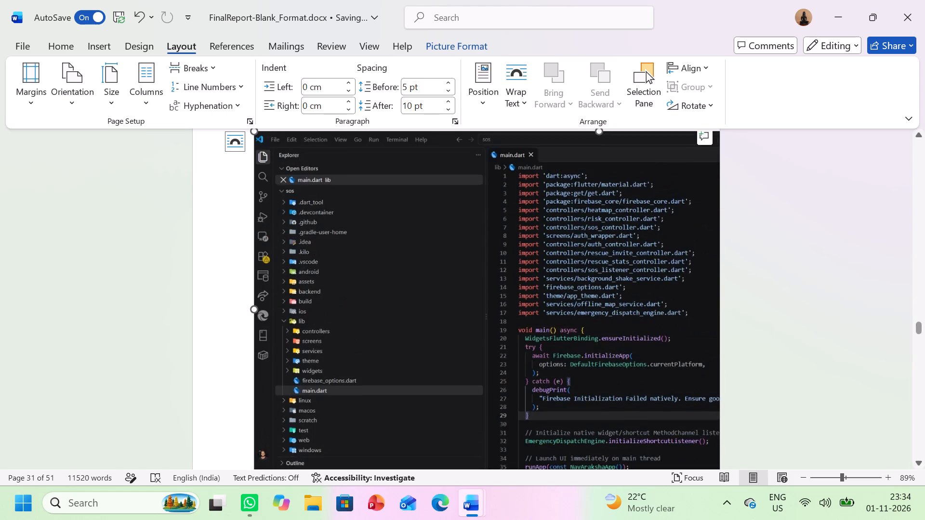
pyautogui.scroll(2, 513, 168)
pyautogui.scroll(-1, 513, 168)
pyautogui.scroll(1, 513, 168)
pyautogui.scroll(-1, 513, 168)
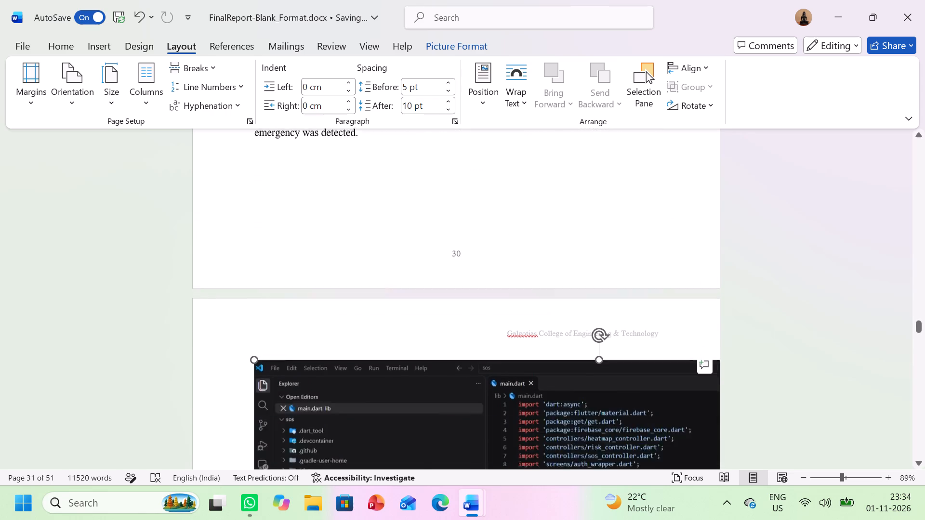
pyautogui.scroll(-2, 513, 168)
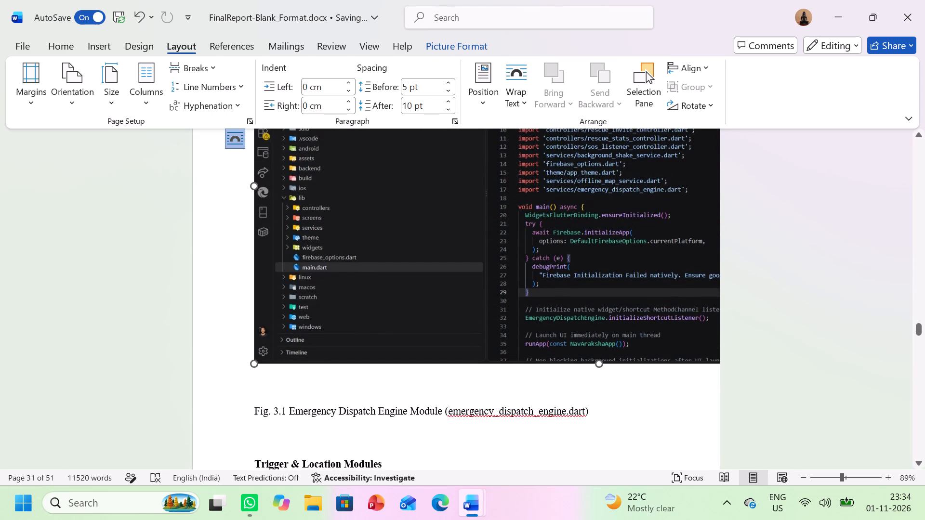
pyautogui.moveTo(249, 365); pyautogui.dragTo(365, 275)
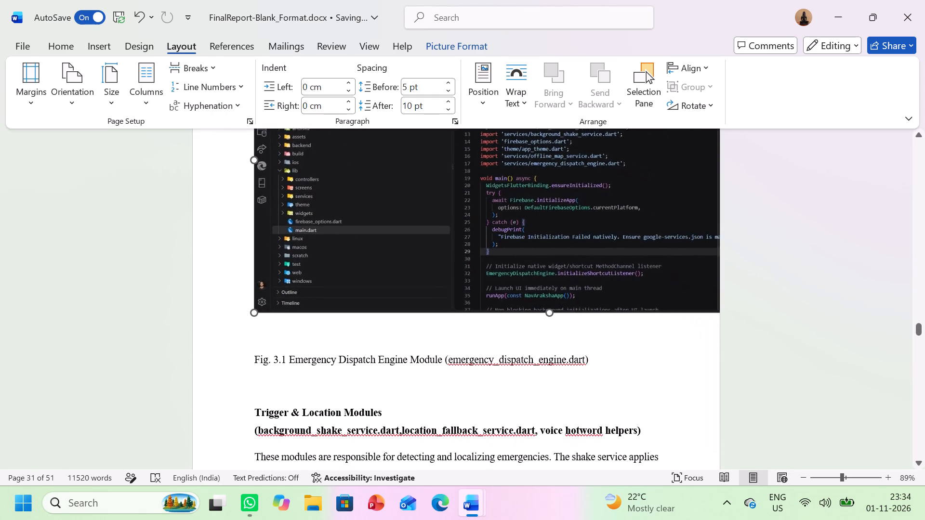
pyautogui.moveTo(365, 275); pyautogui.dragTo(479, 206)
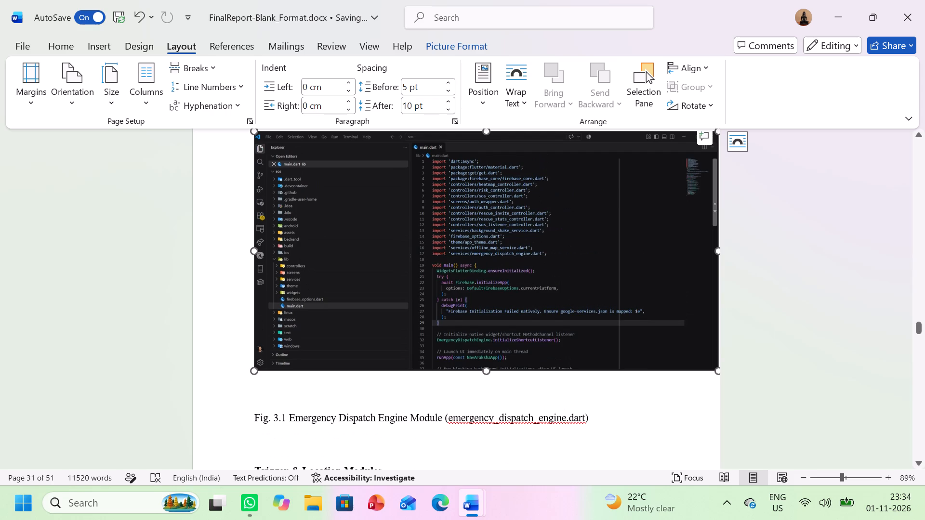
pyautogui.moveTo(255, 373); pyautogui.dragTo(334, 326)
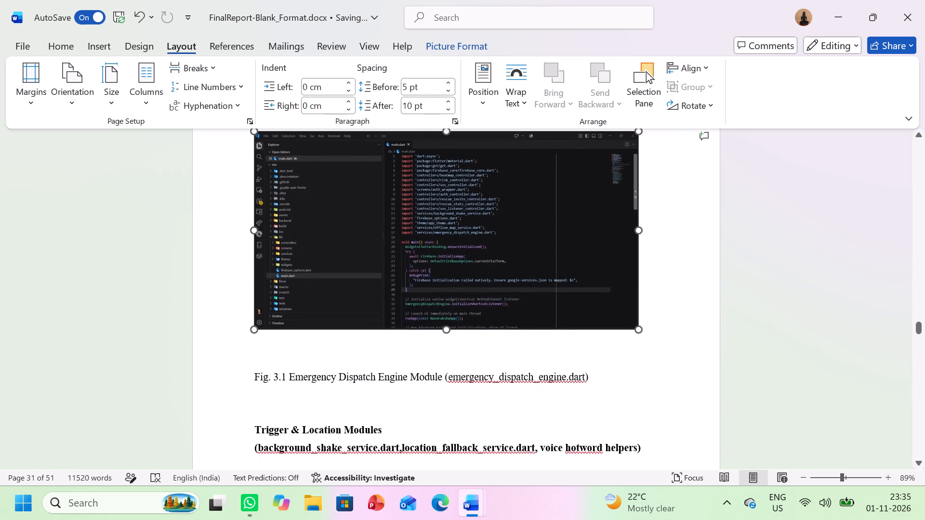
pyautogui.moveTo(334, 326); pyautogui.dragTo(298, 338)
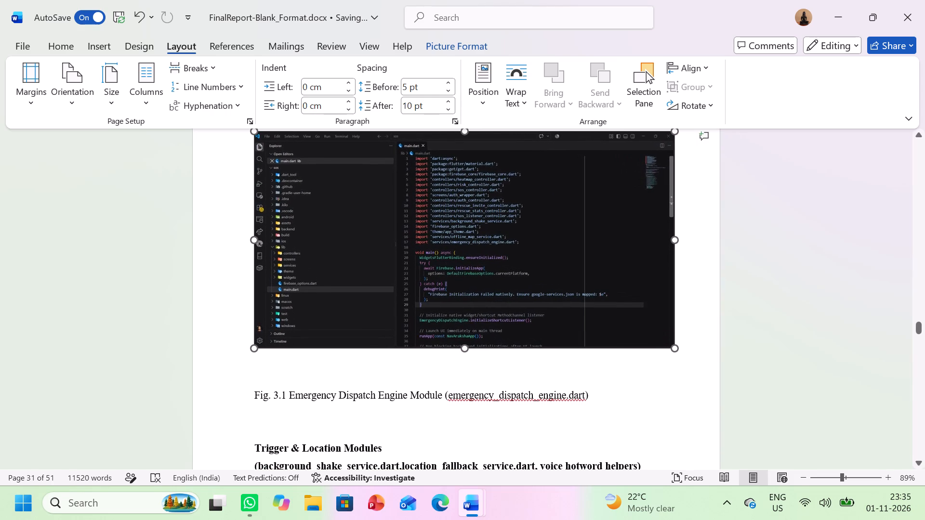
pyautogui.moveTo(298, 338); pyautogui.dragTo(302, 335)
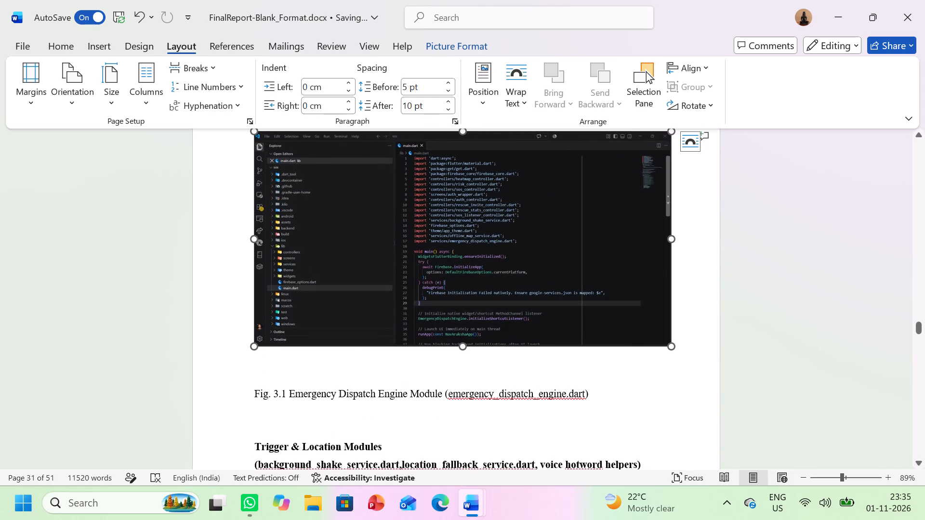
# Remove the blank line between the code screenshot and the Fig. 3.1 Emergency Dispatch Engine Module caption.
pyautogui.click(406, 378)
pyautogui.scroll(1, 406, 378)
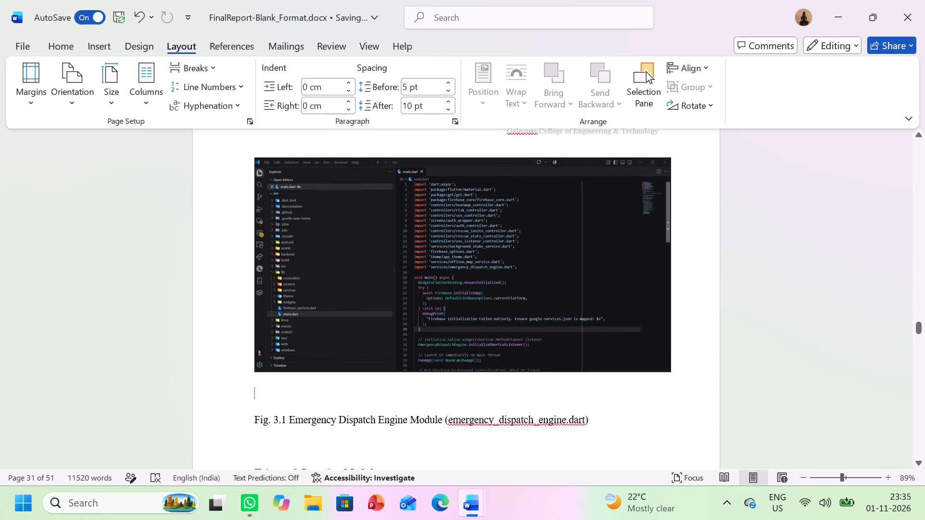
pyautogui.click(253, 422)
pyautogui.press('BackSpace')
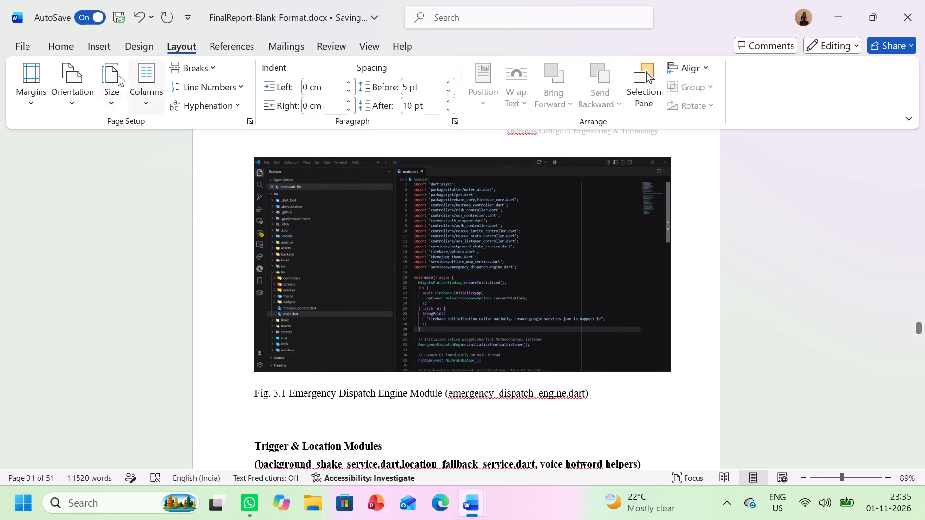
# Centre the Fig. 3.1 Emergency Dispatch Engine Module caption and make it bold.
pyautogui.click(67, 43)
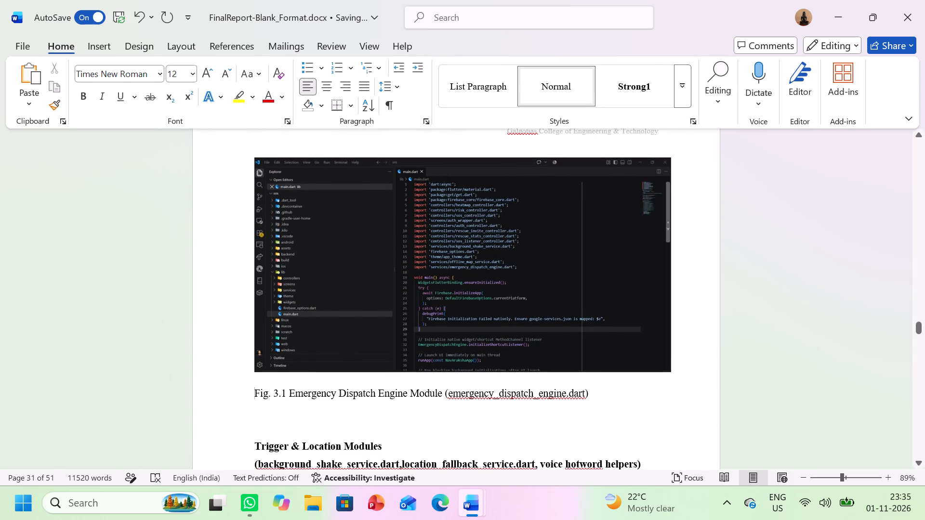
pyautogui.moveTo(252, 391); pyautogui.dragTo(590, 398)
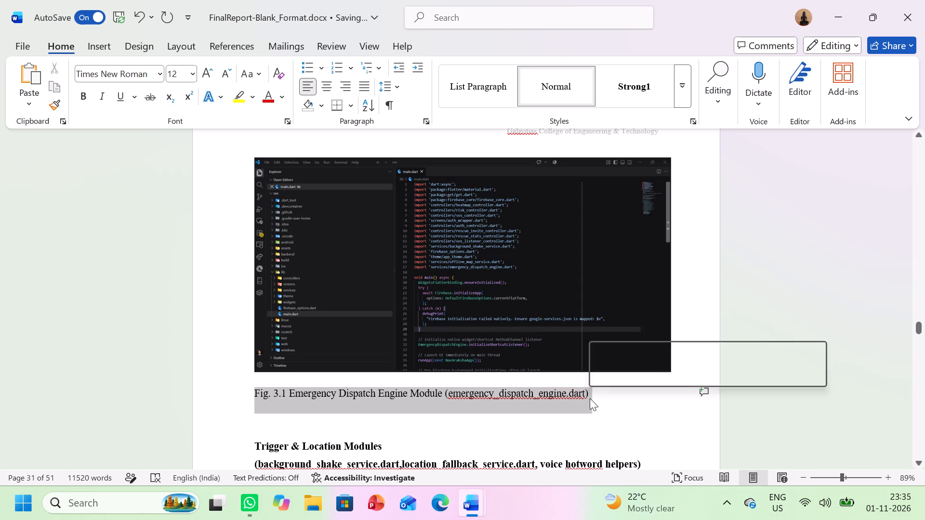
pyautogui.click(335, 88)
pyautogui.click(331, 86)
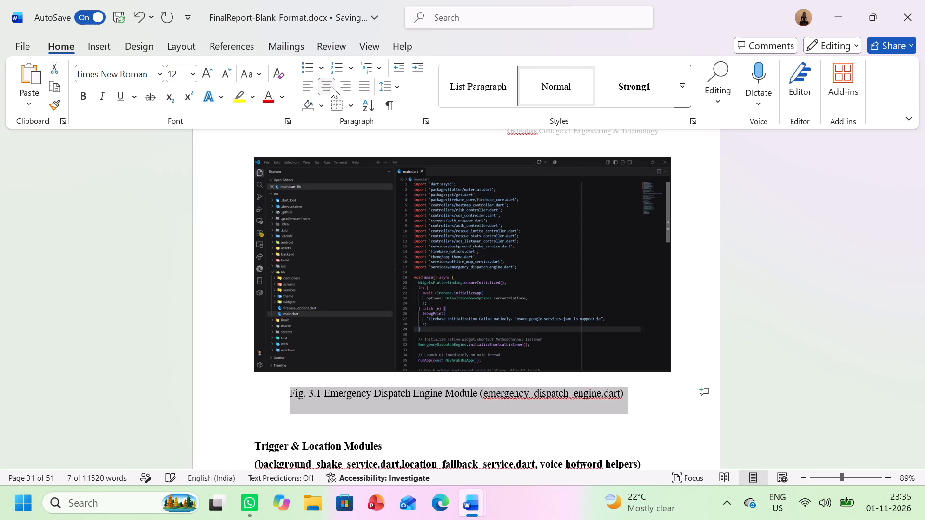
pyautogui.click(79, 96)
pyautogui.click(227, 392)
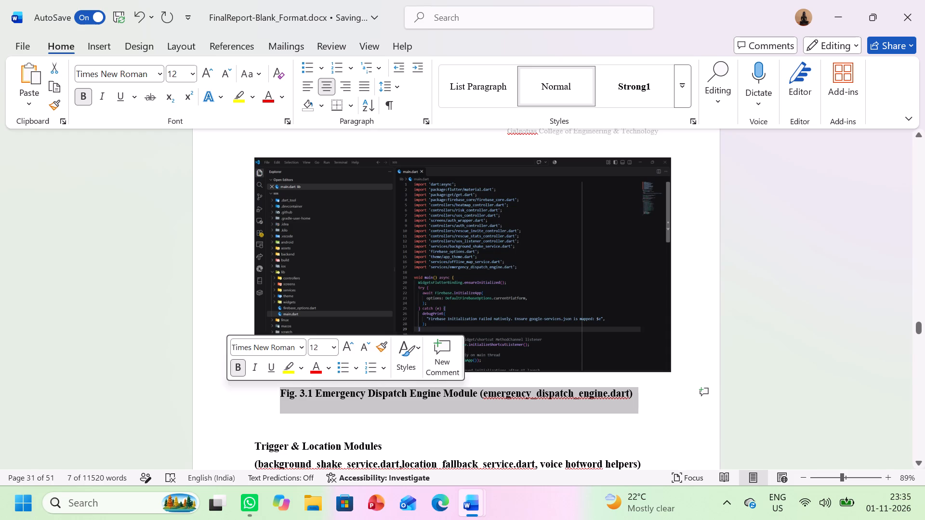
pyautogui.doubleClick(515, 398)
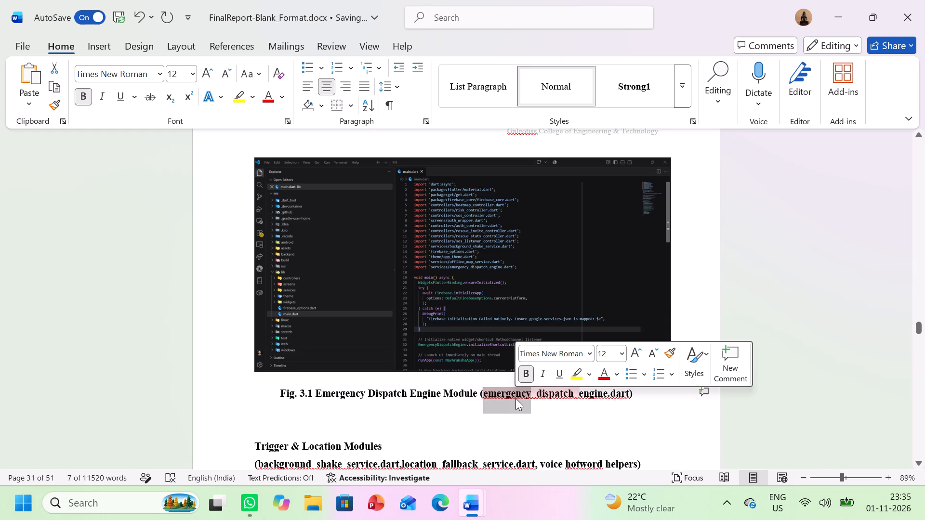
pyautogui.click(604, 418)
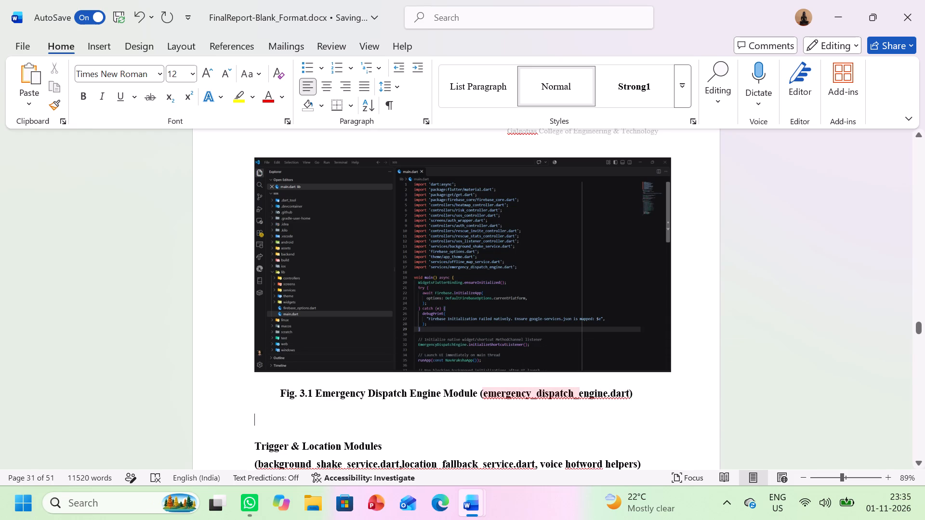
pyautogui.click(523, 391)
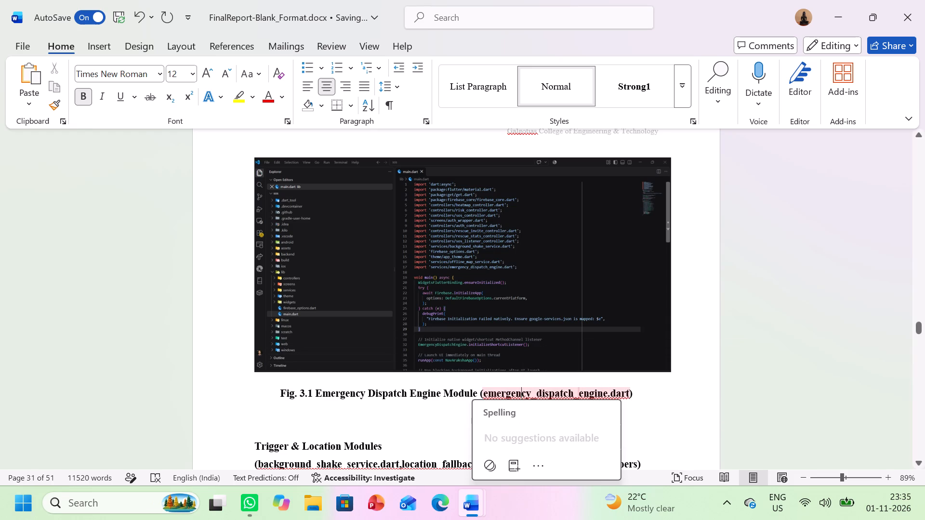
pyautogui.click(644, 438)
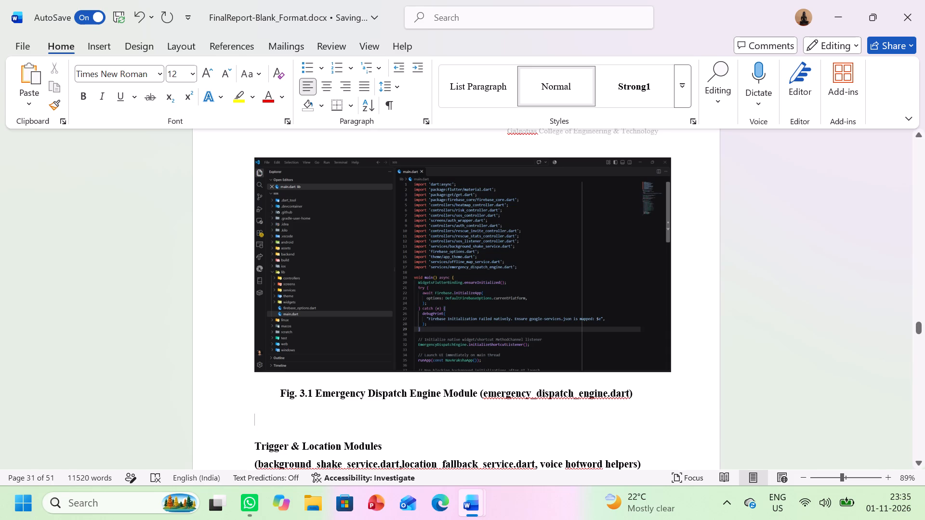
# Check the page layout around the Fig. 3.1 screenshot and onward through the Trigger & Location Modules placeholder and Fig. 3.2 caption.
pyautogui.scroll(3, 439, 320)
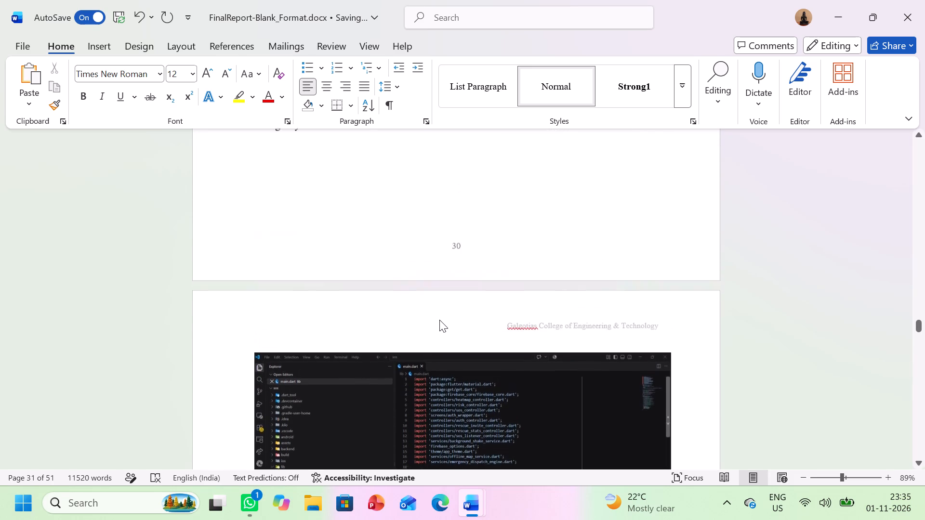
pyautogui.scroll(1, 439, 320)
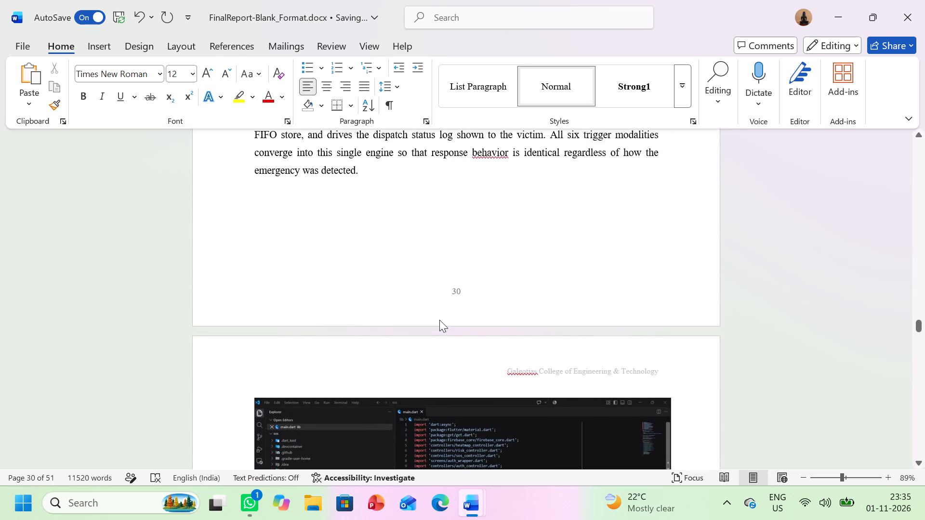
pyautogui.scroll(-2, 439, 320)
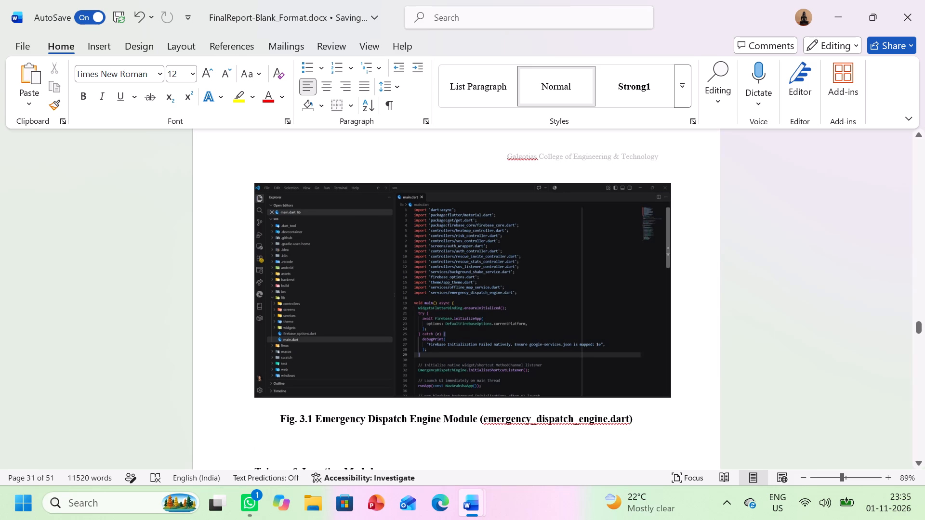
pyautogui.keyDown('ctrl'); pyautogui.scroll(-2, 439, 320); pyautogui.keyUp('ctrl')
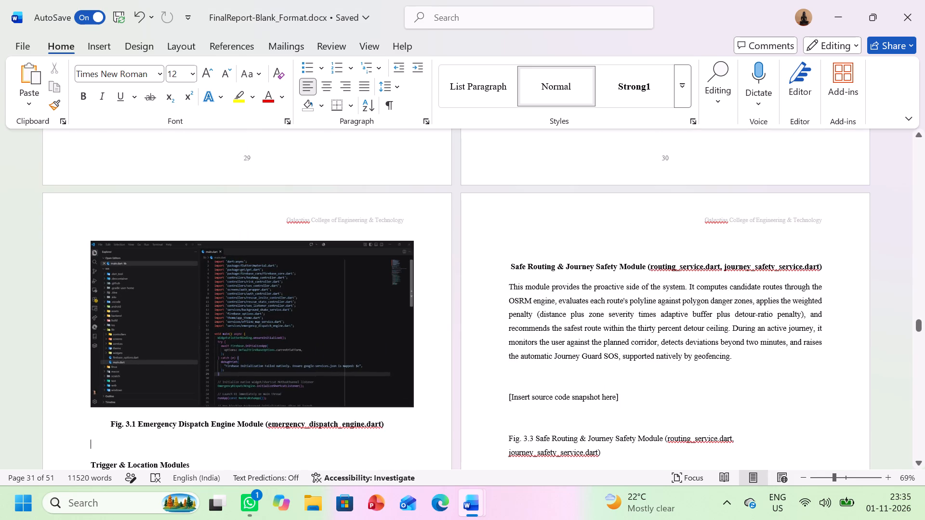
pyautogui.scroll(-1, 439, 320)
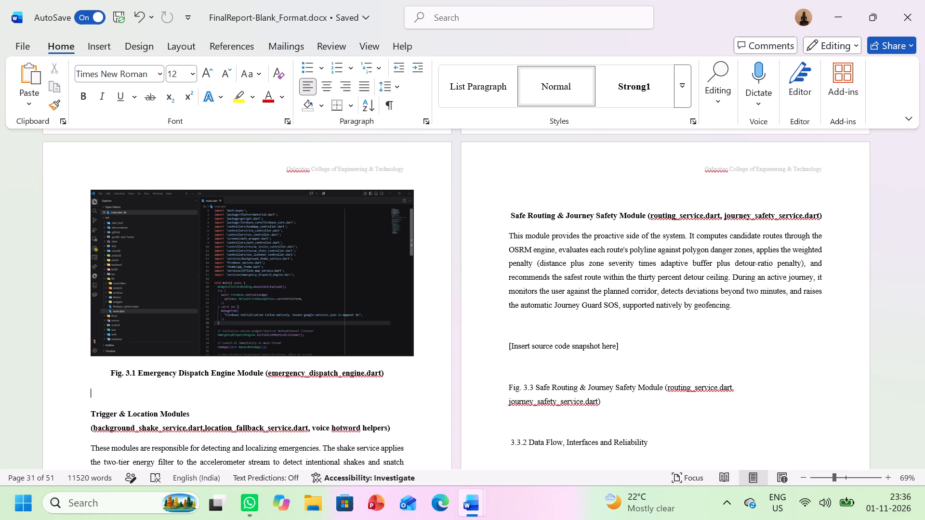
pyautogui.keyDown('ctrl'); pyautogui.scroll(1, 330, 339); pyautogui.keyUp('ctrl')
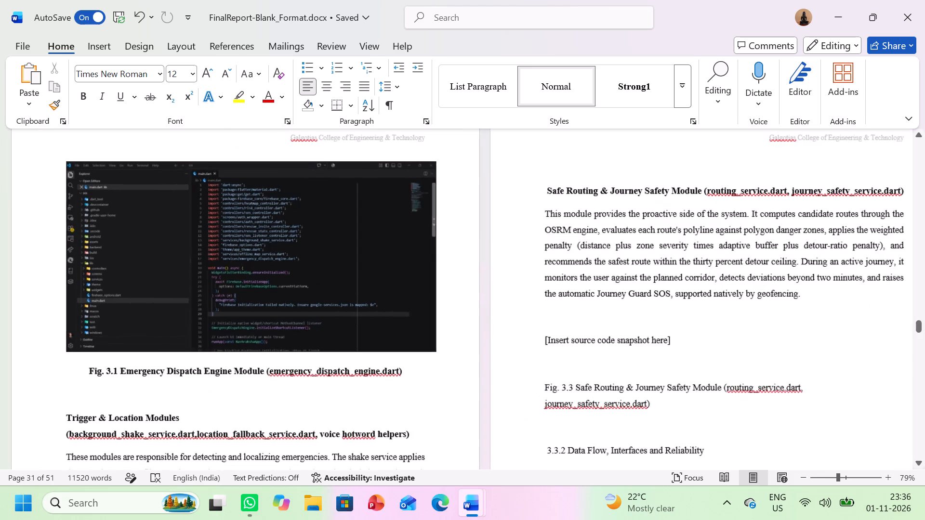
pyautogui.scroll(-2, 330, 339)
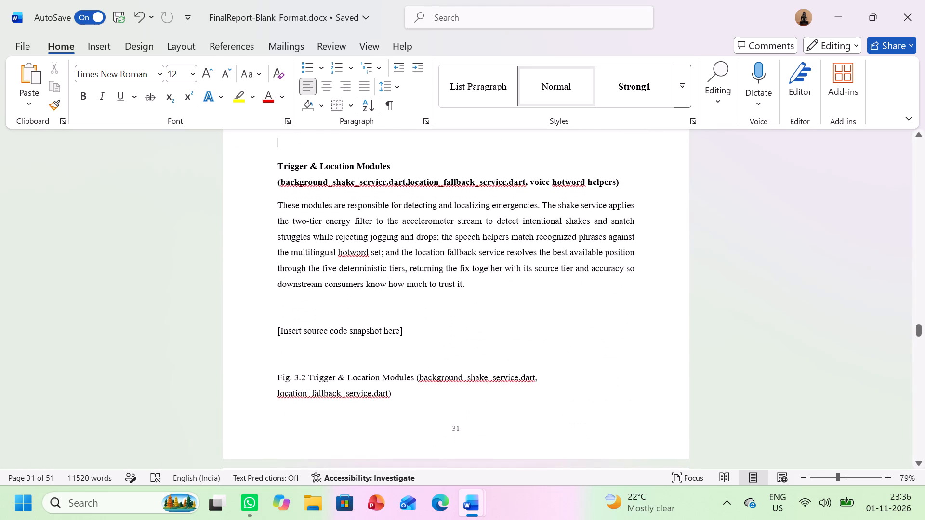
pyautogui.scroll(-2, 330, 339)
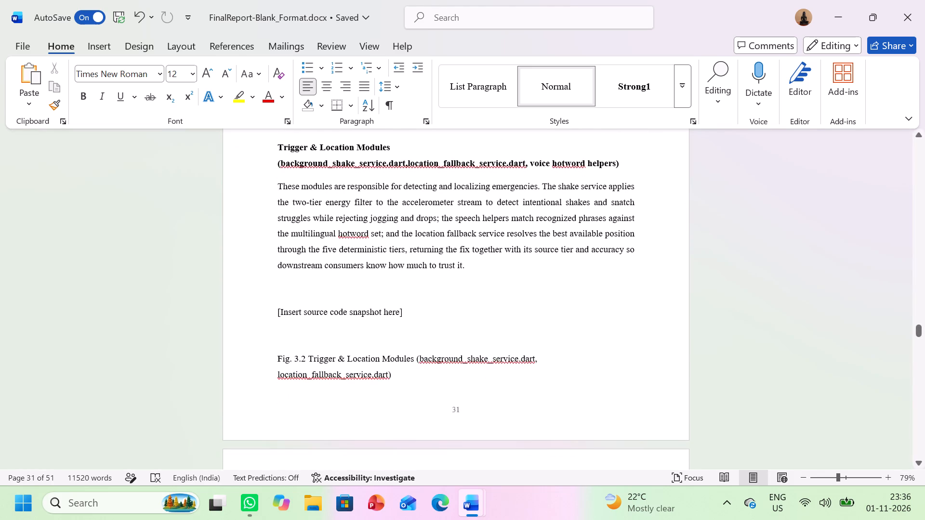
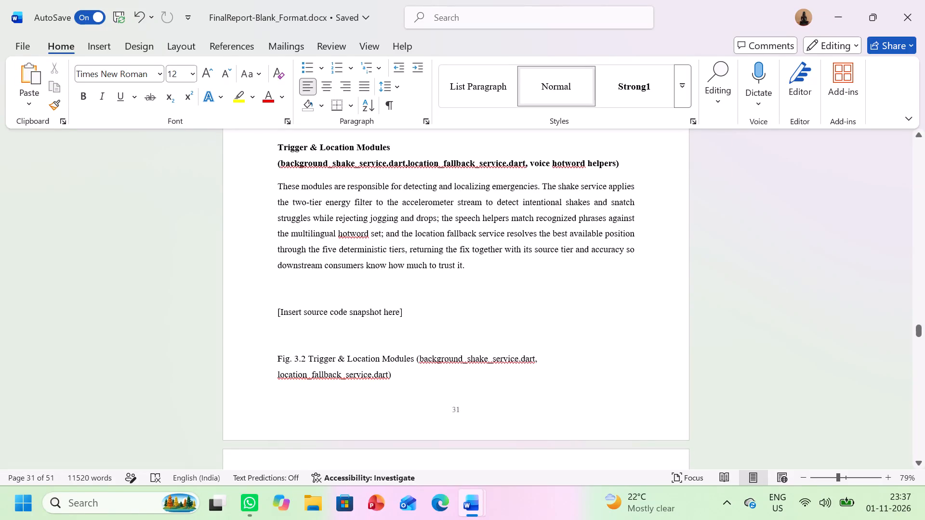
# Delete the "[Insert source code snapshot here]" placeholder and its extra blank line above the Fig. 3.2 Trigger & Location Modules caption.
pyautogui.click(406, 319)
pyautogui.press('BackSpace')
pyautogui.press('BackSpace')
pyautogui.press('BackSpace')
pyautogui.press('BackSpace')
pyautogui.press('BackSpace')
pyautogui.press('BackSpace')
pyautogui.press('BackSpace')
pyautogui.press('BackSpace')
pyautogui.press('BackSpace')
pyautogui.press('BackSpace')
pyautogui.press('BackSpace')
pyautogui.press('BackSpace')
pyautogui.press('BackSpace')
pyautogui.press('BackSpace')
pyautogui.press('BackSpace')
pyautogui.press('BackSpace')
pyautogui.press('BackSpace')
pyautogui.press('BackSpace')
pyautogui.press('BackSpace')
pyautogui.press('BackSpace')
pyautogui.press('BackSpace')
pyautogui.press('BackSpace')
pyautogui.press('BackSpace')
pyautogui.press('BackSpace')
pyautogui.press('BackSpace')
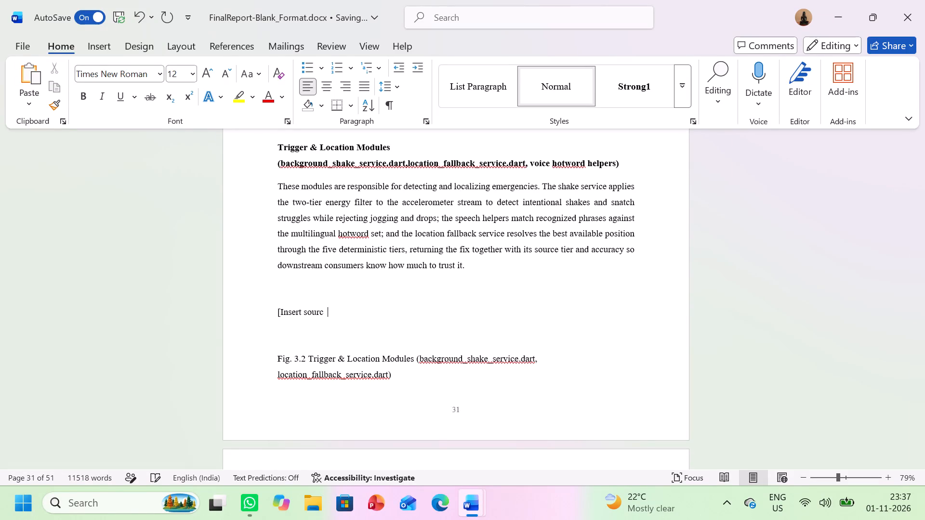
pyautogui.press('BackSpace')
pyautogui.press('BackSpace')
pyautogui.press('BackSpace')
pyautogui.press('BackSpace')
pyautogui.press('BackSpace')
pyautogui.press('BackSpace')
pyautogui.press('BackSpace')
pyautogui.press('BackSpace')
pyautogui.press('BackSpace')
pyautogui.press('BackSpace')
pyautogui.press('BackSpace')
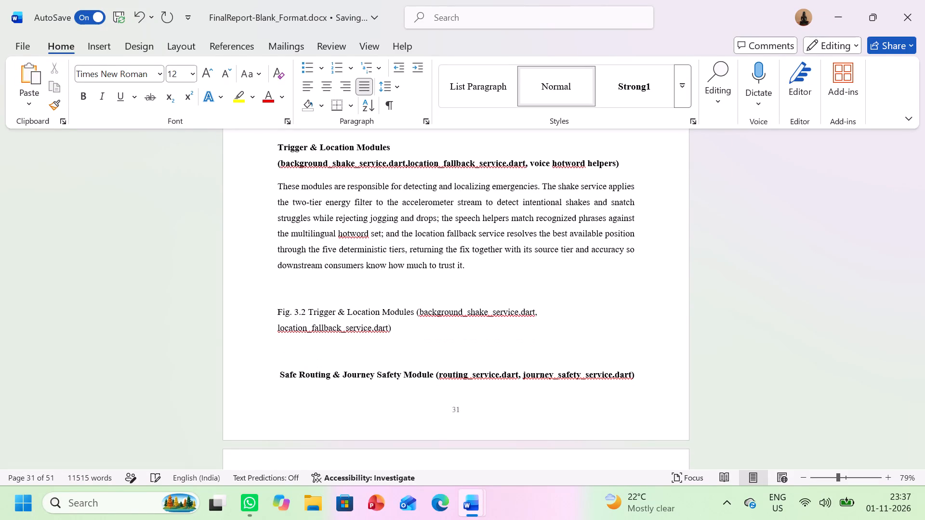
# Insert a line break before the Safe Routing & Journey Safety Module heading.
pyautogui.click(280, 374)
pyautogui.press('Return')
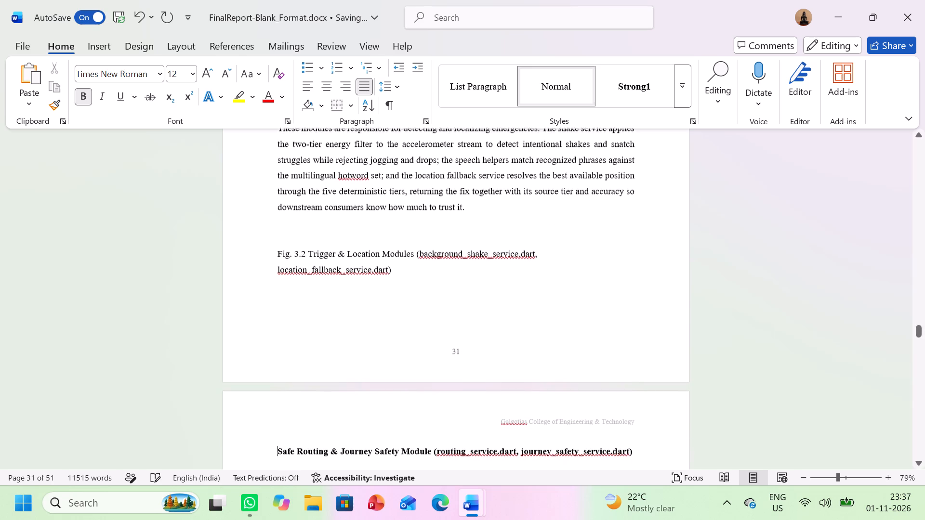
# Set four blank lines above the Fig. 3.2 caption so that it moves onto the next page.
pyautogui.click(277, 250)
pyautogui.press('BackSpace')
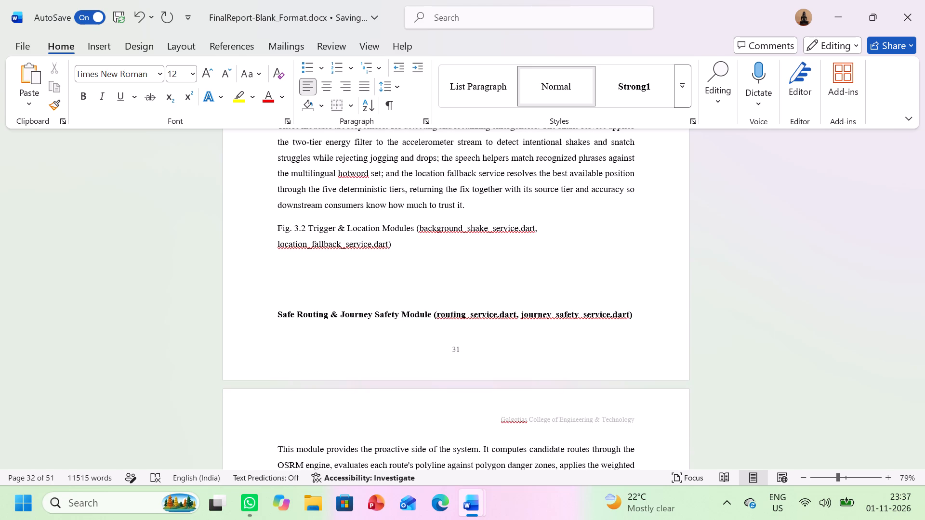
pyautogui.press('Return')
pyautogui.press('Return')
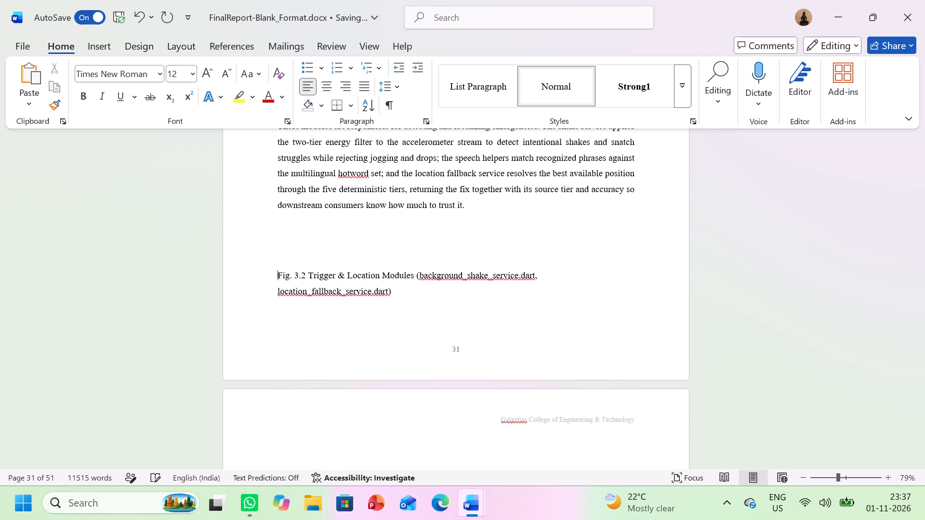
pyautogui.press('Return')
pyautogui.press('Return')
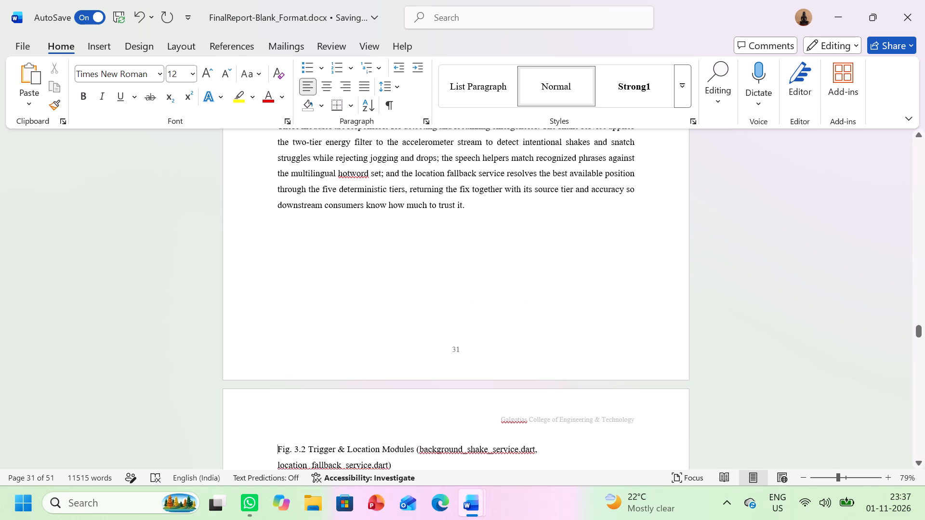
# Stretch the Fig. 3.1 main.dart code screenshot taller and adjust its overall size to roughly the width of the text column.
pyautogui.scroll(1, 358, 241)
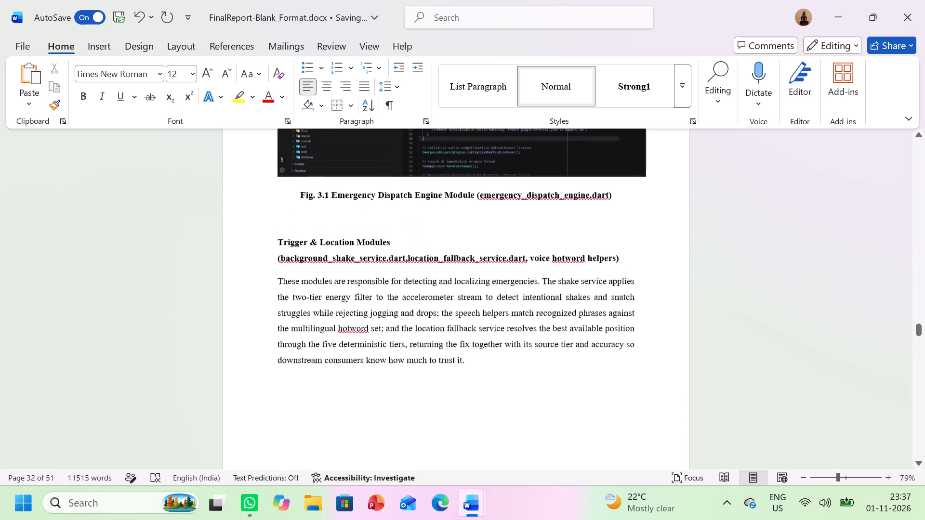
pyautogui.scroll(3, 358, 241)
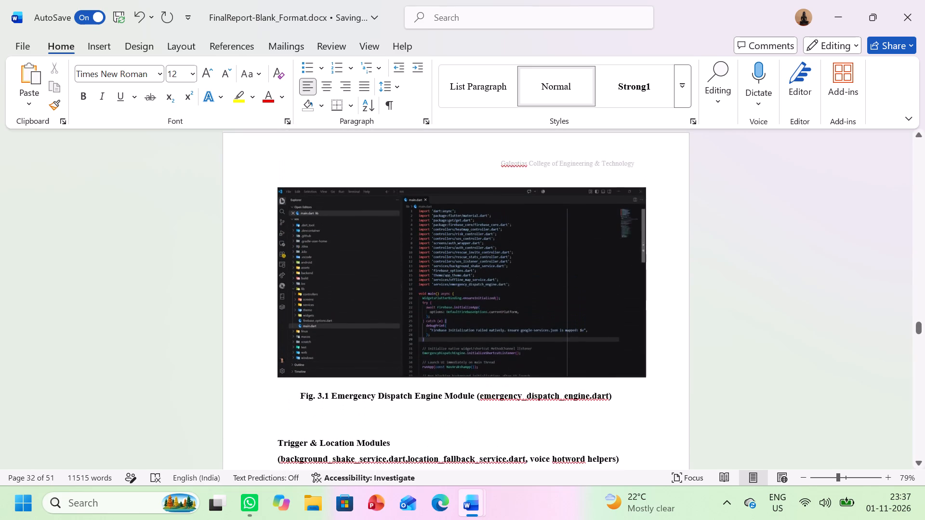
pyautogui.scroll(1, 358, 241)
pyautogui.click(358, 241)
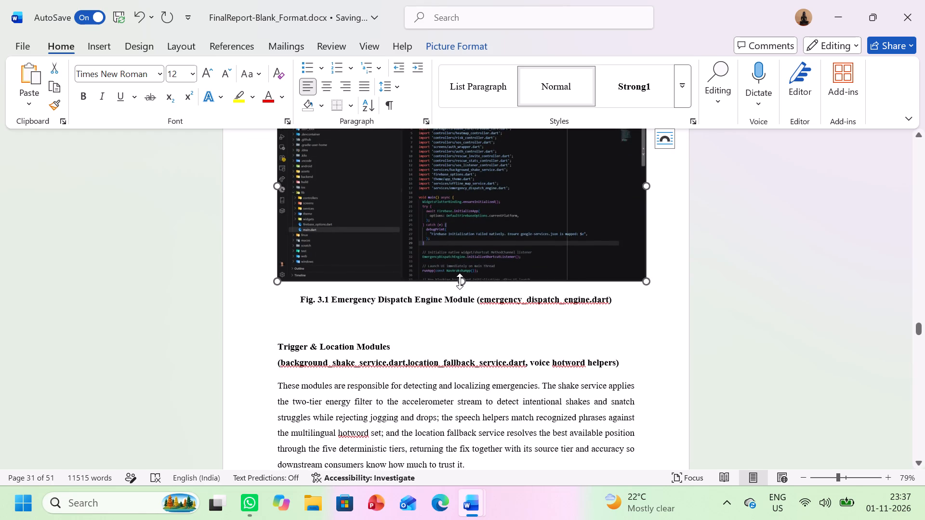
pyautogui.moveTo(460, 281); pyautogui.dragTo(463, 323)
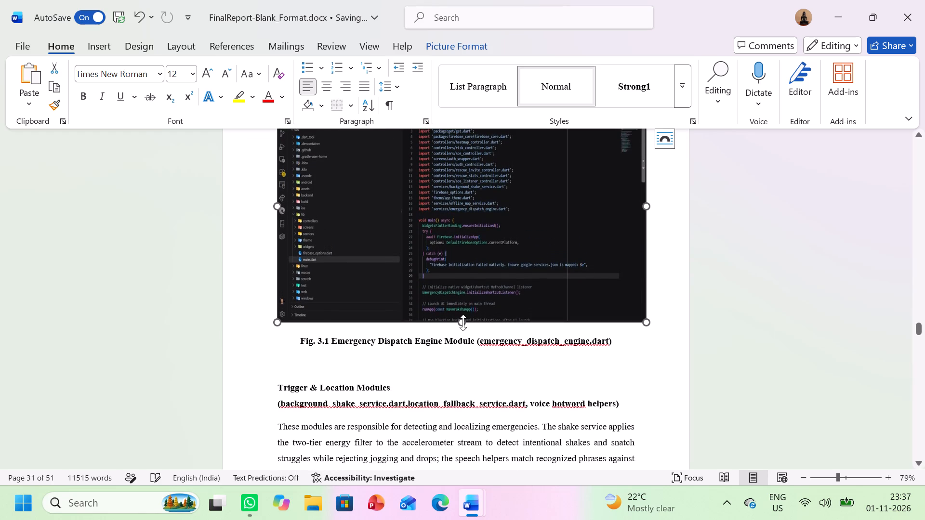
pyautogui.scroll(1, 487, 350)
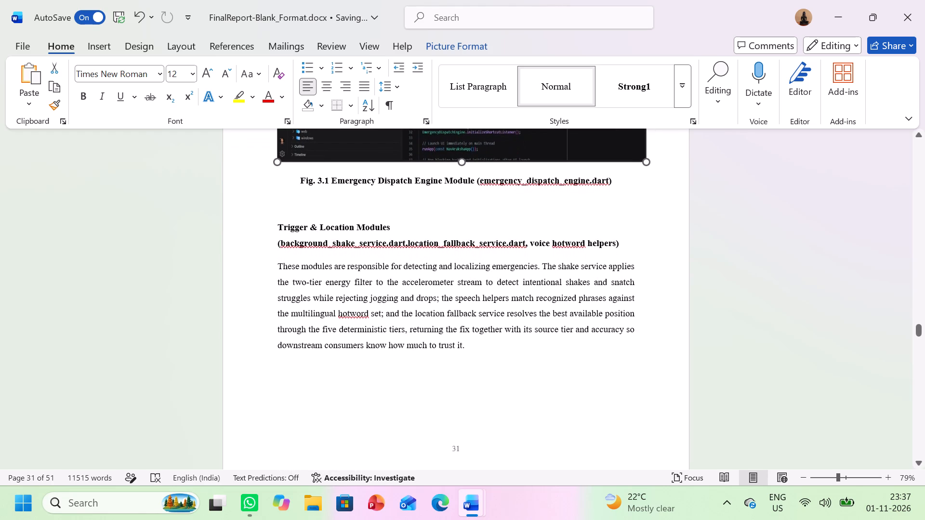
pyautogui.scroll(1, 487, 350)
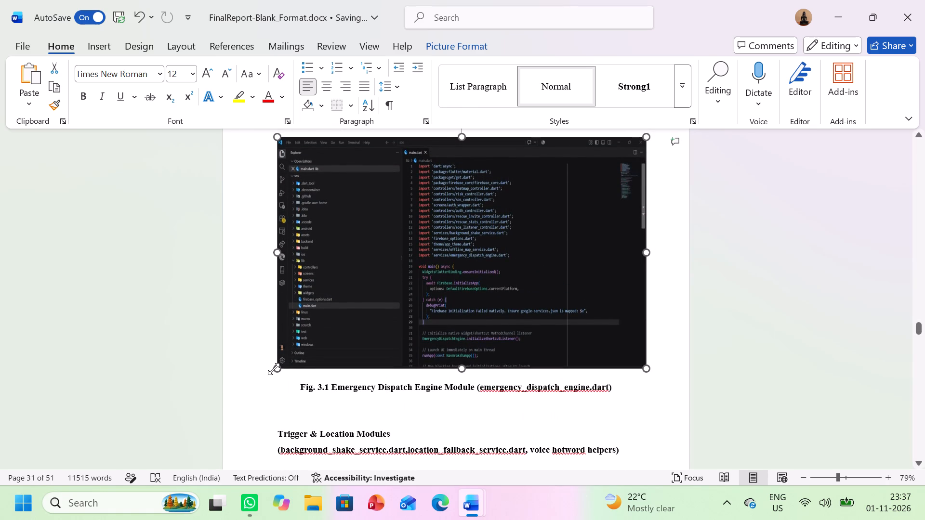
pyautogui.moveTo(274, 369); pyautogui.dragTo(260, 370)
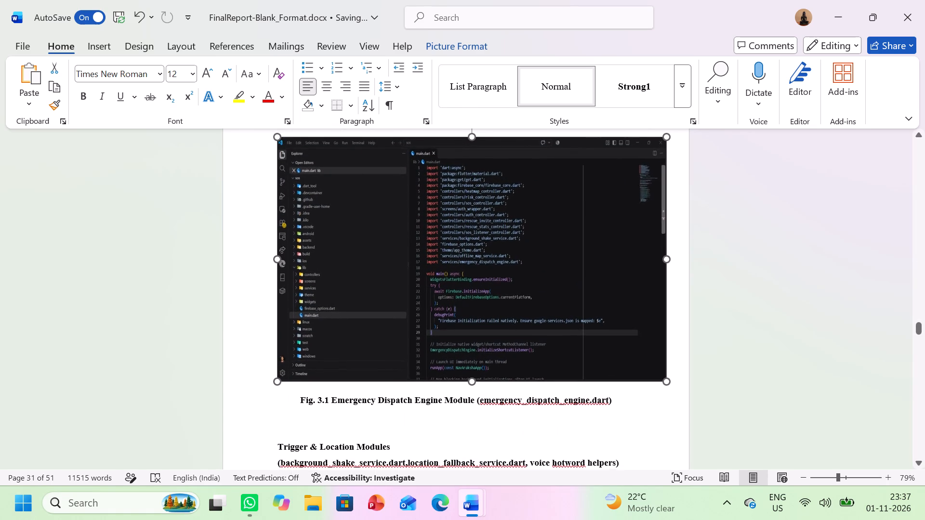
pyautogui.moveTo(260, 370); pyautogui.dragTo(286, 364)
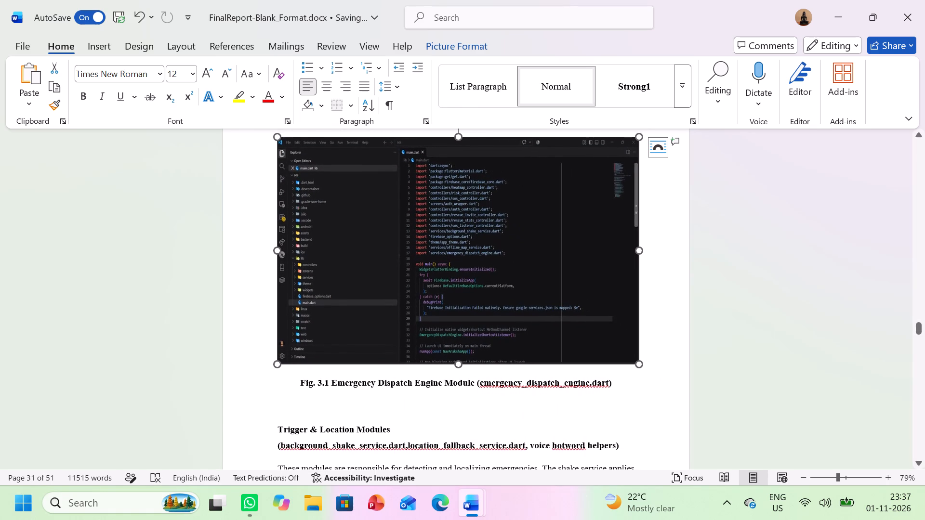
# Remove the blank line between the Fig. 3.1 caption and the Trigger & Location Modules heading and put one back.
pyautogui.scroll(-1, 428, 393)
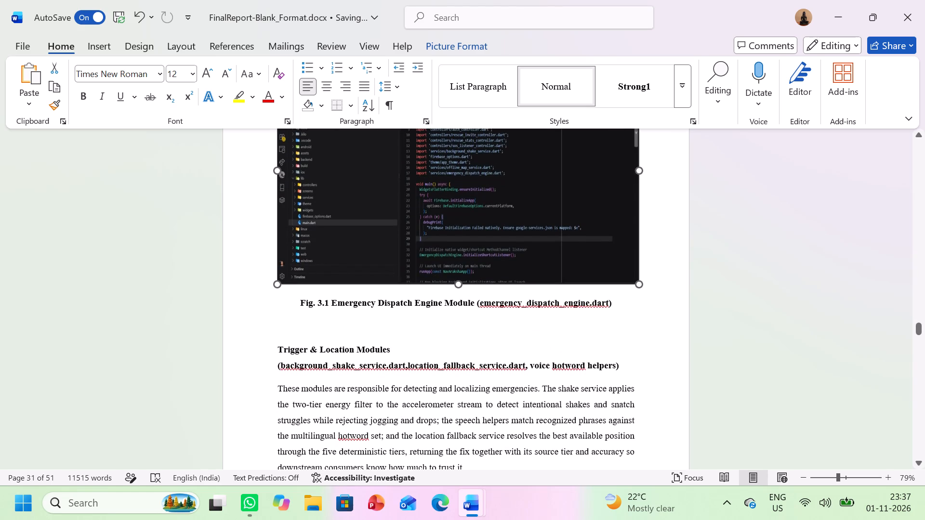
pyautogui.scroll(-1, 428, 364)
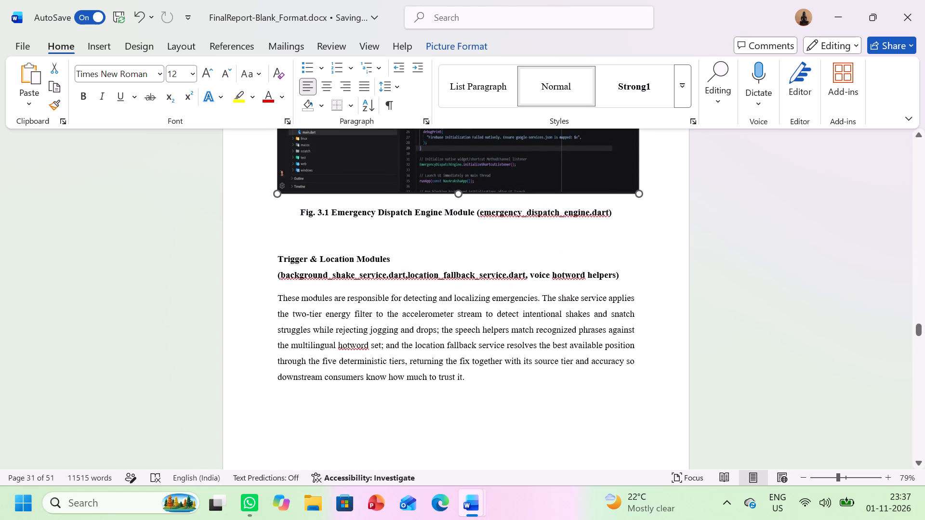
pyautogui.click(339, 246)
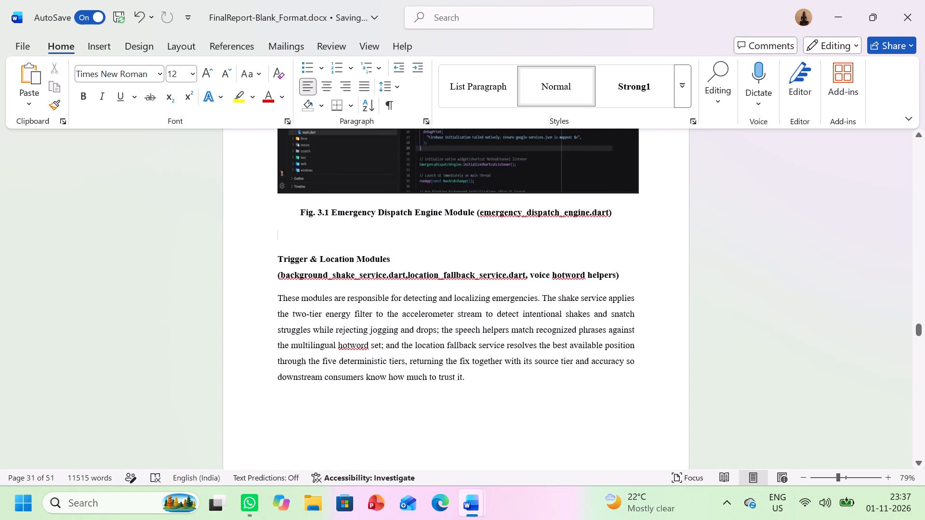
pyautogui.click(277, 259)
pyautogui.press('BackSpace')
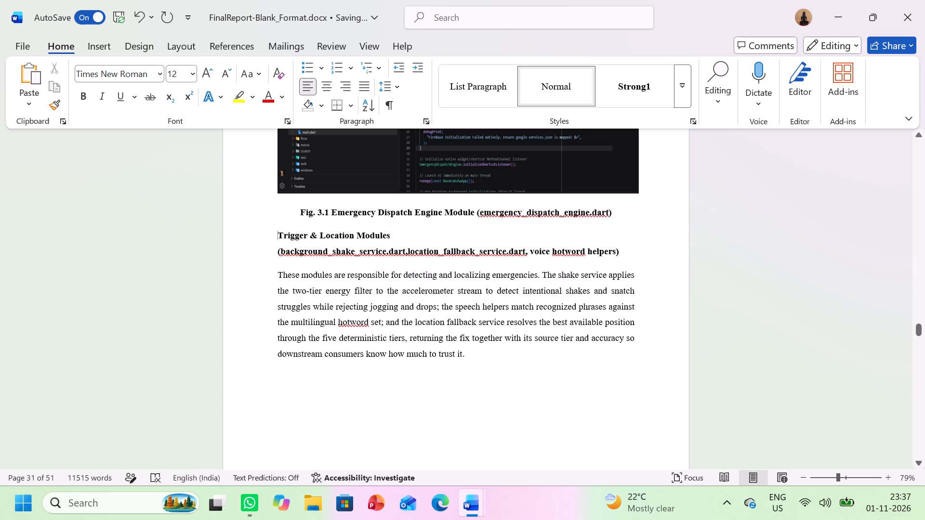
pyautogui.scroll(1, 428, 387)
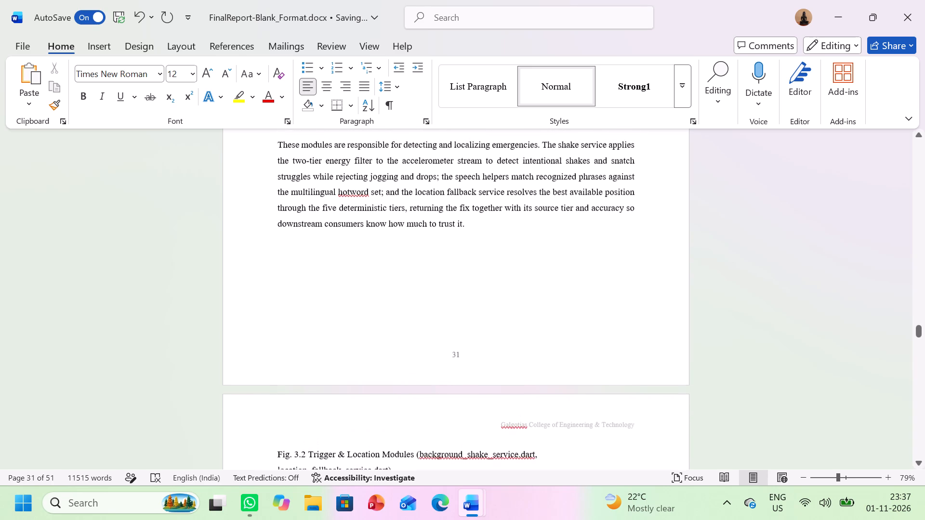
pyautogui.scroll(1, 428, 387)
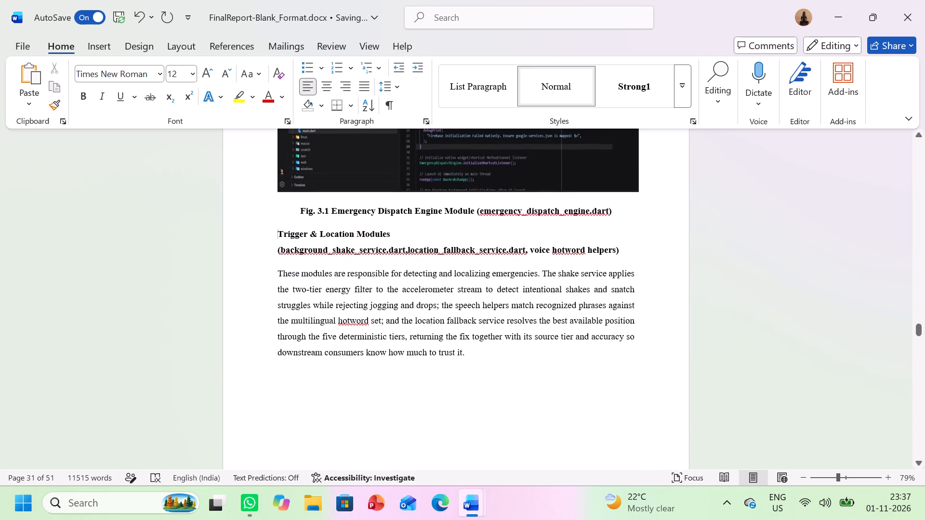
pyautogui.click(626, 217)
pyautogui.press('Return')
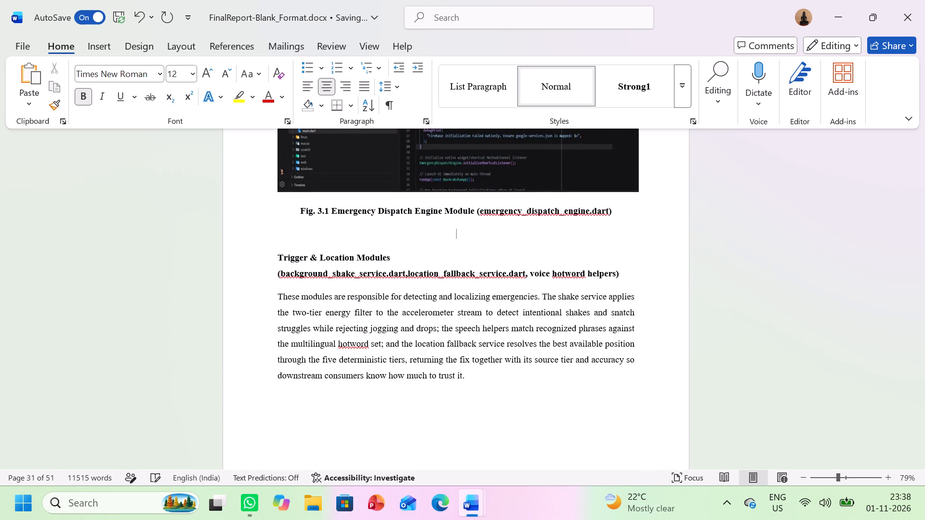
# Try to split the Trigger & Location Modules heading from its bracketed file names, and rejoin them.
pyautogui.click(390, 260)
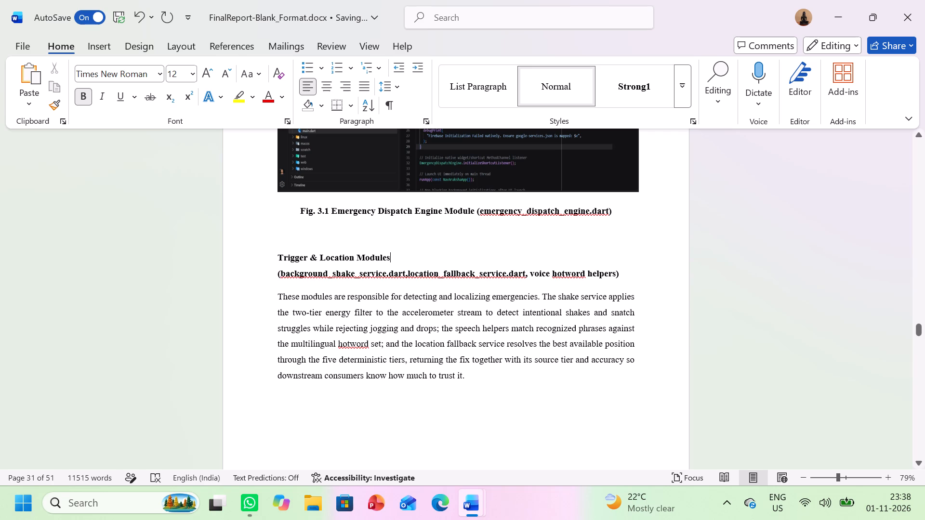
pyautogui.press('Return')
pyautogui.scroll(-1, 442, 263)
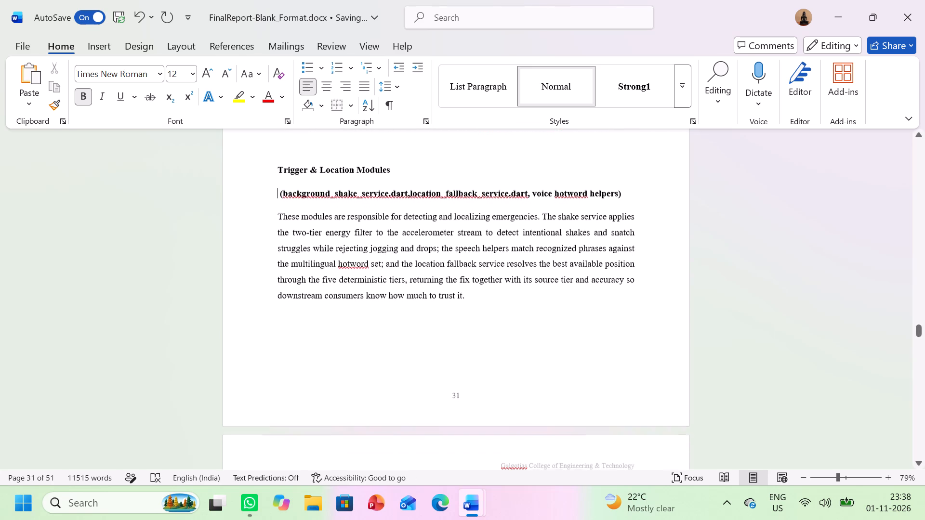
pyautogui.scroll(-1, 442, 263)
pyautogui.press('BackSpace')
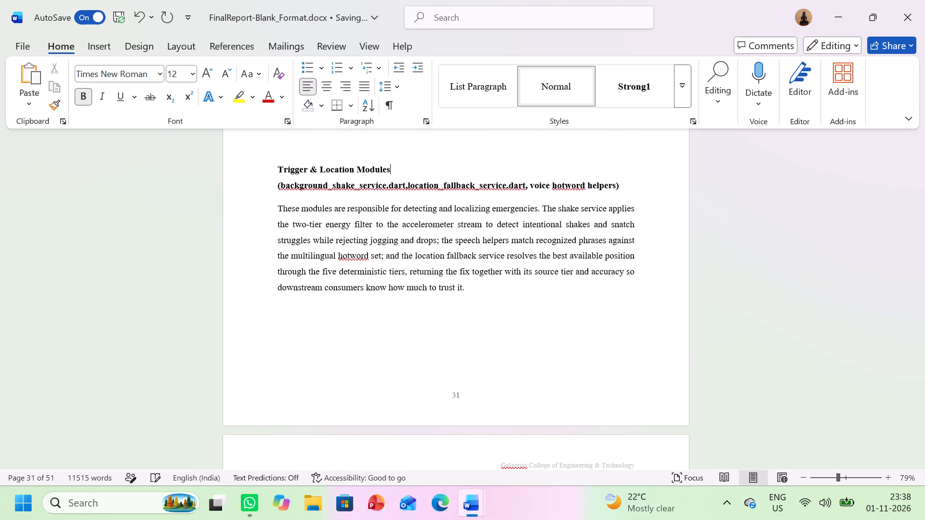
# Reduce the gap between the Fig. 3.2 caption and the Safe Routing & Journey Safety Module heading to one blank line.
pyautogui.scroll(-1, 448, 336)
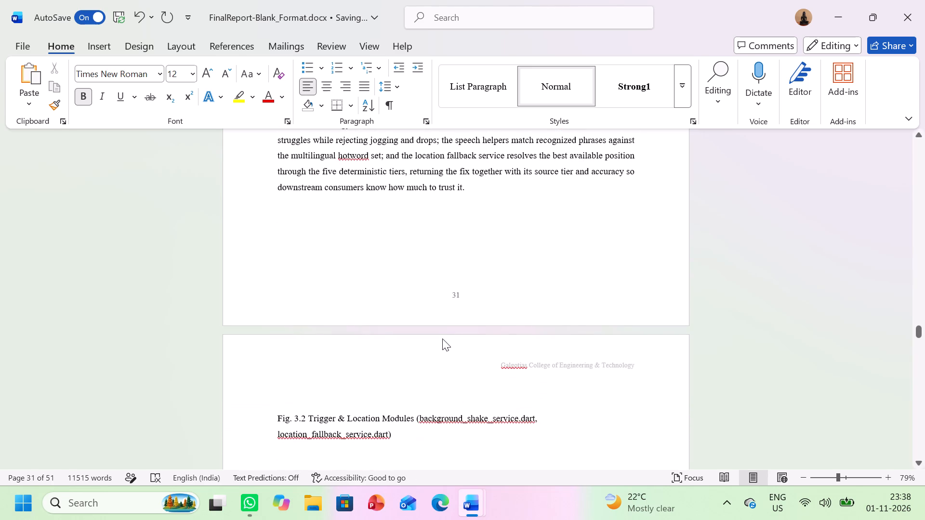
pyautogui.click(310, 389)
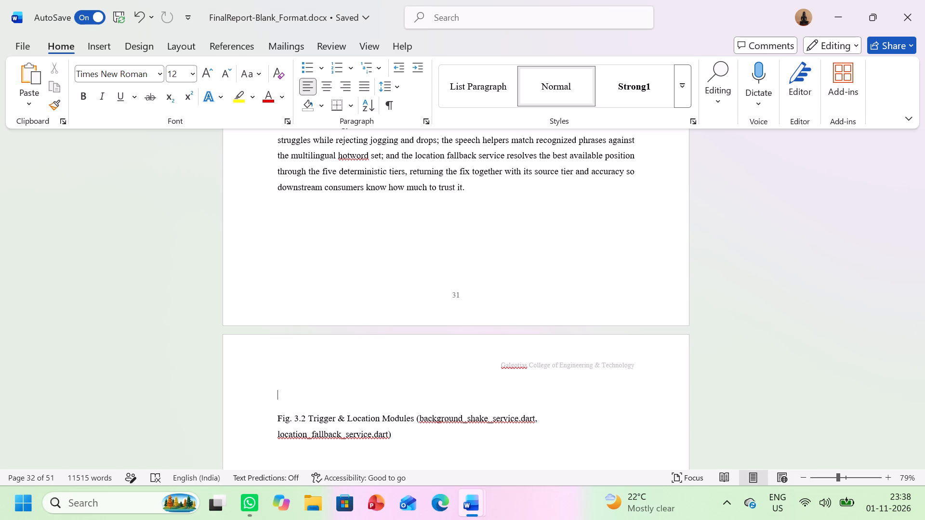
pyautogui.scroll(-1, 310, 389)
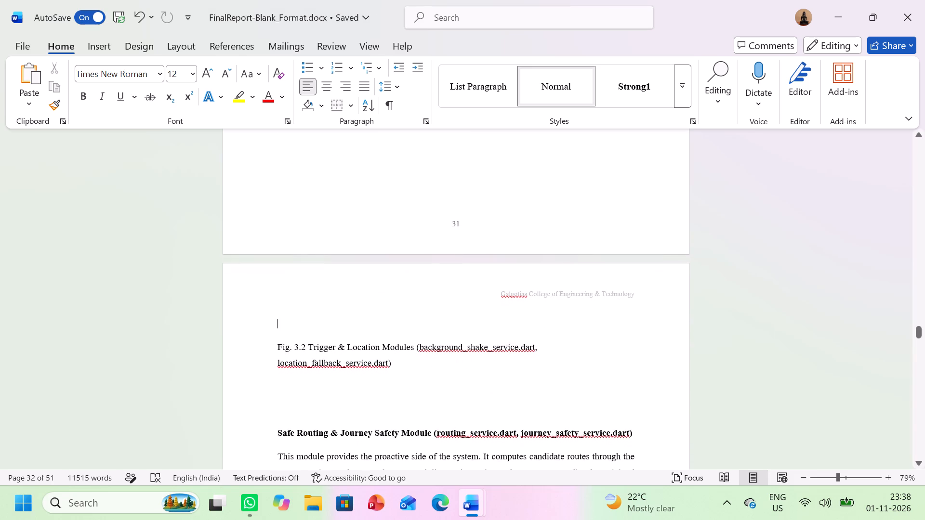
pyautogui.click(281, 422)
pyautogui.press('BackSpace')
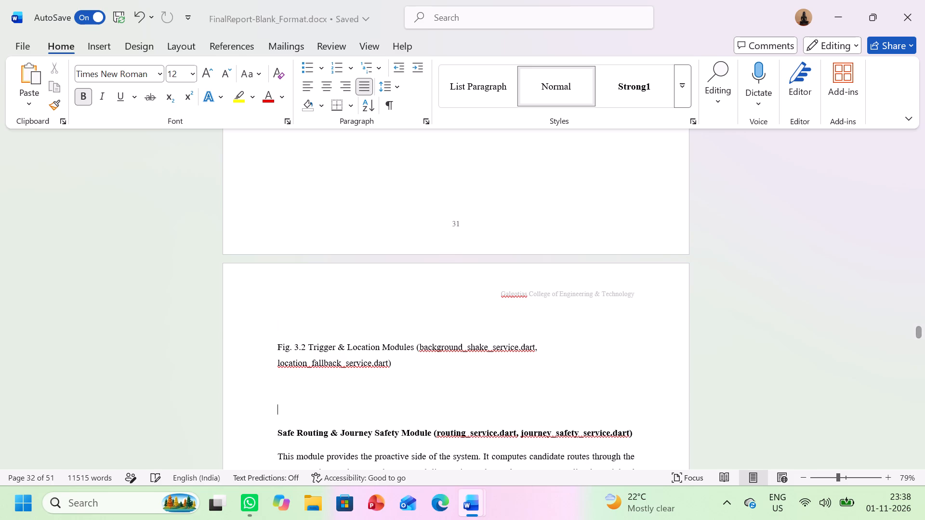
pyautogui.press('BackSpace')
pyautogui.press('BackSpace')
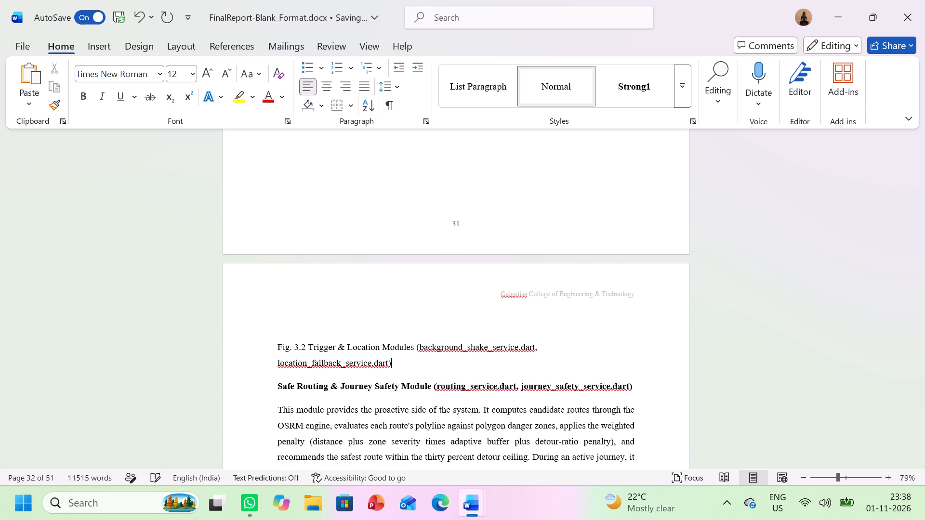
pyautogui.press('Return')
# Remove the leading space and the blank line before the Data Flow Between Components heading.
pyautogui.scroll(-3, 281, 422)
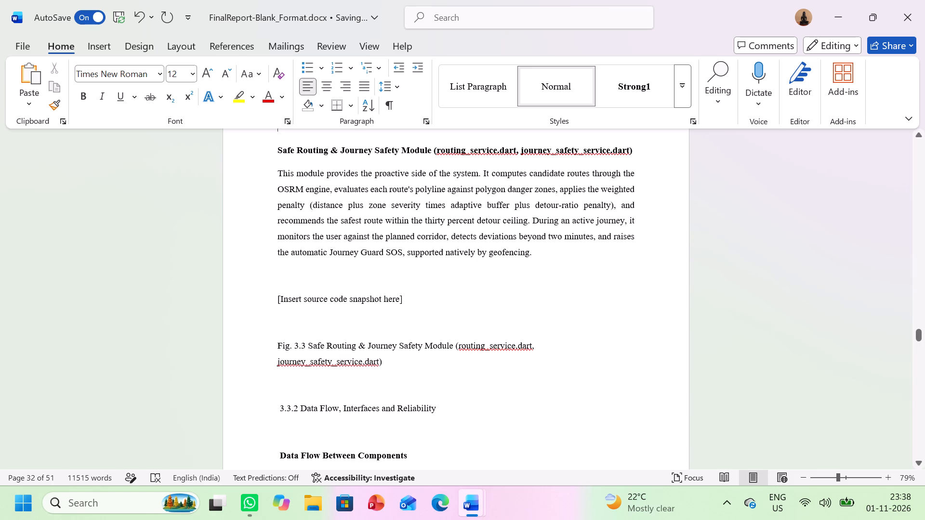
pyautogui.scroll(-2, 426, 388)
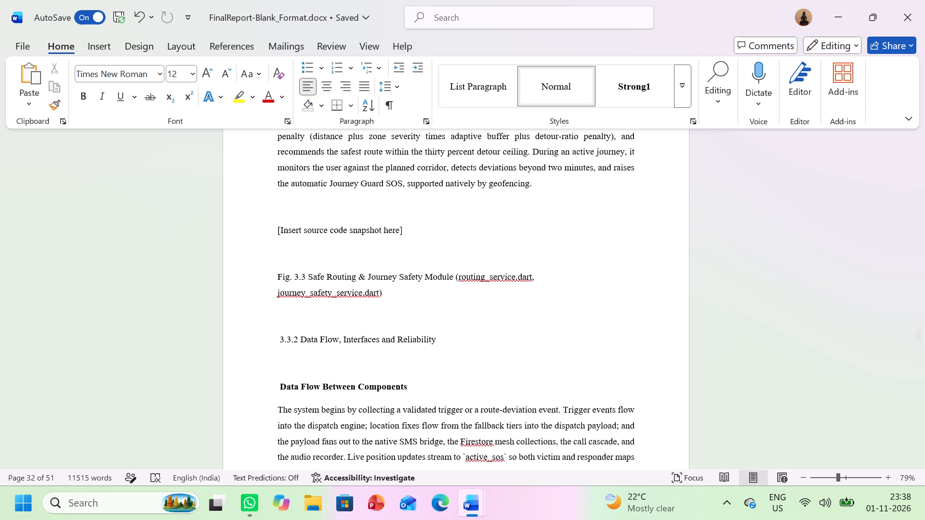
pyautogui.click(280, 380)
pyautogui.click(280, 384)
pyautogui.press('BackSpace')
pyautogui.press('BackSpace')
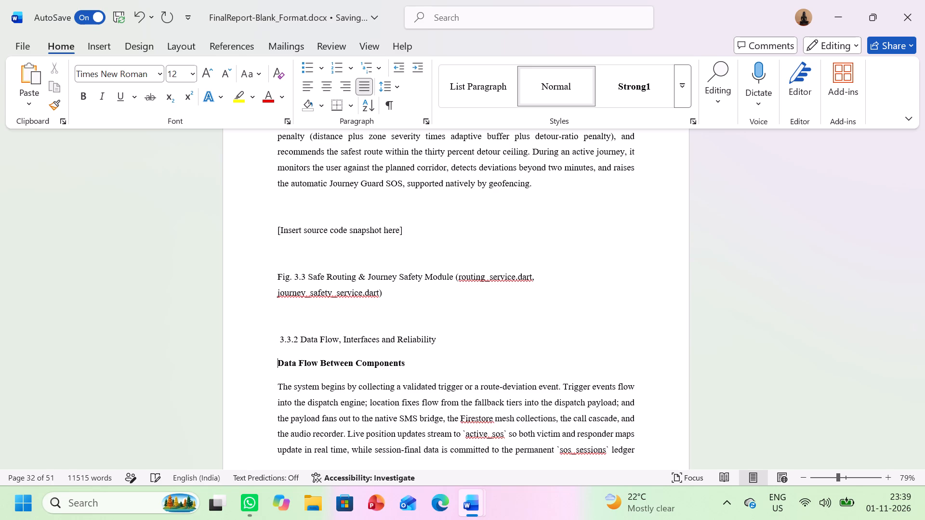
# Remove the leading space and the blank line before the 3.3.2 Data Flow, Interfaces and Reliability heading.
pyautogui.click(293, 321)
pyautogui.click(280, 335)
pyautogui.press('BackSpace')
pyautogui.press('BackSpace')
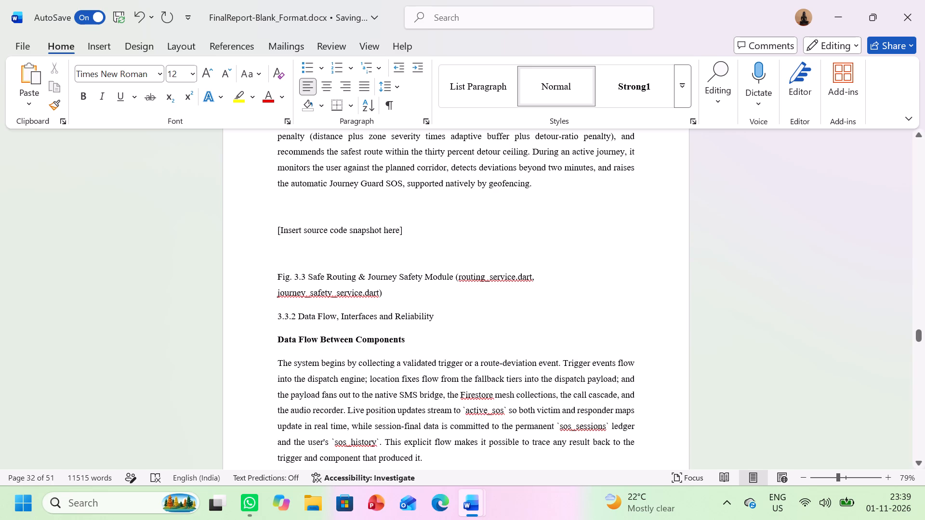
# Make the 3.3.2 Data Flow, Interfaces and Reliability heading bold.
pyautogui.moveTo(277, 317); pyautogui.dragTo(432, 314)
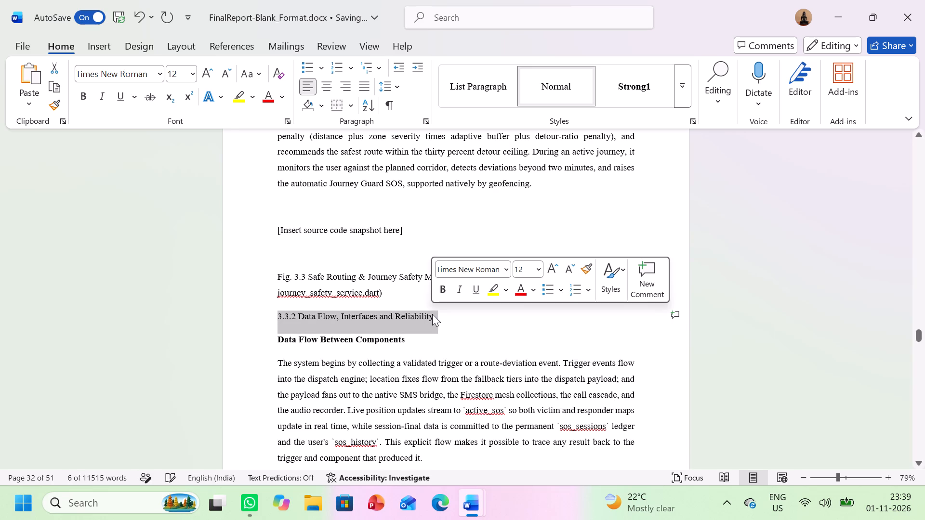
pyautogui.click(435, 294)
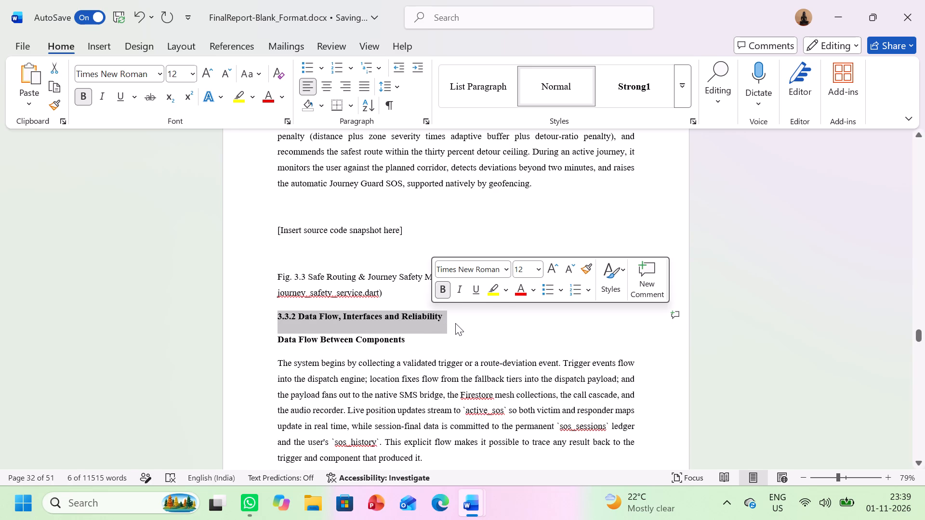
pyautogui.click(455, 323)
# Review the rest of chapter 3 and the figure and text placeholders in chapter 4, Results / Snapshots.
pyautogui.scroll(-1, 455, 323)
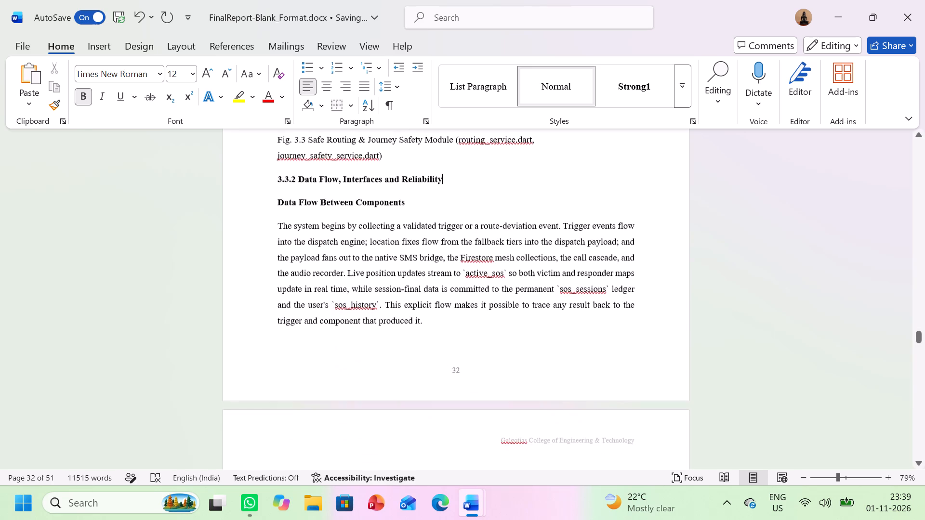
pyautogui.scroll(-2, 455, 323)
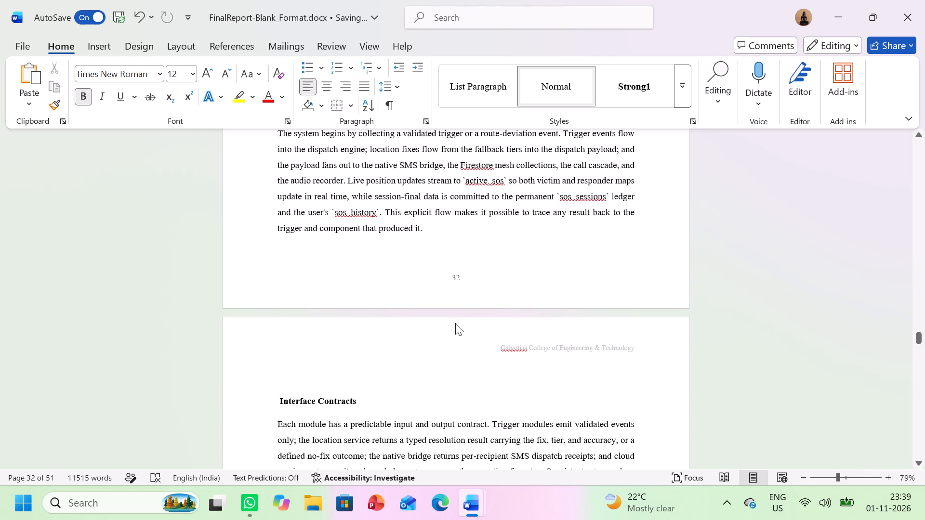
pyautogui.scroll(-4, 455, 323)
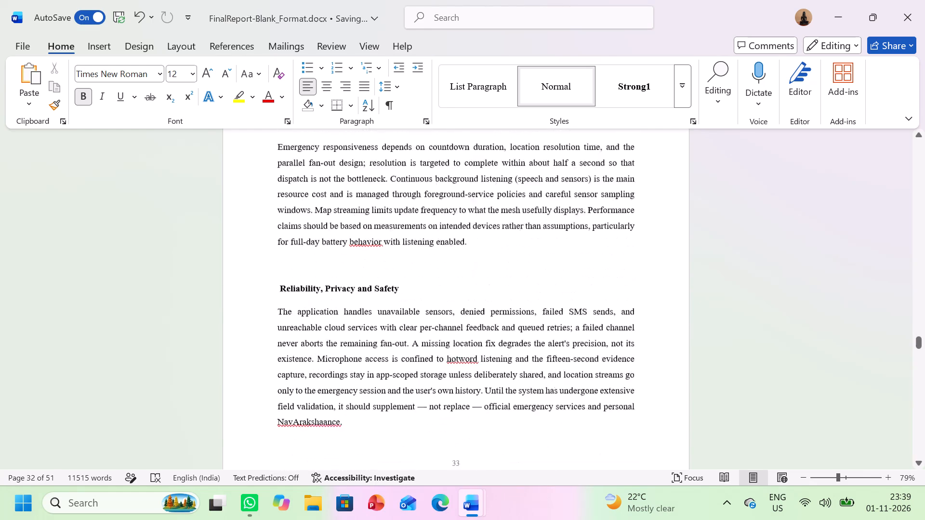
pyautogui.scroll(-5, 455, 323)
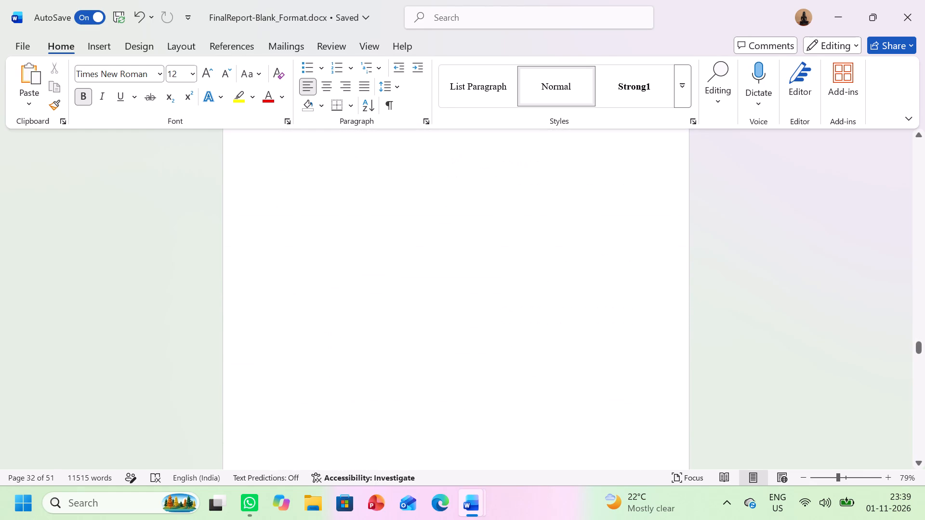
pyautogui.scroll(-3, 455, 323)
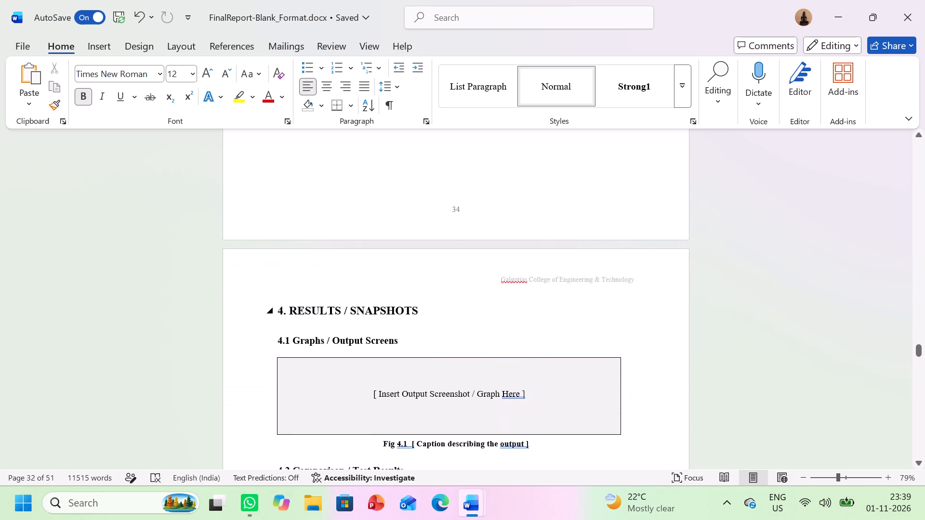
pyautogui.scroll(-1, 455, 323)
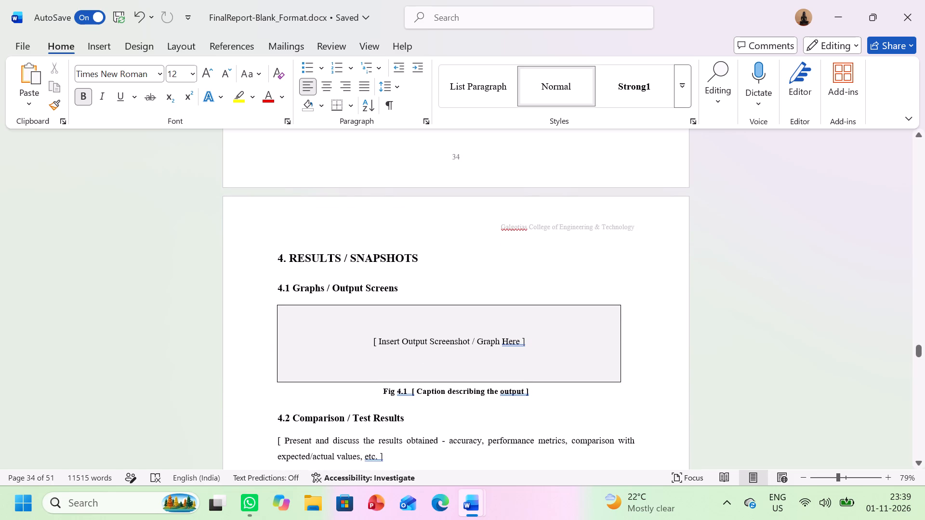
pyautogui.scroll(-1, 330, 247)
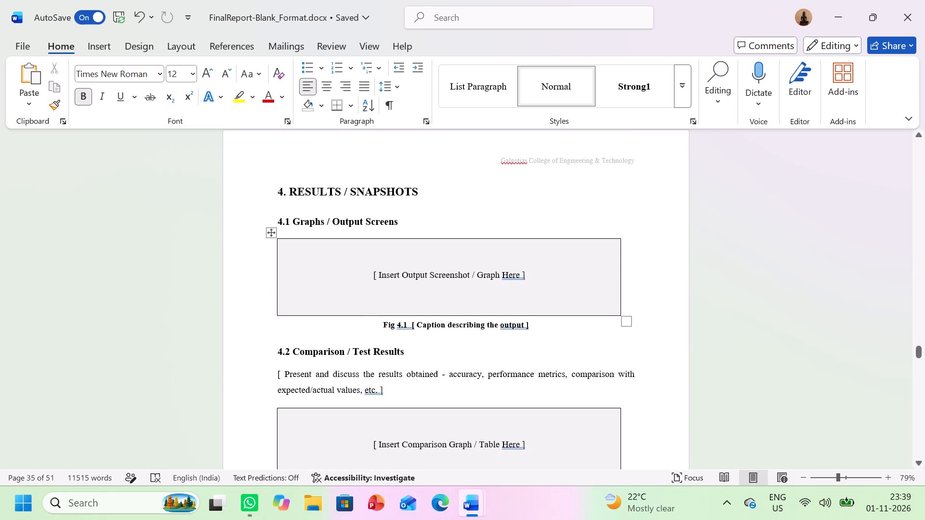
pyautogui.scroll(-3, 323, 337)
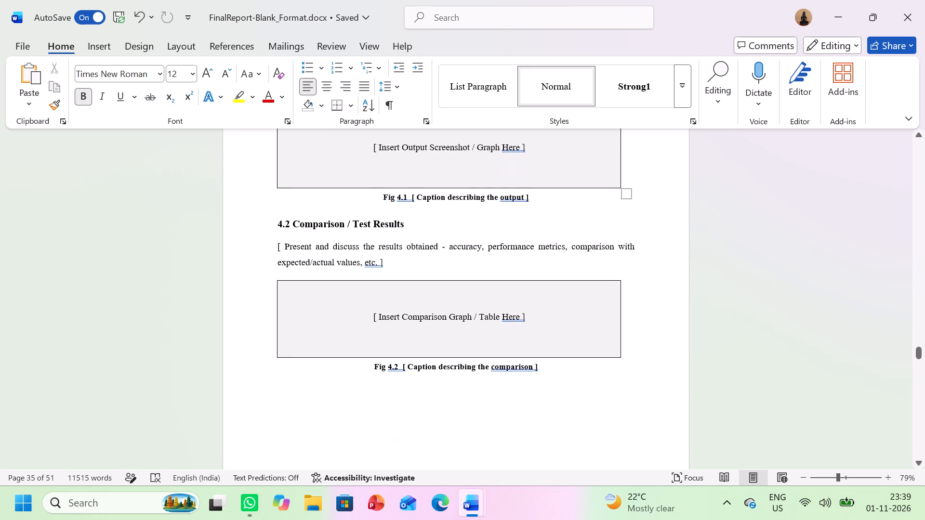
pyautogui.scroll(-1, 332, 366)
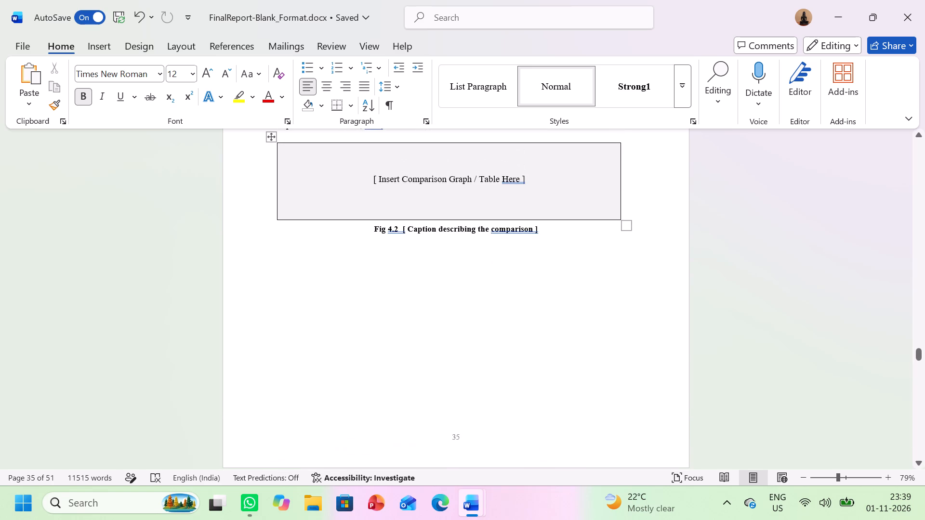
pyautogui.scroll(3, 332, 366)
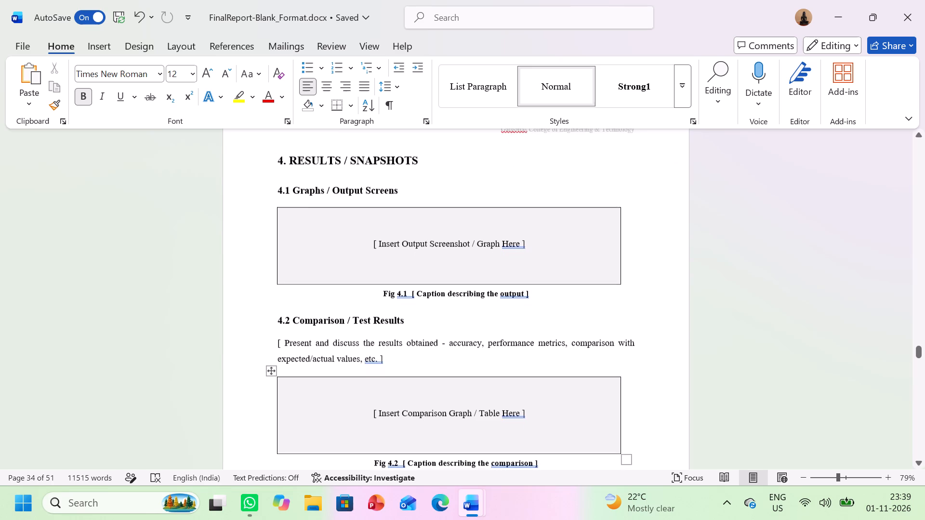
pyautogui.scroll(-1, 332, 366)
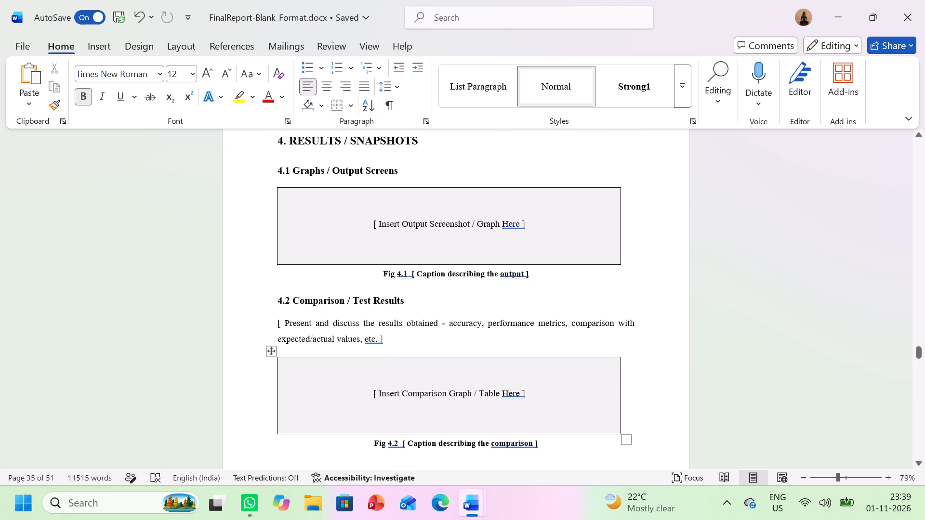
pyautogui.scroll(-1, 332, 366)
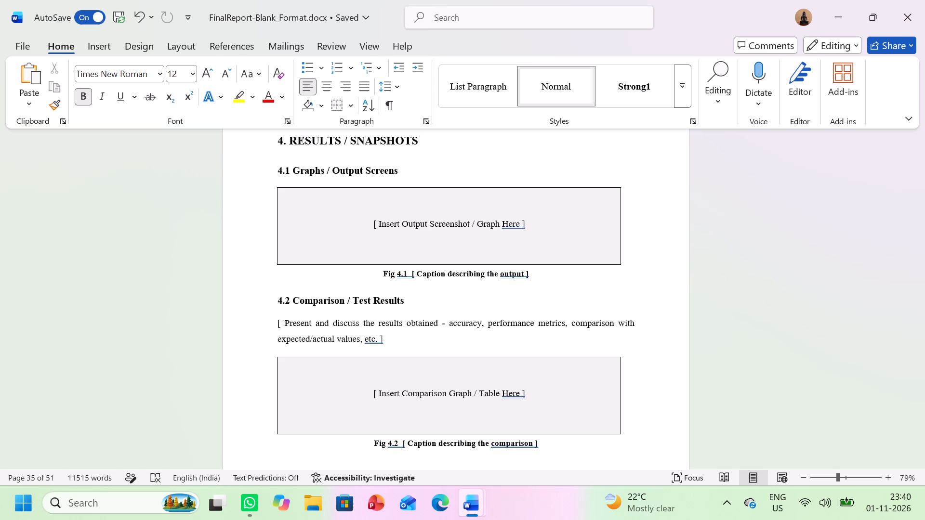
pyautogui.scroll(-1, 674, 362)
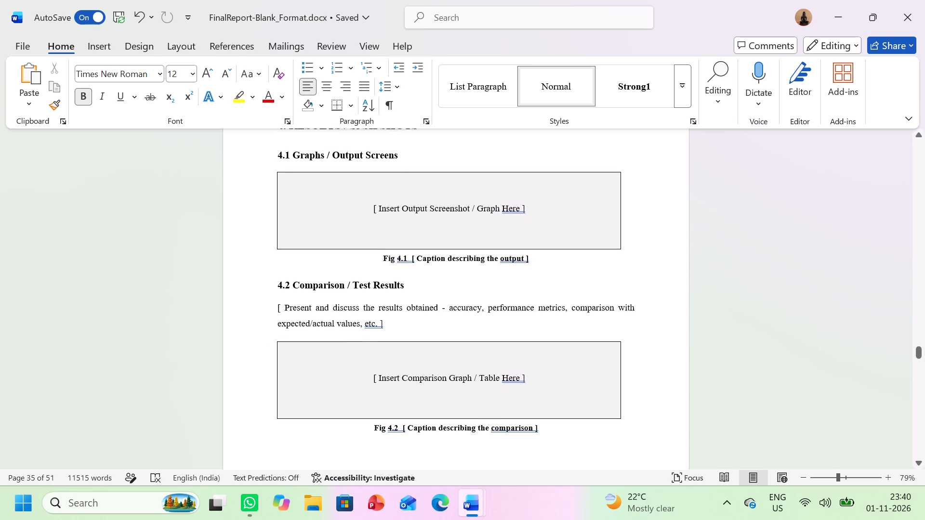
pyautogui.scroll(-5, 674, 362)
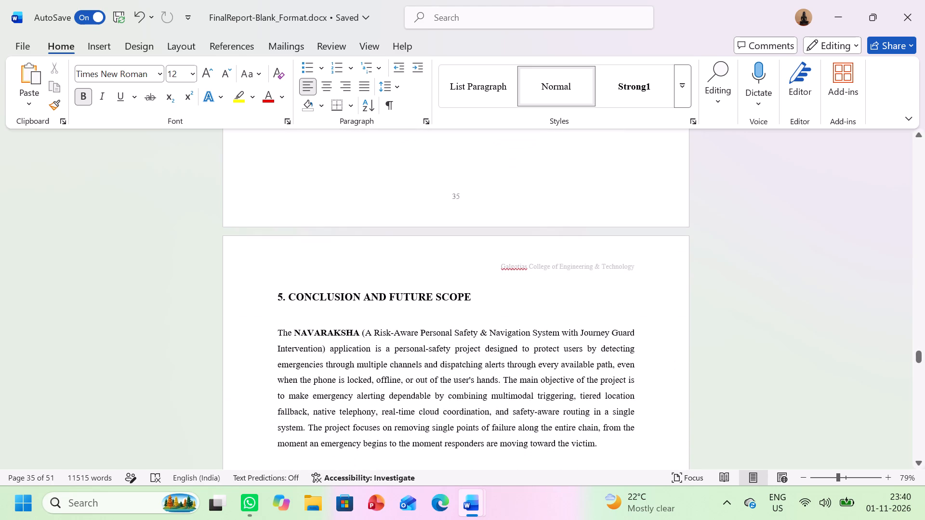
pyautogui.scroll(-12, 674, 362)
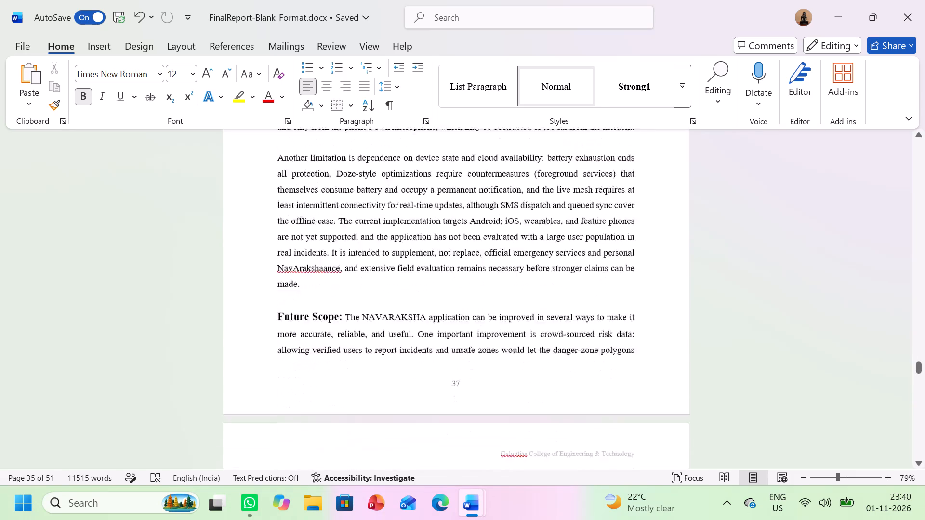
pyautogui.scroll(-4, 674, 362)
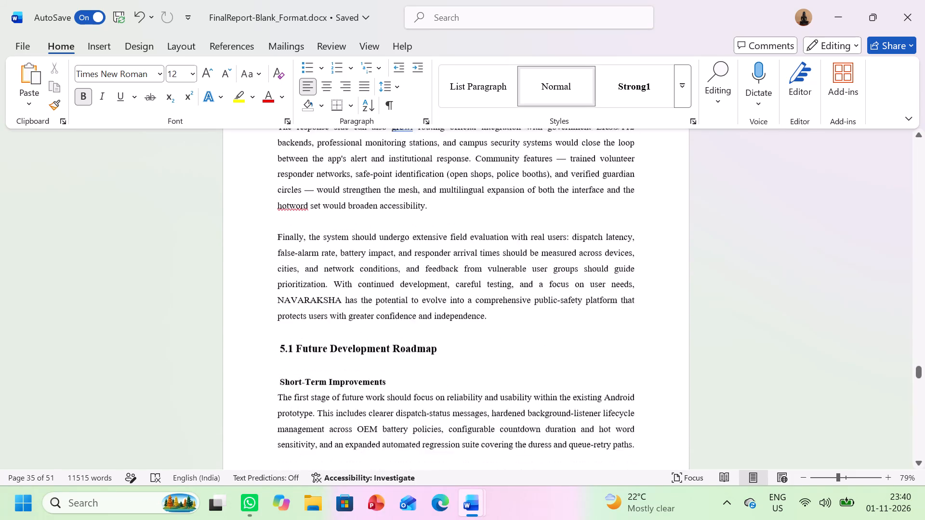
pyautogui.scroll(-6, 674, 362)
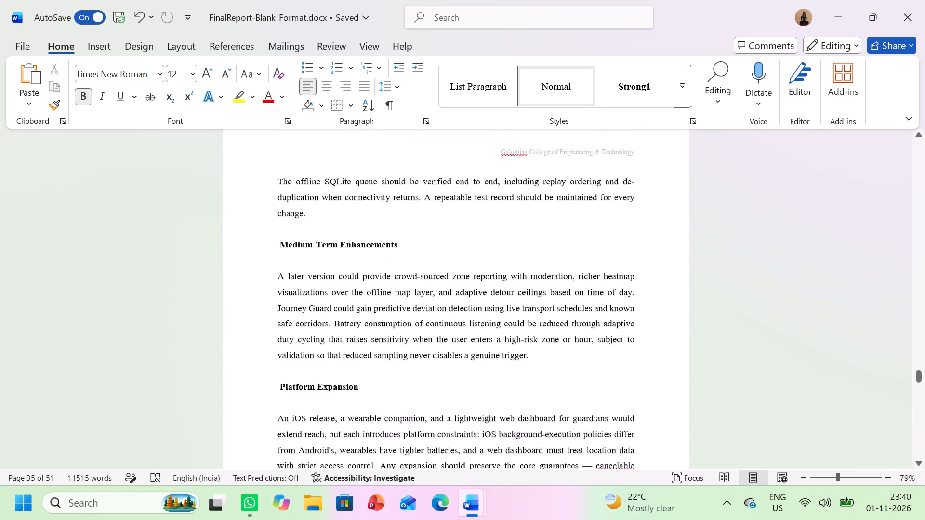
pyautogui.scroll(-4, 674, 362)
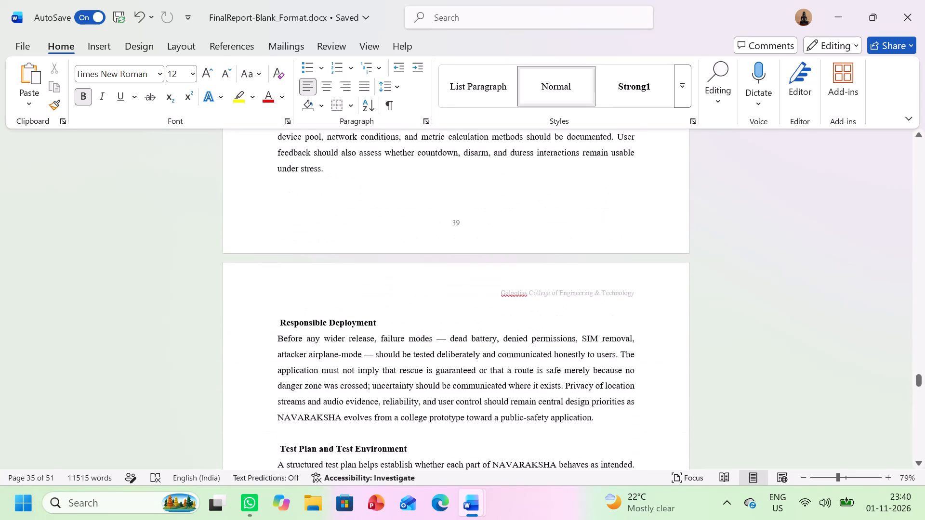
pyautogui.scroll(-4, 674, 362)
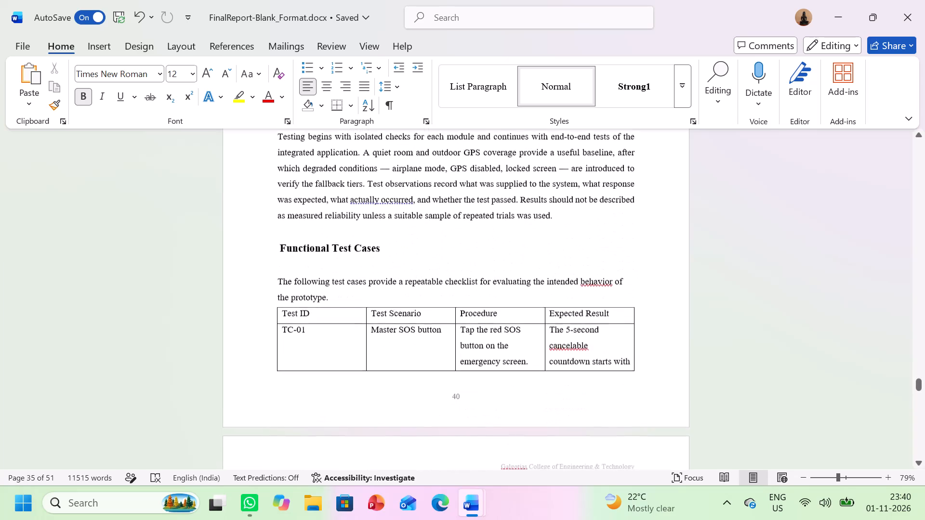
pyautogui.scroll(-4, 674, 362)
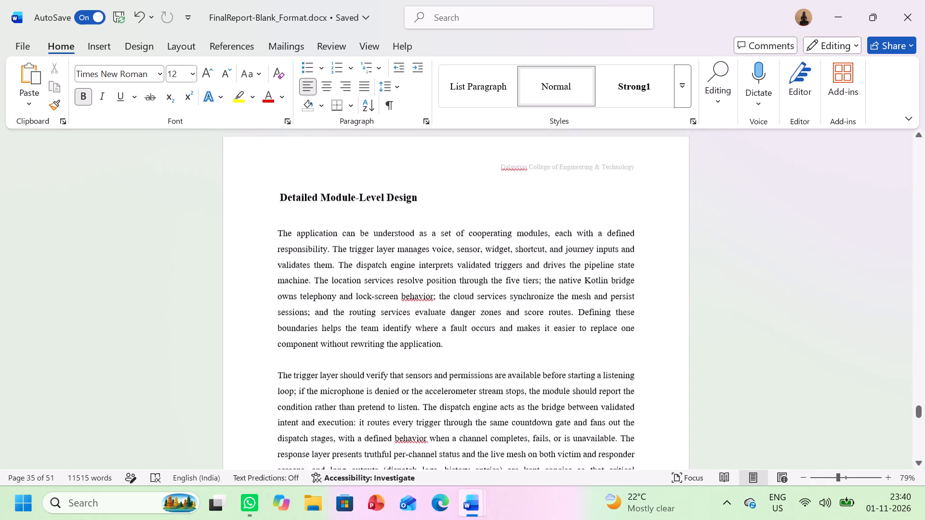
pyautogui.scroll(-2, 674, 362)
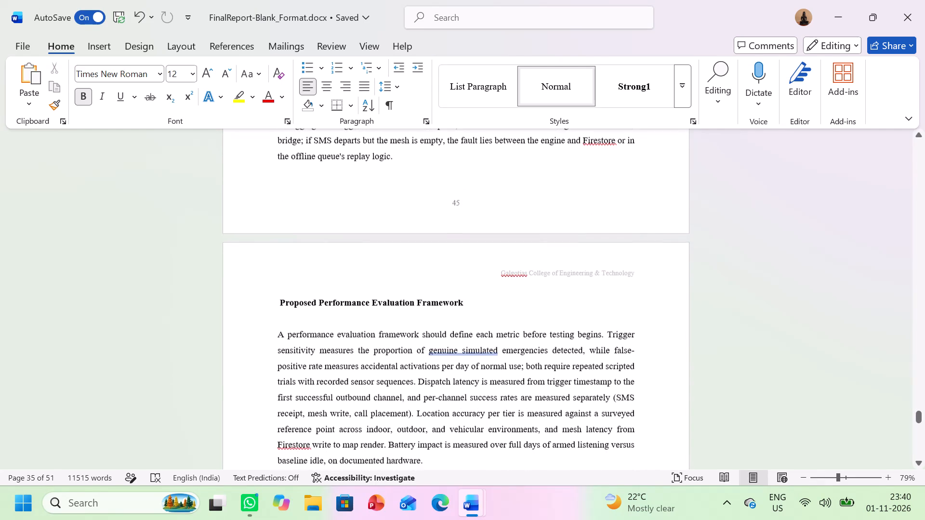
pyautogui.scroll(-2, 674, 362)
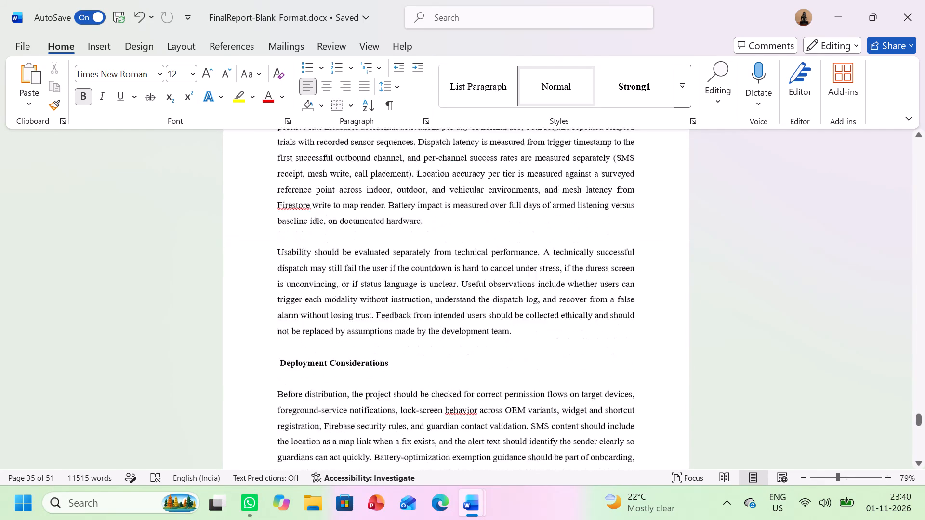
pyautogui.scroll(-6, 674, 362)
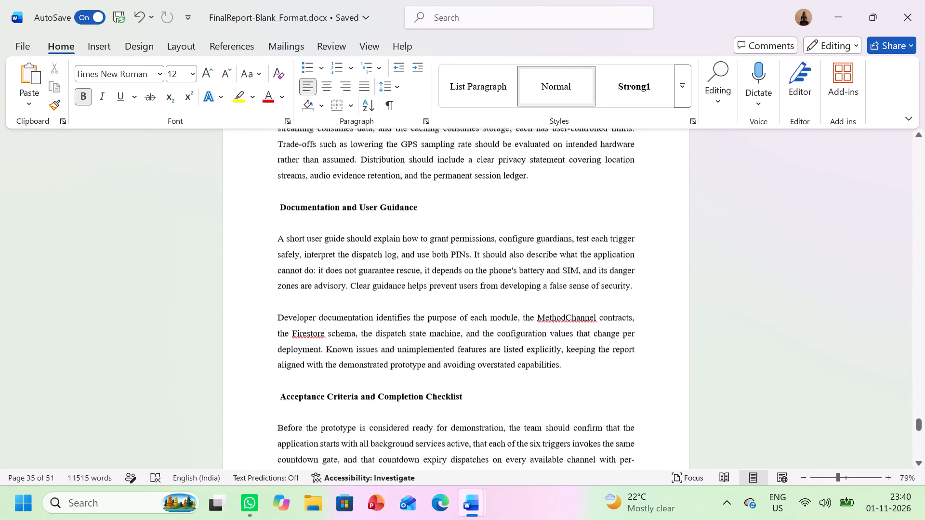
pyautogui.scroll(-8, 674, 362)
pyautogui.scroll(12, 674, 362)
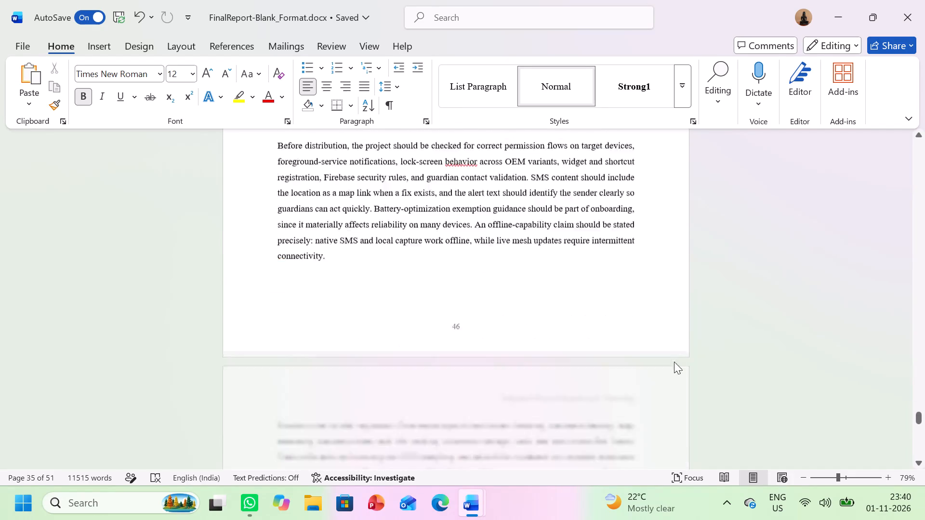
pyautogui.scroll(19, 674, 362)
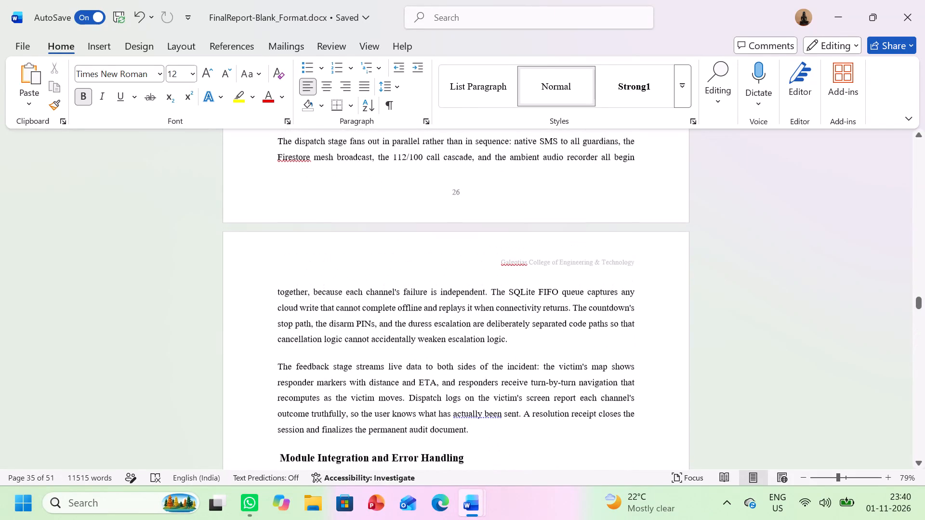
# Look back through chapter 3, Implementation, to the Location Reliability and Graceful Degradation section of the literature review.
pyautogui.scroll(11, 674, 362)
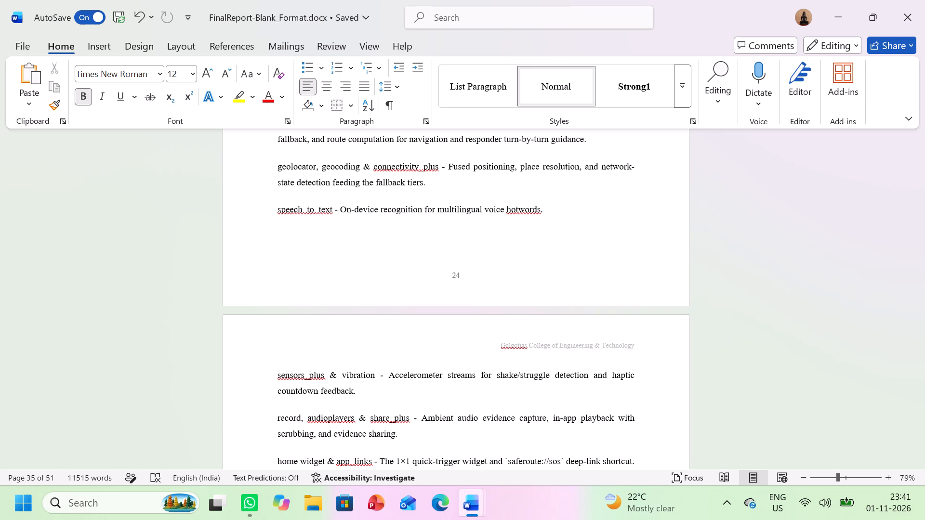
pyautogui.scroll(5, 674, 362)
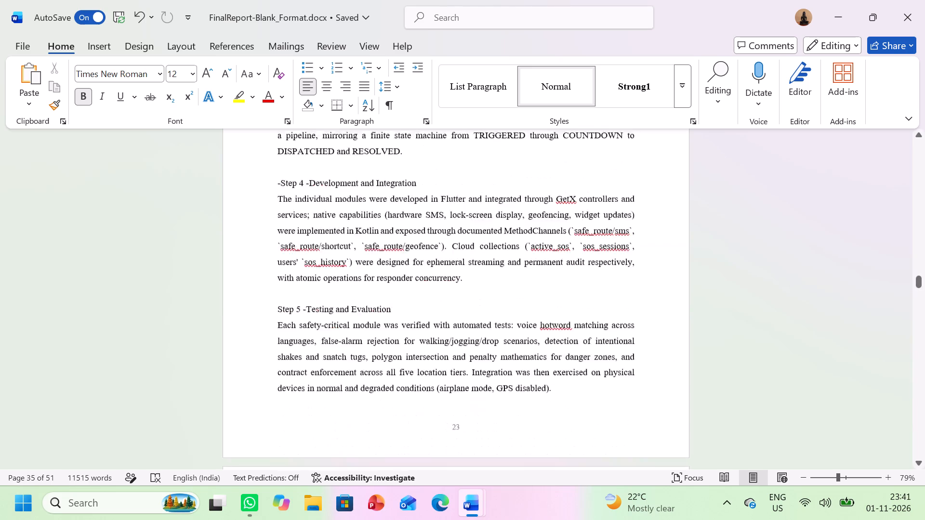
pyautogui.scroll(5, 674, 362)
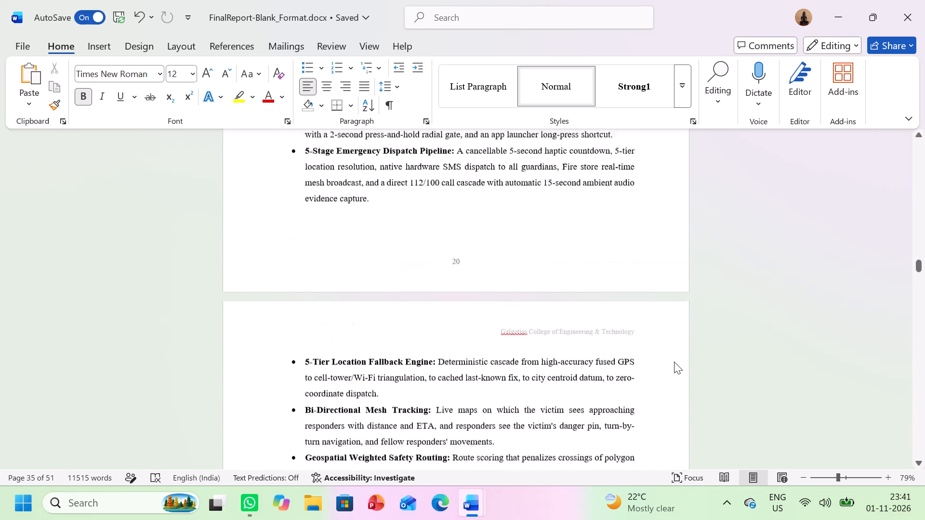
pyautogui.scroll(6, 674, 362)
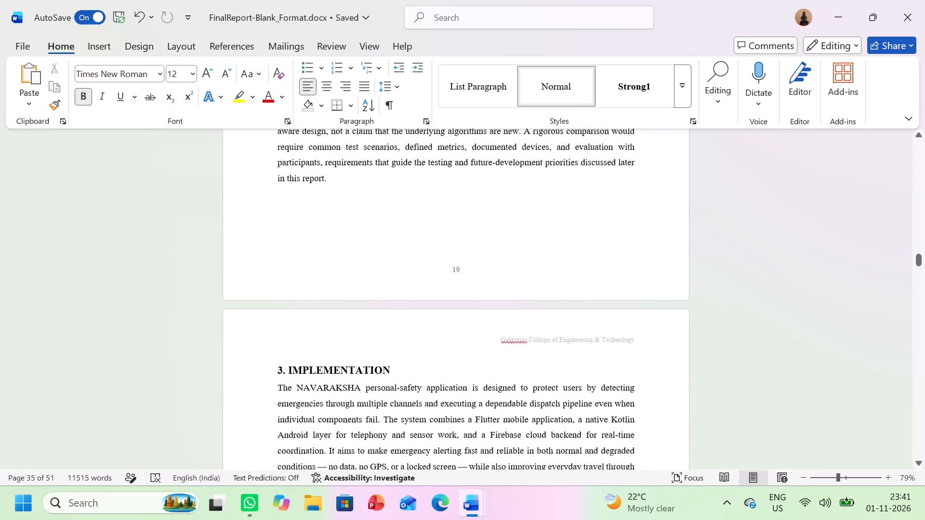
pyautogui.scroll(1, 674, 362)
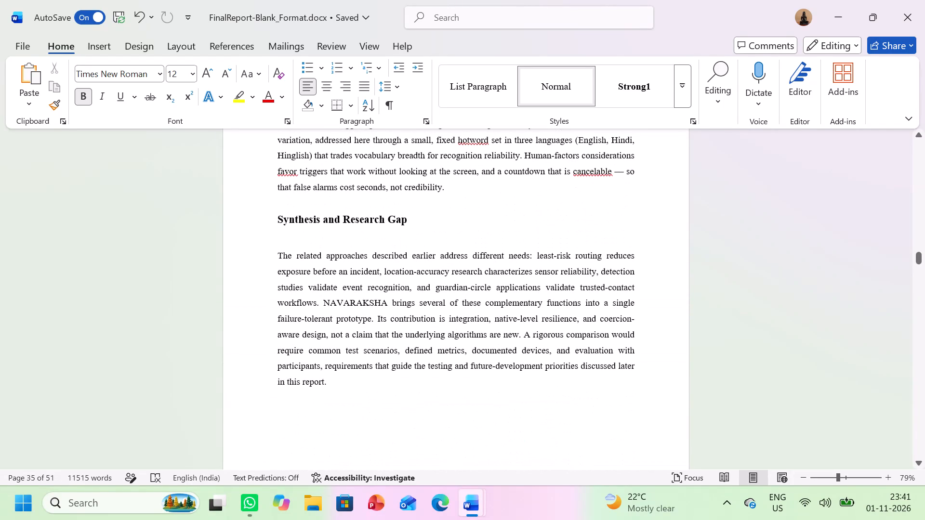
pyautogui.scroll(3, 674, 362)
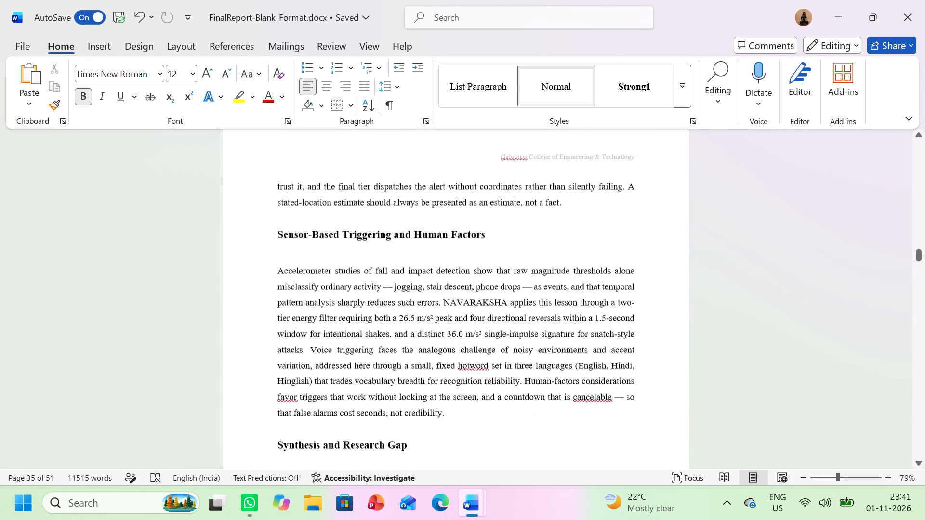
pyautogui.scroll(2, 674, 362)
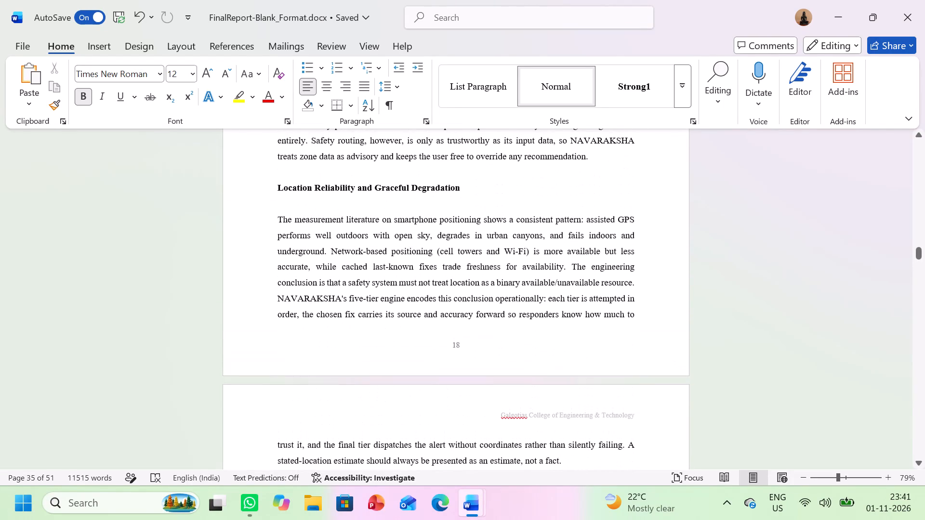
# Place the insertion point on the blank line above the Fig. 3.2 Trigger & Location Modules caption.
pyautogui.scroll(-8, 564, 356)
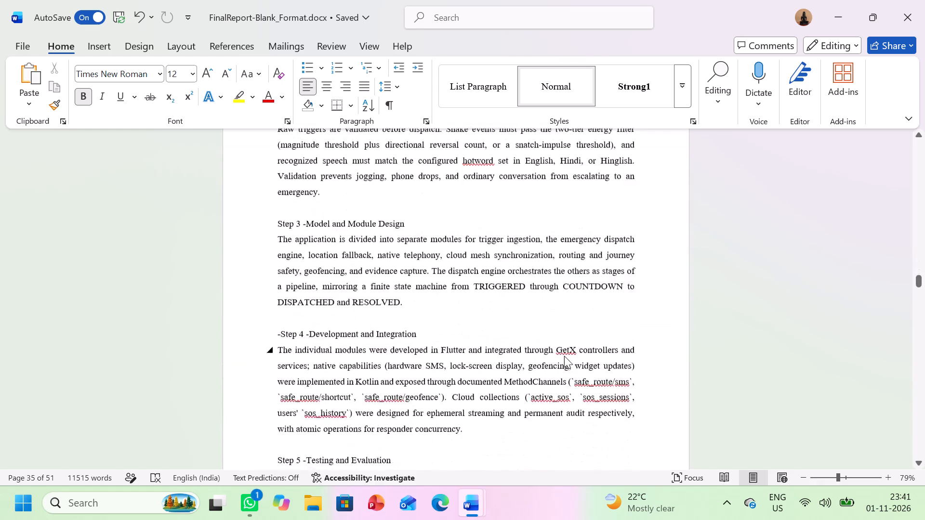
pyautogui.scroll(-10, 564, 356)
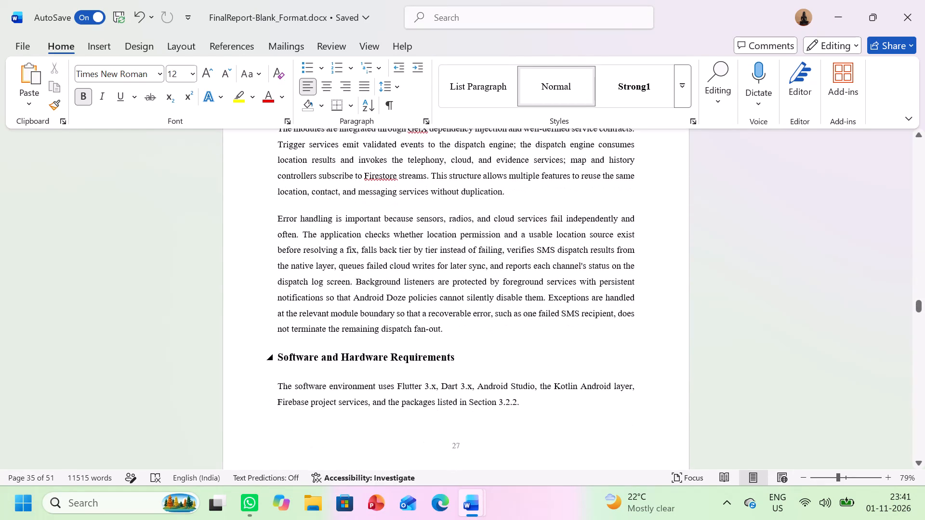
pyautogui.scroll(-8, 564, 356)
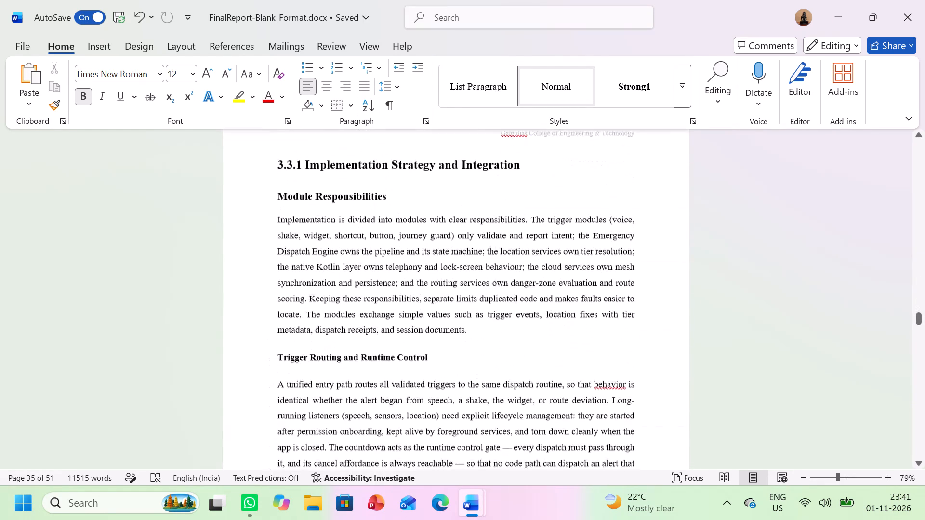
pyautogui.scroll(-8, 564, 356)
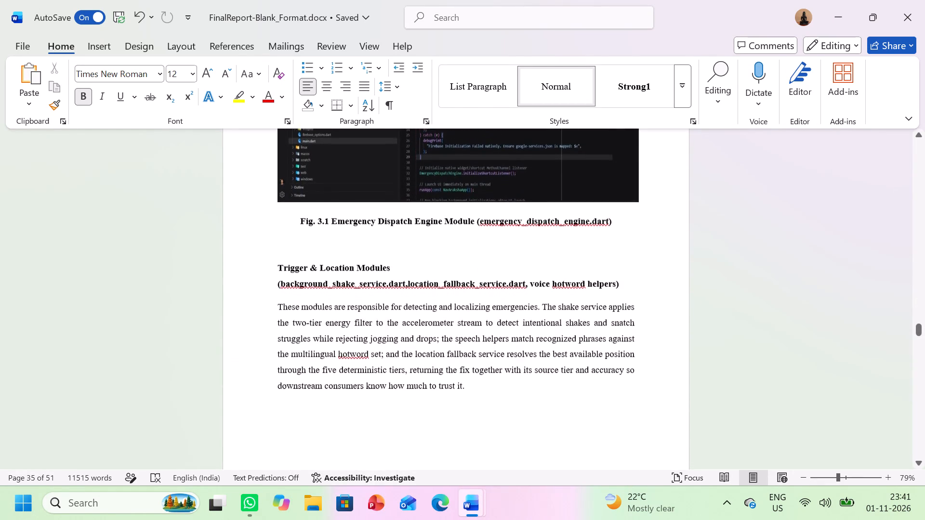
pyautogui.scroll(-3, 564, 356)
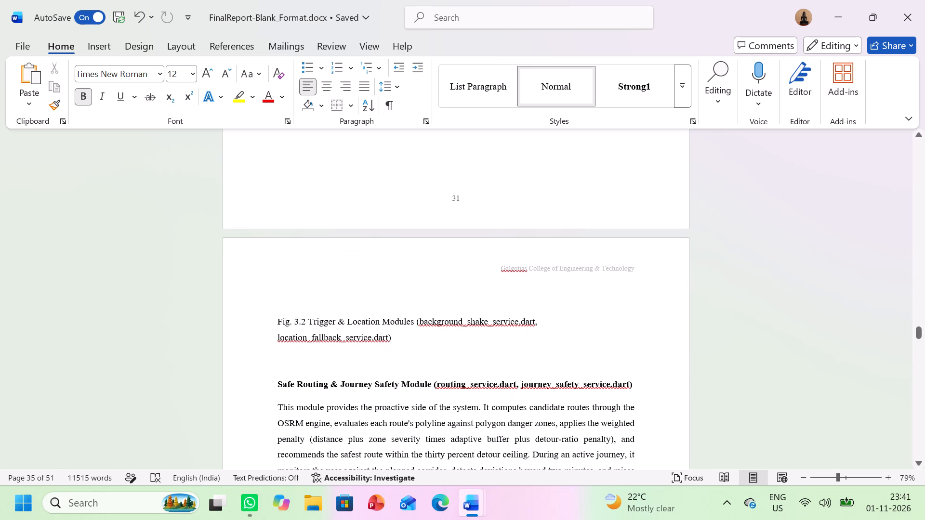
pyautogui.click(396, 302)
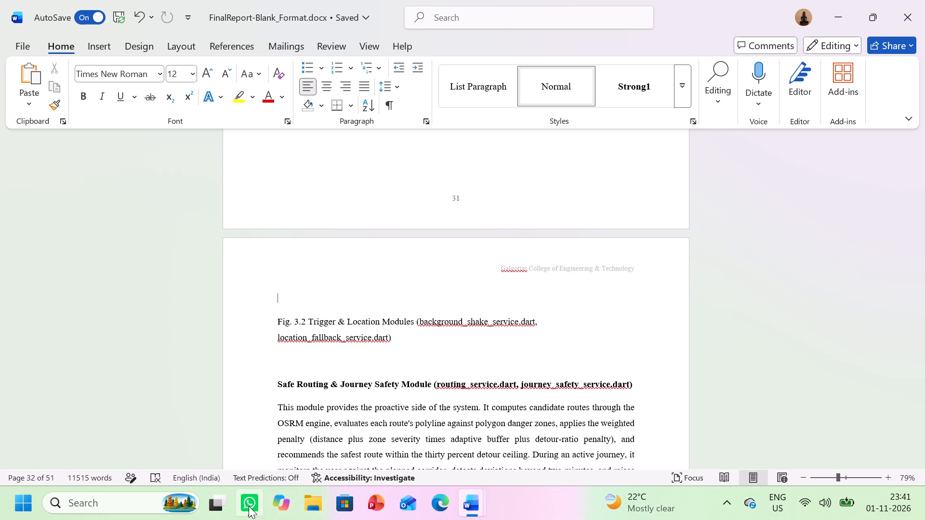
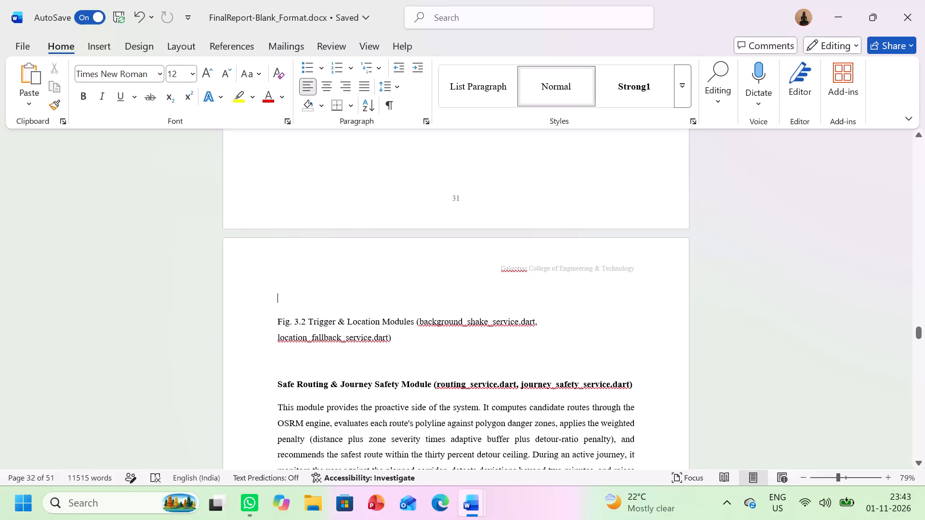
# Paste the copied code screenshot showing routing_service.dart into the blank line above the Fig. 3.2 Trigger & Location Modules caption.
pyautogui.hotkey('ctrl', 'v')
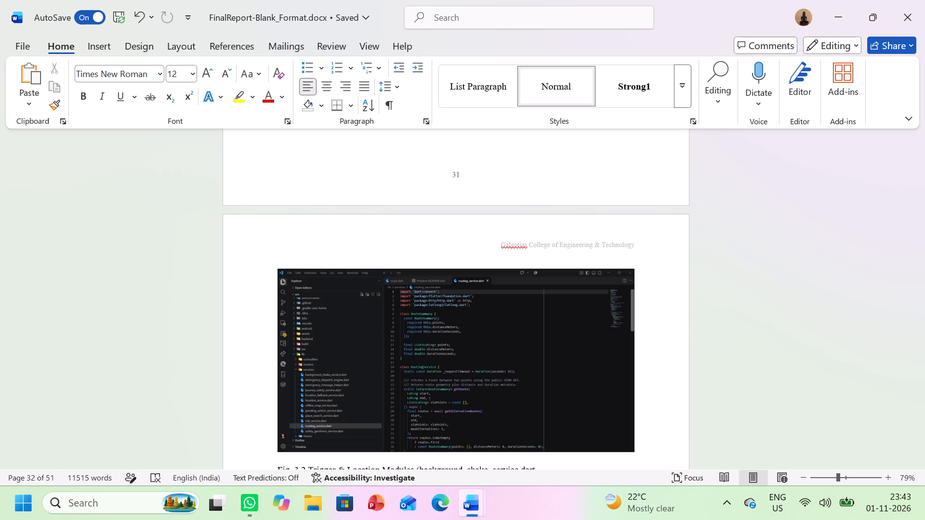
# Centre the Fig. 3.2 Trigger & Location Modules caption below the code screenshot and make it bold.
pyautogui.scroll(-1, 331, 323)
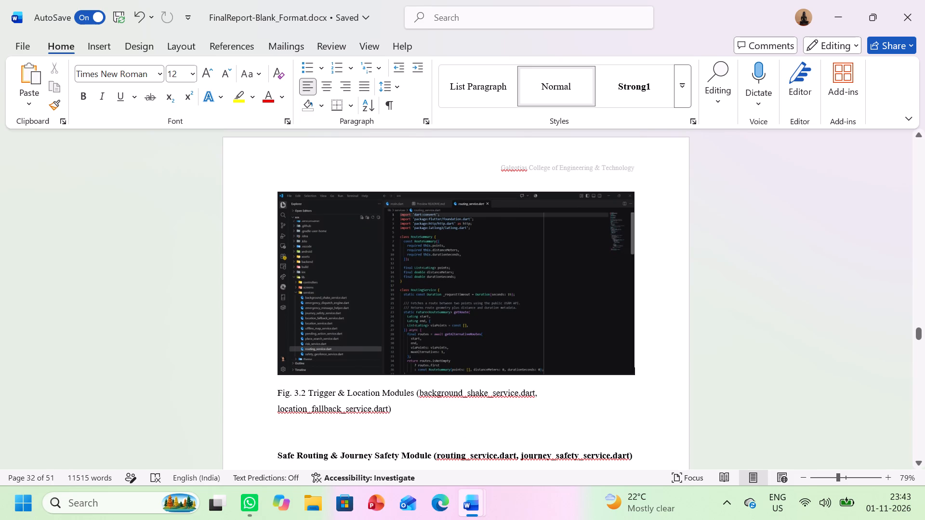
pyautogui.moveTo(276, 392); pyautogui.dragTo(407, 417)
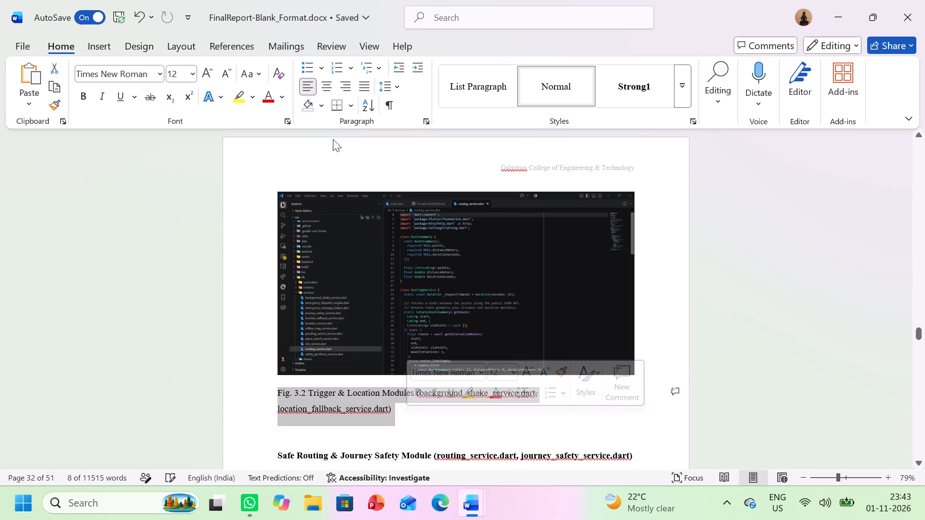
pyautogui.click(326, 84)
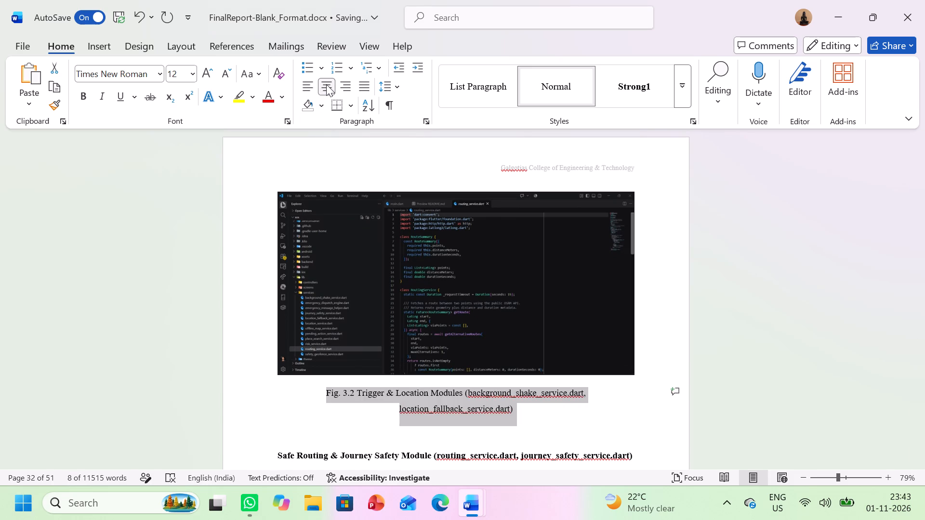
pyautogui.click(85, 93)
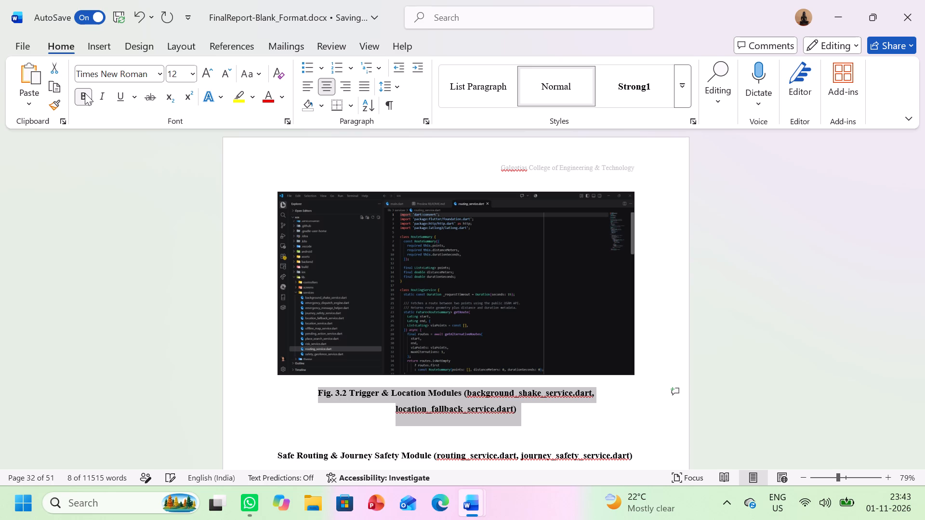
pyautogui.click(555, 413)
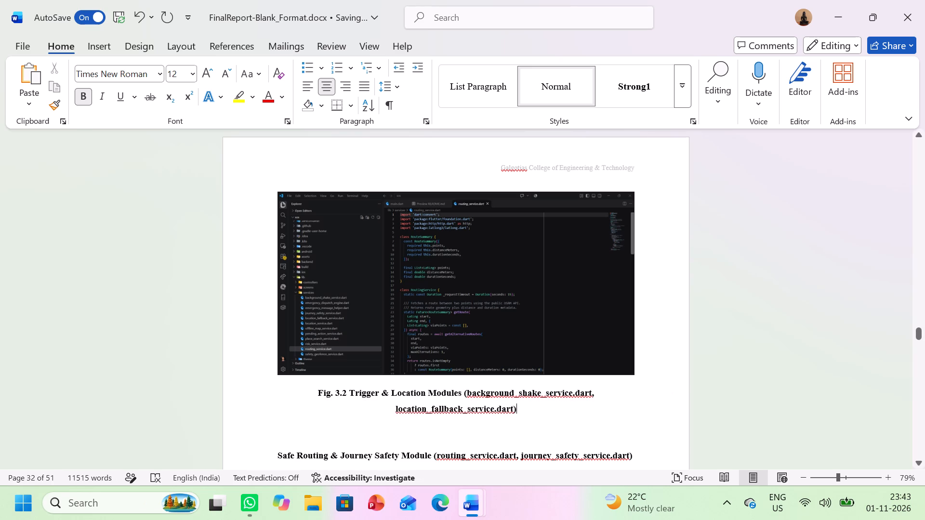
# Remove the blank line above the Safe Routing & Journey Safety Module heading.
pyautogui.scroll(-3, 555, 413)
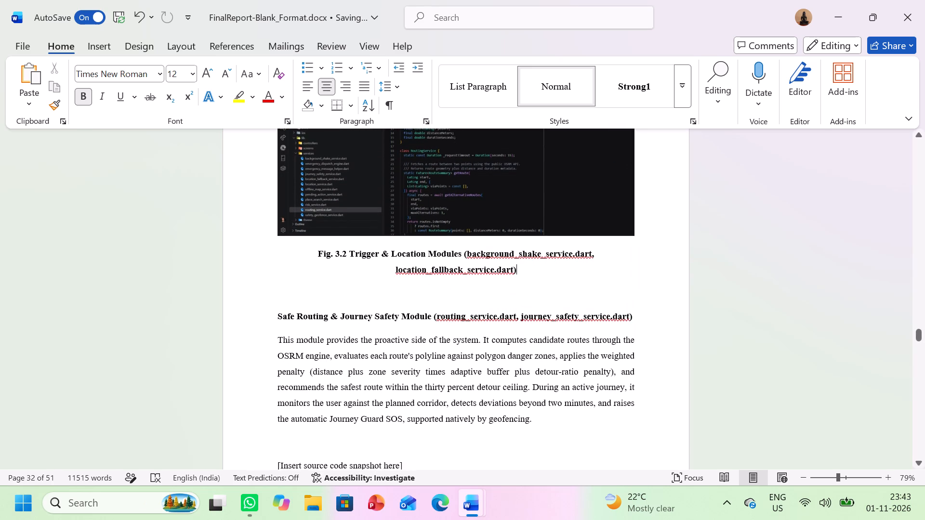
pyautogui.scroll(-1, 555, 413)
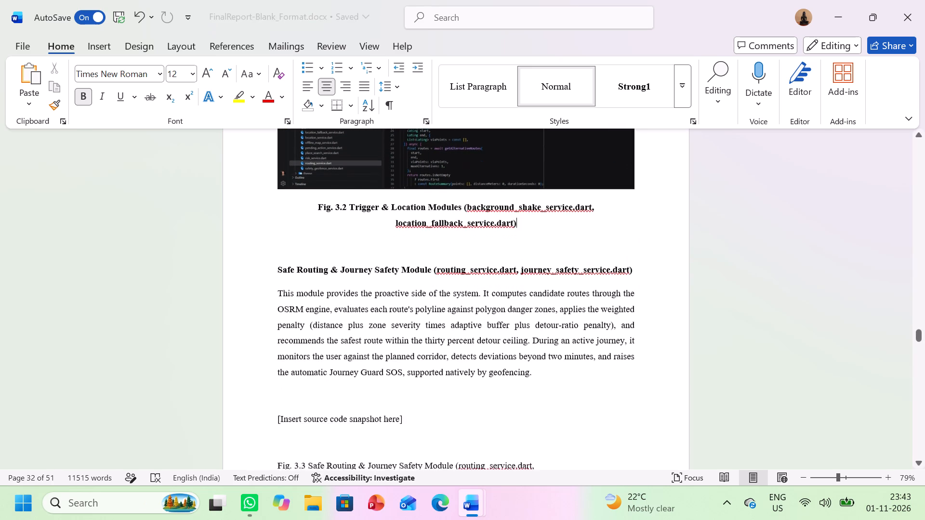
pyautogui.scroll(-1, 555, 413)
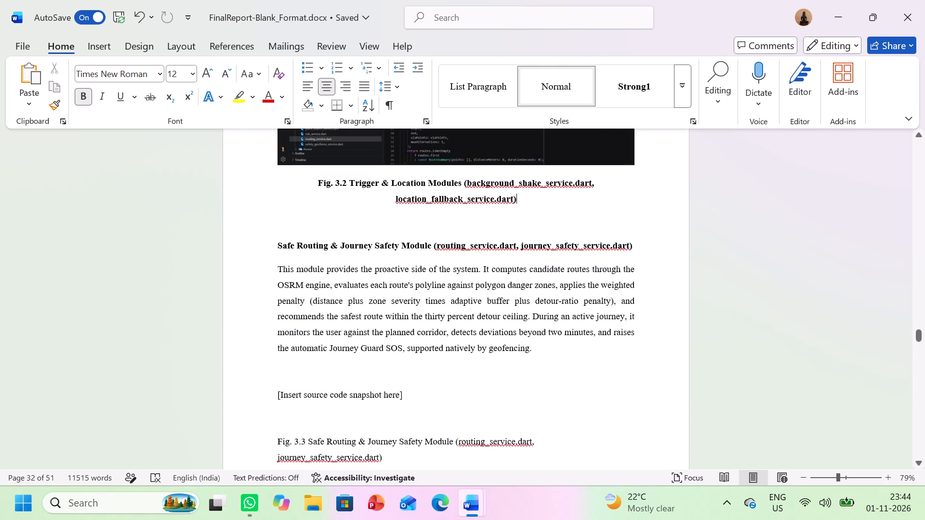
pyautogui.scroll(-2, 323, 387)
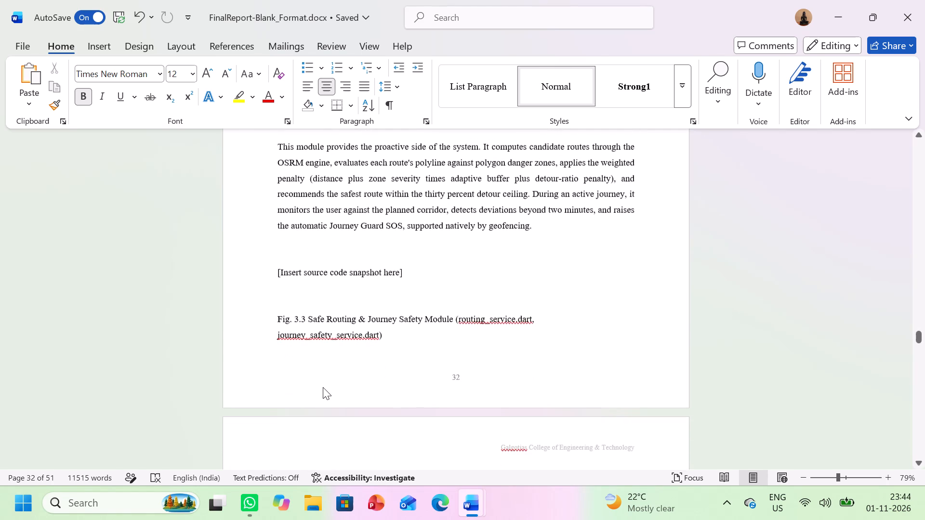
pyautogui.scroll(1, 277, 315)
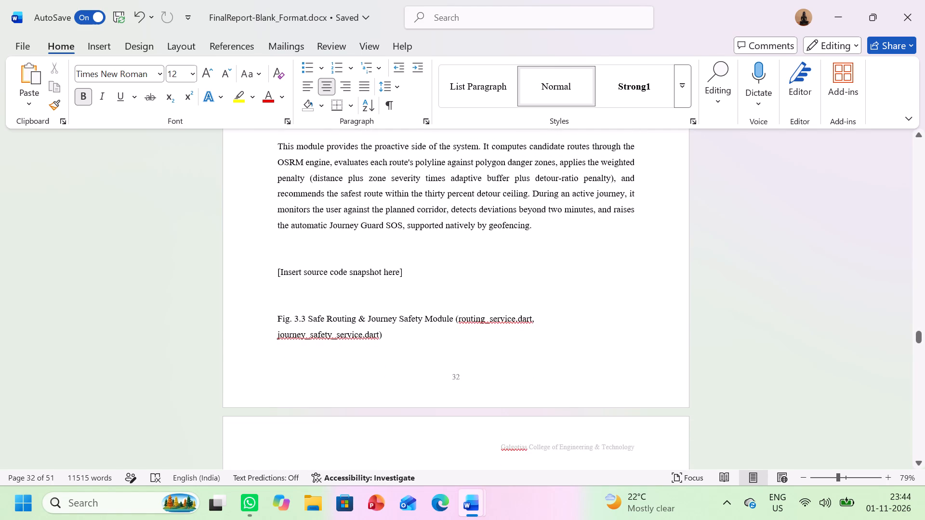
pyautogui.scroll(1, 300, 280)
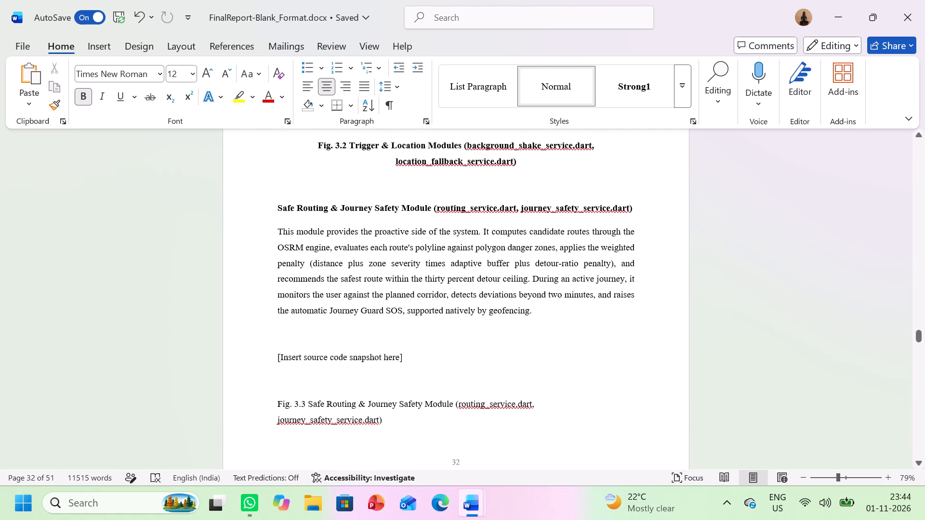
pyautogui.click(276, 206)
pyautogui.press('BackSpace')
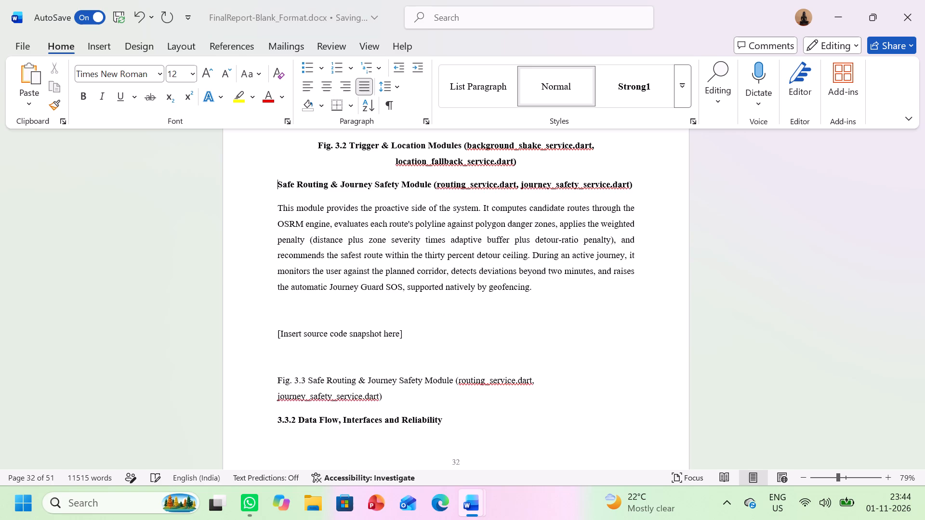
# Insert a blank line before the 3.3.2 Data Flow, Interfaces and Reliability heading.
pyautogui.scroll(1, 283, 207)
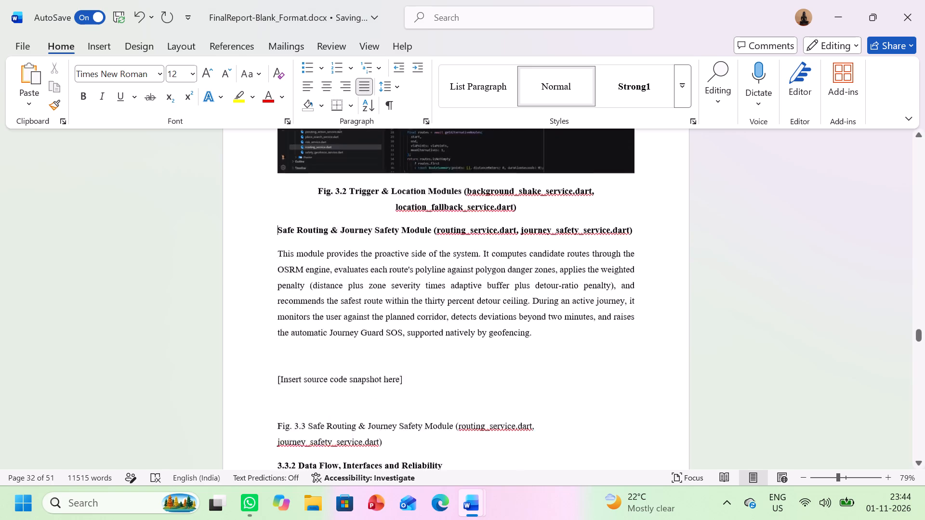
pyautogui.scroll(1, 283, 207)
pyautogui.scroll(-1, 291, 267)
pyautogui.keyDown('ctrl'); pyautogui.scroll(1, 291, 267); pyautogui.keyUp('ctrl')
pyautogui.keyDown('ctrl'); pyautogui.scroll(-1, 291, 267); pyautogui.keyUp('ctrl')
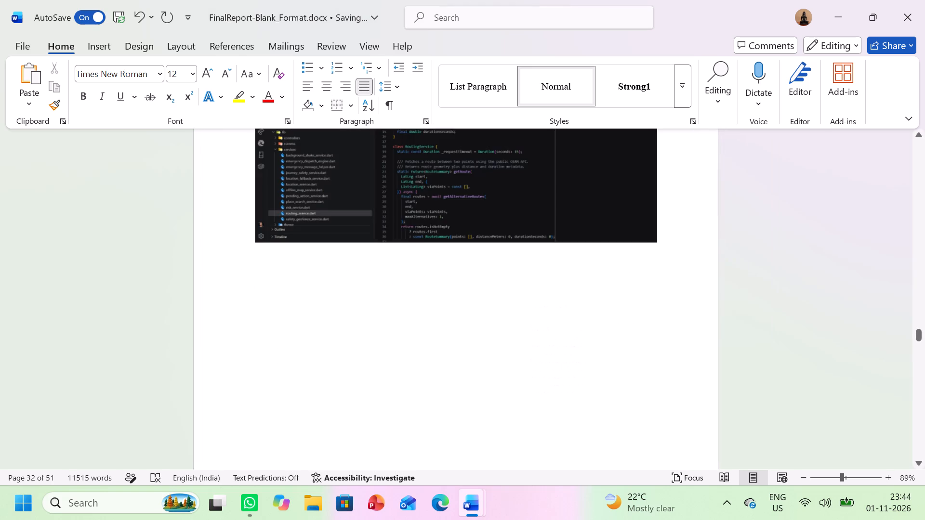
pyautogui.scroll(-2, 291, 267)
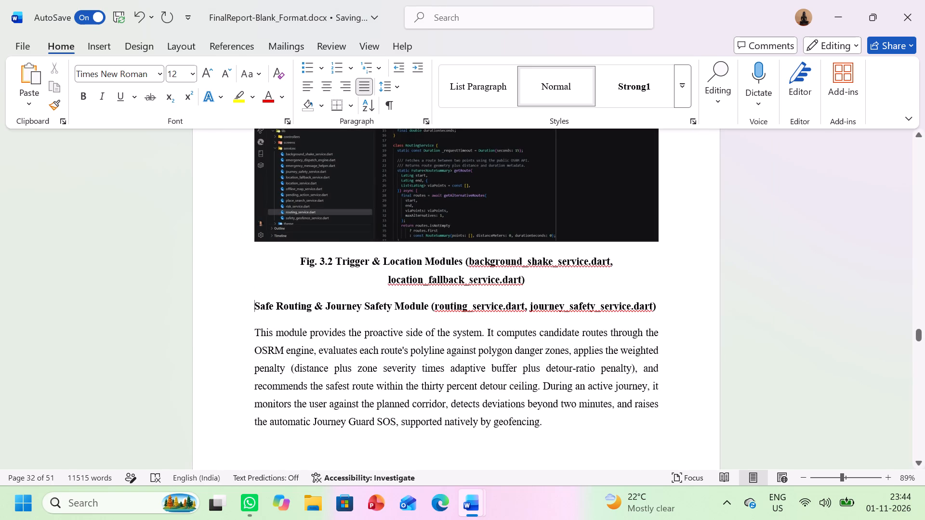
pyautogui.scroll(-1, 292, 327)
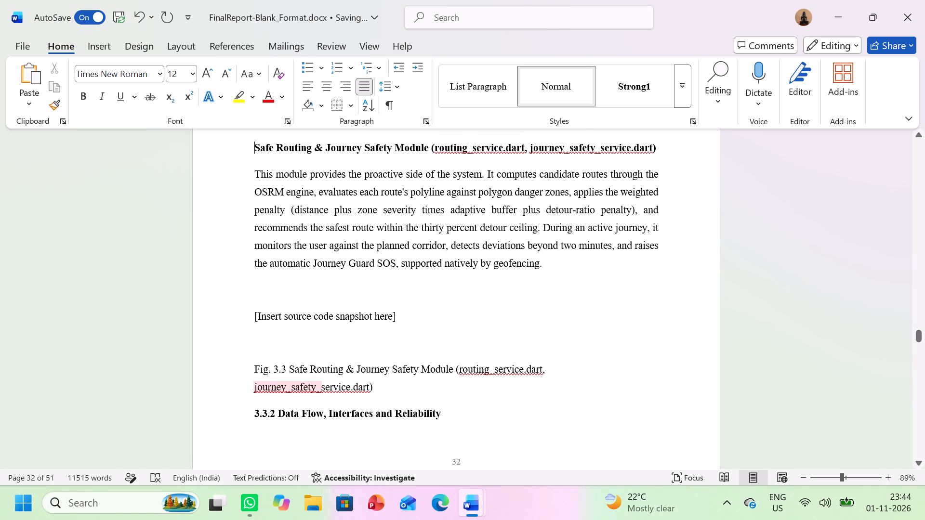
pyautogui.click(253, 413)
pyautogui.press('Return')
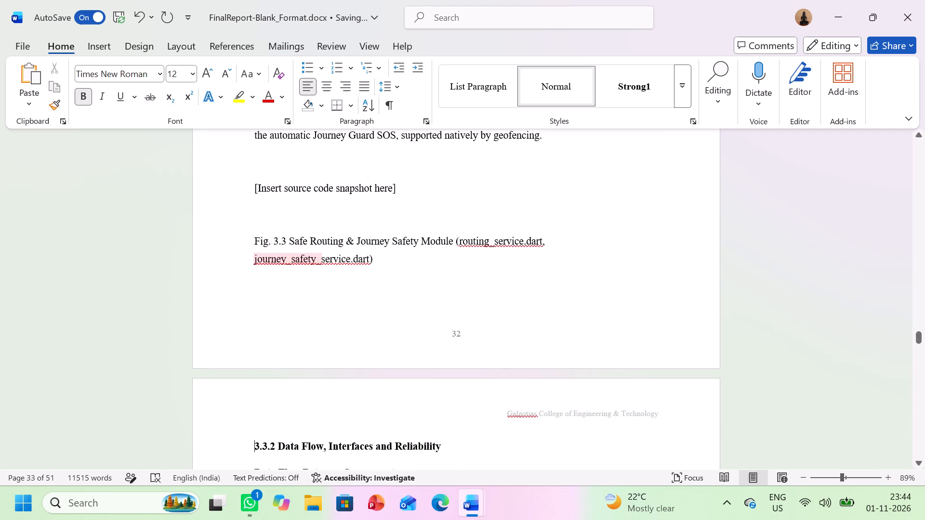
# Add one extra blank line above the Fig. 3.3 Safe Routing & Journey Safety Module caption.
pyautogui.click(254, 237)
pyautogui.press('Return')
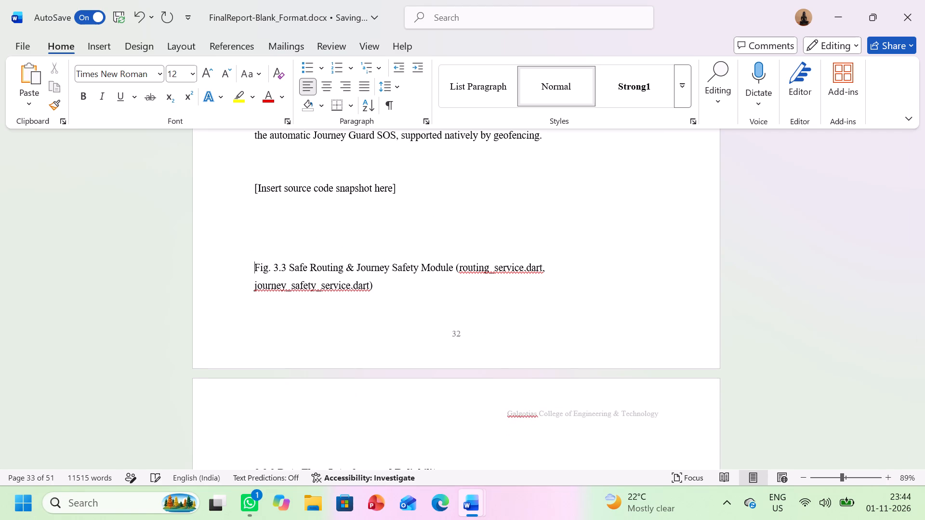
pyautogui.press('Return')
pyautogui.press('BackSpace')
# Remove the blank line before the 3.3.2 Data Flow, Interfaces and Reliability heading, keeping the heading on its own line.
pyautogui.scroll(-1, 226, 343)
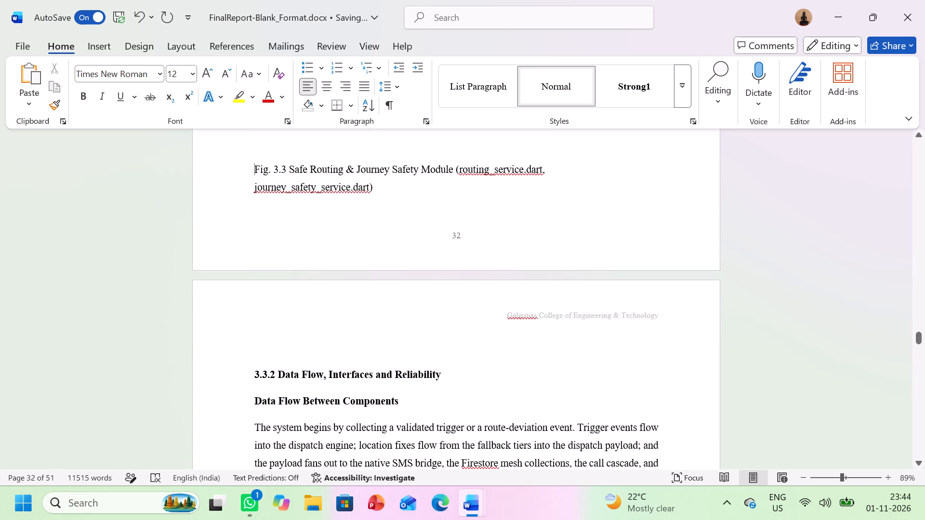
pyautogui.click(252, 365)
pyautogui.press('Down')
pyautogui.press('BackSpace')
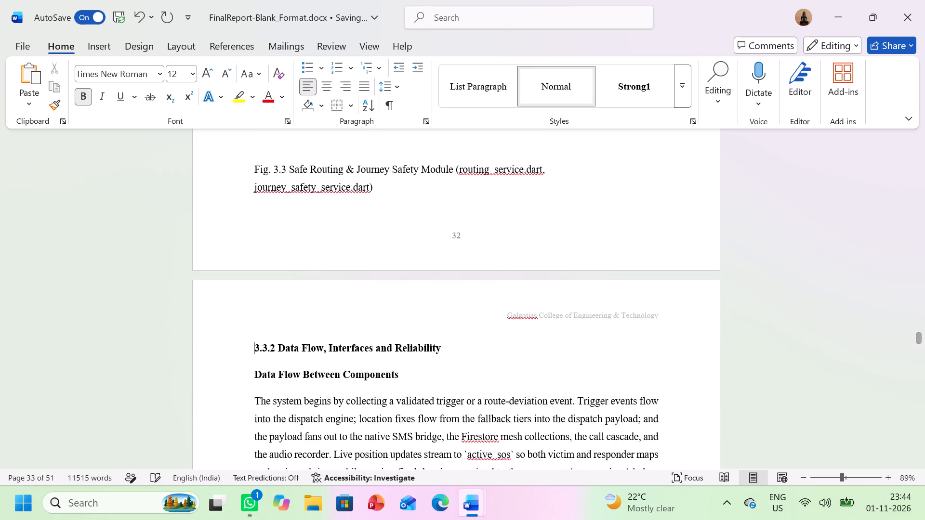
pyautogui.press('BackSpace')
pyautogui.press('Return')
# Delete the source code snapshot placeholder above the Fig. 3.3 caption and start an empty line after the Safe Routing module paragraph.
pyautogui.scroll(1, 266, 188)
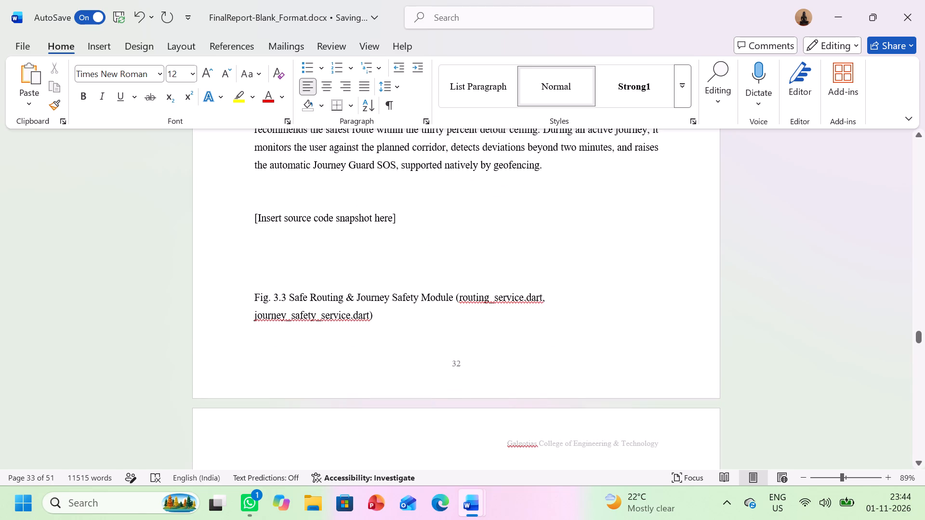
pyautogui.click(400, 225)
pyautogui.press('BackSpace')
pyautogui.press('BackSpace')
pyautogui.press('BackSpace')
pyautogui.press('BackSpace')
pyautogui.press('BackSpace')
pyautogui.press('BackSpace')
pyautogui.press('BackSpace')
pyautogui.press('BackSpace')
pyautogui.press('BackSpace')
pyautogui.press('BackSpace')
pyautogui.press('BackSpace')
pyautogui.press('BackSpace')
pyautogui.press('BackSpace')
pyautogui.press('BackSpace')
pyautogui.press('BackSpace')
pyautogui.press('BackSpace')
pyautogui.press('BackSpace')
pyautogui.press('BackSpace')
pyautogui.press('BackSpace')
pyautogui.press('BackSpace')
pyautogui.press('BackSpace')
pyautogui.press('BackSpace')
pyautogui.press('BackSpace')
pyautogui.press('BackSpace')
pyautogui.press('BackSpace')
pyautogui.press('BackSpace')
pyautogui.press('BackSpace')
pyautogui.press('BackSpace')
pyautogui.press('BackSpace')
pyautogui.press('BackSpace')
pyautogui.press('BackSpace')
pyautogui.press('BackSpace')
pyautogui.press('BackSpace')
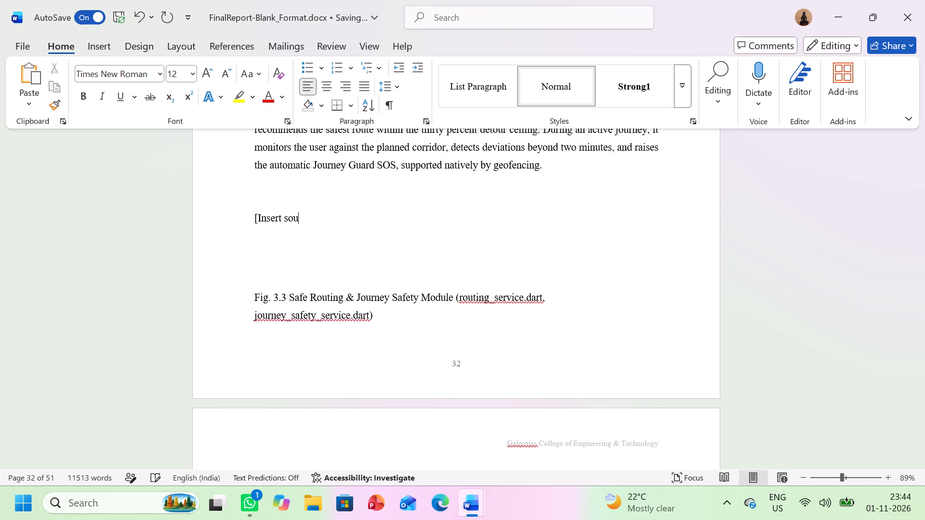
pyautogui.press('BackSpace')
pyautogui.press('BackSpace')
pyautogui.press('BackSpace')
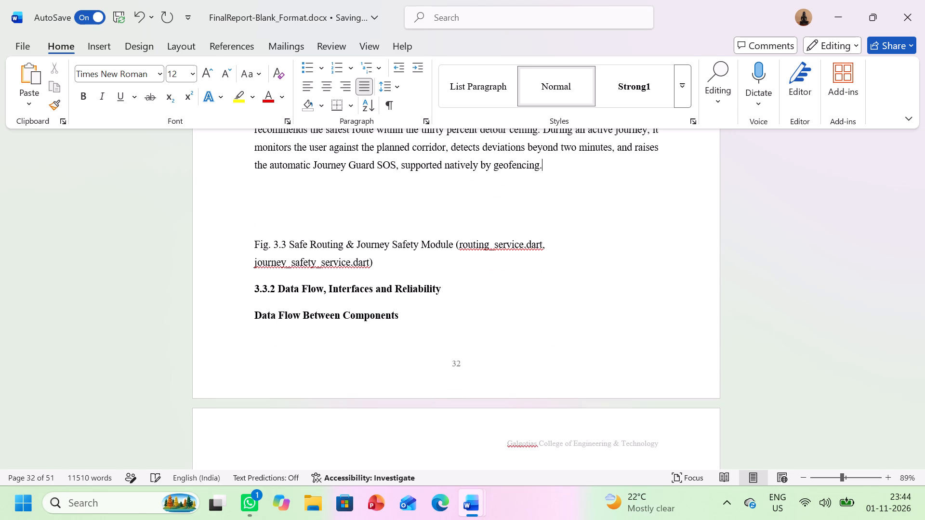
pyautogui.press('Return')
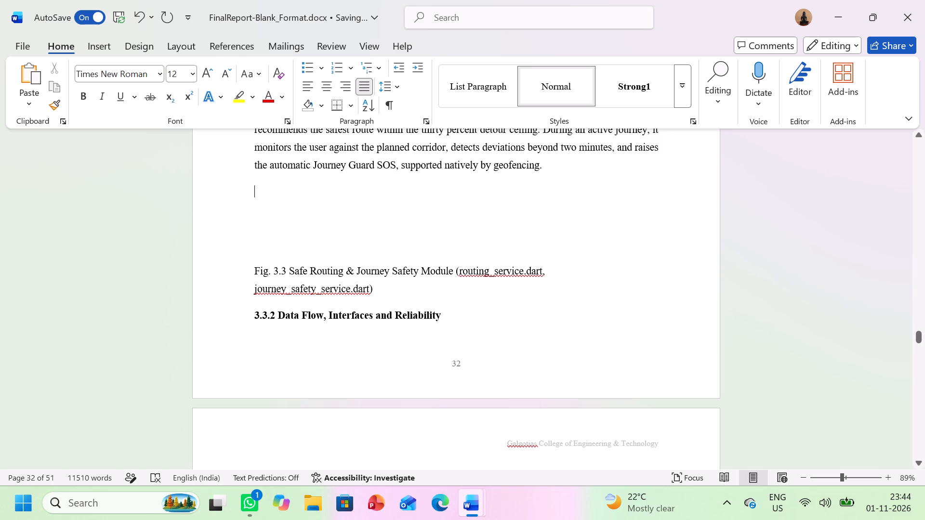
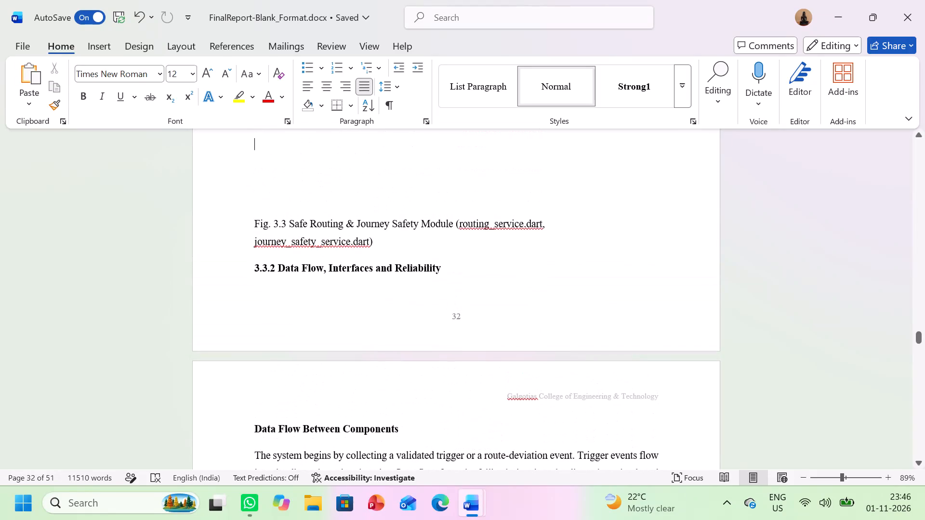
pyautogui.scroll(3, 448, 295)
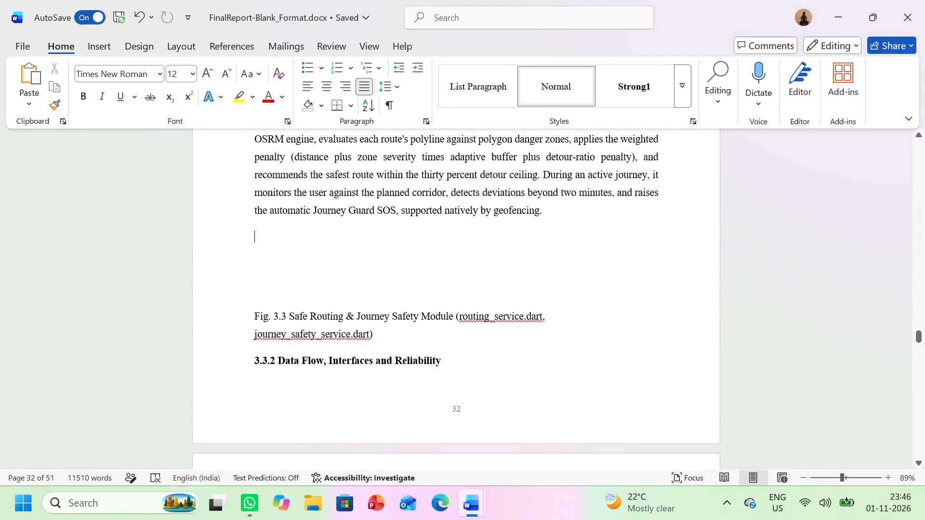
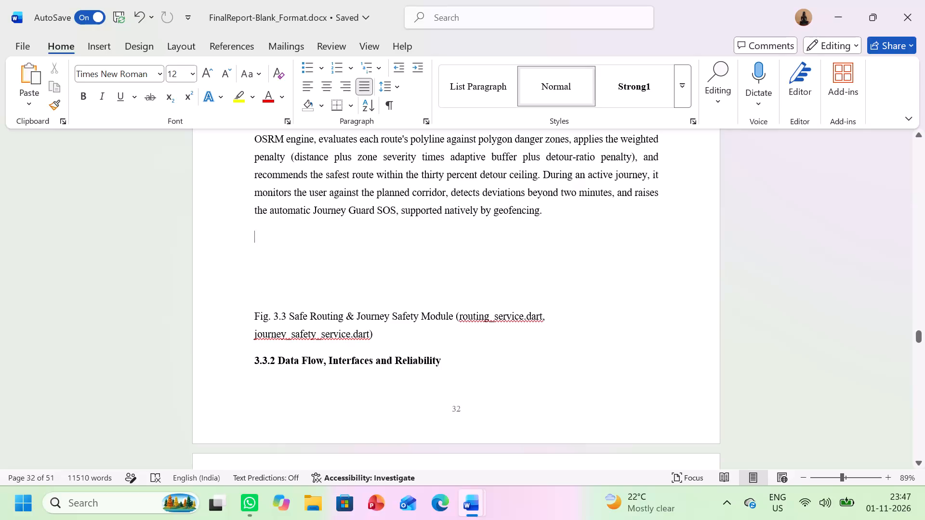
# Paste the journey_safety_service.dart code screenshot on the empty line above the Fig. 3.3 caption, choose its paste option, and check its placement.
pyautogui.hotkey('ctrl', 'v')
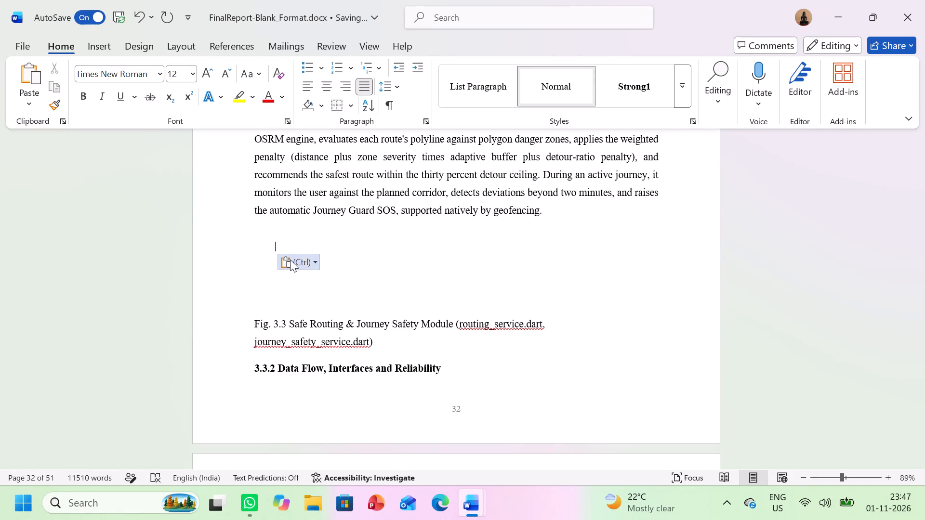
pyautogui.click(290, 260)
pyautogui.click(331, 302)
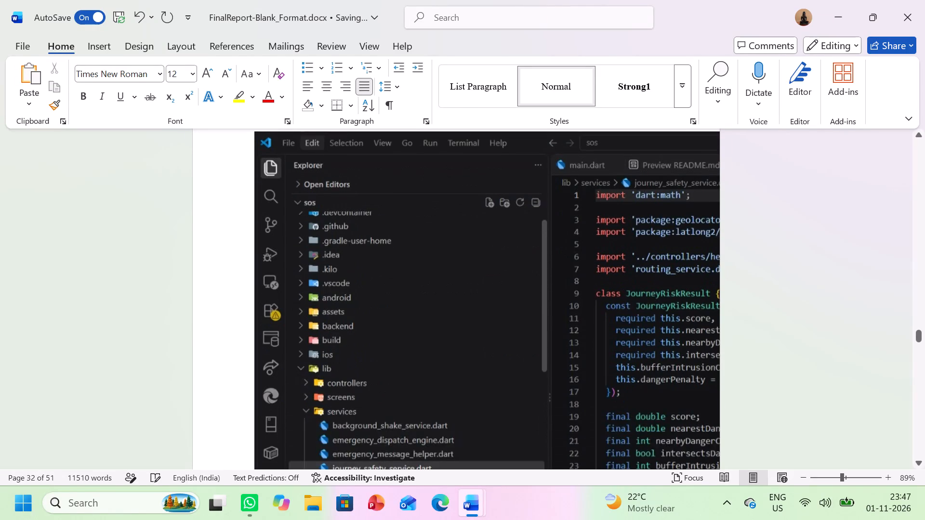
pyautogui.scroll(4, 396, 317)
pyautogui.scroll(-1, 396, 317)
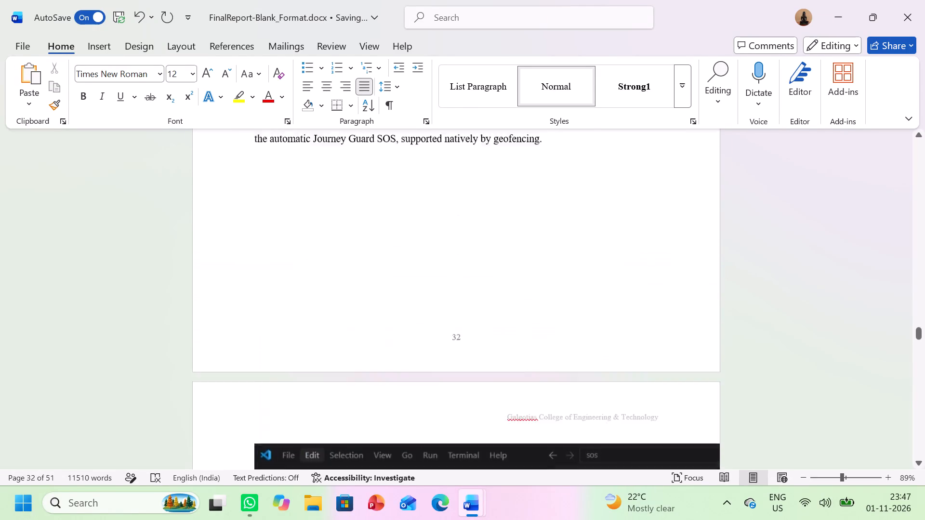
pyautogui.scroll(-3, 396, 317)
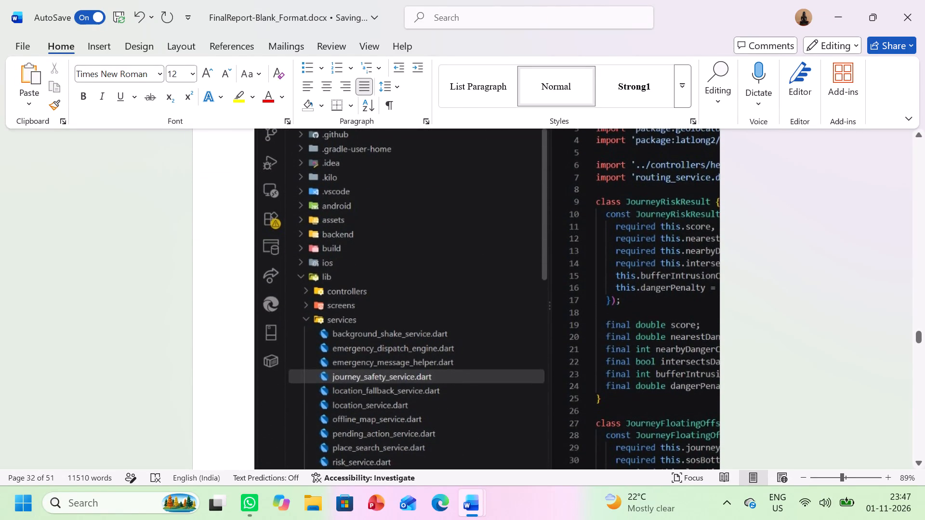
pyautogui.scroll(-2, 396, 317)
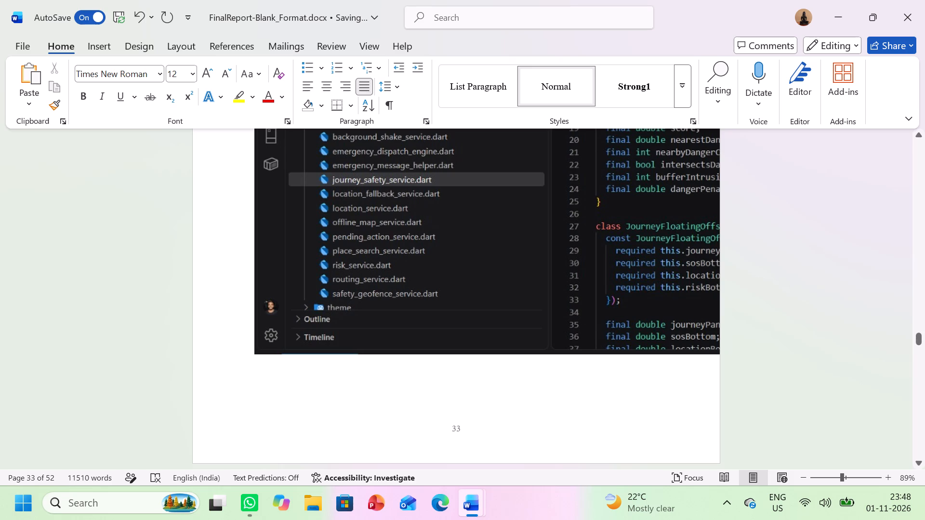
# Shrink the oversized journey_safety_service.dart screenshot proportionally until it fits within the page margins above the Fig. 3.3 caption.
pyautogui.moveTo(255, 352); pyautogui.dragTo(305, 322)
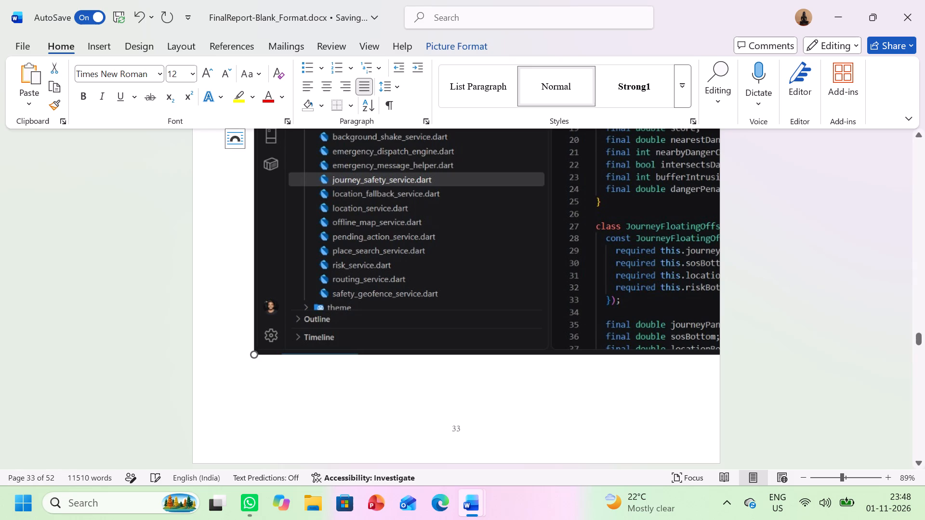
pyautogui.moveTo(255, 352); pyautogui.dragTo(415, 241)
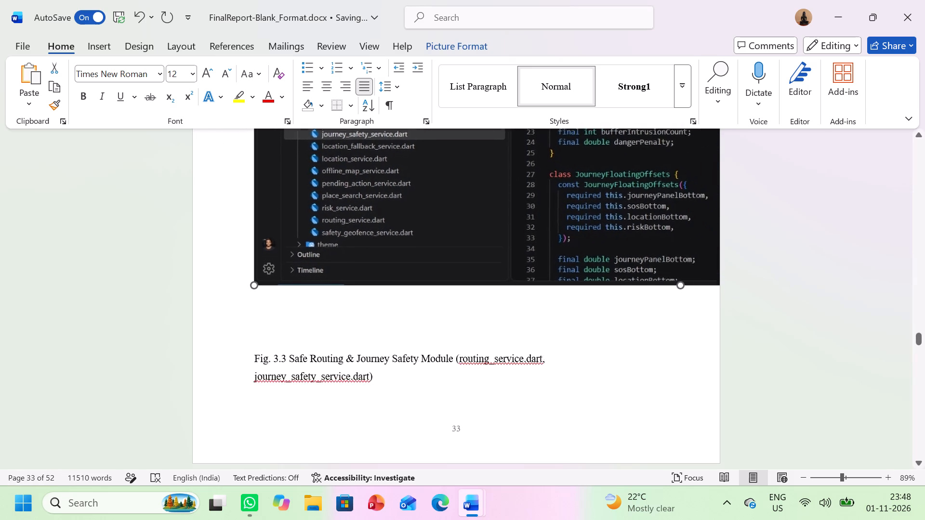
pyautogui.moveTo(415, 241); pyautogui.dragTo(674, 172)
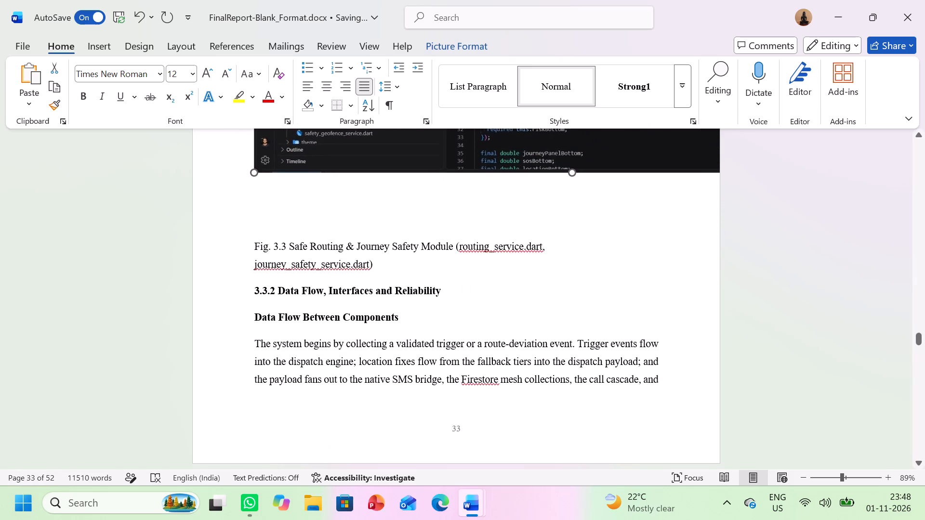
pyautogui.moveTo(674, 172); pyautogui.dragTo(719, 165)
pyautogui.hscroll(1, 345, 350)
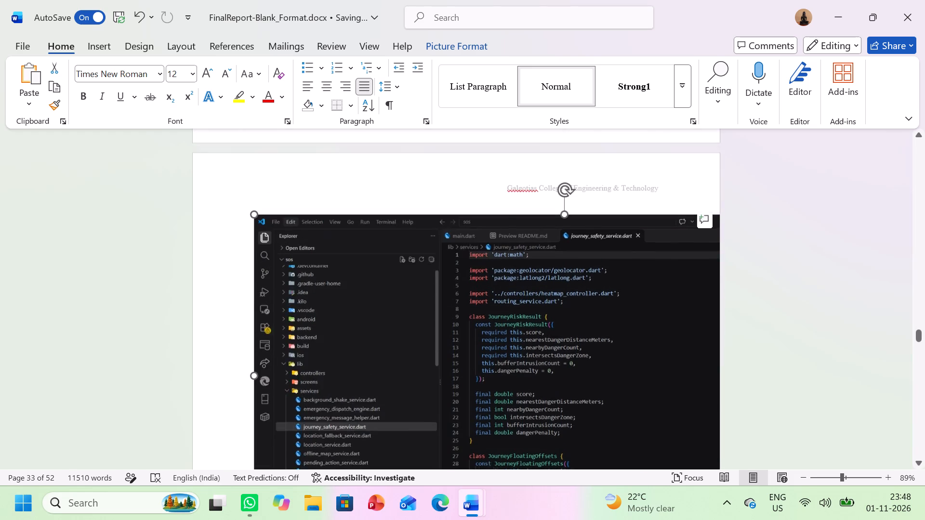
pyautogui.hscroll(1, 345, 350)
pyautogui.moveTo(255, 321); pyautogui.dragTo(338, 269)
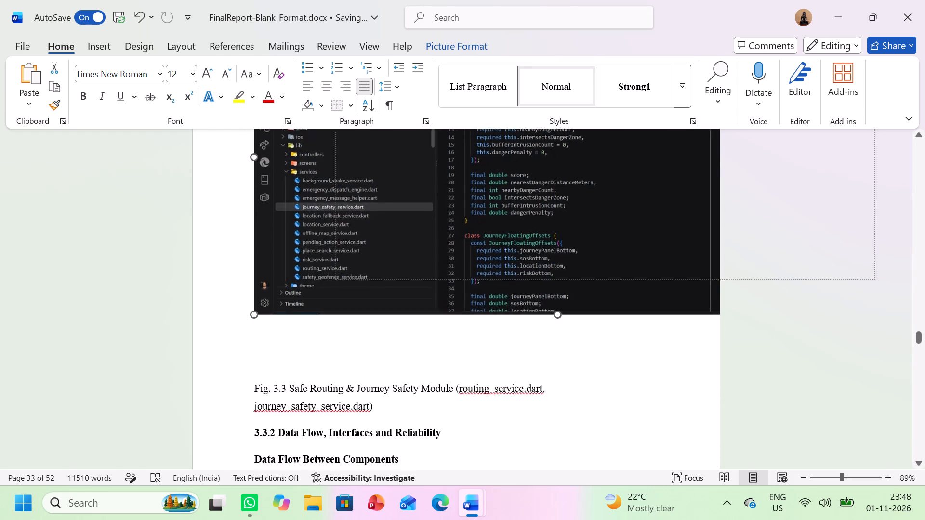
pyautogui.moveTo(338, 269); pyautogui.dragTo(455, 215)
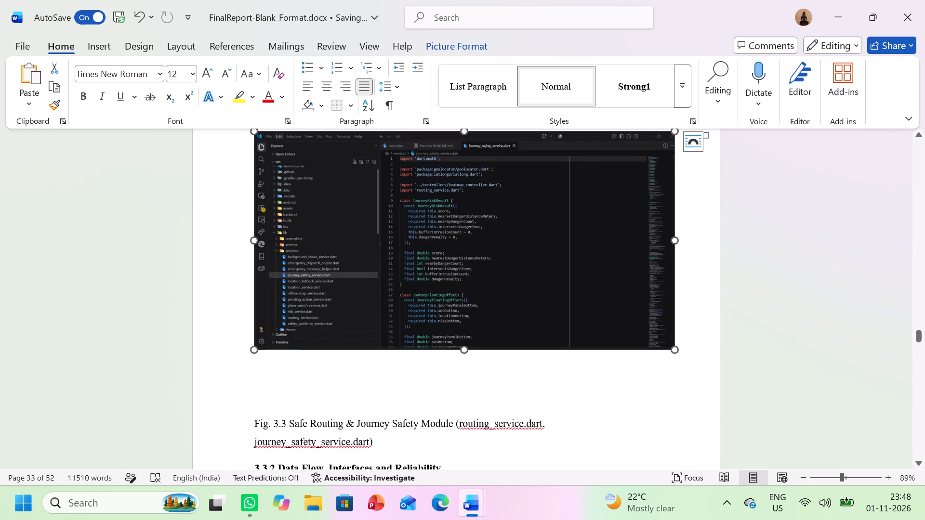
pyautogui.moveTo(254, 349); pyautogui.dragTo(301, 321)
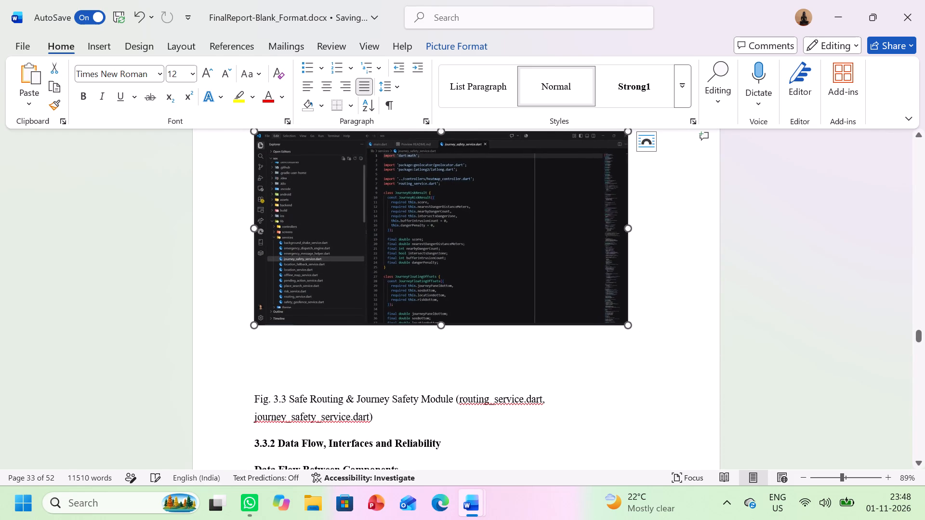
pyautogui.scroll(1, 301, 321)
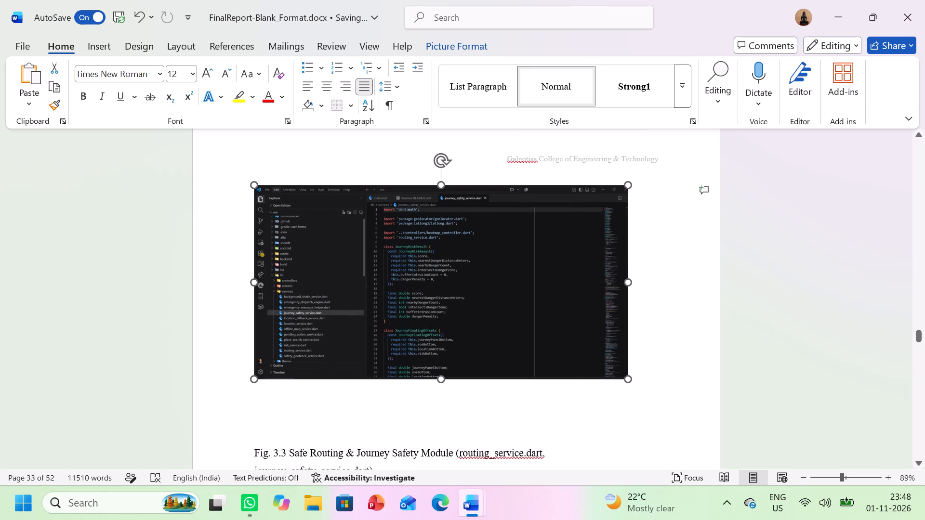
pyautogui.moveTo(253, 380); pyautogui.dragTo(274, 353)
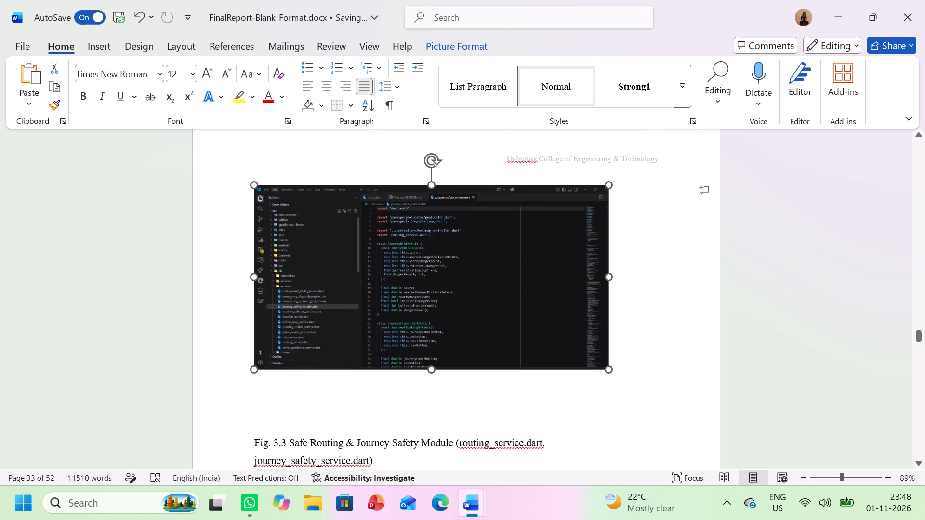
pyautogui.moveTo(274, 353); pyautogui.dragTo(295, 337)
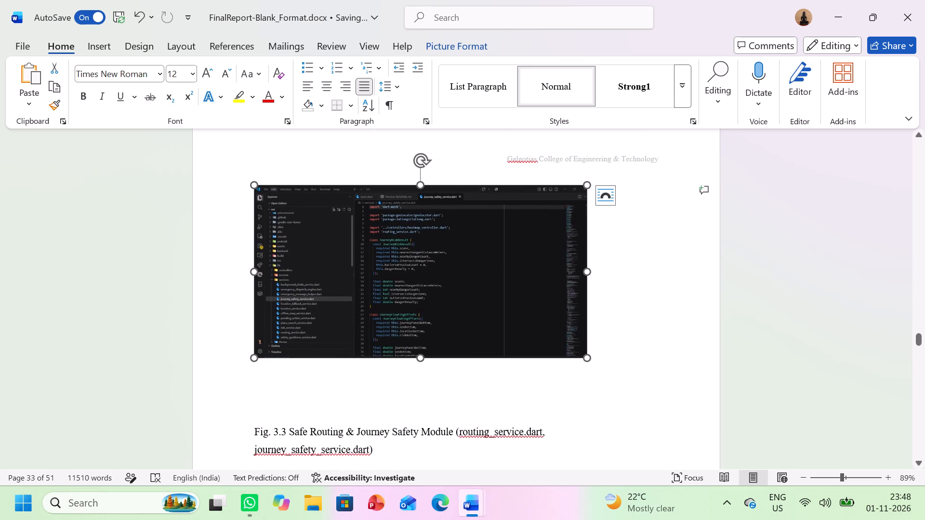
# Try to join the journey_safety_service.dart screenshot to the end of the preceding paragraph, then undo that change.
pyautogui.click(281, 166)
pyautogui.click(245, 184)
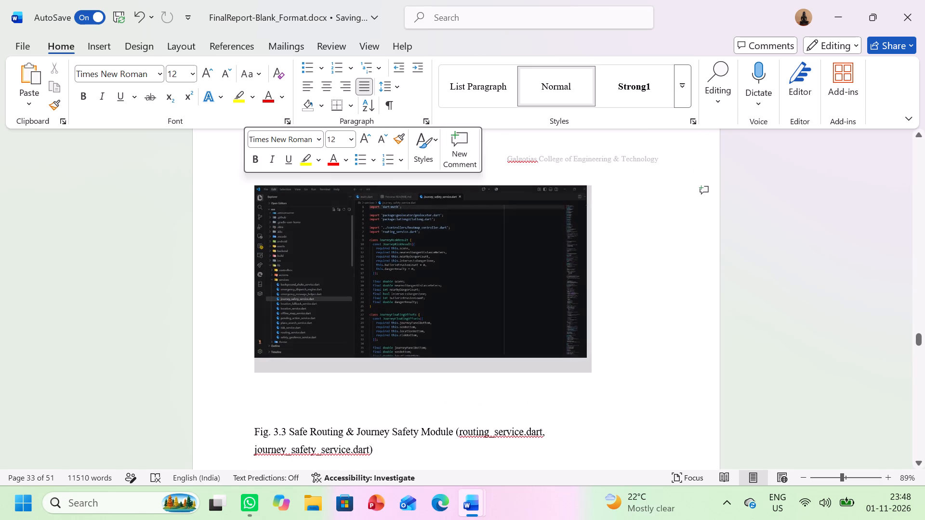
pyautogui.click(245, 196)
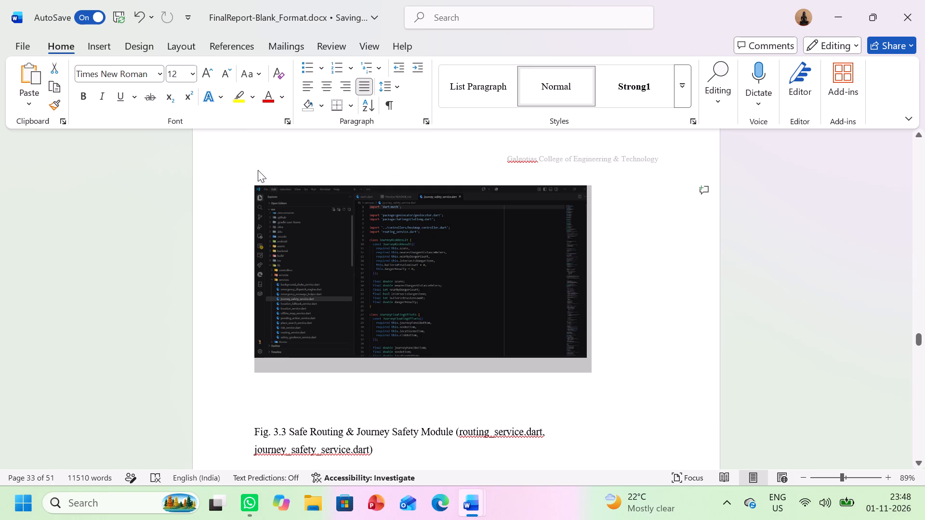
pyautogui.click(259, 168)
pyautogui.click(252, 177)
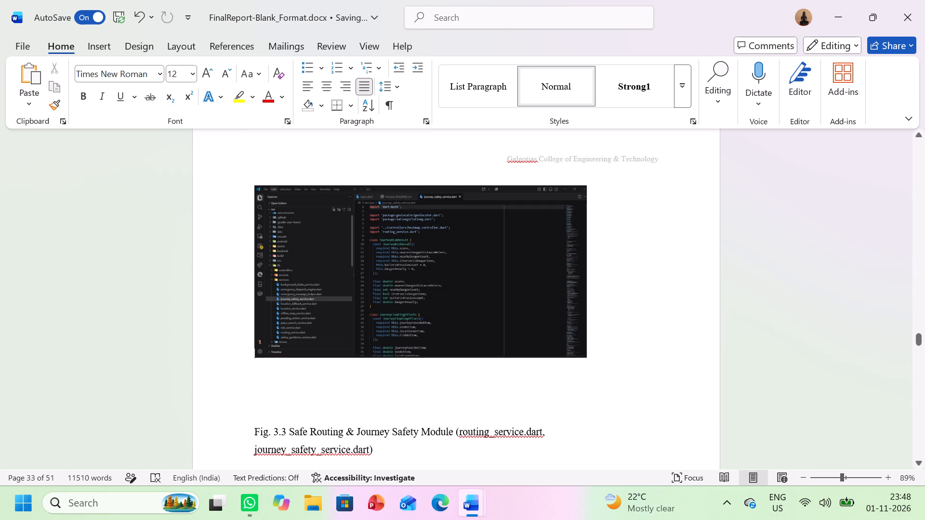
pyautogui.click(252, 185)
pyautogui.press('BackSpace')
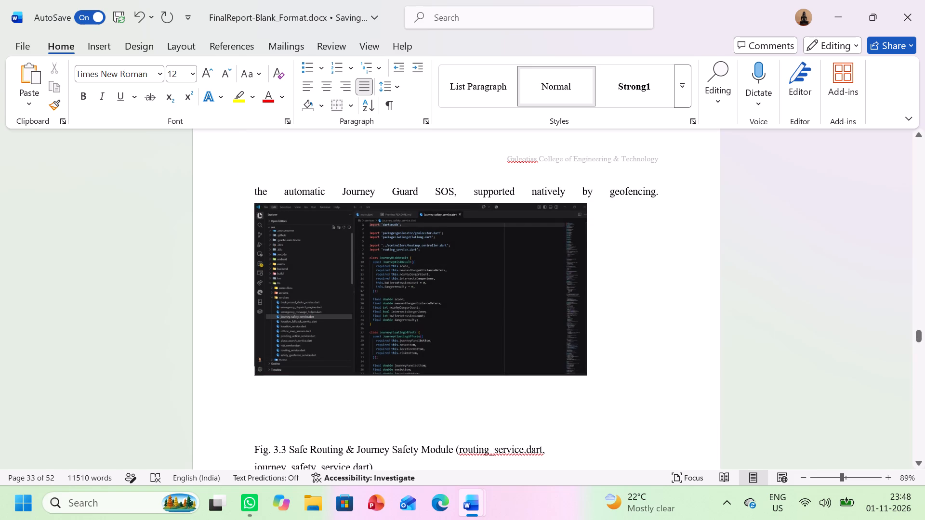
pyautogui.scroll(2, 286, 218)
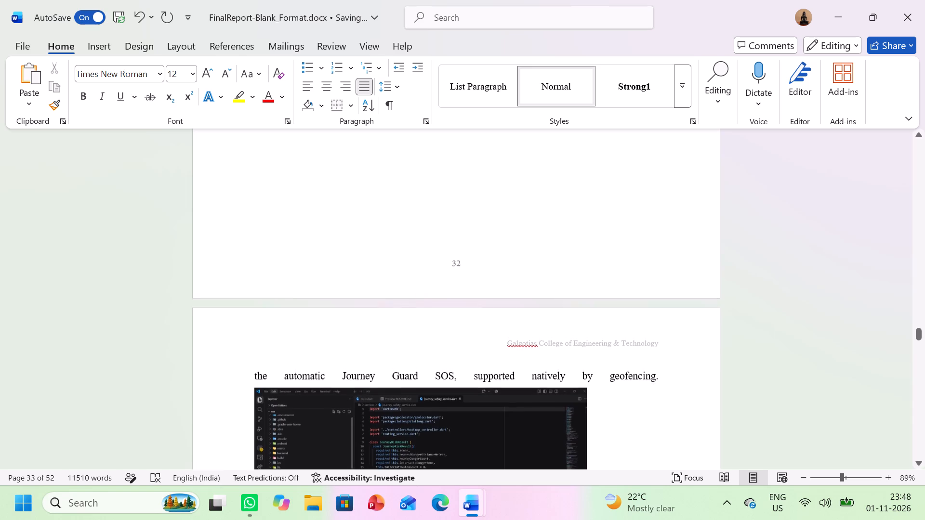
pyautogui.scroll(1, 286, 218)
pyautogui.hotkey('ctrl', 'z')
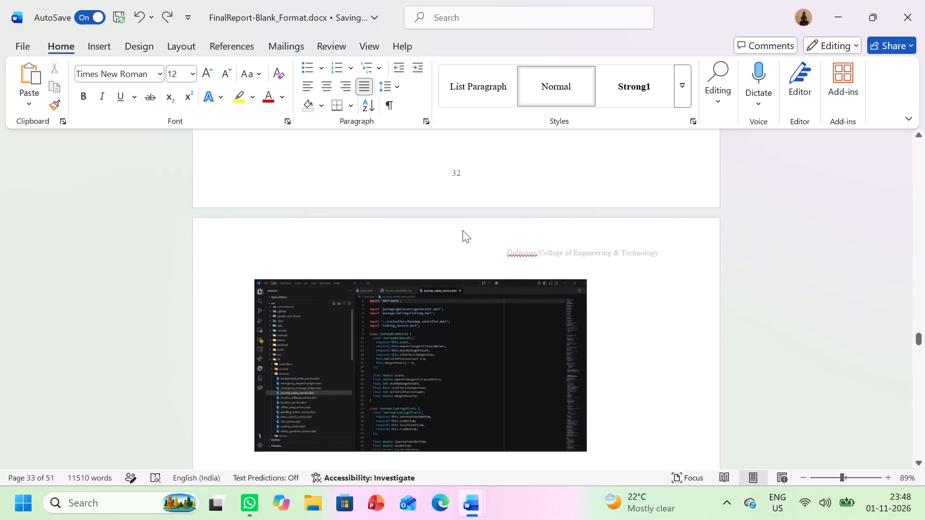
# Shrink the journey_safety_service.dart screenshot so it fits under its description on page 32, and widen it to nearly the text width.
pyautogui.scroll(3, 462, 230)
pyautogui.scroll(-1, 467, 215)
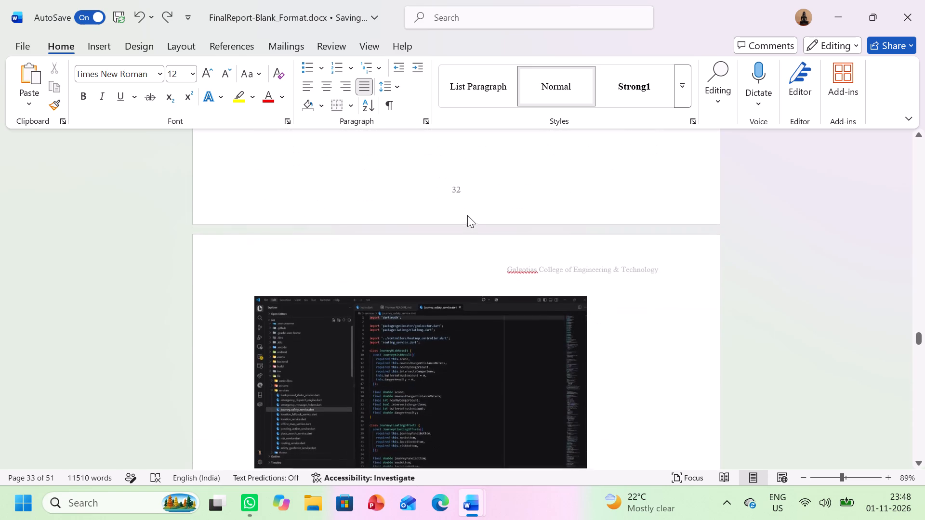
pyautogui.click(274, 316)
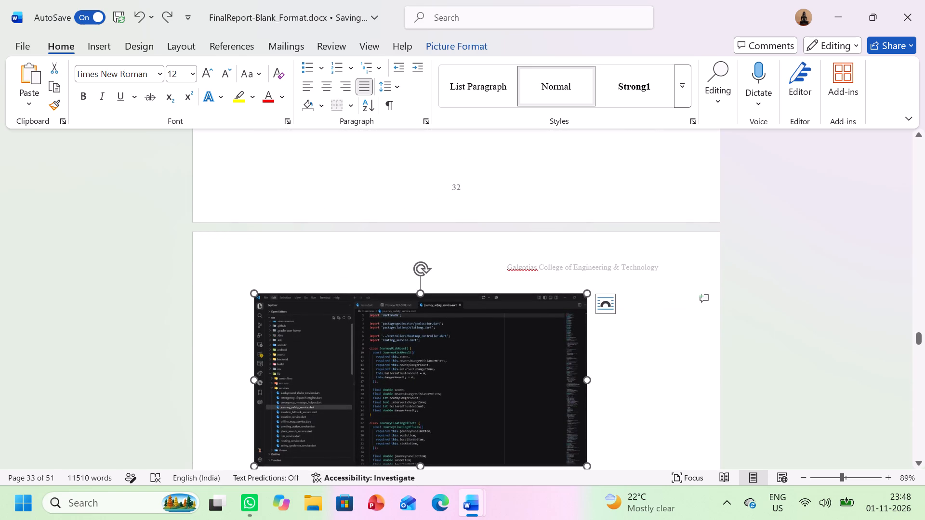
pyautogui.scroll(-1, 274, 316)
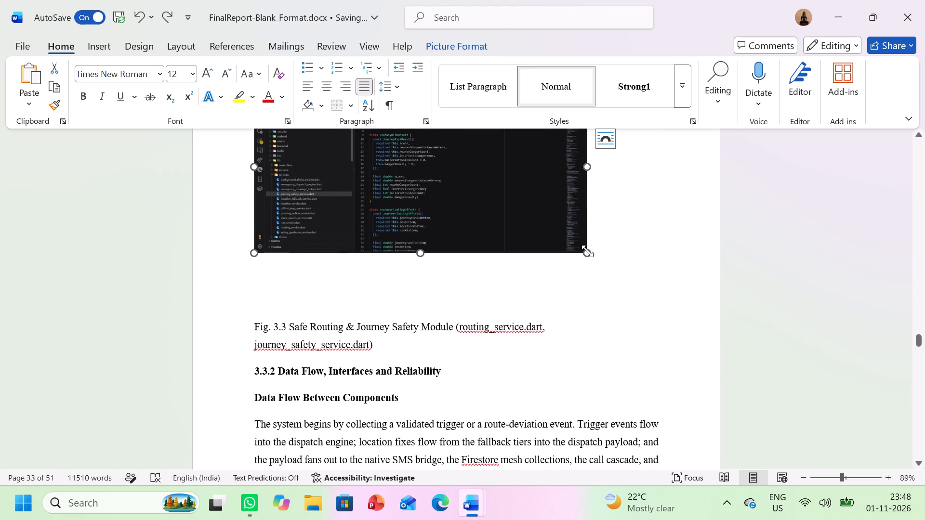
pyautogui.moveTo(587, 251); pyautogui.dragTo(534, 205)
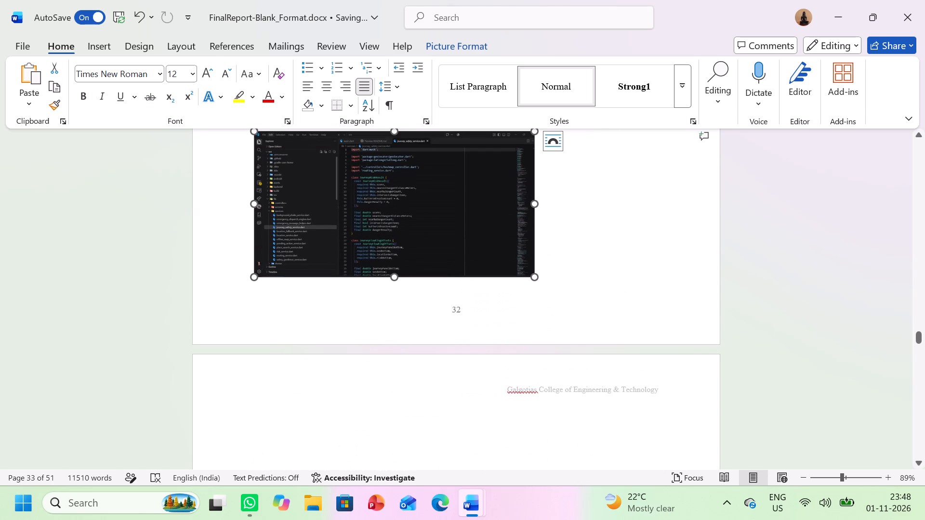
pyautogui.scroll(1, 477, 256)
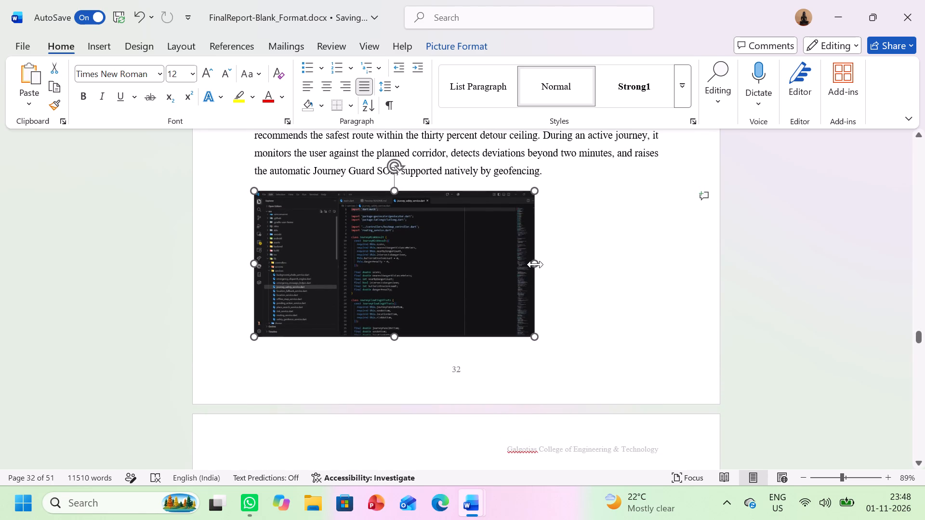
pyautogui.moveTo(536, 264); pyautogui.dragTo(624, 248)
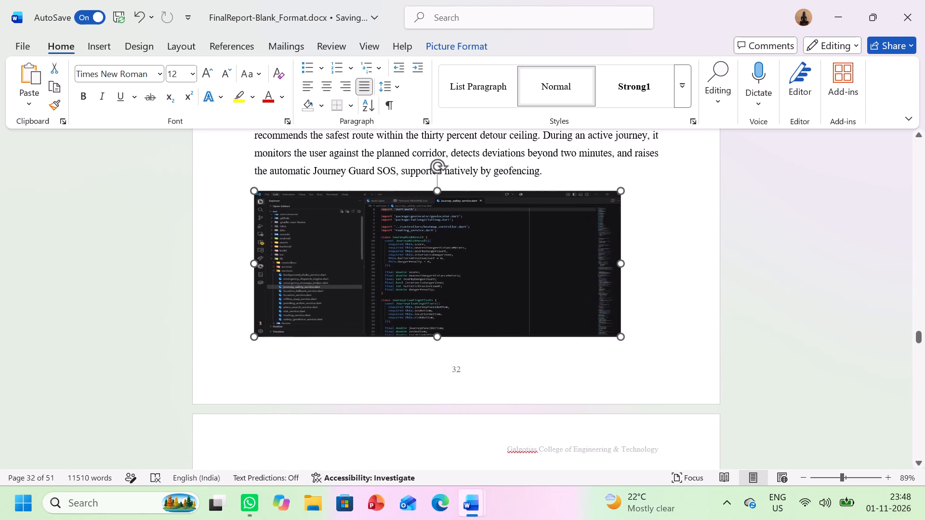
pyautogui.moveTo(624, 248); pyautogui.dragTo(631, 248)
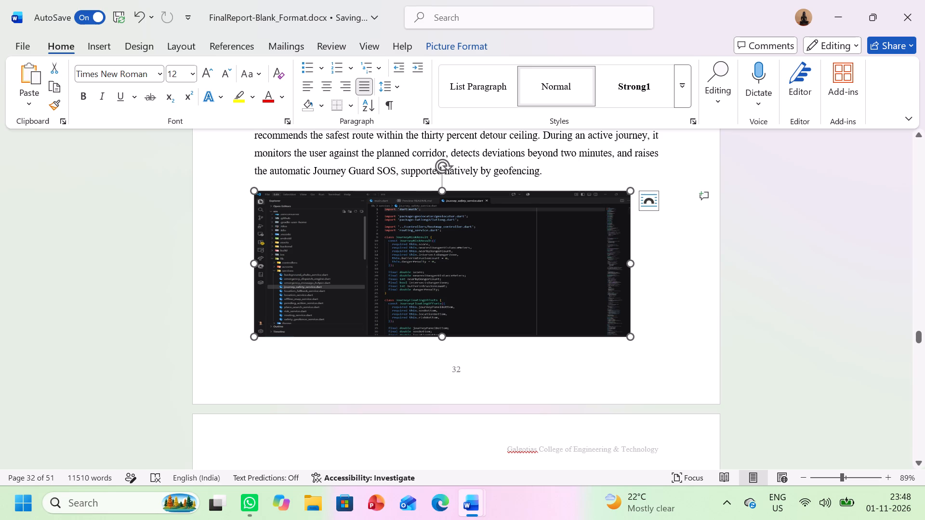
# Slightly reduce the height of the routing_service.dart screenshot above the Fig. 3.2 caption, keeping its full width.
pyautogui.scroll(4, 430, 253)
pyautogui.keyDown('ctrl'); pyautogui.scroll(-1, 430, 253); pyautogui.keyUp('ctrl')
pyautogui.keyDown('ctrl'); pyautogui.scroll(1, 430, 253); pyautogui.keyUp('ctrl')
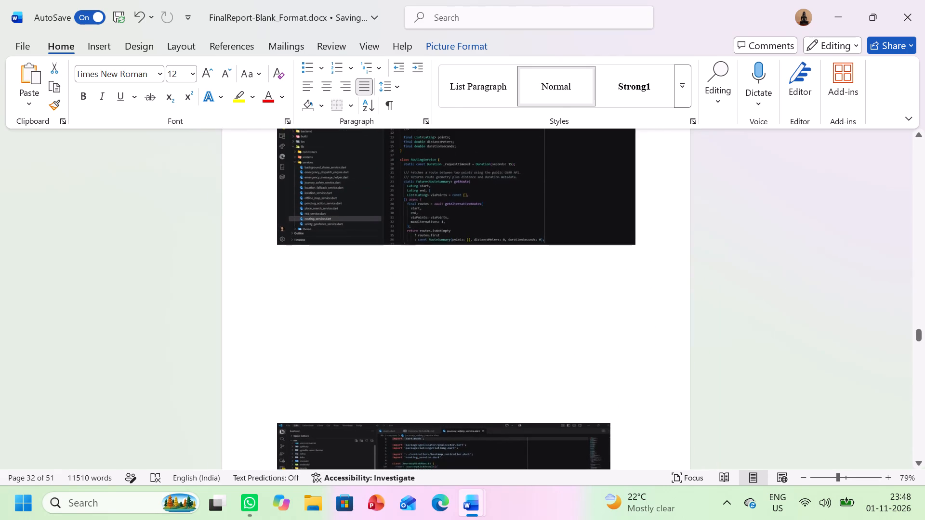
pyautogui.scroll(1, 430, 253)
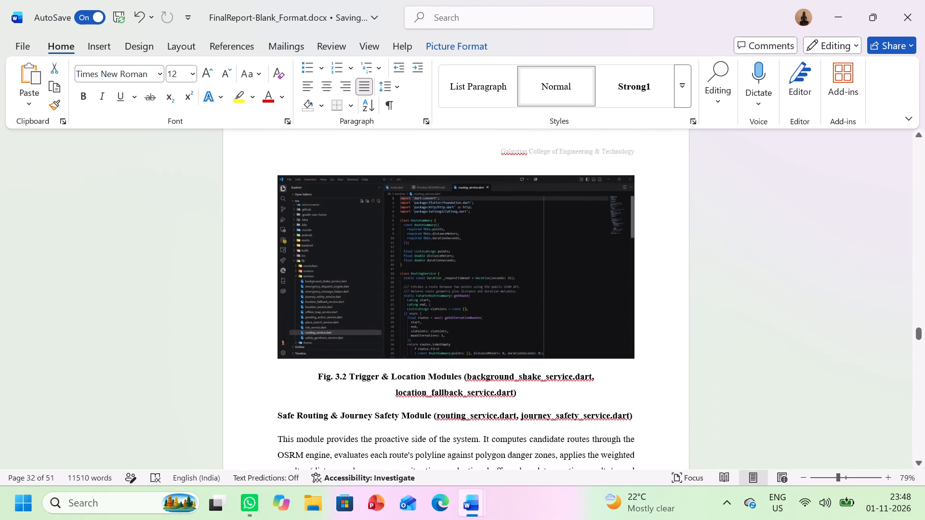
pyautogui.click(457, 361)
pyautogui.click(458, 347)
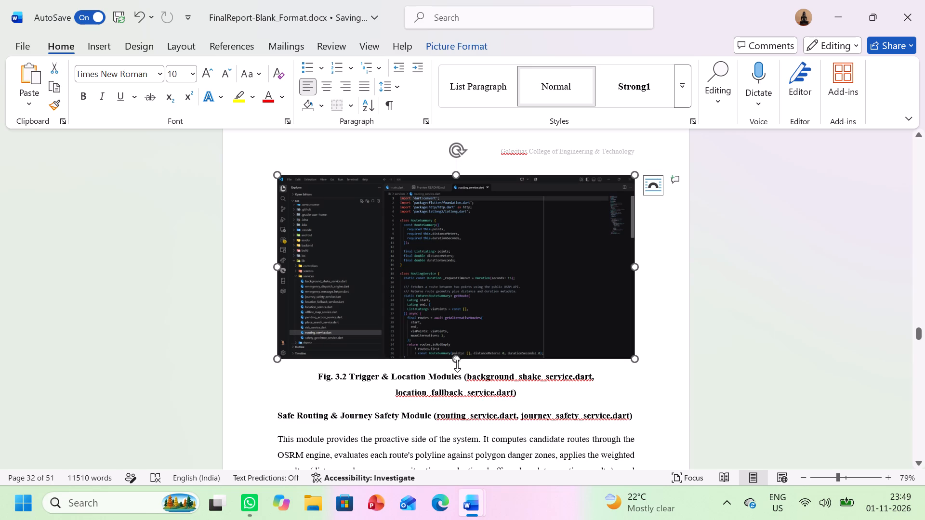
pyautogui.moveTo(454, 360); pyautogui.dragTo(449, 339)
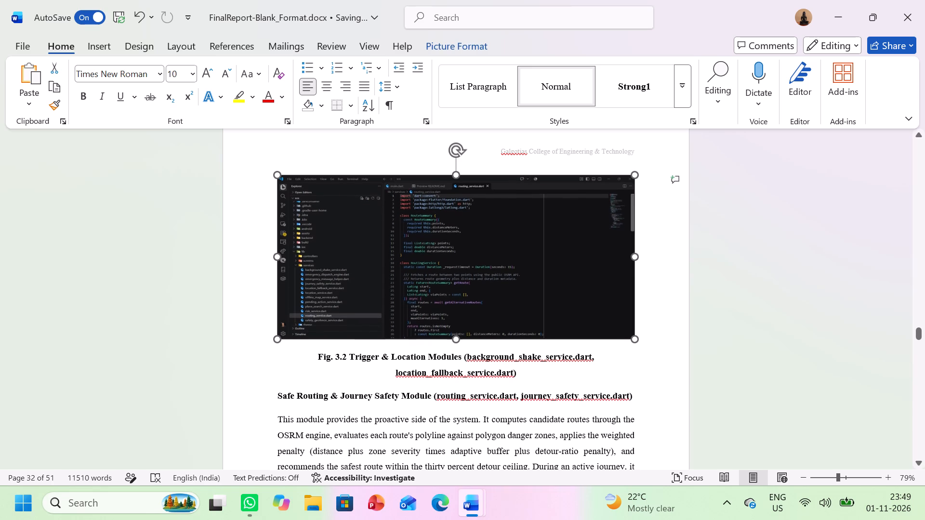
pyautogui.moveTo(449, 339); pyautogui.dragTo(449, 338)
pyautogui.click(568, 380)
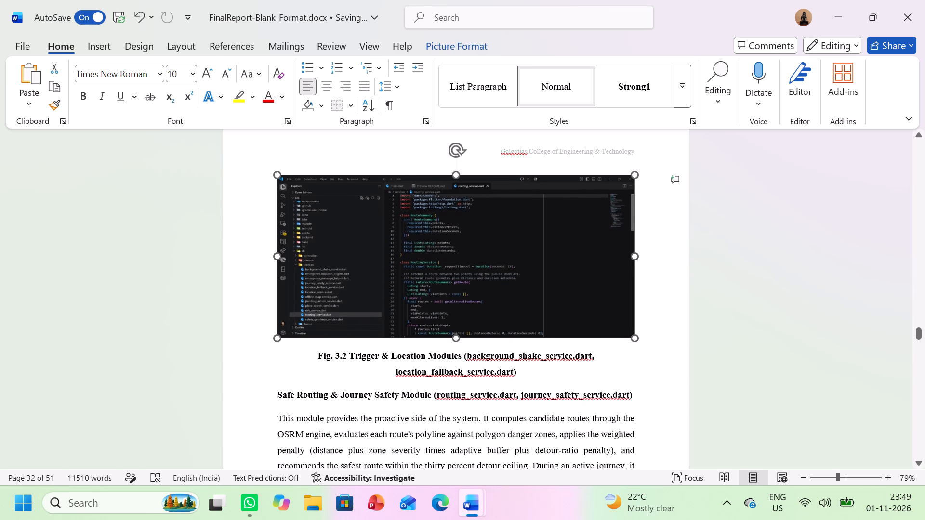
# Remove the blank lines before the Fig. 3.3 caption so it sits with its screenshot on page 32.
pyautogui.scroll(-2, 568, 380)
pyautogui.keyDown('ctrl'); pyautogui.scroll(1, 568, 380); pyautogui.keyUp('ctrl')
pyautogui.keyDown('ctrl'); pyautogui.scroll(-1, 568, 380); pyautogui.keyUp('ctrl')
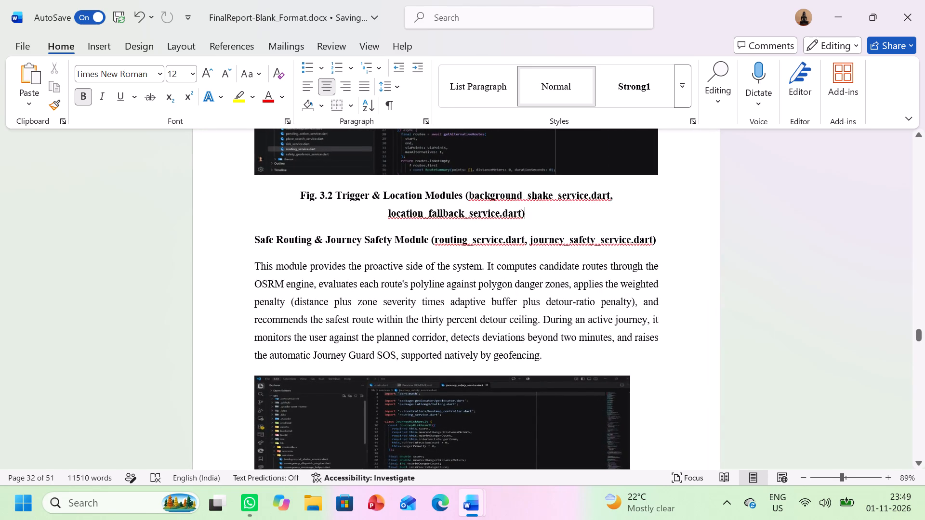
pyautogui.keyDown('ctrl'); pyautogui.scroll(-1, 568, 380); pyautogui.keyUp('ctrl')
pyautogui.scroll(-1, 568, 380)
pyautogui.scroll(-5, 433, 424)
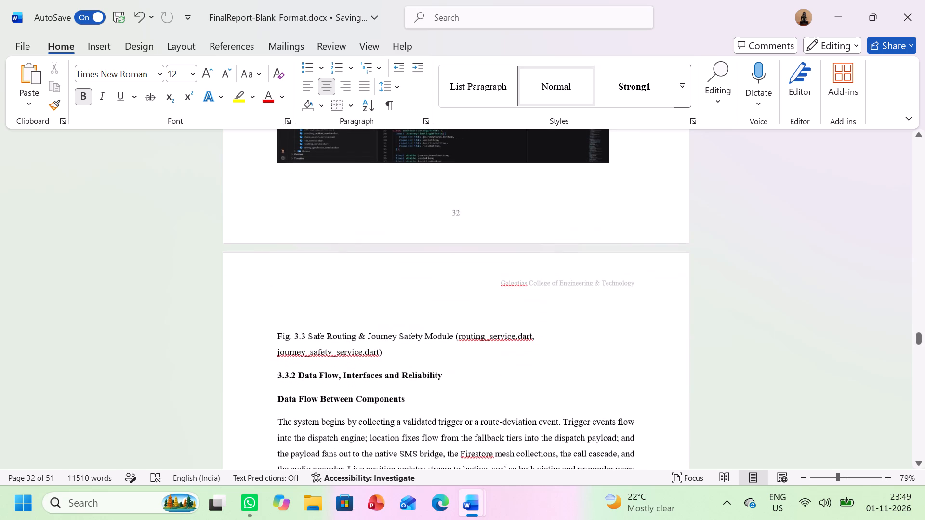
pyautogui.click(276, 338)
pyautogui.press('BackSpace')
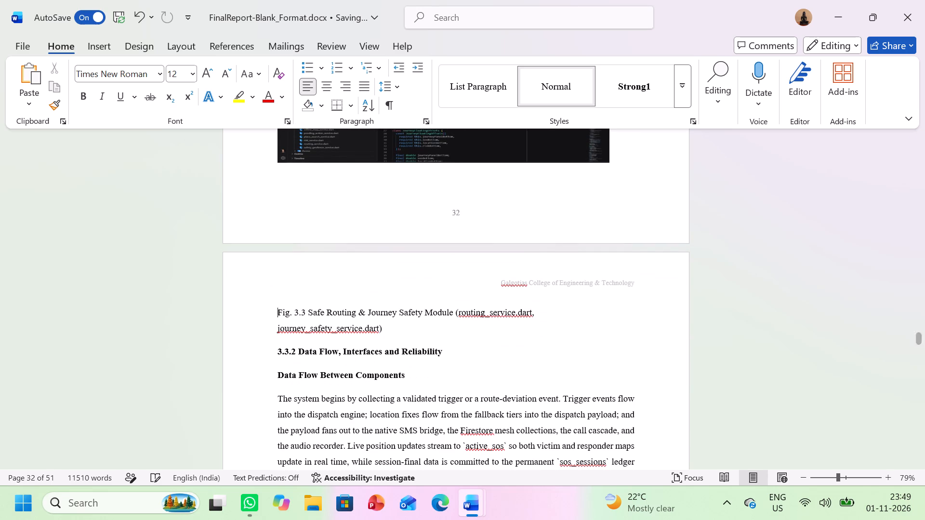
pyautogui.press('BackSpace')
pyautogui.press('BackSpace')
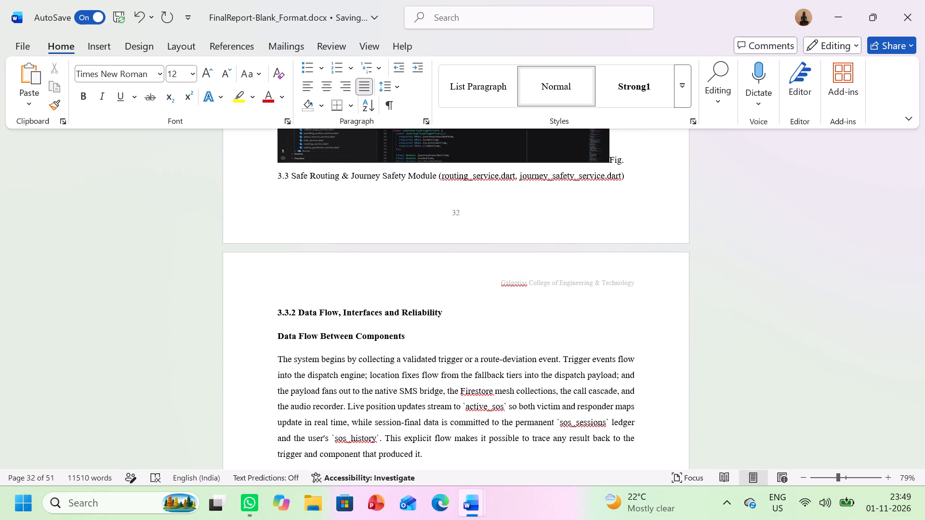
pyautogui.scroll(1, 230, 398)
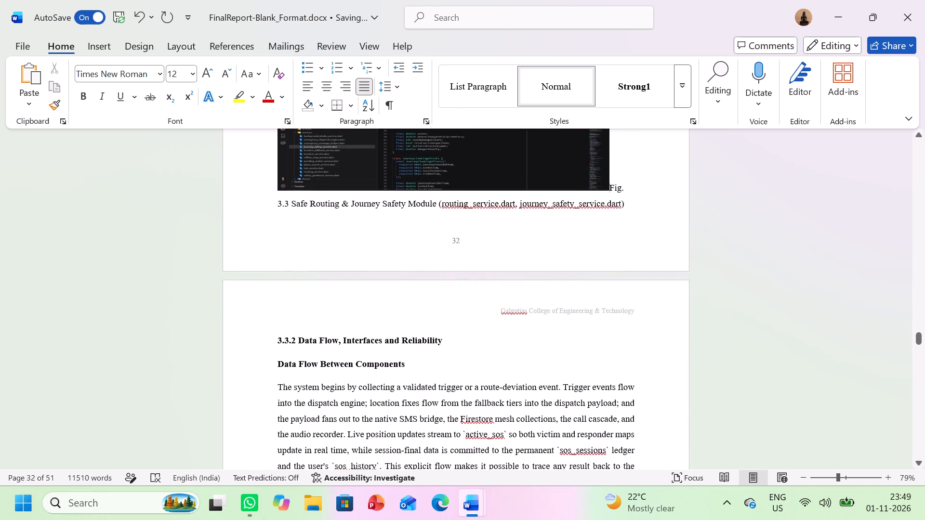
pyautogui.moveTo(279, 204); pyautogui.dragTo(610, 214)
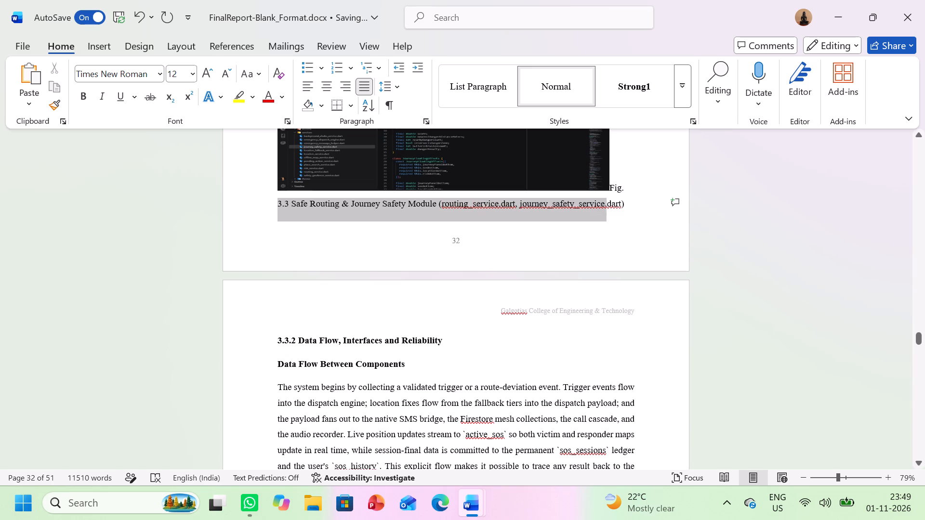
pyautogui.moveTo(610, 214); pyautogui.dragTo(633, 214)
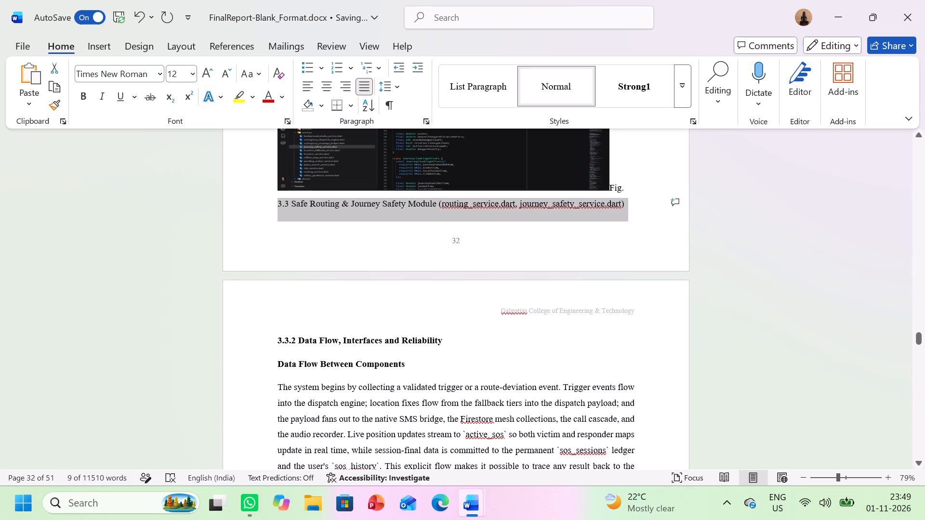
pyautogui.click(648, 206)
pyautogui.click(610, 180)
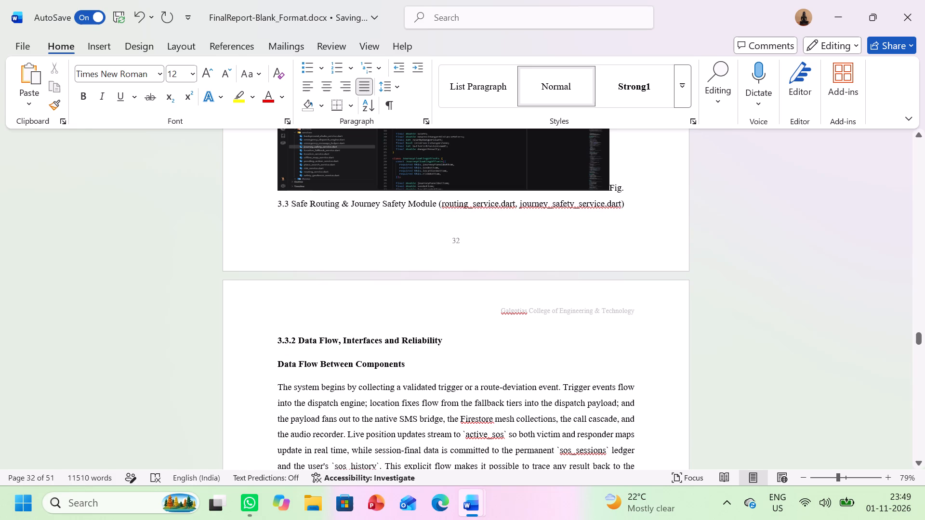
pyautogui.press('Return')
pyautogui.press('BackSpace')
# Delete the word "Safety" from the Fig. 3.3 caption on page 32.
pyautogui.click(402, 203)
pyautogui.press('Right')
pyautogui.press('BackSpace')
pyautogui.press('BackSpace')
pyautogui.press('BackSpace')
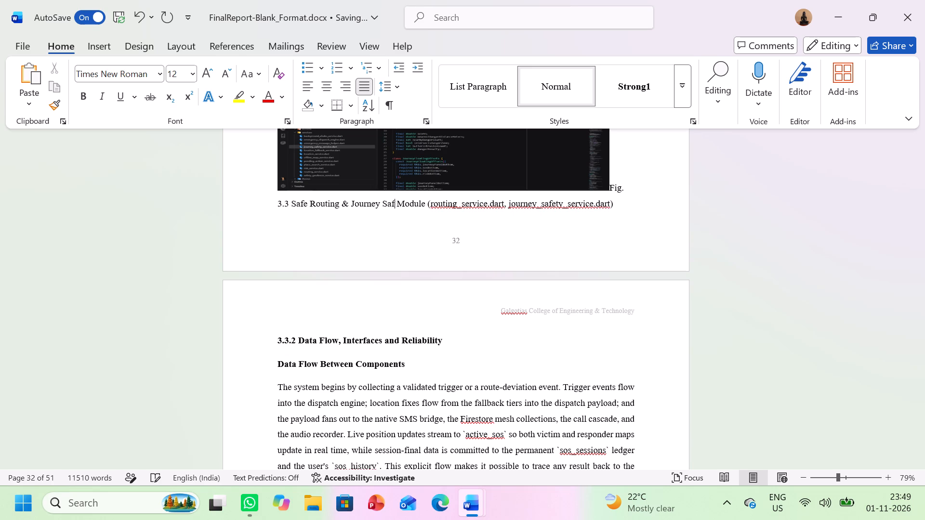
pyautogui.press('BackSpace')
pyautogui.press('BackSpace')
pyautogui.press('BackSpace')
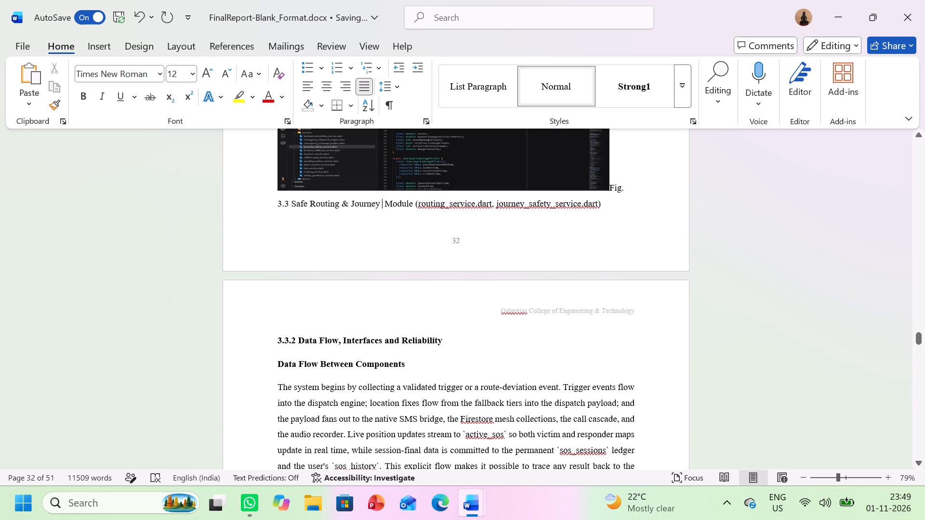
# Move the Fig. 3.3 caption onto its own line below the journey_safety_service.dart screenshot.
pyautogui.click(609, 192)
pyautogui.press('Return')
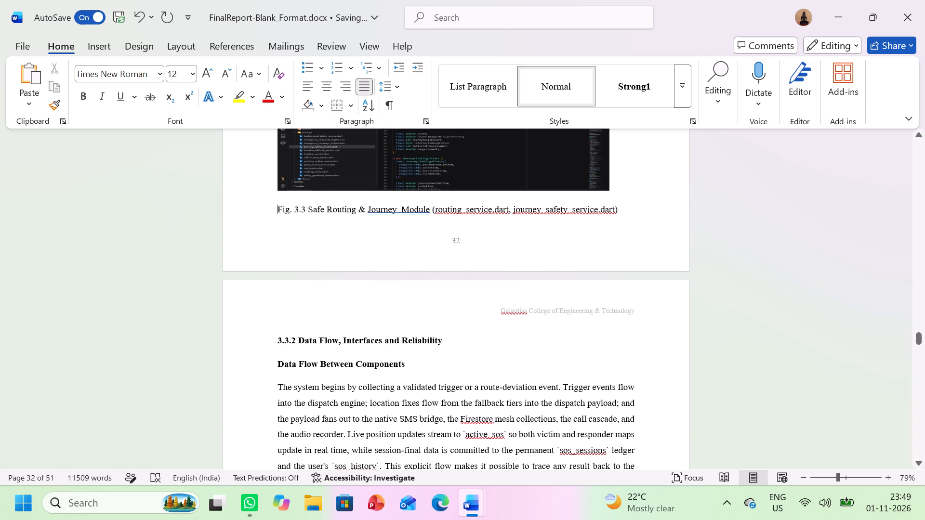
# Make the whole Fig. 3.3 caption bold.
pyautogui.moveTo(277, 208); pyautogui.dragTo(428, 218)
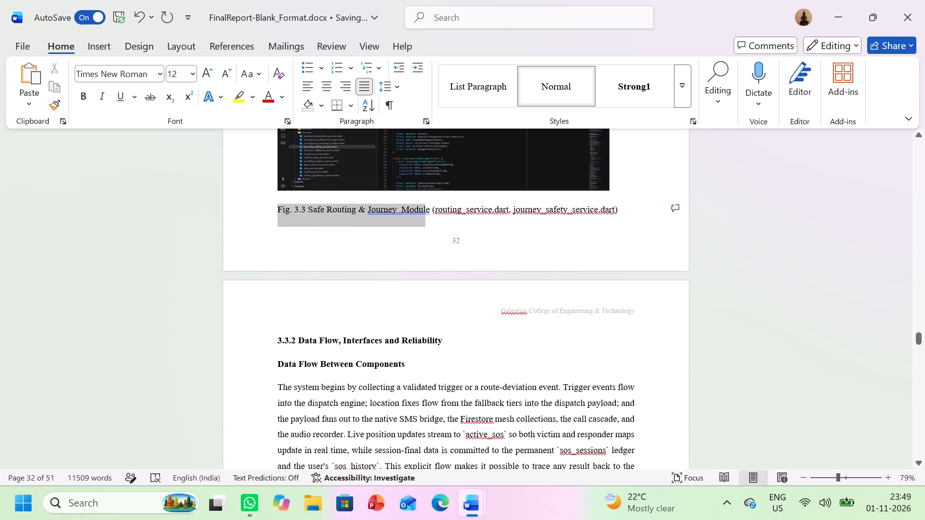
pyautogui.moveTo(428, 218); pyautogui.dragTo(625, 211)
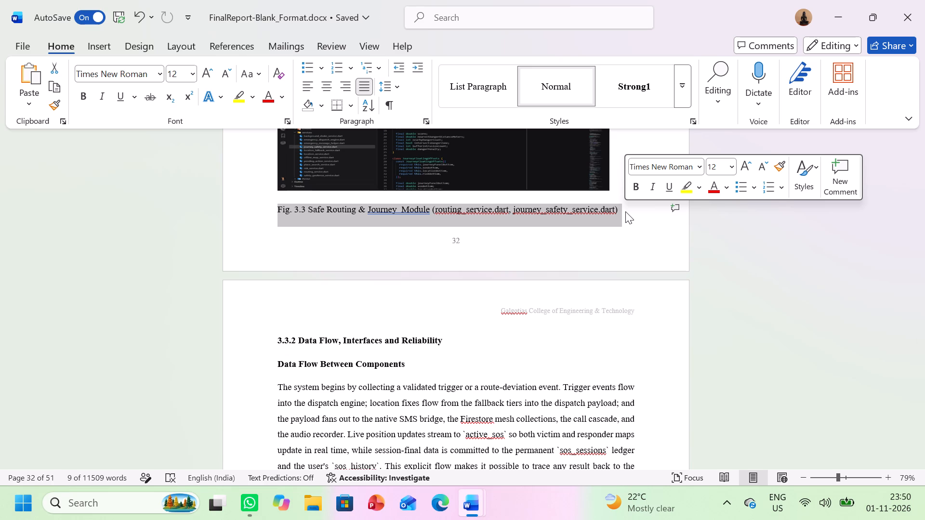
pyautogui.click(635, 183)
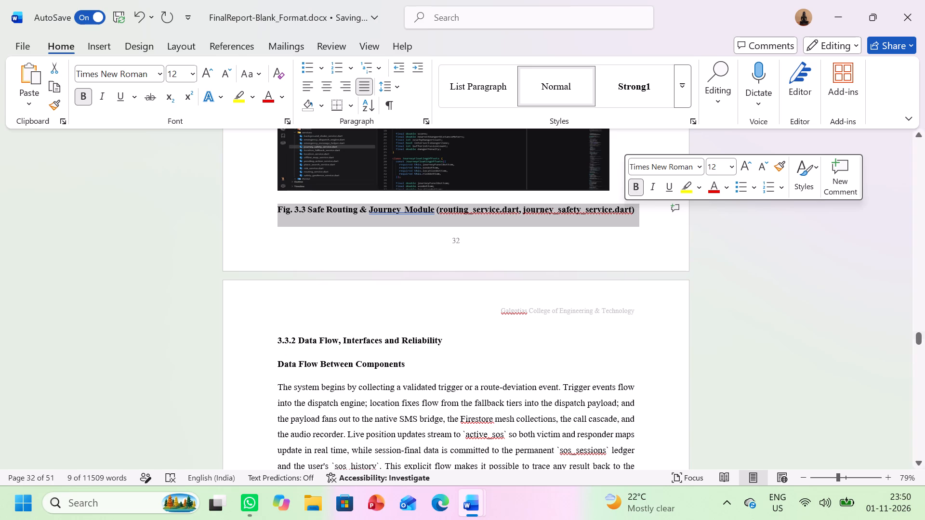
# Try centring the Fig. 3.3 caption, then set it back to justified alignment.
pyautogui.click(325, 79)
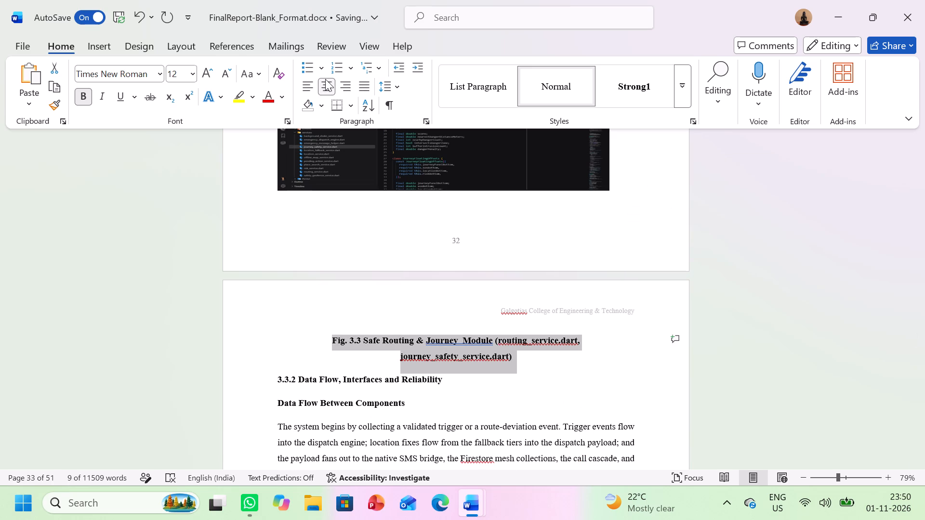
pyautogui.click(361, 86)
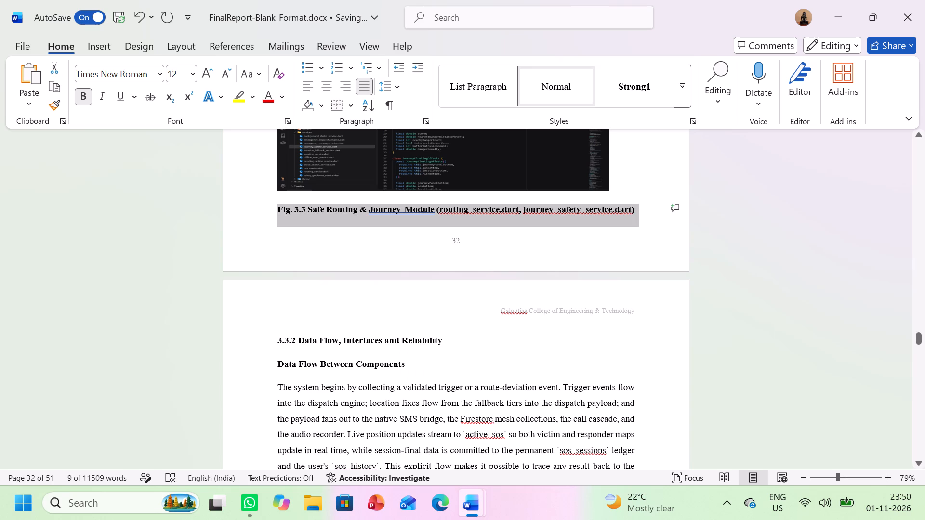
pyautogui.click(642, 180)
# Widen the journey_safety_service.dart screenshot above the Fig. 3.3 caption to the full text width, keeping its height.
pyautogui.click(589, 152)
pyautogui.scroll(1, 589, 152)
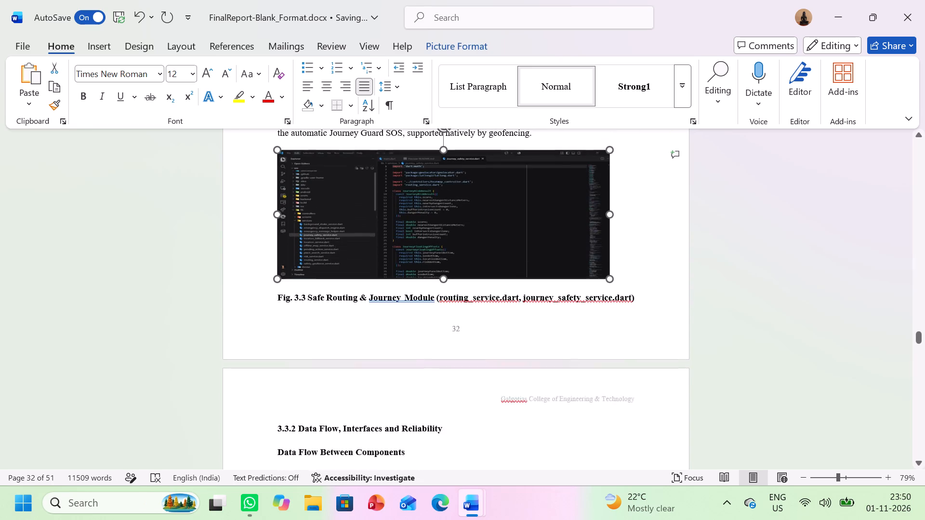
pyautogui.scroll(1, 589, 152)
pyautogui.moveTo(610, 223); pyautogui.dragTo(636, 214)
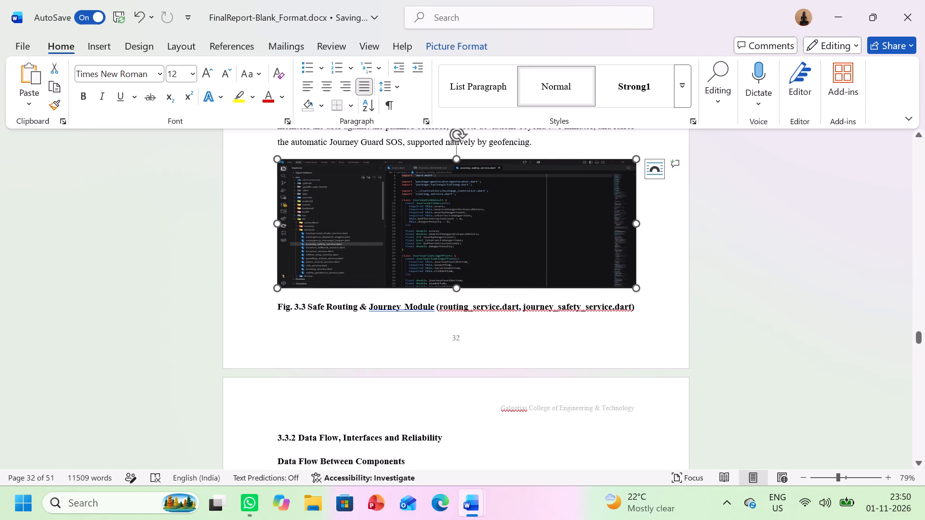
pyautogui.click(666, 229)
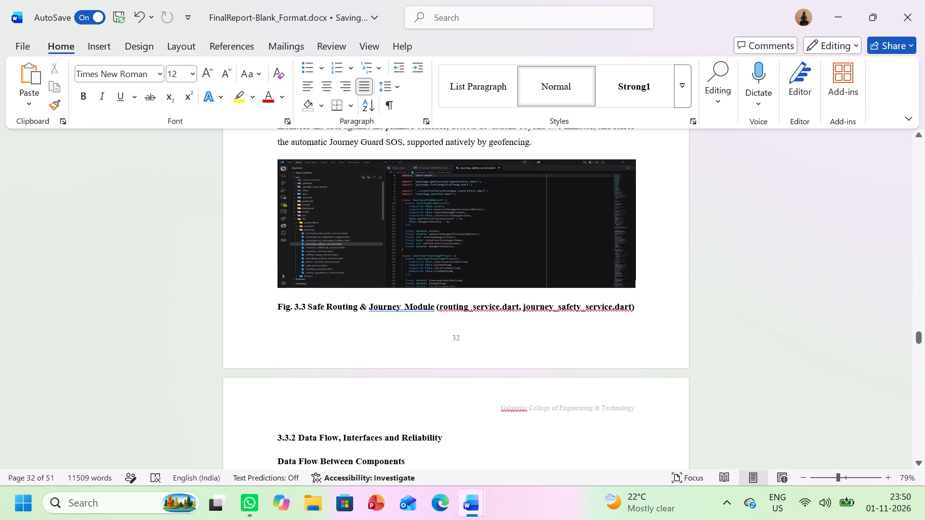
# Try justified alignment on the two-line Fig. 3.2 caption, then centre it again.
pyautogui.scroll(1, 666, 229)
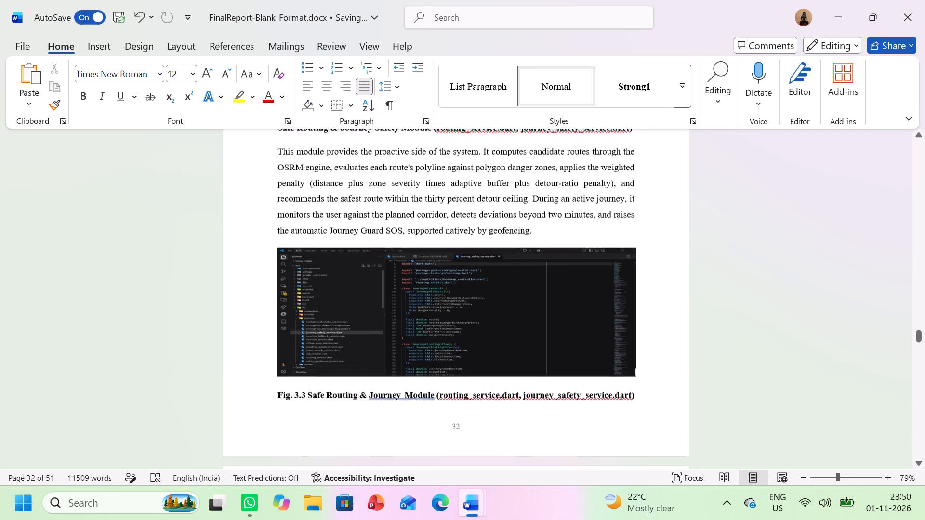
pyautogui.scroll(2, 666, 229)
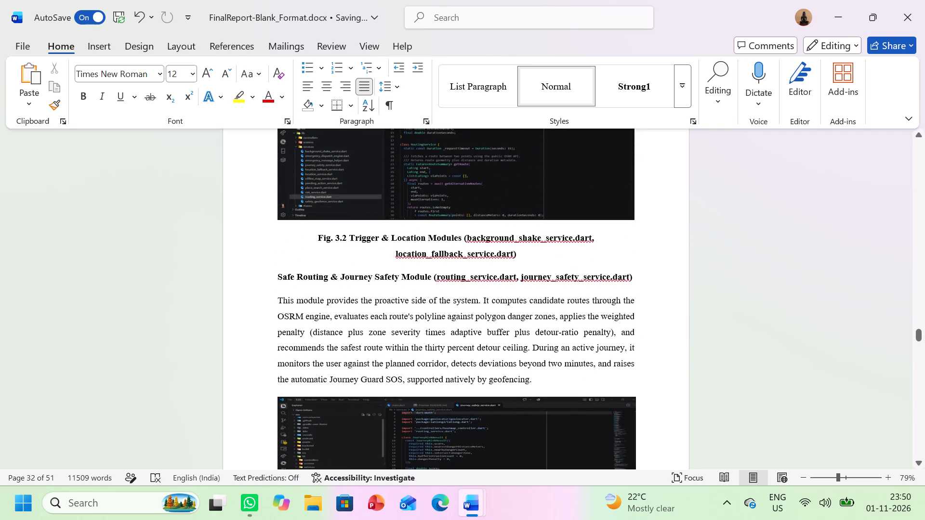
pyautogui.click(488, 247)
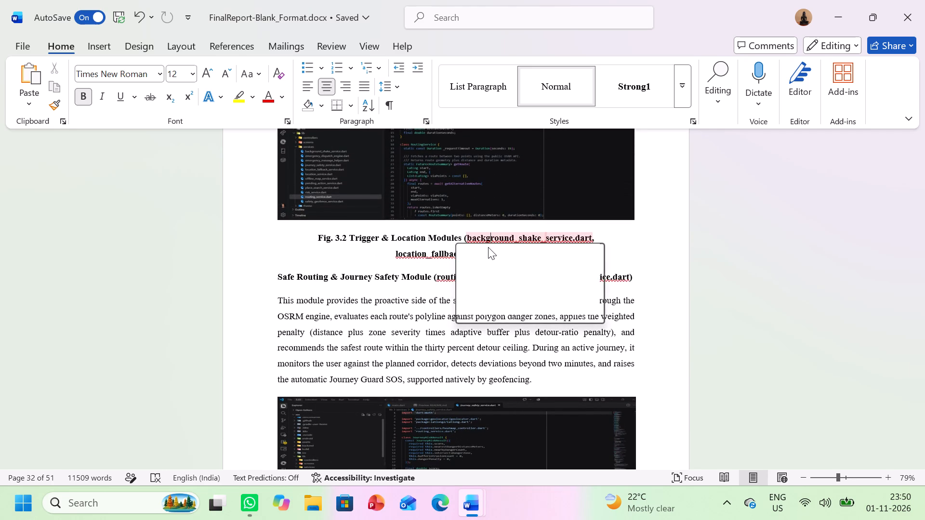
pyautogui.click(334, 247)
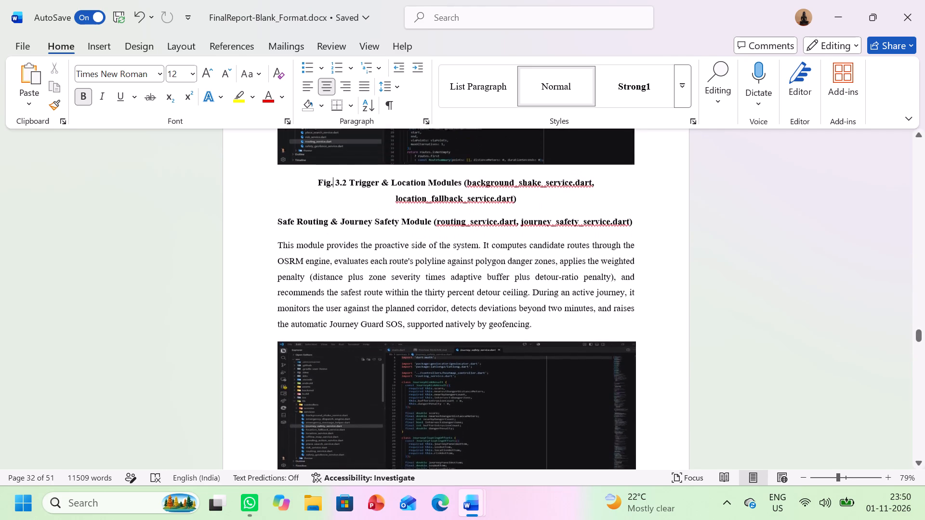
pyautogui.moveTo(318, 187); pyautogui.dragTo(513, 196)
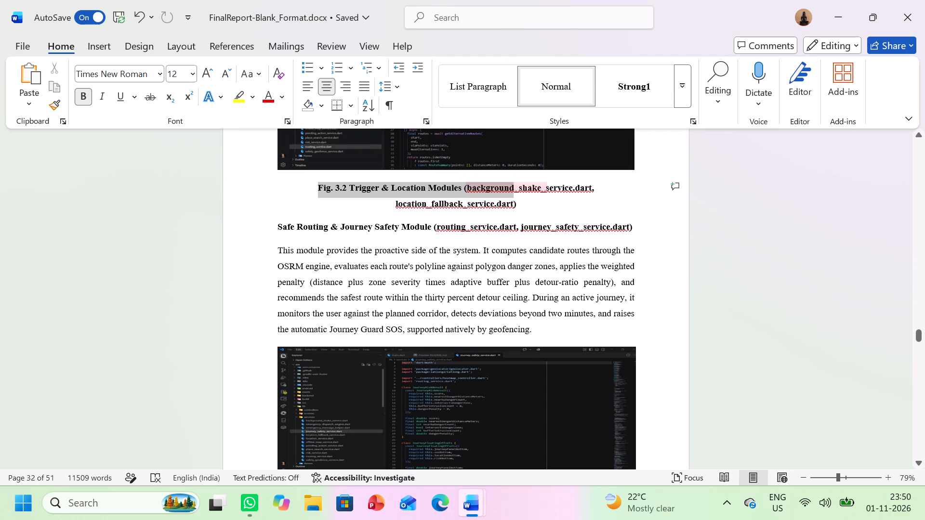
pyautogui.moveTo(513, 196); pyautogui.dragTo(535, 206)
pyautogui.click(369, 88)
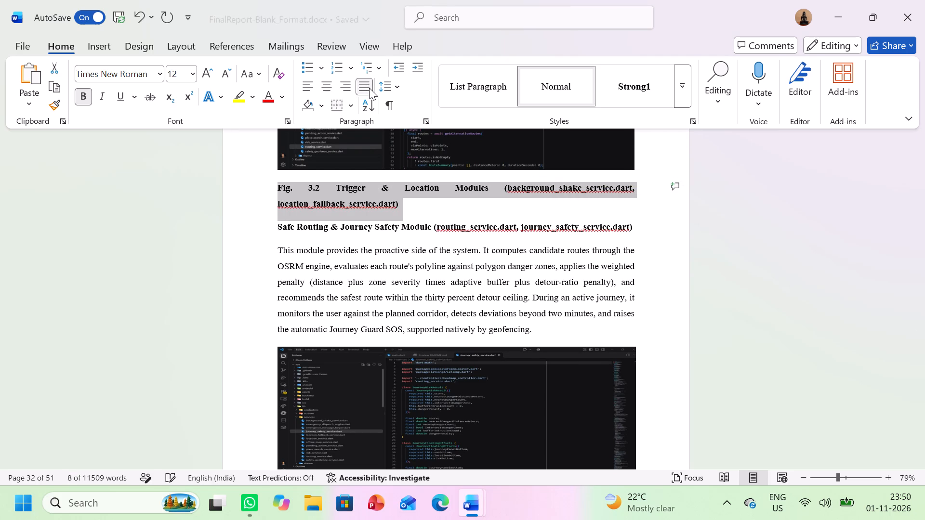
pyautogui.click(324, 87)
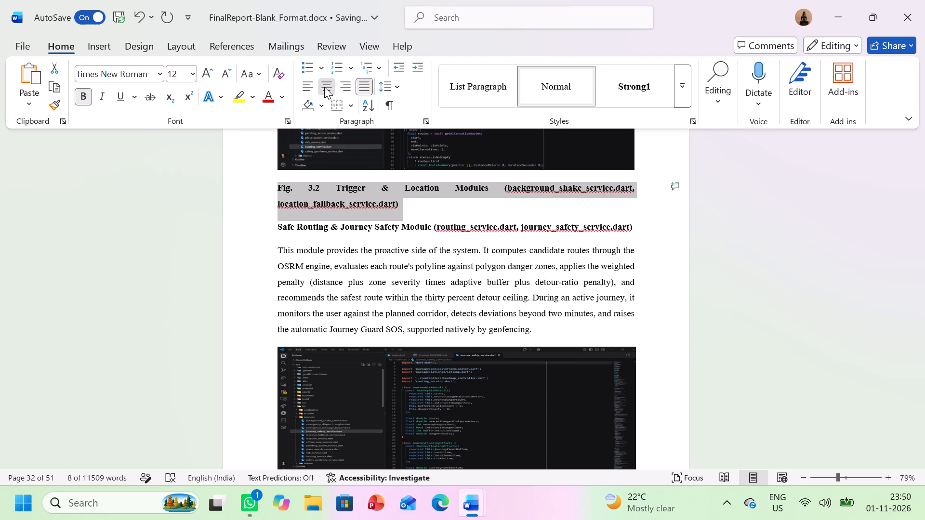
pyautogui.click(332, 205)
# Remove the blank line above the "Interface Contracts" heading in section 3.3.2.
pyautogui.scroll(-1, 332, 205)
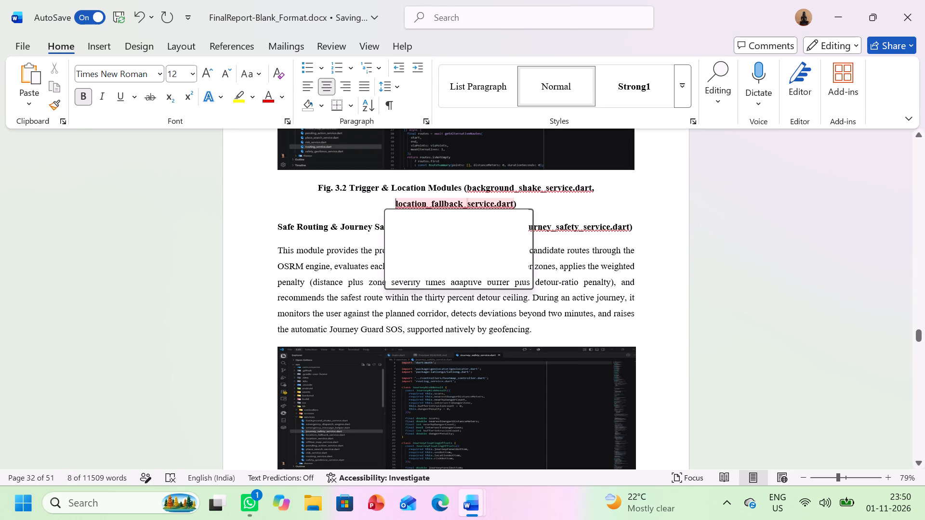
pyautogui.scroll(-1, 332, 205)
pyautogui.scroll(-2, 430, 269)
pyautogui.click(667, 264)
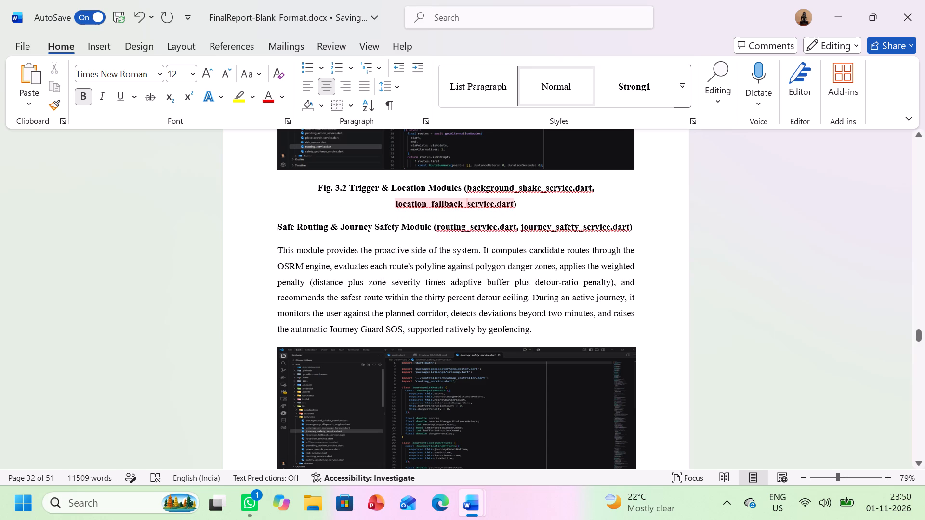
pyautogui.scroll(-4, 667, 264)
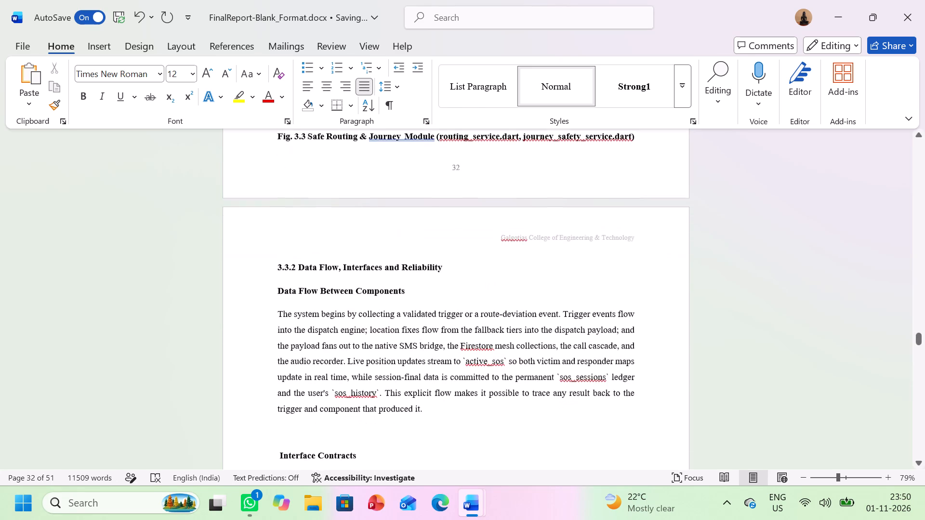
pyautogui.scroll(-2, 667, 264)
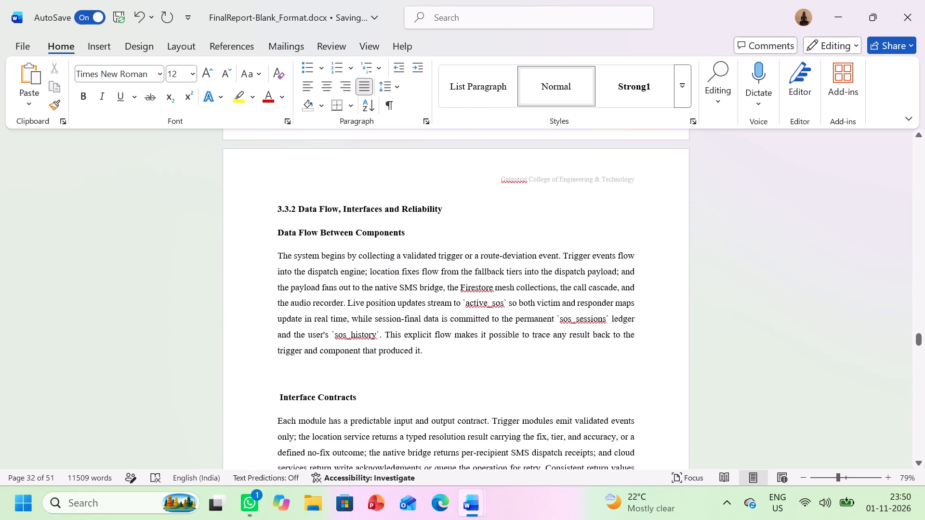
pyautogui.click(277, 398)
pyautogui.press('BackSpace')
# Remove the leading space and the blank line before the "Performance and Resource Management" heading.
pyautogui.scroll(-1, 277, 398)
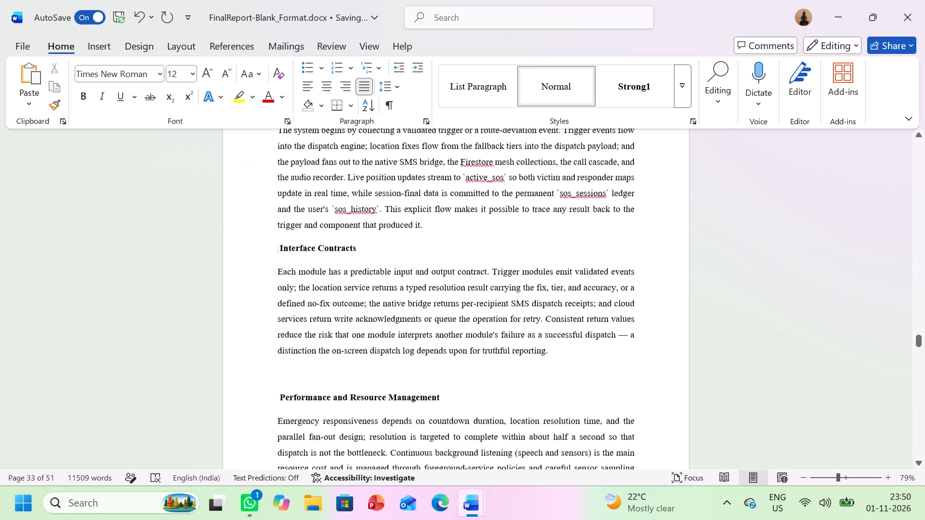
pyautogui.scroll(-1, 277, 398)
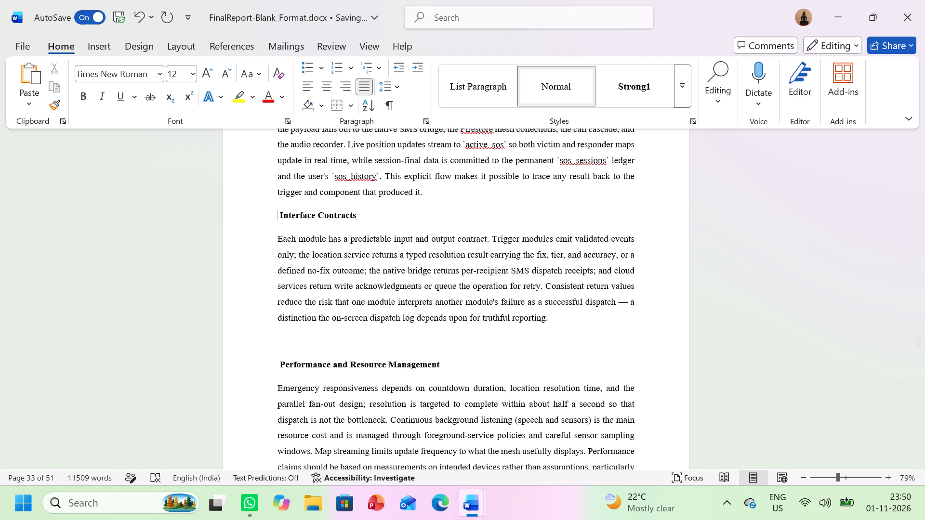
pyautogui.scroll(-1, 277, 398)
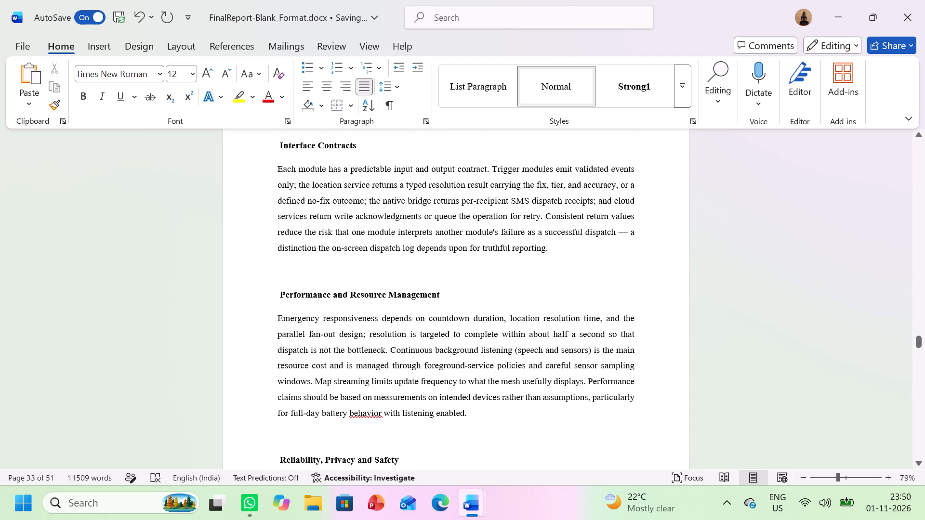
pyautogui.click(279, 295)
pyautogui.press('BackSpace')
pyautogui.press('BackSpace')
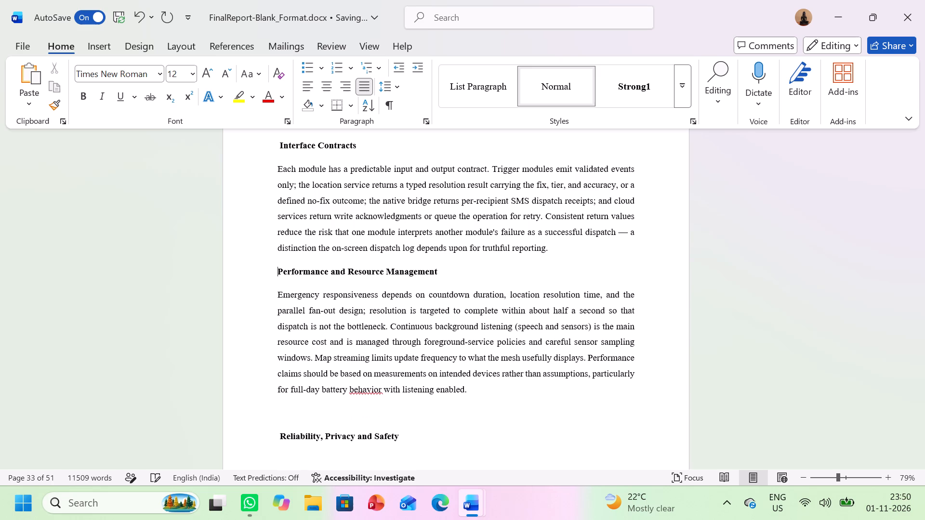
# Remove the blank line above the "Reliability, Privacy and Safety" heading at the end of page 33.
pyautogui.scroll(-1, 279, 295)
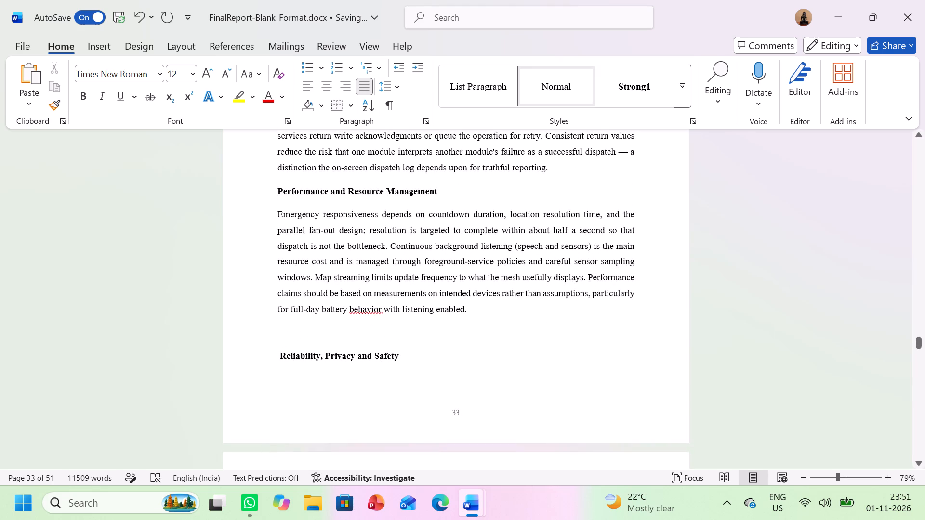
pyautogui.click(277, 351)
pyautogui.press('BackSpace')
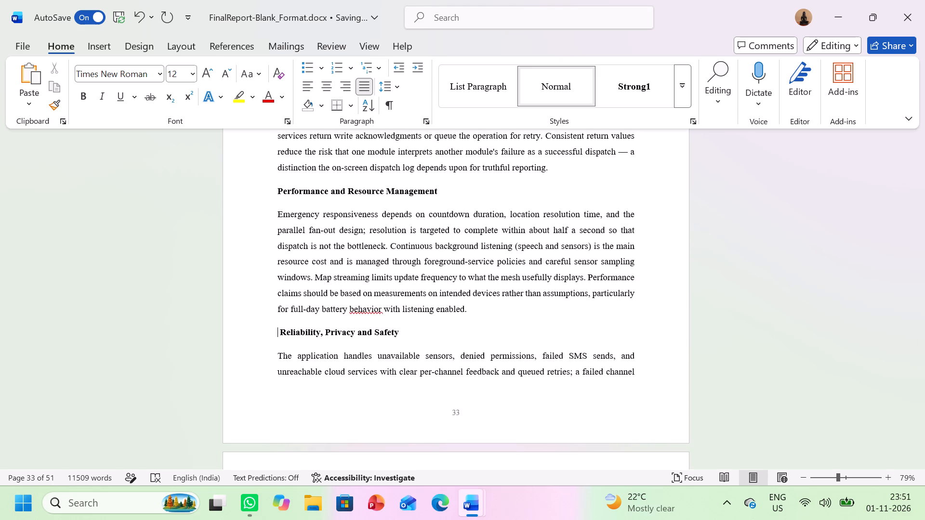
# Break the Reliability, Privacy and Safety paragraph after "queued retries;" and start the new paragraph on page 34 with a capital "A".
pyautogui.scroll(-2, 277, 351)
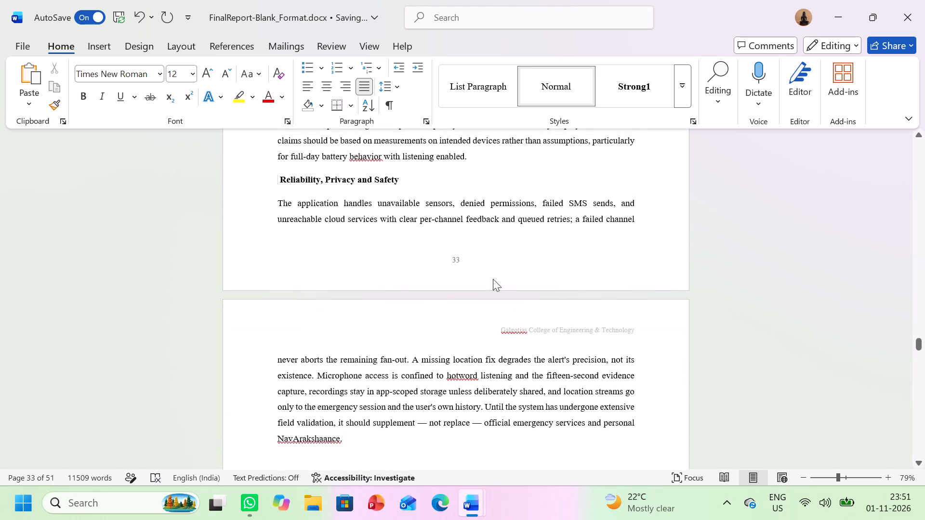
pyautogui.click(577, 219)
pyautogui.press('\\')
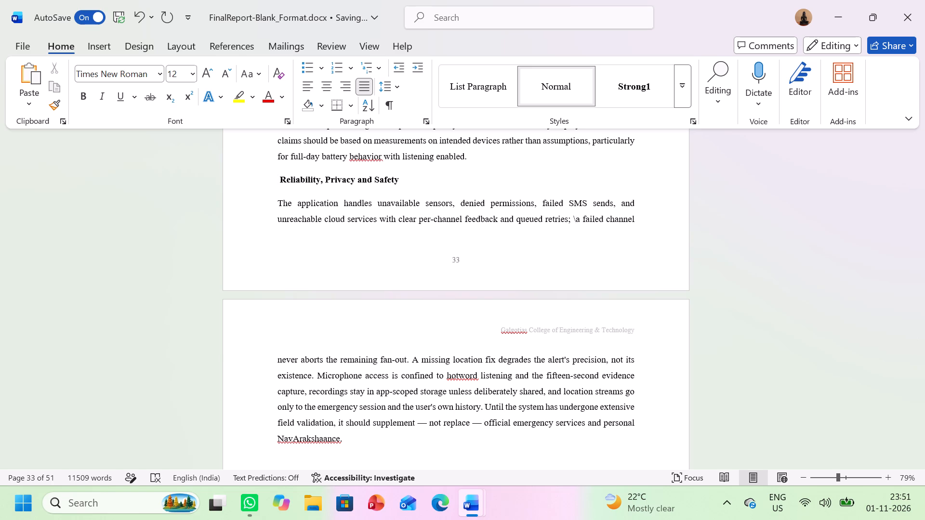
pyautogui.press('BackSpace')
pyautogui.press('Return')
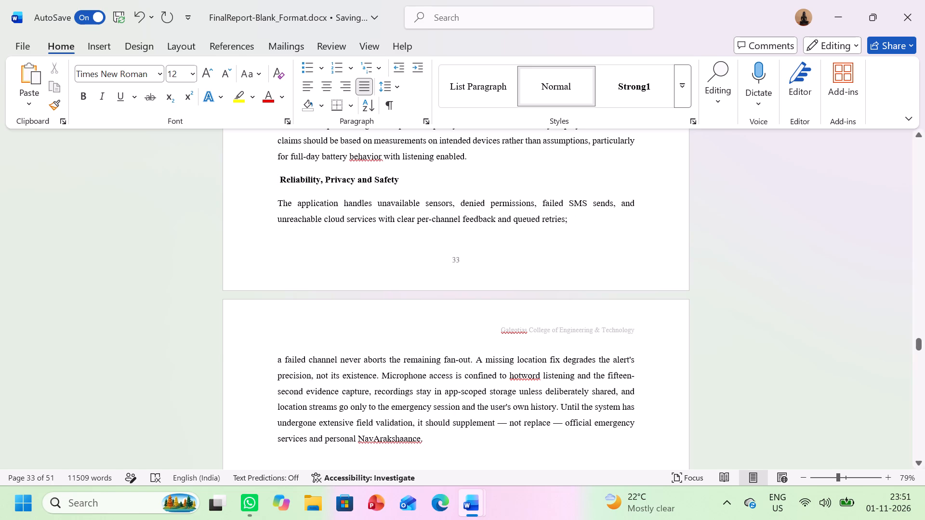
pyautogui.scroll(-1, 553, 254)
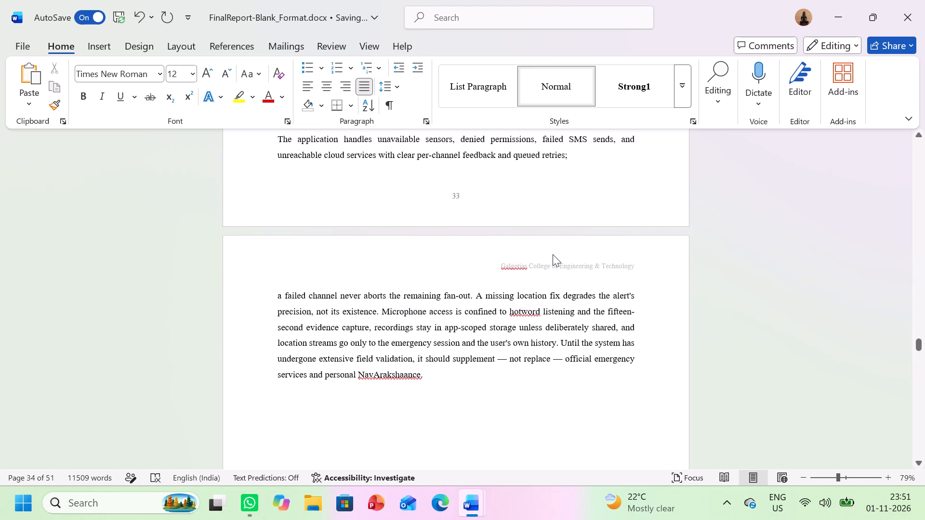
pyautogui.click(282, 301)
pyautogui.press('BackSpace')
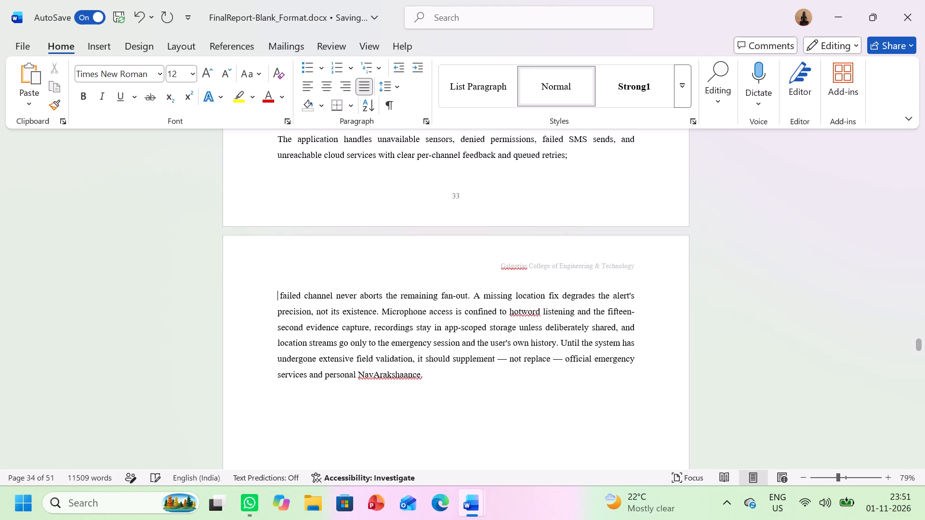
# Correct the misspelled words in the first paragraph of page 34 to "NavAraksha" and "hot word".
pyautogui.scroll(-1, 360, 325)
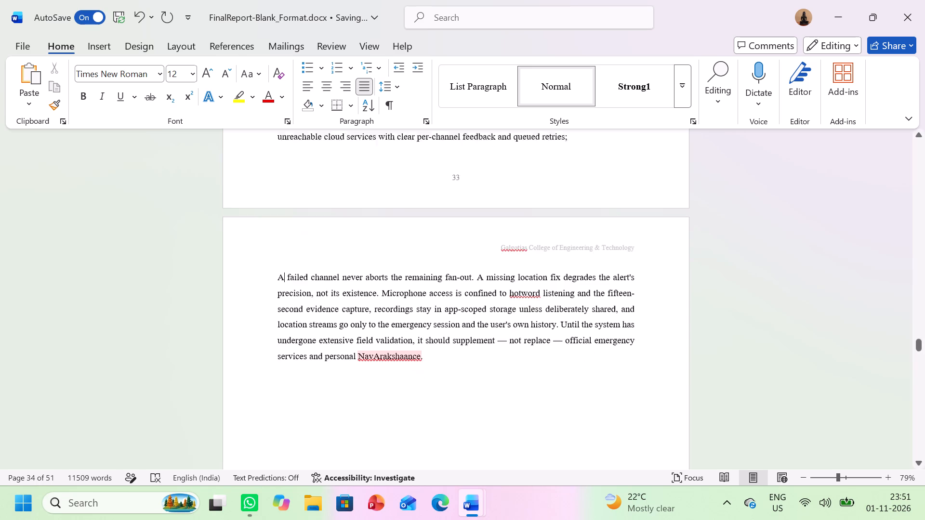
pyautogui.scroll(-1, 360, 325)
pyautogui.click(385, 330)
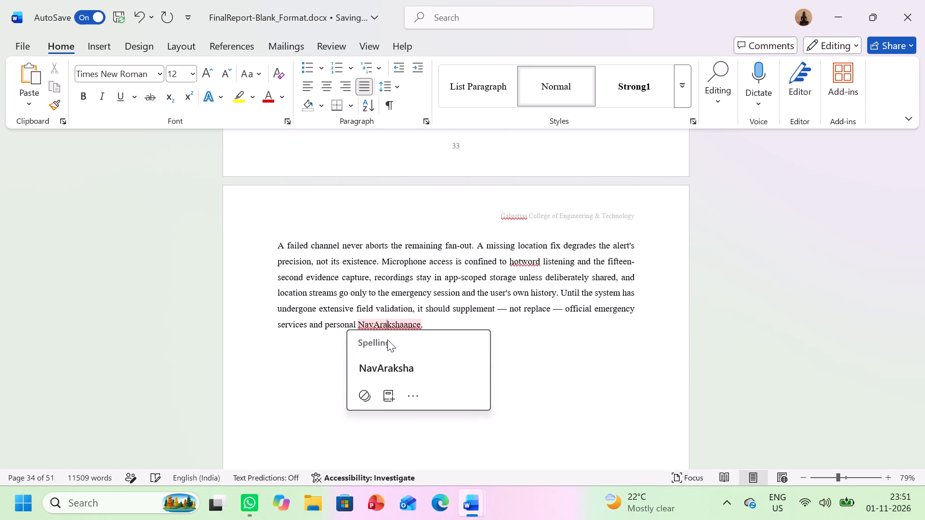
pyautogui.click(389, 374)
pyautogui.scroll(-1, 460, 364)
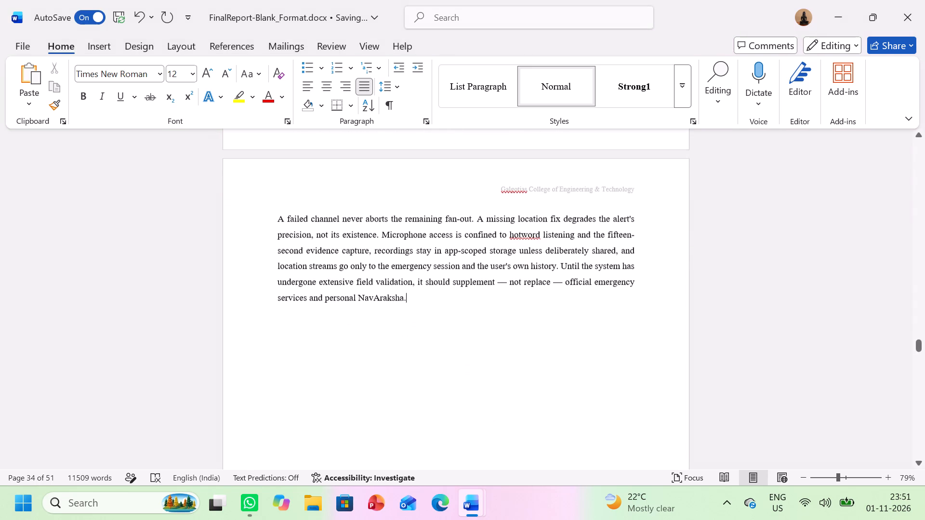
pyautogui.click(534, 229)
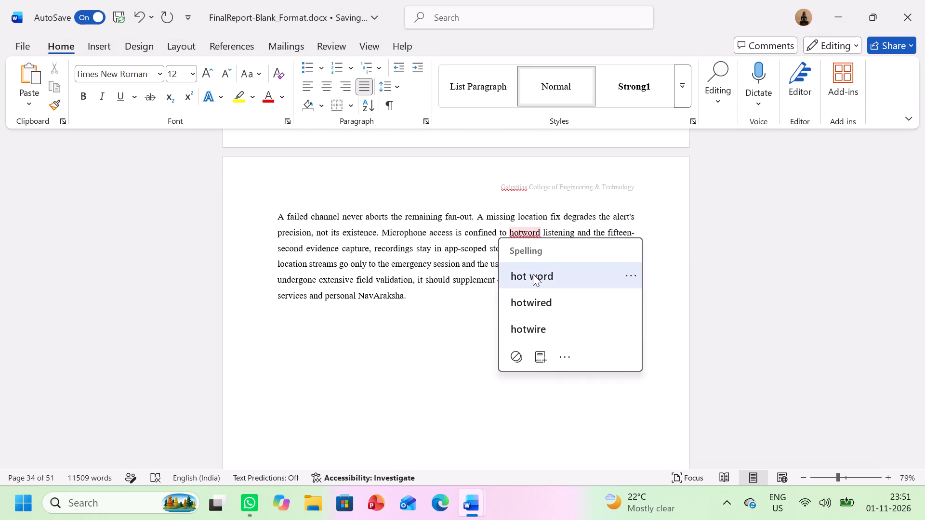
pyautogui.click(533, 274)
# Review the layout from section 3.3.2 on page 33 through to the start of chapter 4.
pyautogui.scroll(-2, 480, 324)
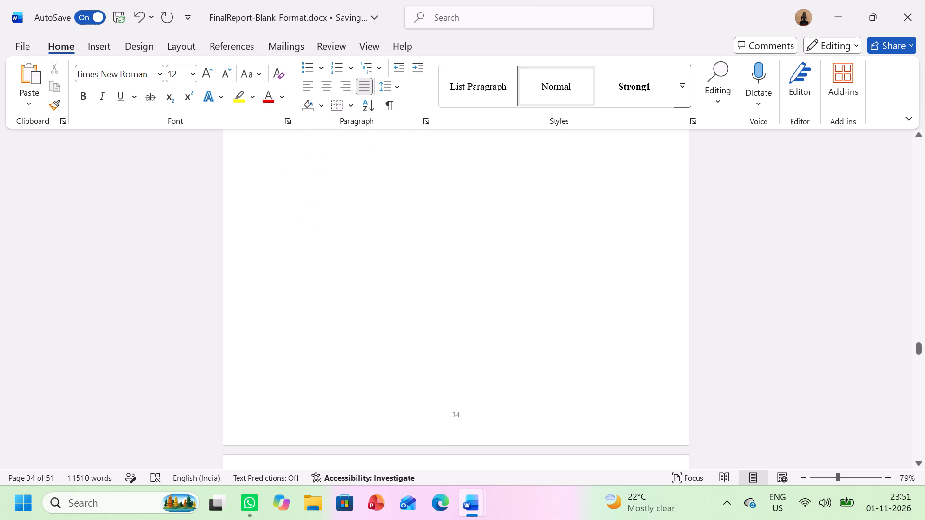
pyautogui.scroll(-2, 480, 324)
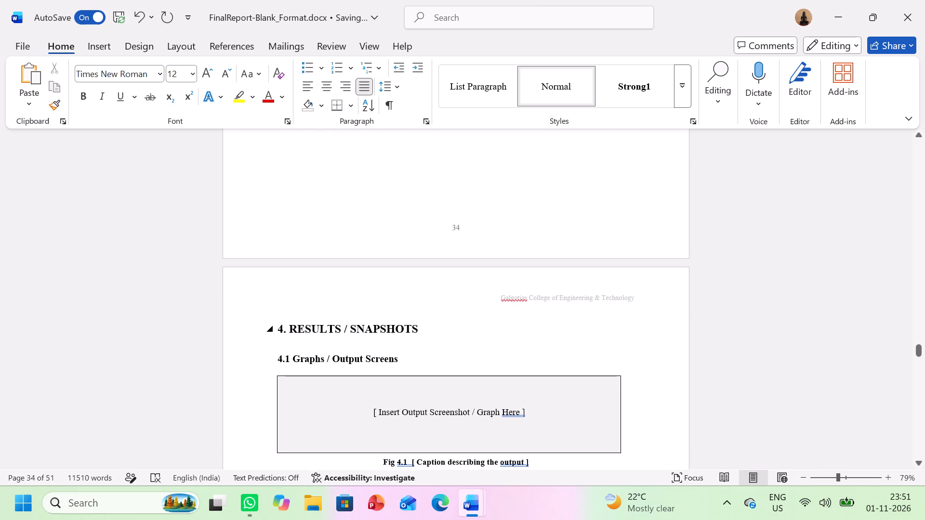
pyautogui.scroll(5, 278, 324)
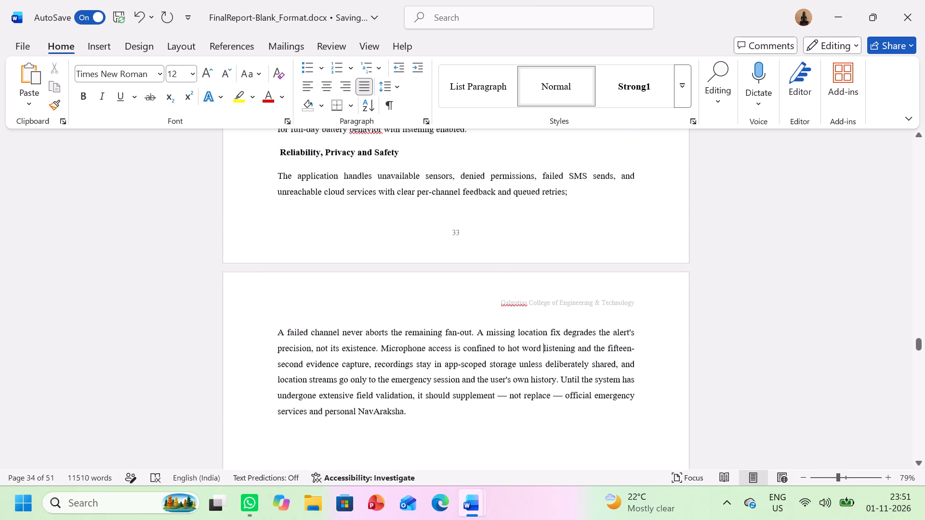
pyautogui.scroll(2, 278, 324)
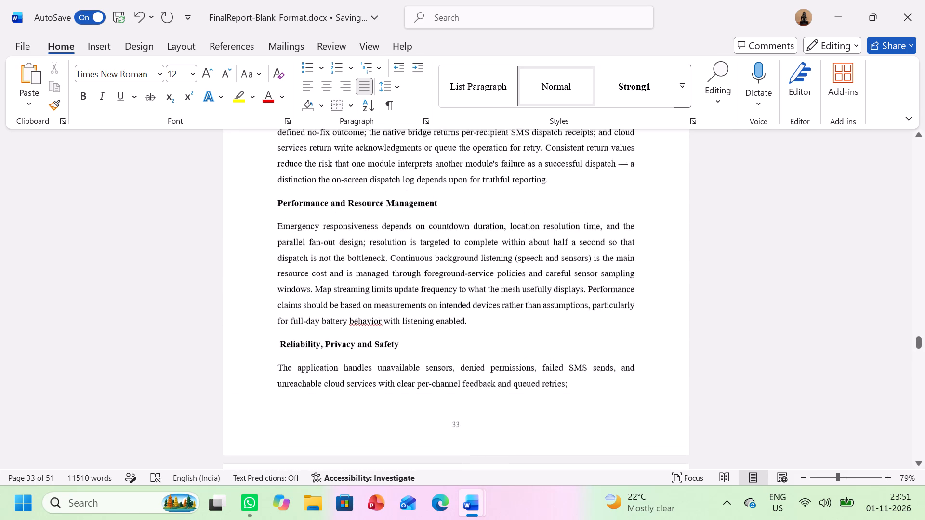
pyautogui.scroll(3, 278, 324)
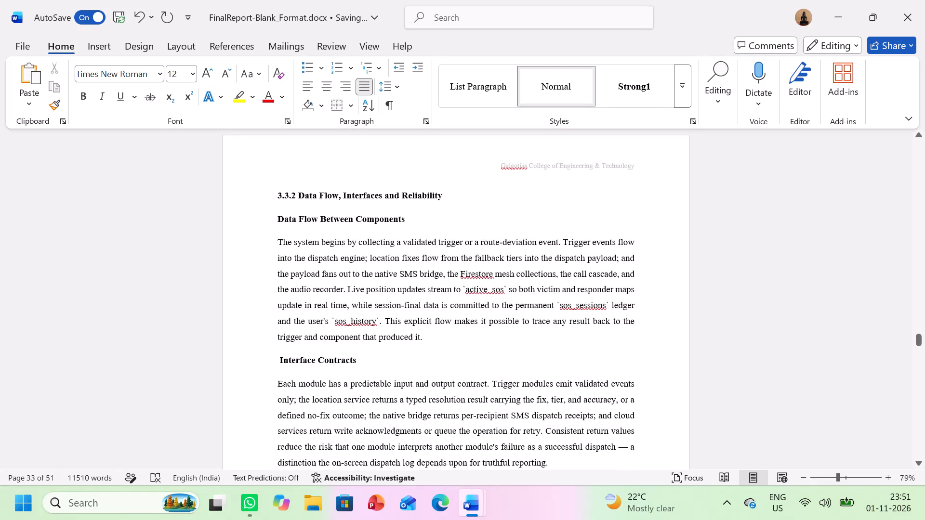
pyautogui.scroll(-2, 317, 333)
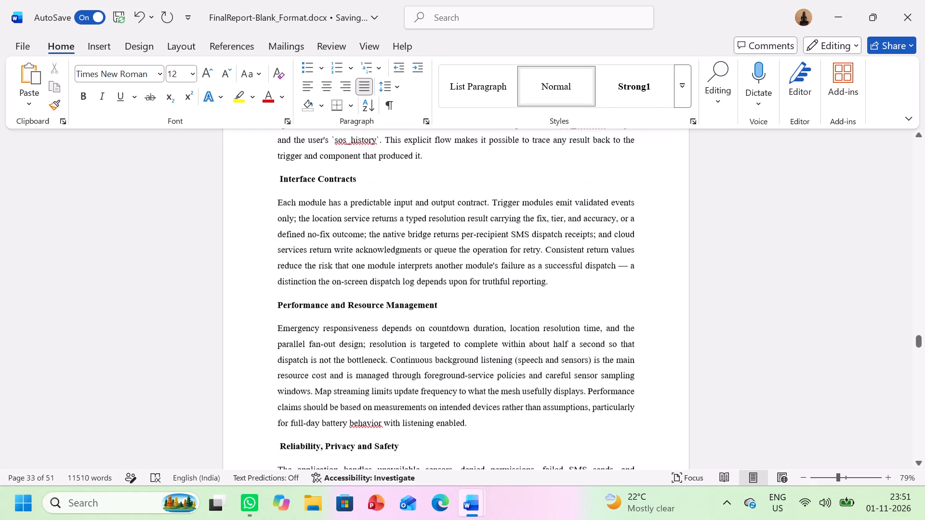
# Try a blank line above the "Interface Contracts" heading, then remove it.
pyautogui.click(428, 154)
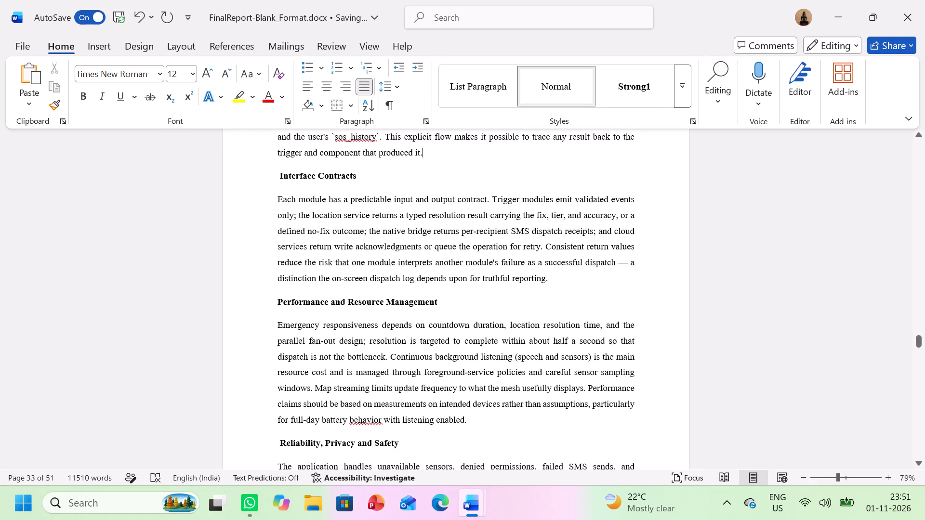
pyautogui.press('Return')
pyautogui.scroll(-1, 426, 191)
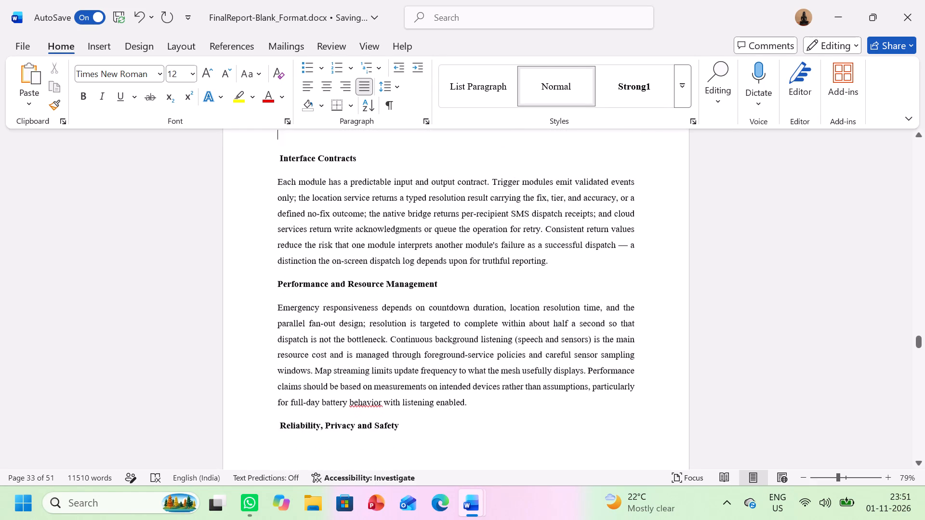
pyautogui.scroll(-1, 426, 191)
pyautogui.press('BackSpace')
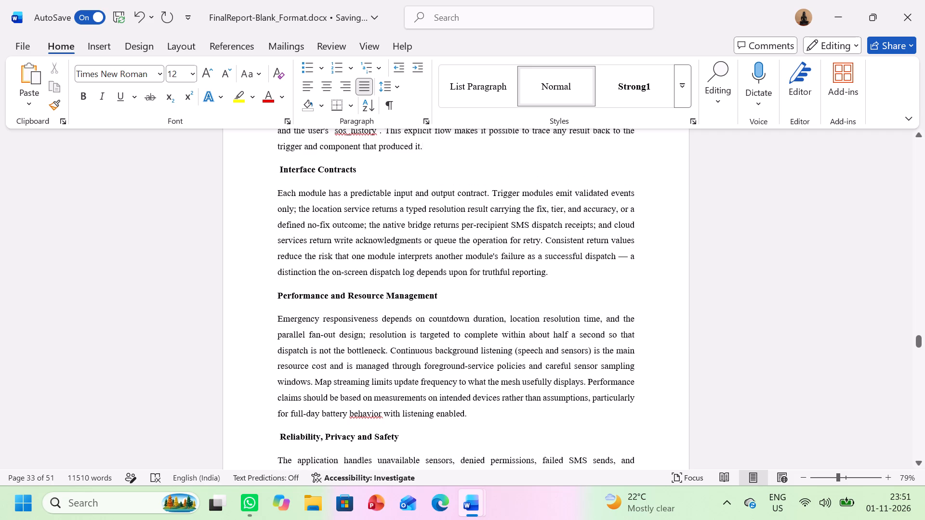
# Correct the flagged spelling in the Performance and Resource Management paragraph to "behaviour".
pyautogui.scroll(-1, 426, 191)
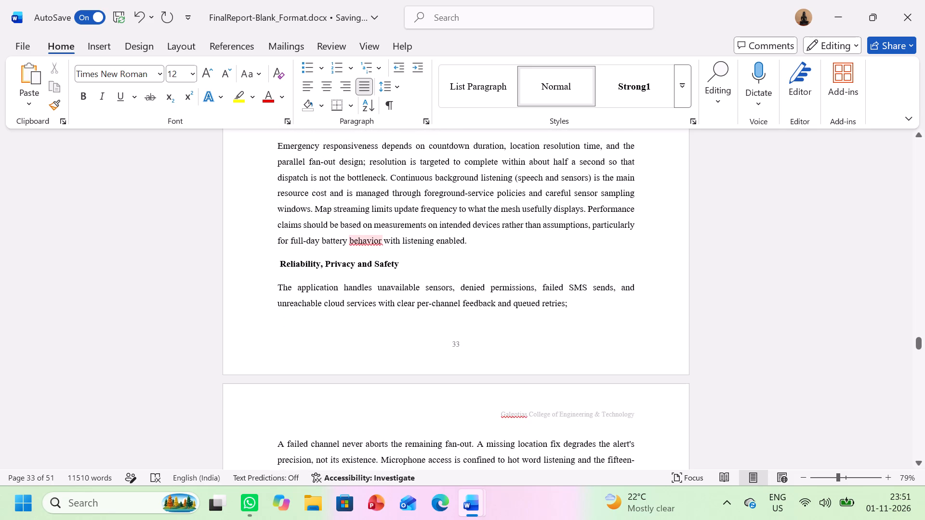
pyautogui.click(362, 244)
pyautogui.click(364, 289)
# Delete "Graphs /" from the 4.1 heading, leaving "Output Screens" as its title.
pyautogui.scroll(-1, 407, 307)
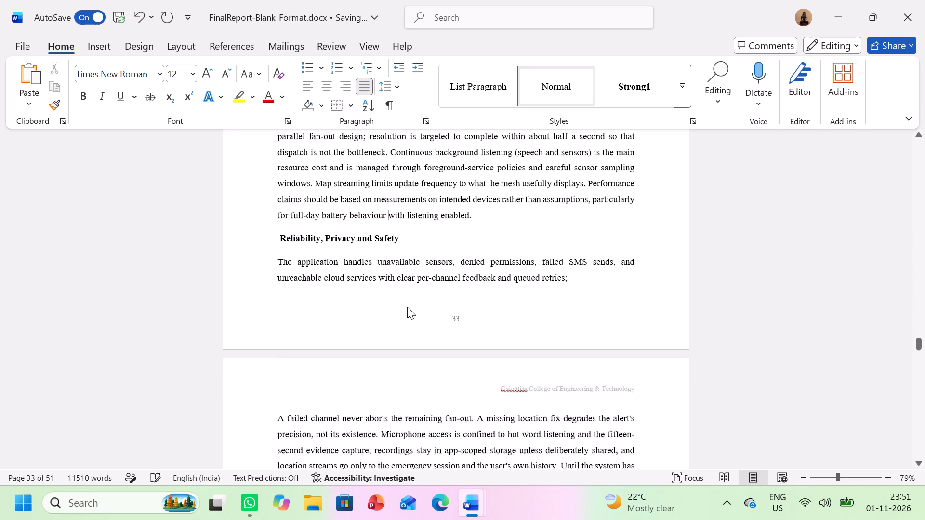
pyautogui.scroll(-5, 407, 307)
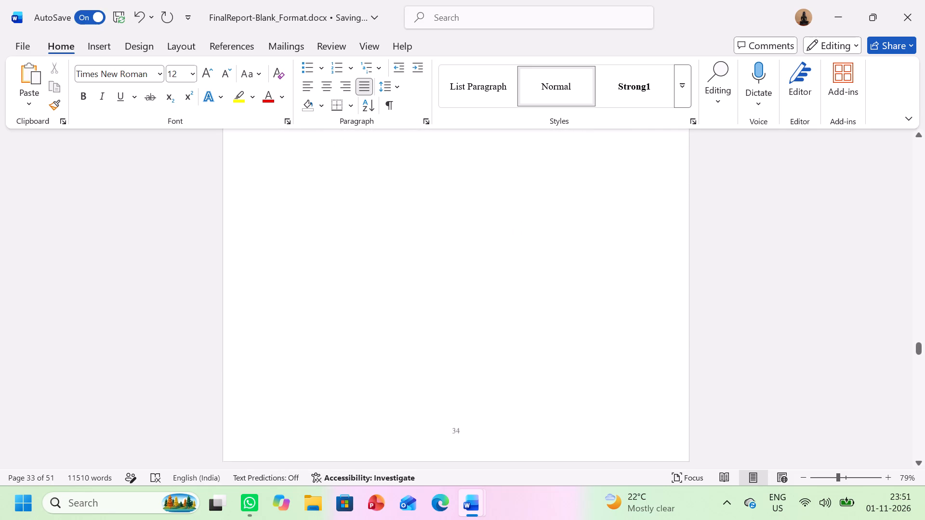
pyautogui.scroll(-3, 407, 307)
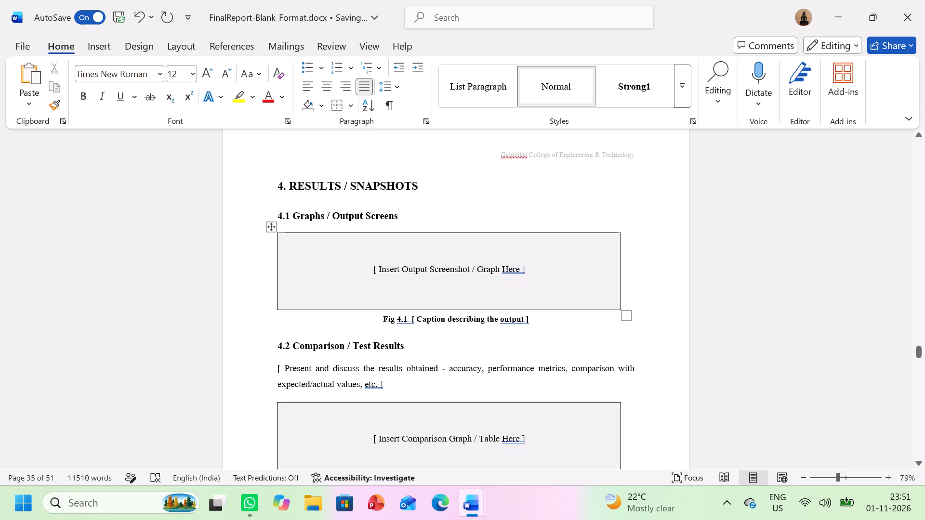
pyautogui.click(331, 215)
pyautogui.press('Left')
pyautogui.press('BackSpace')
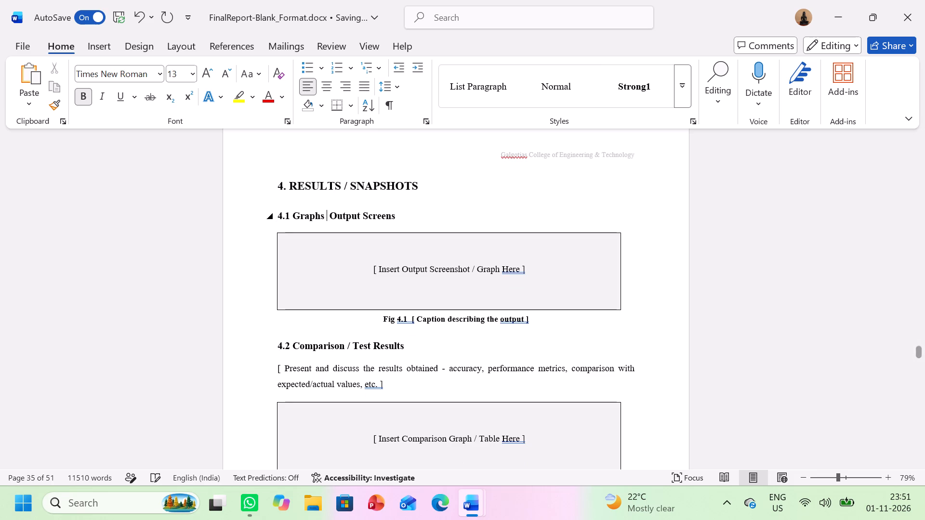
pyautogui.press('BackSpace')
pyautogui.press('BackSpace')
pyautogui.press('BackSpace')
pyautogui.press('BackSpace')
pyautogui.press('BackSpace')
pyautogui.press('BackSpace')
pyautogui.press('BackSpace')
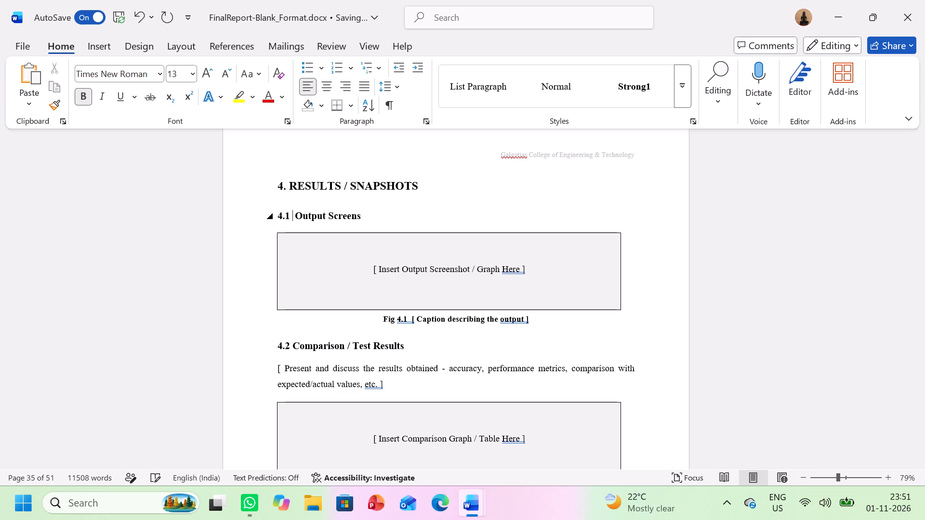
# Set the paragraph spacing before and after the 4.1 Output Screens heading to 0 pt.
pyautogui.click(280, 213)
pyautogui.press('Left')
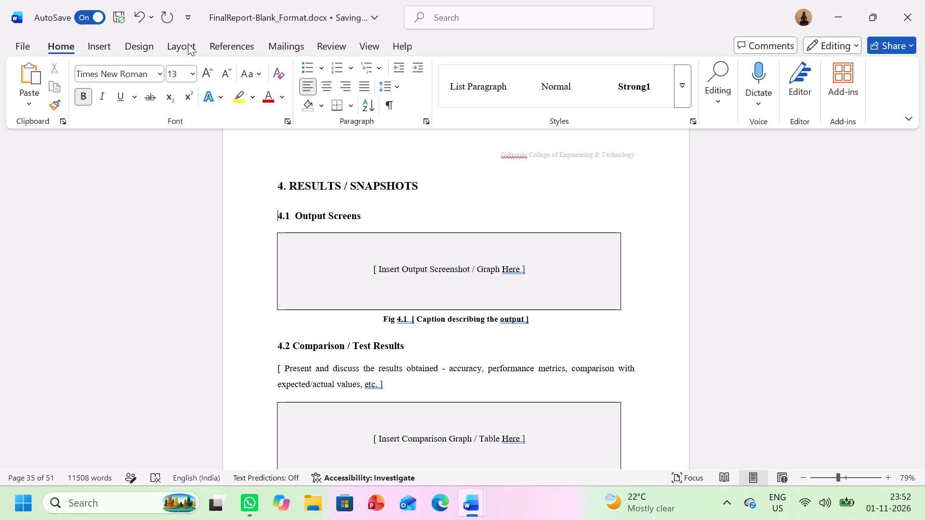
pyautogui.click(182, 42)
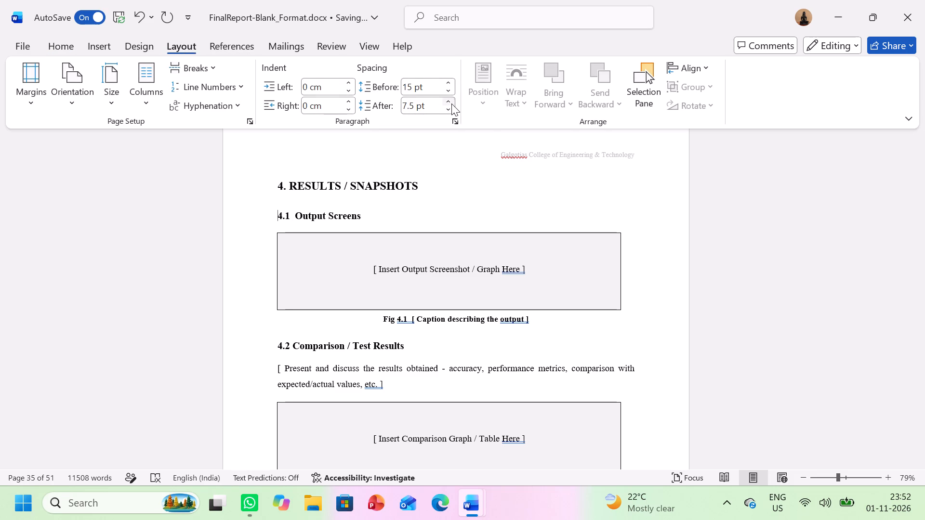
pyautogui.moveTo(451, 104); pyautogui.dragTo(450, 109)
pyautogui.doubleClick(450, 109)
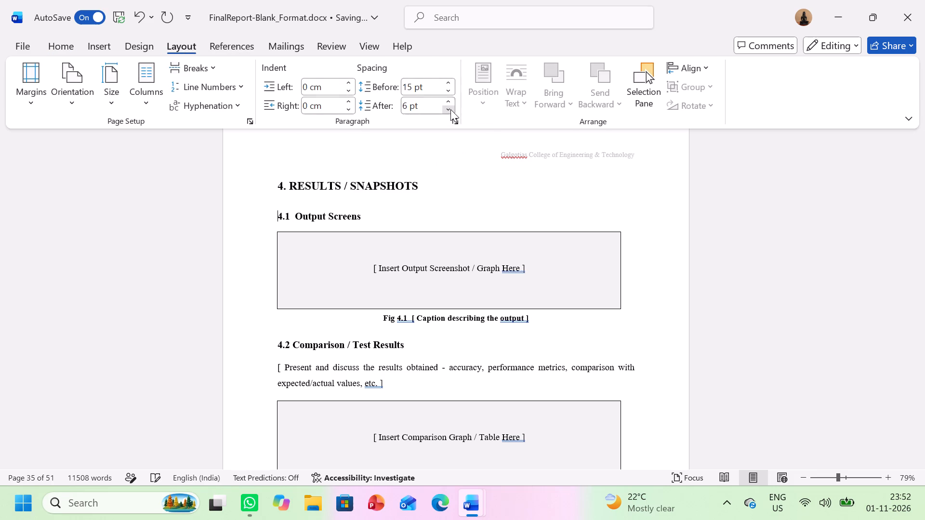
pyautogui.tripleClick(451, 89)
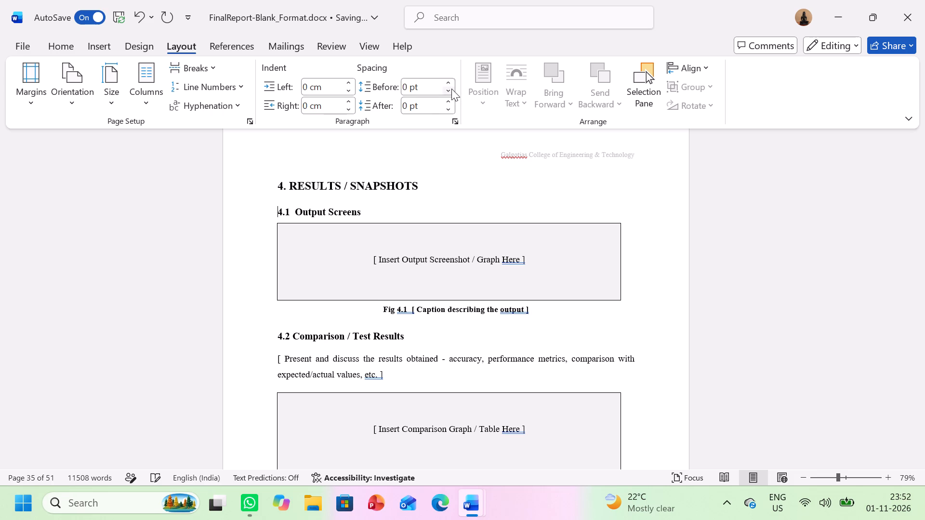
pyautogui.click(451, 89)
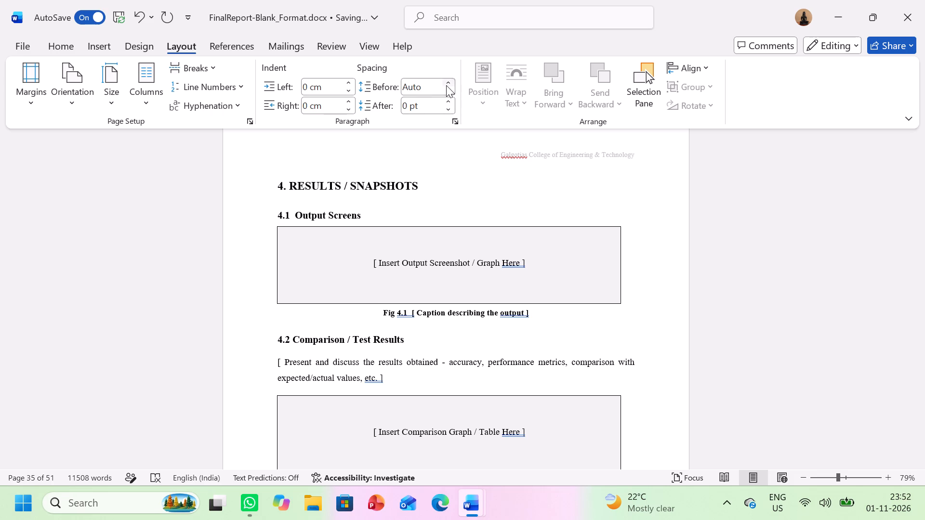
pyautogui.click(447, 91)
pyautogui.click(447, 85)
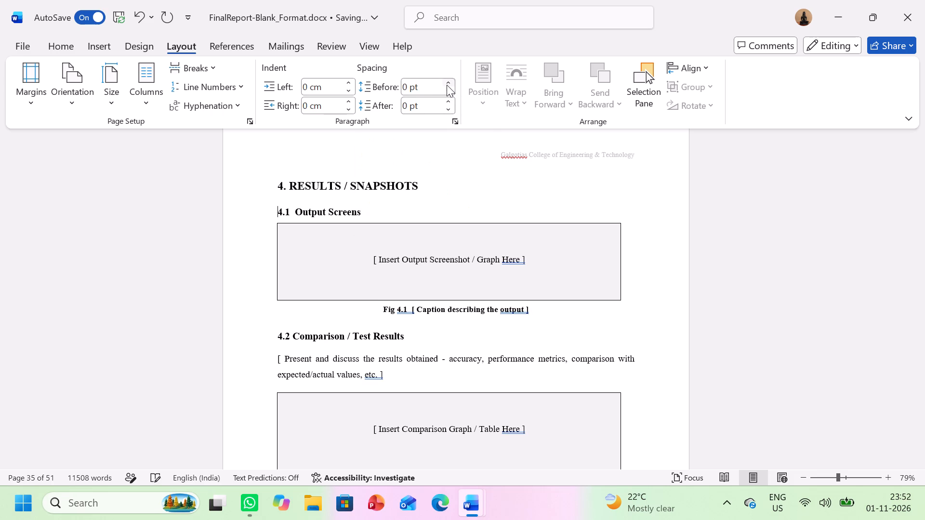
# Delete the "[ Insert Output Screenshot / Graph Here ]" placeholder text from the box under the 4.1 heading.
pyautogui.scroll(-1, 394, 195)
pyautogui.click(375, 266)
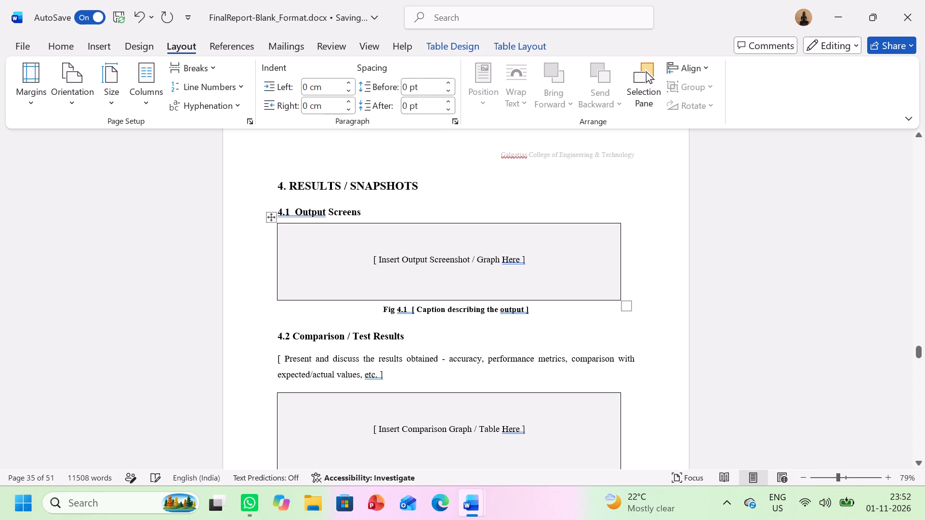
pyautogui.hotkey('ctrl', 'x')
pyautogui.click(375, 266)
pyautogui.press('BackSpace')
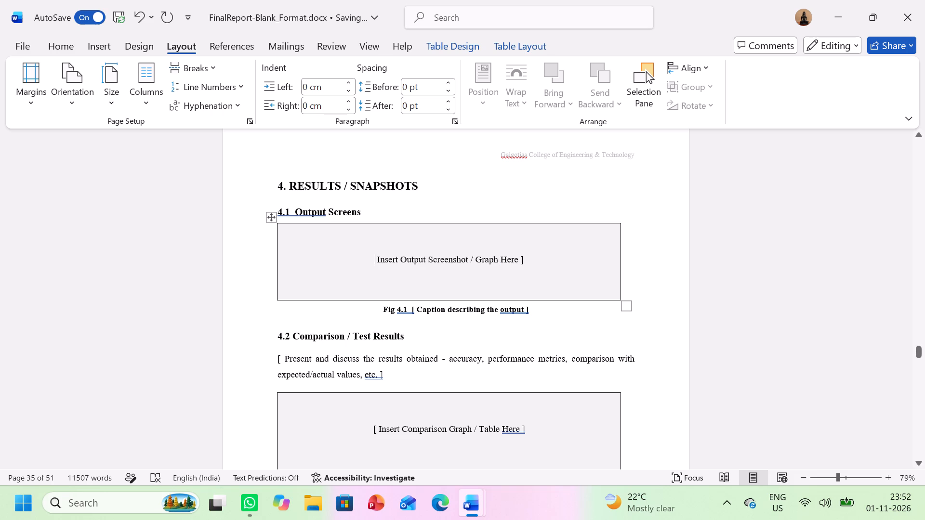
pyautogui.click(532, 257)
pyautogui.press('BackSpace')
pyautogui.press('BackSpace')
pyautogui.press('BackSpace')
pyautogui.press('BackSpace')
pyautogui.press('BackSpace')
pyautogui.press('BackSpace')
pyautogui.press('BackSpace')
pyautogui.press('BackSpace')
pyautogui.press('BackSpace')
pyautogui.press('BackSpace')
pyautogui.press('BackSpace')
pyautogui.press('BackSpace')
pyautogui.press('BackSpace')
pyautogui.press('BackSpace')
pyautogui.press('BackSpace')
pyautogui.press('BackSpace')
pyautogui.press('BackSpace')
pyautogui.press('BackSpace')
pyautogui.press('BackSpace')
pyautogui.press('BackSpace')
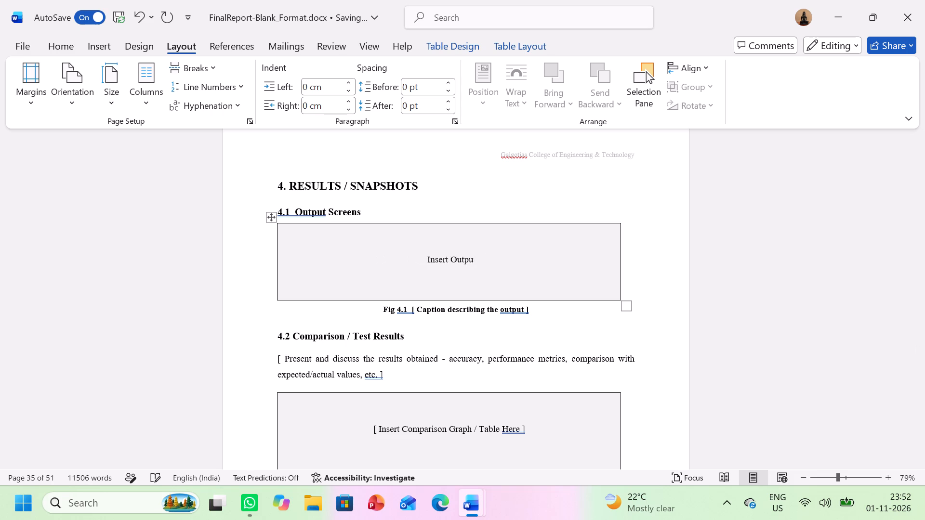
pyautogui.press('BackSpace')
pyautogui.press('BackSpace')
pyautogui.press('BackSpace')
pyautogui.press('BackSpace')
pyautogui.press('BackSpace')
pyautogui.press('BackSpace')
pyautogui.press('BackSpace')
pyautogui.press('BackSpace')
pyautogui.press('BackSpace')
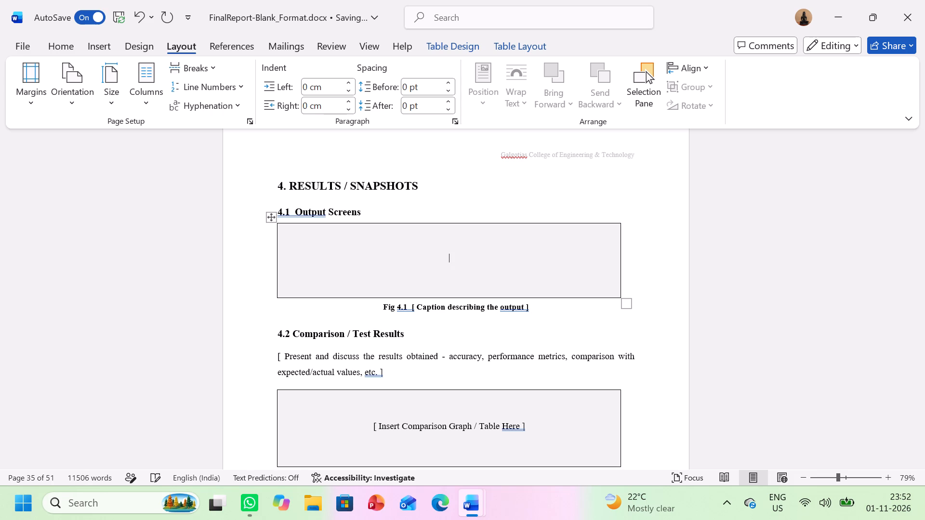
pyautogui.press('BackSpace')
pyautogui.press('BackSpace')
# Remove the empty placeholder box between the 4.1 Output Screens heading and the Fig 4.1 caption.
pyautogui.click(625, 280)
pyautogui.click(591, 300)
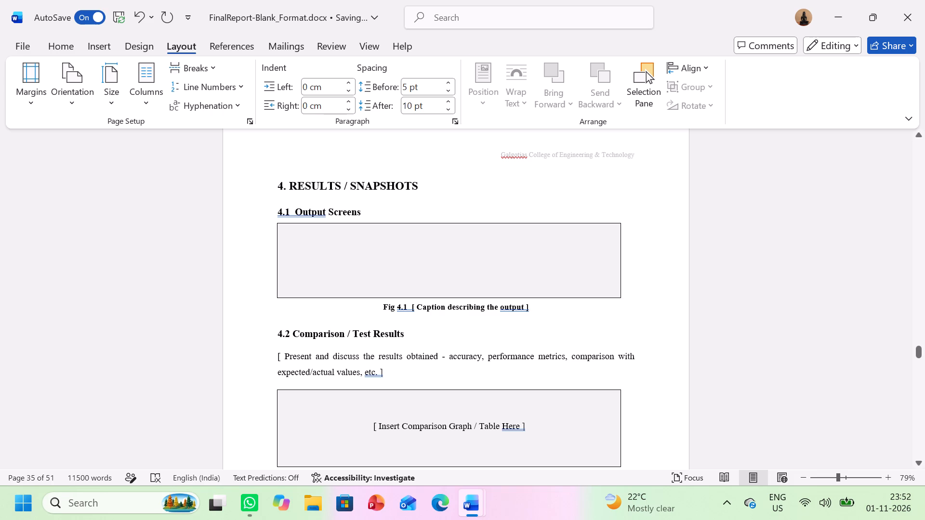
pyautogui.hotkey('ctrl', 'x')
pyautogui.click(597, 287)
pyautogui.hotkey('ctrl', 'x')
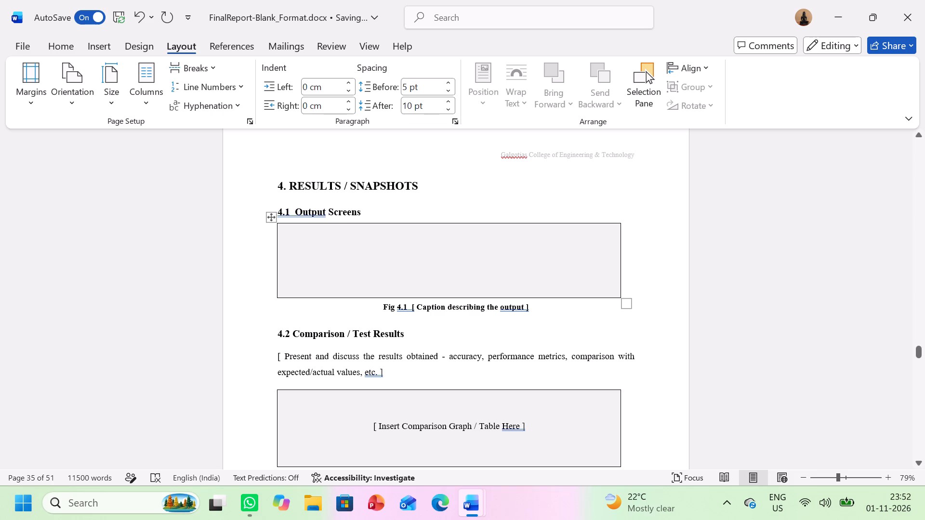
pyautogui.click(549, 293)
pyautogui.click(551, 298)
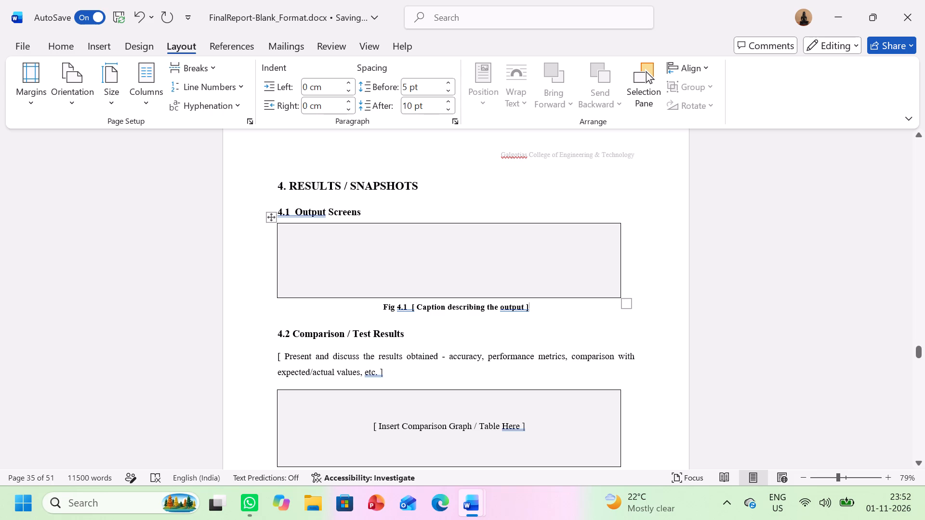
pyautogui.click(518, 236)
pyautogui.hotkey('ctrl', 'x')
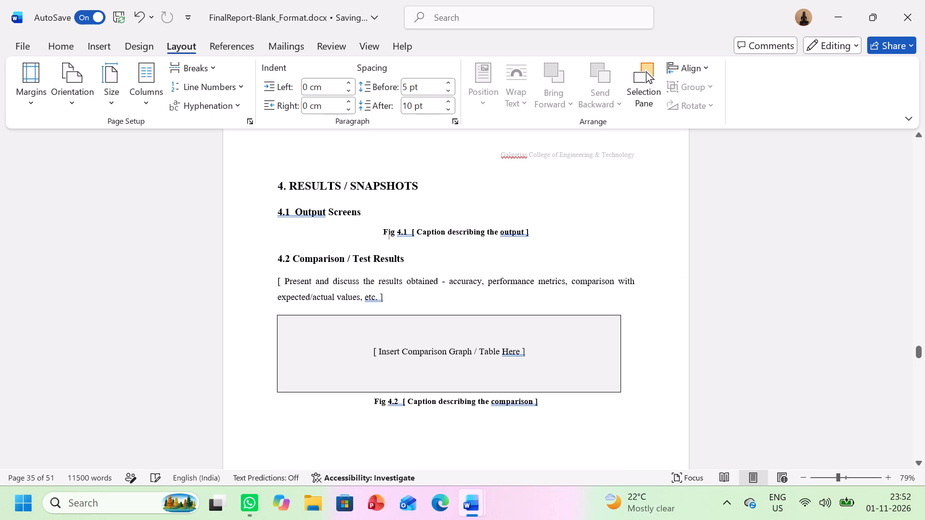
# Apply the grammar suggestion "4.1 Output" to reduce the double space in the Output Screens heading to one.
pyautogui.click(379, 210)
pyautogui.click(291, 210)
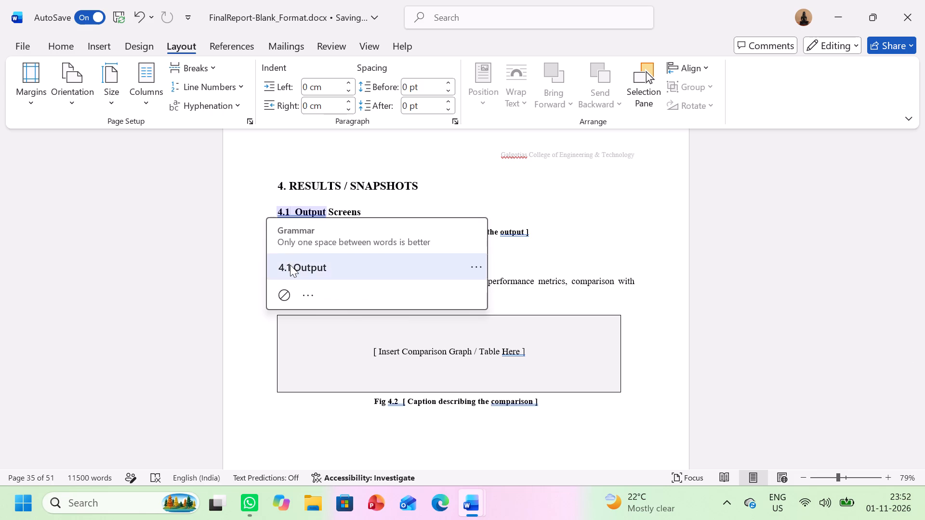
pyautogui.click(290, 266)
# Insert a blank line between the 4.1 Output Screens heading and the Fig 4.1 caption.
pyautogui.click(385, 222)
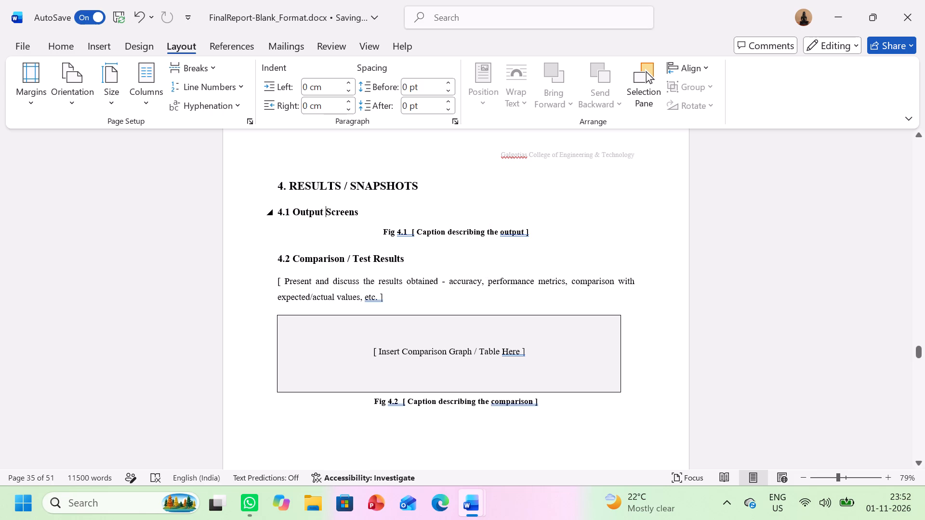
pyautogui.press('Return')
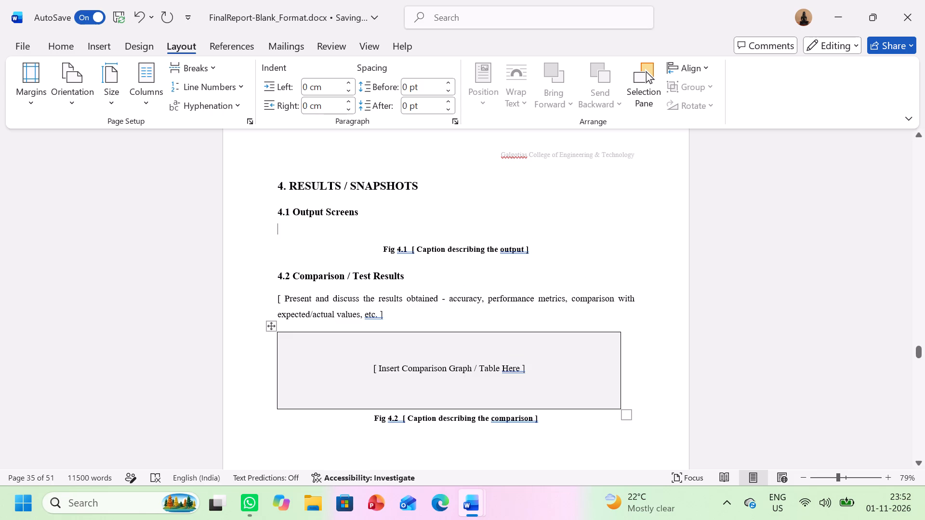
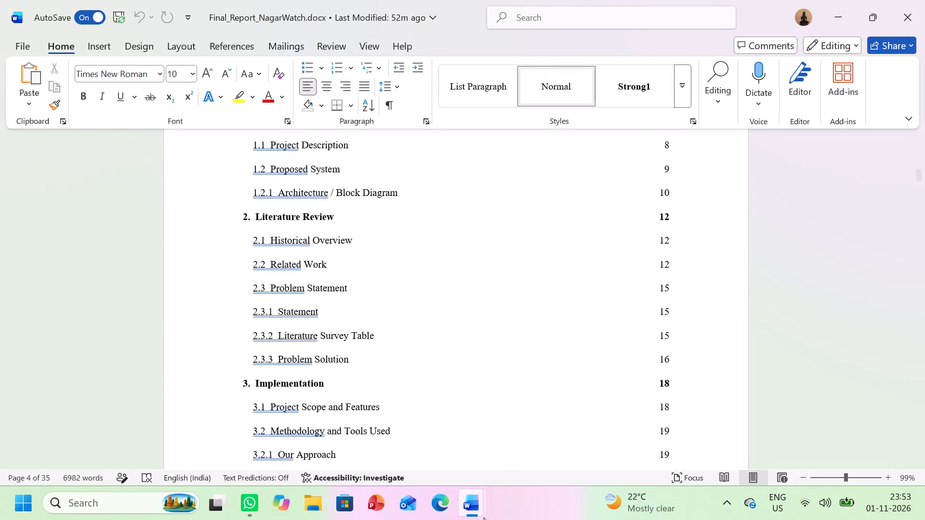
# Paste the copied Live Map app screenshot as a picture between the 4.1 Output Screens heading and the Fig 4.1 caption in FinalReport-Blank_Format.docx.
pyautogui.click(394, 467)
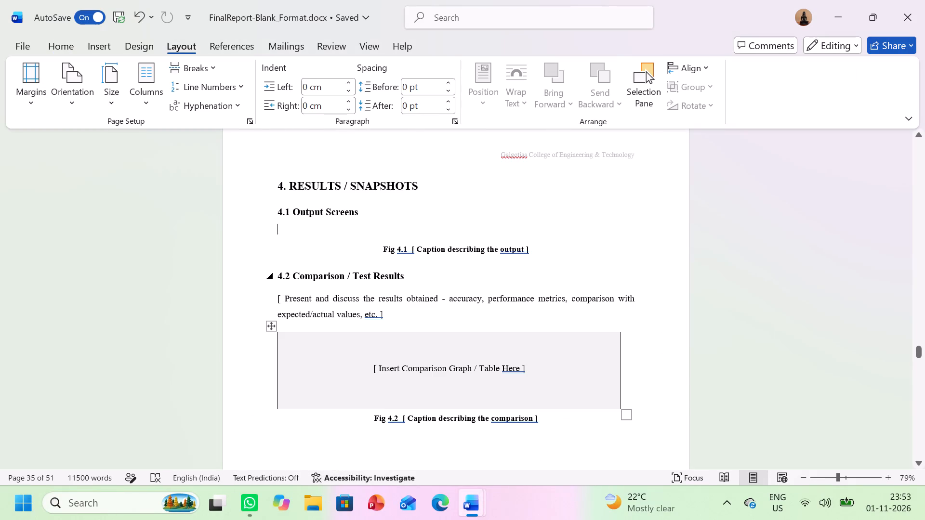
pyautogui.hotkey('ctrl', 'v')
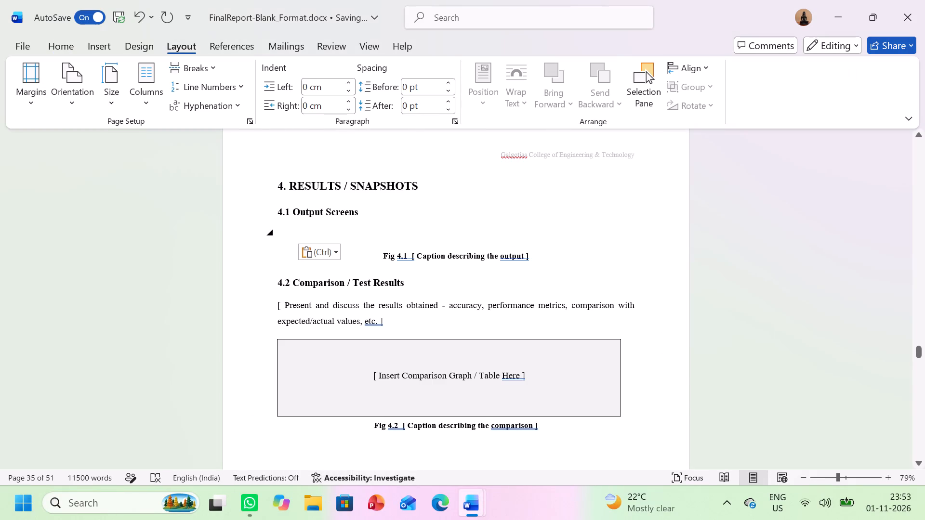
pyautogui.click(324, 250)
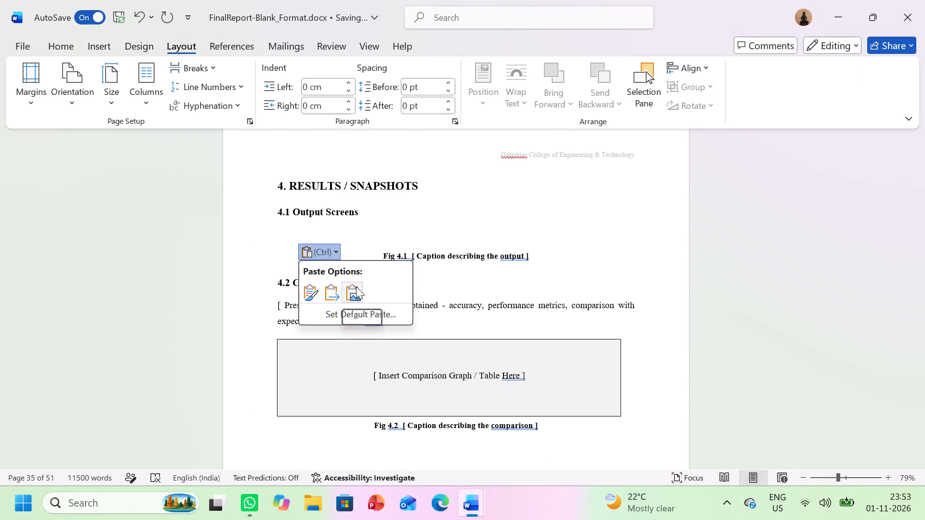
pyautogui.click(356, 286)
pyautogui.click(354, 312)
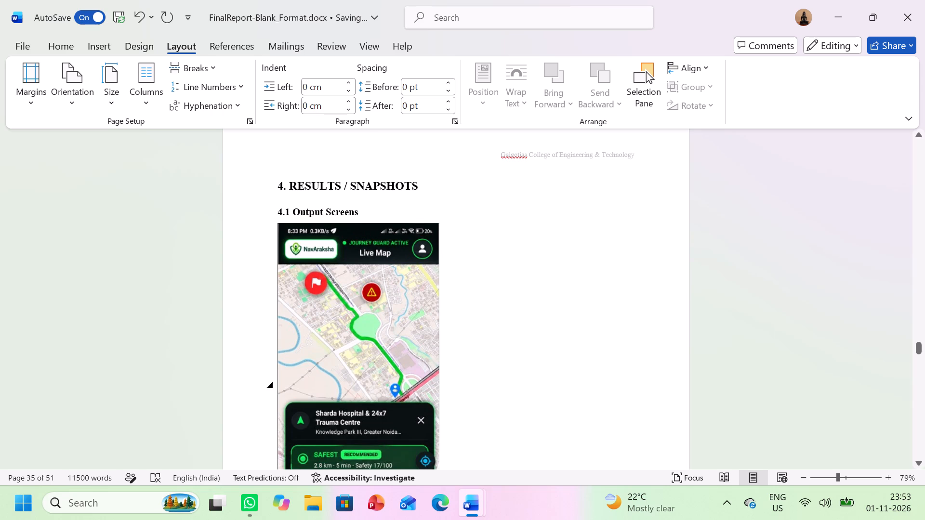
# Center the Live Map screenshot horizontally under the 4.1 Output Screens heading.
pyautogui.click(66, 47)
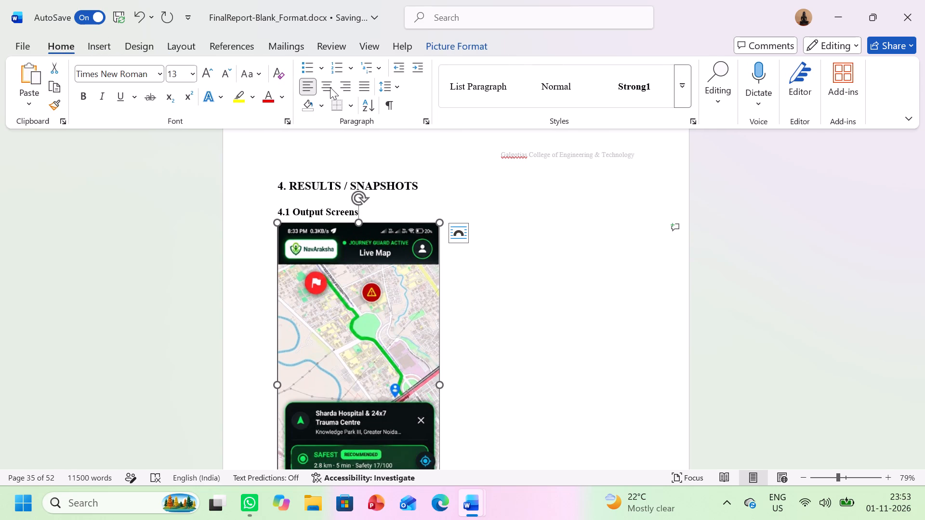
pyautogui.click(330, 87)
pyautogui.scroll(-1, 416, 131)
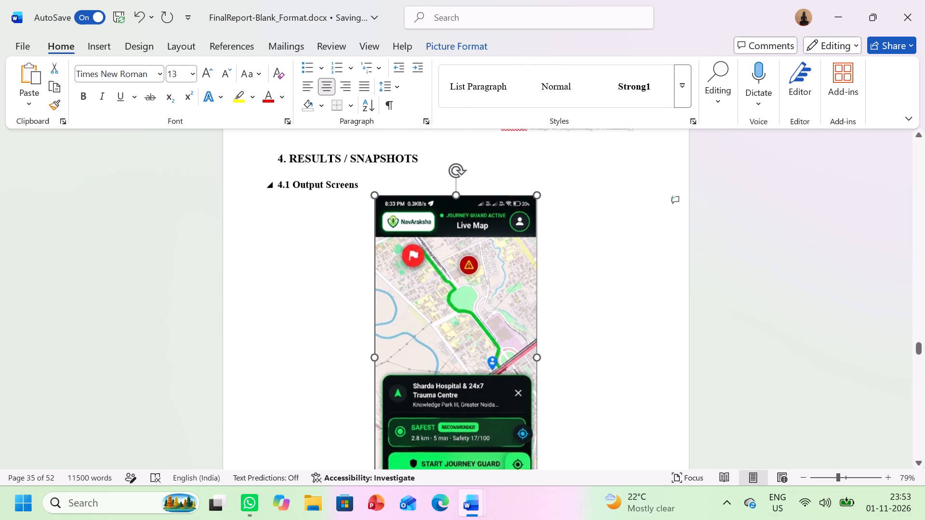
pyautogui.scroll(-1, 416, 131)
pyautogui.click(590, 221)
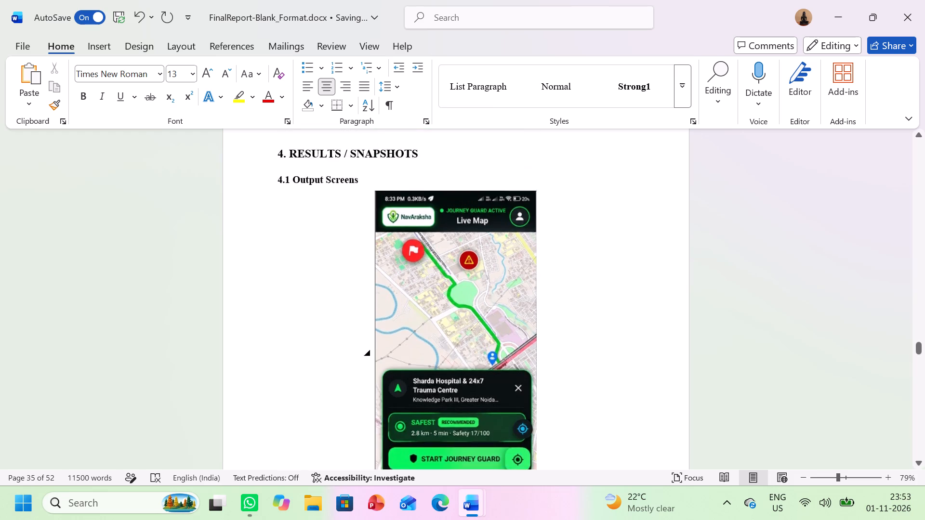
# Examine how the screenshot, the Fig 4.1 caption and the section 4.2 placeholders are laid out across the pages.
pyautogui.scroll(-2, 590, 221)
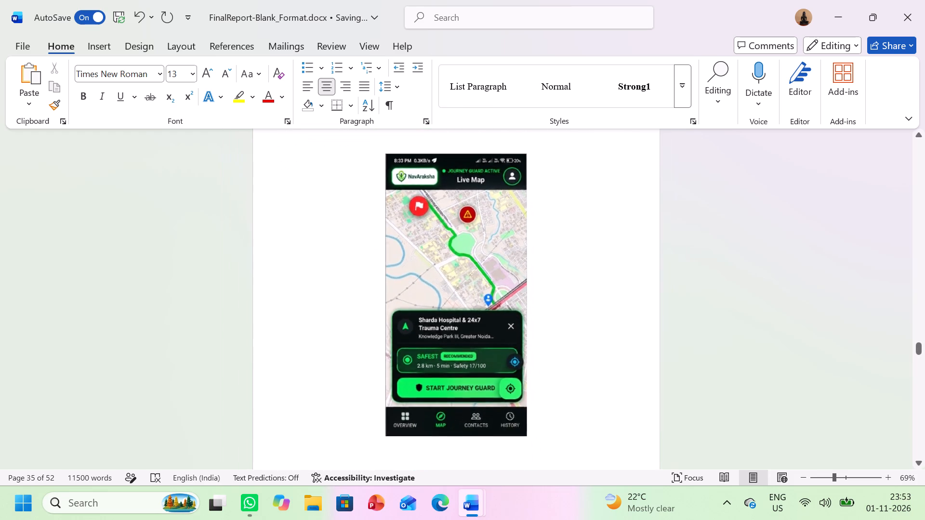
pyautogui.keyDown('ctrl'); pyautogui.scroll(1, 405, 273); pyautogui.keyUp('ctrl')
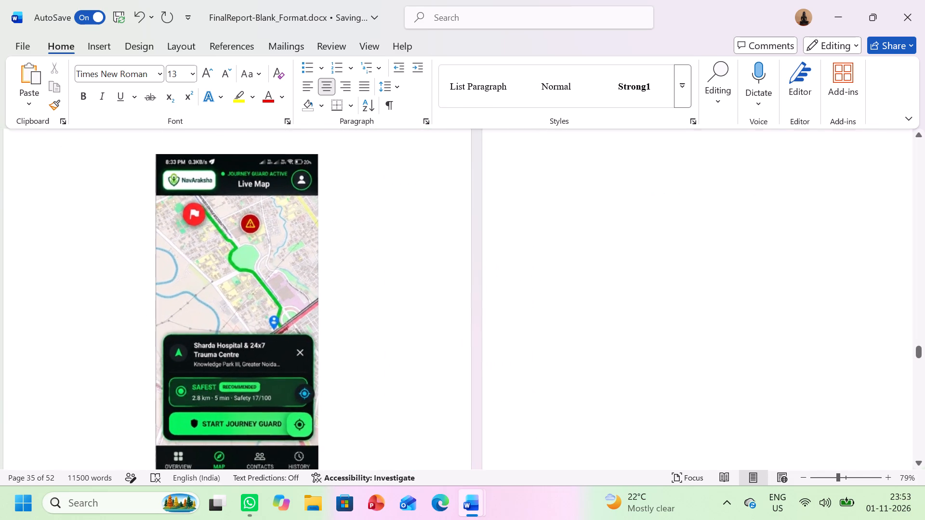
pyautogui.scroll(-4, 405, 273)
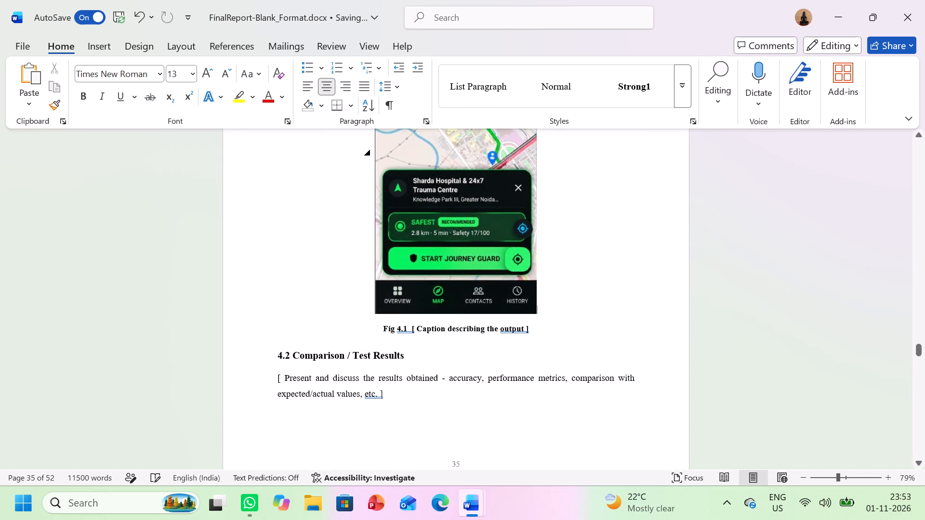
pyautogui.scroll(-1, 405, 273)
pyautogui.scroll(-1, 360, 361)
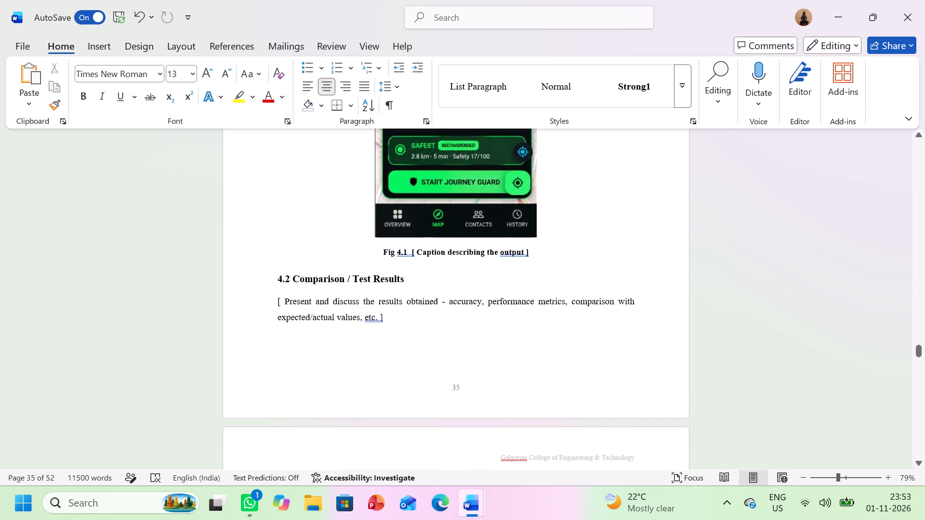
pyautogui.scroll(-1, 360, 361)
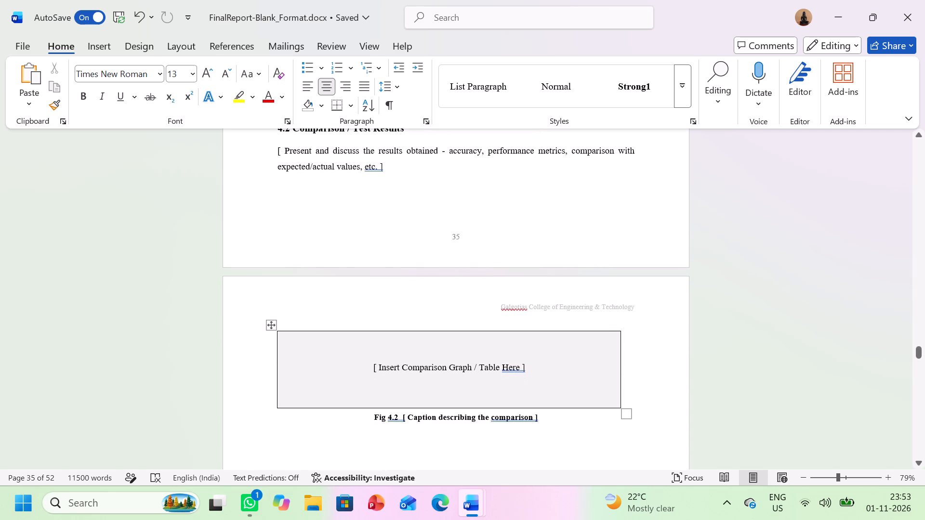
pyautogui.scroll(2, 464, 205)
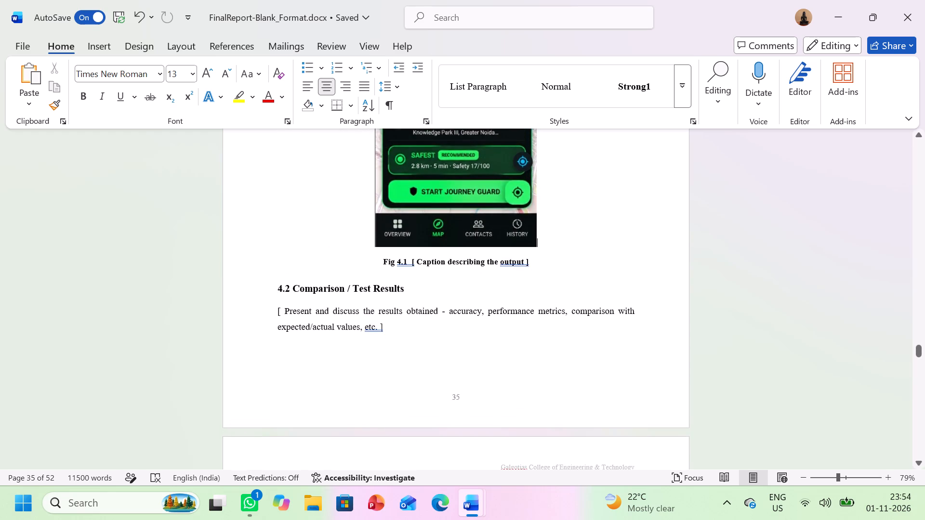
# Insert a blank line between the 4.1 Output Screens heading and the Live Map screenshot.
pyautogui.scroll(5, 453, 252)
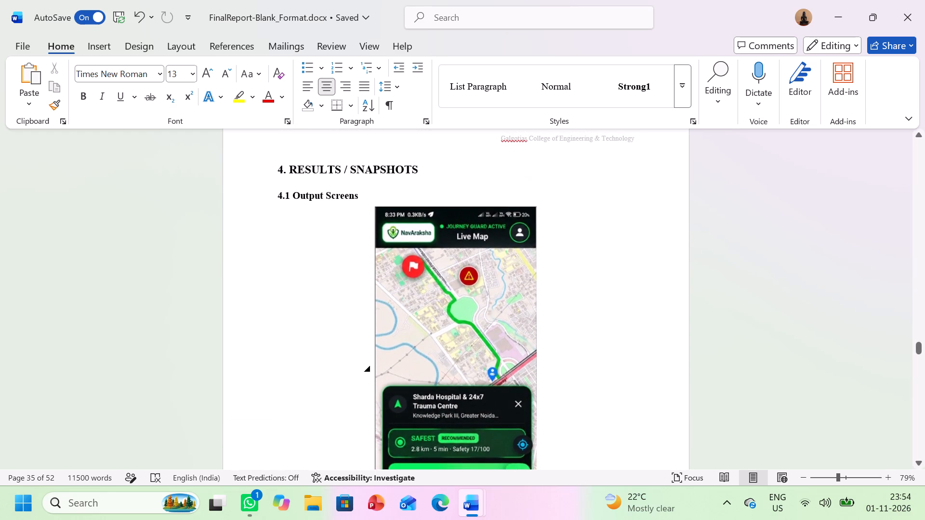
pyautogui.click(368, 200)
pyautogui.press('Return')
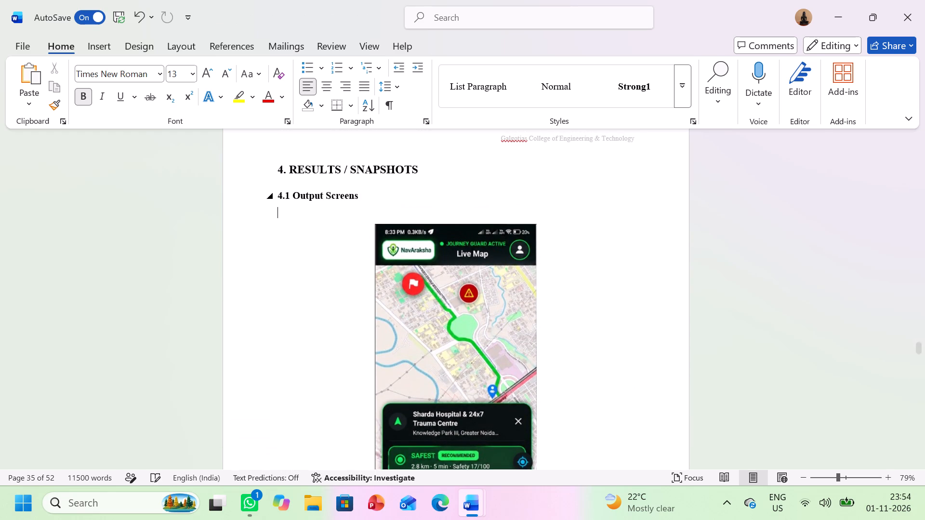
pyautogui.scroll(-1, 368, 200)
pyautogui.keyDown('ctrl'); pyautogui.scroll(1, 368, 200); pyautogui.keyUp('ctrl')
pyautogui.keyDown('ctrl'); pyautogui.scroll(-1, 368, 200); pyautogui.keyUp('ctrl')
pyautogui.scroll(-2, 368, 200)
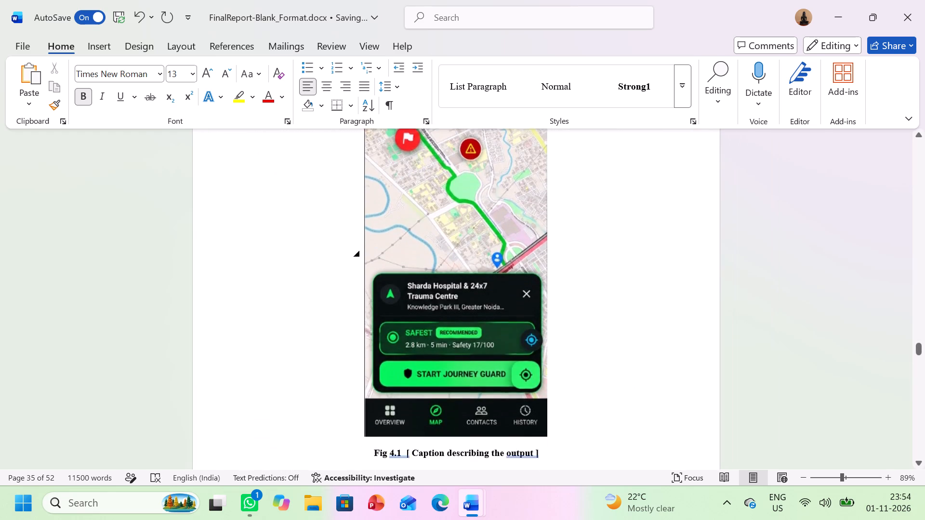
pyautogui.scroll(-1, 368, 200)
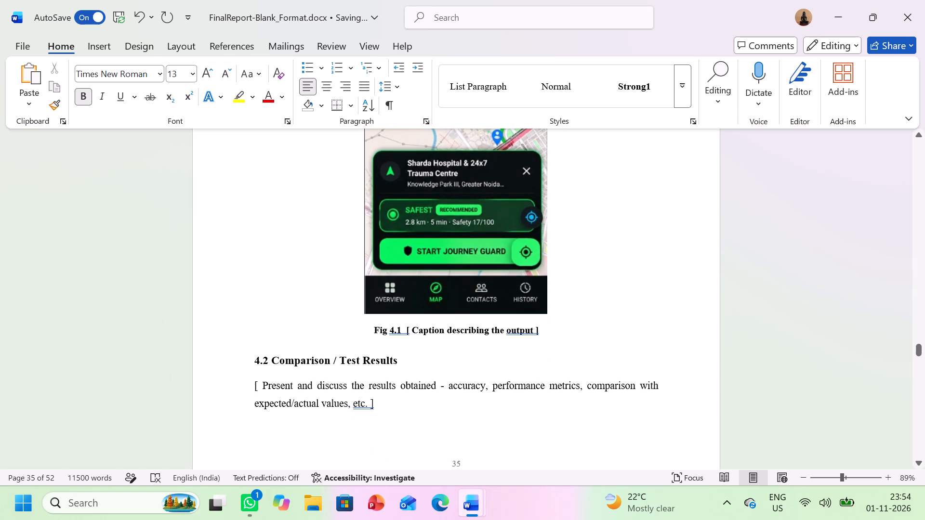
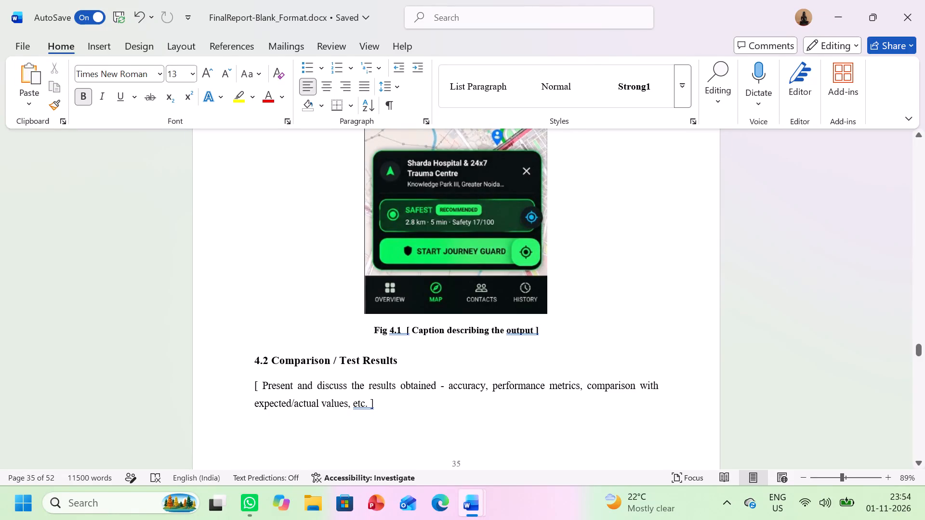
# Delete the bracketed placeholder text from the caption under the Live Map screenshot, keeping only the Fig 4.1 label.
pyautogui.click(548, 332)
pyautogui.press('BackSpace')
pyautogui.press('BackSpace')
pyautogui.press('BackSpace')
pyautogui.press('BackSpace')
pyautogui.press('BackSpace')
pyautogui.press('BackSpace')
pyautogui.press('BackSpace')
pyautogui.press('BackSpace')
pyautogui.press('BackSpace')
pyautogui.press('BackSpace')
pyautogui.press('BackSpace')
pyautogui.press('BackSpace')
pyautogui.press('BackSpace')
pyautogui.press('BackSpace')
pyautogui.press('BackSpace')
pyautogui.press('BackSpace')
pyautogui.press('BackSpace')
pyautogui.press('BackSpace')
pyautogui.press('BackSpace')
pyautogui.press('BackSpace')
pyautogui.press('BackSpace')
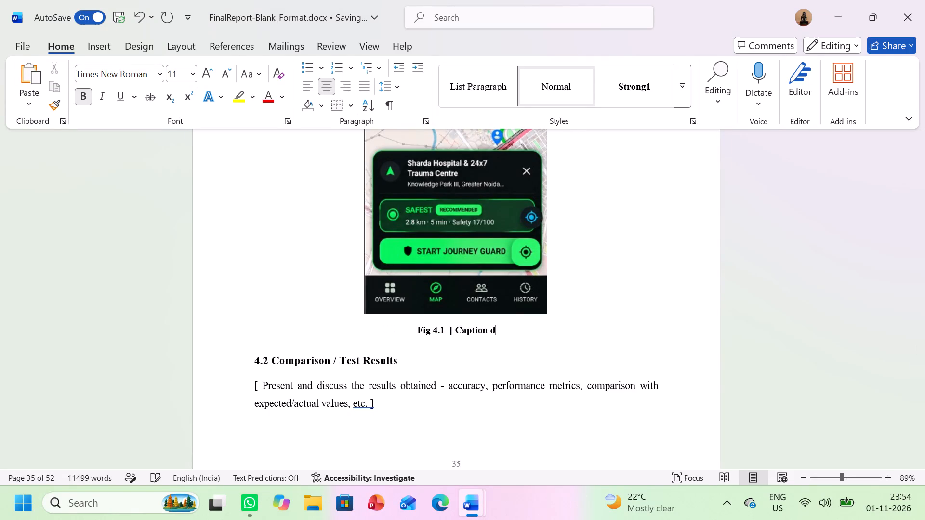
pyautogui.press('BackSpace')
pyautogui.press('BackSpace')
pyautogui.press('BackSpace')
pyautogui.press('BackSpace')
pyautogui.press('BackSpace')
pyautogui.press('BackSpace')
pyautogui.press('BackSpace')
pyautogui.press('BackSpace')
pyautogui.press('BackSpace')
pyautogui.press('BackSpace')
pyautogui.press('BackSpace')
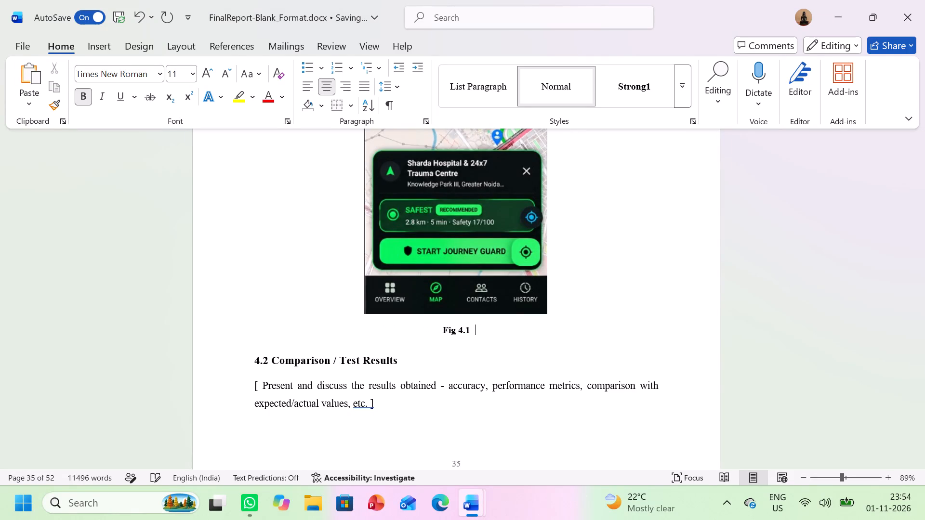
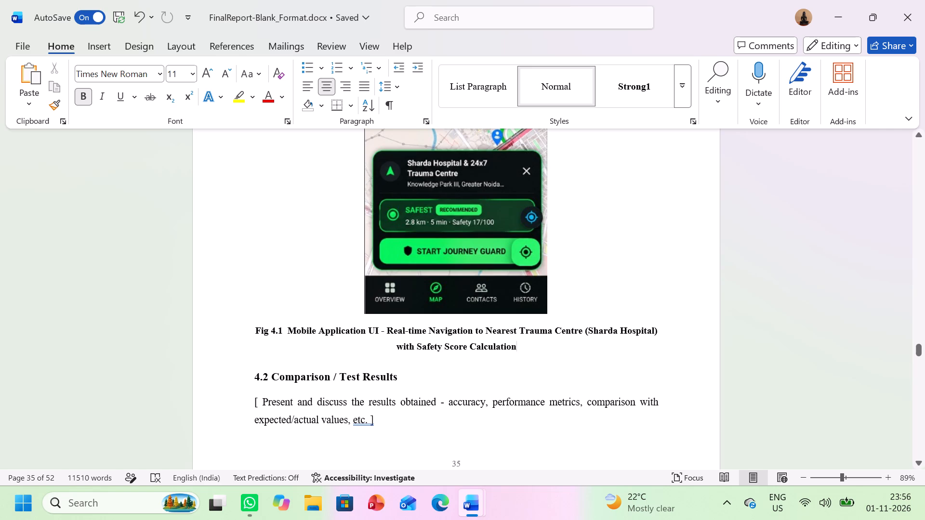
# Insert a blank line between the Live Map screenshot and the Fig 4.1 caption.
pyautogui.click(567, 306)
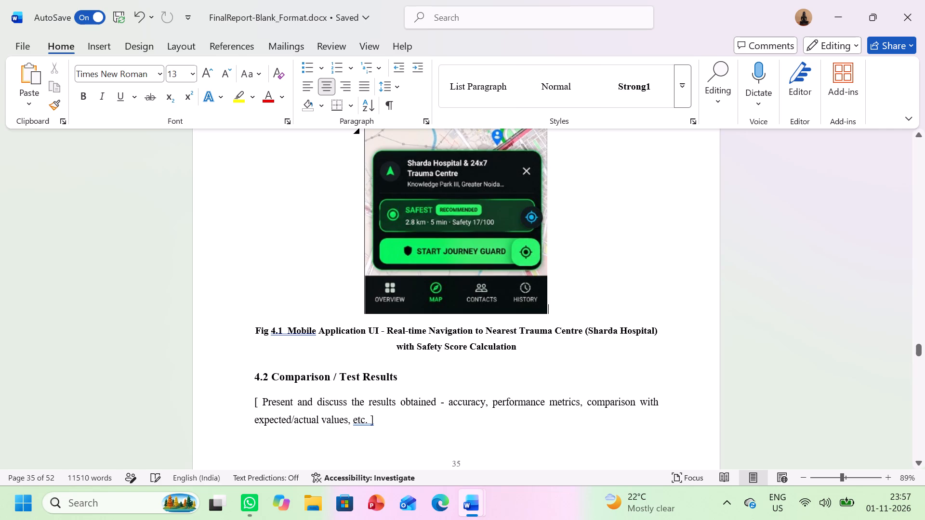
pyautogui.press('Return')
# Correct the flagged double space after "Fig 4.1" in the caption to a single space.
pyautogui.scroll(-1, 540, 355)
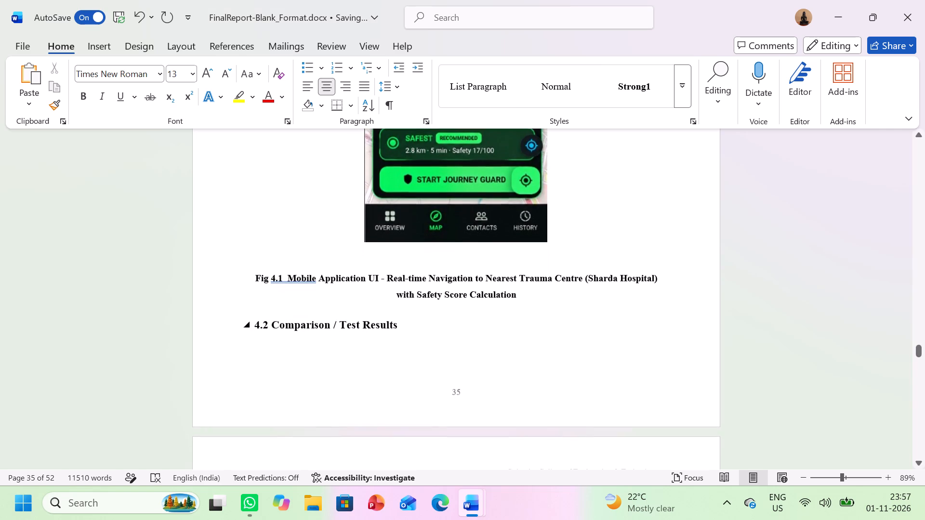
pyautogui.click(285, 275)
pyautogui.click(286, 330)
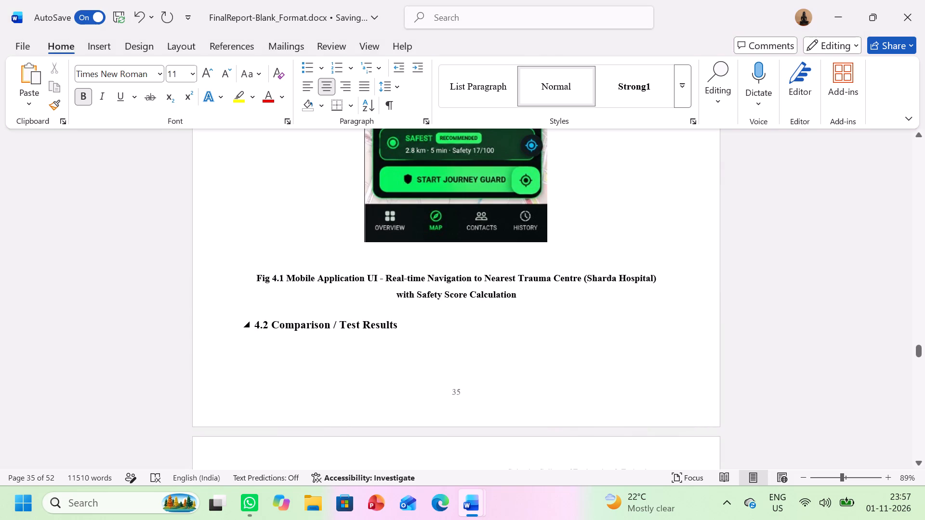
# Add two blank lines before the 4.2 Comparison / Test Results heading to push it onto the next page.
pyautogui.click(255, 323)
pyautogui.press('Return')
pyautogui.press('Return')
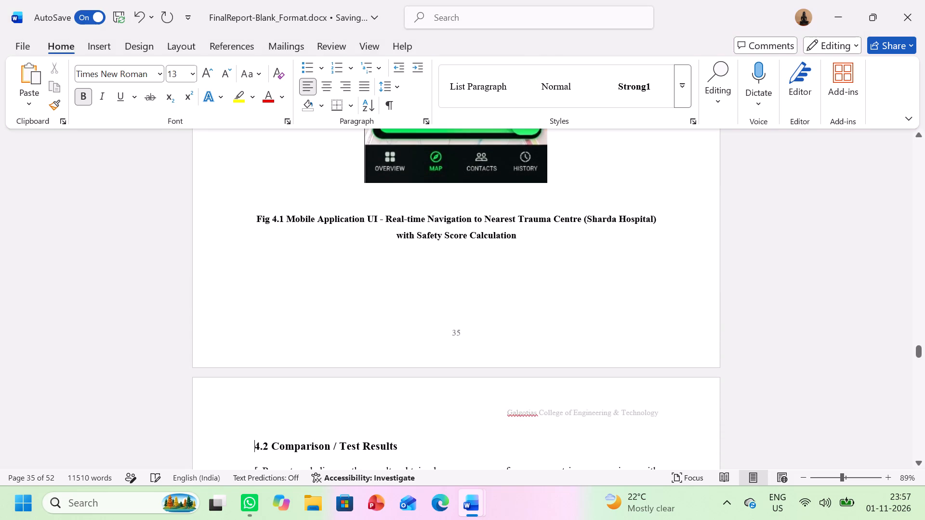
# Shorten the section 4.2 heading to "4.2 Test Results", restoring any part of the number deleted by mistake.
pyautogui.scroll(-2, 255, 323)
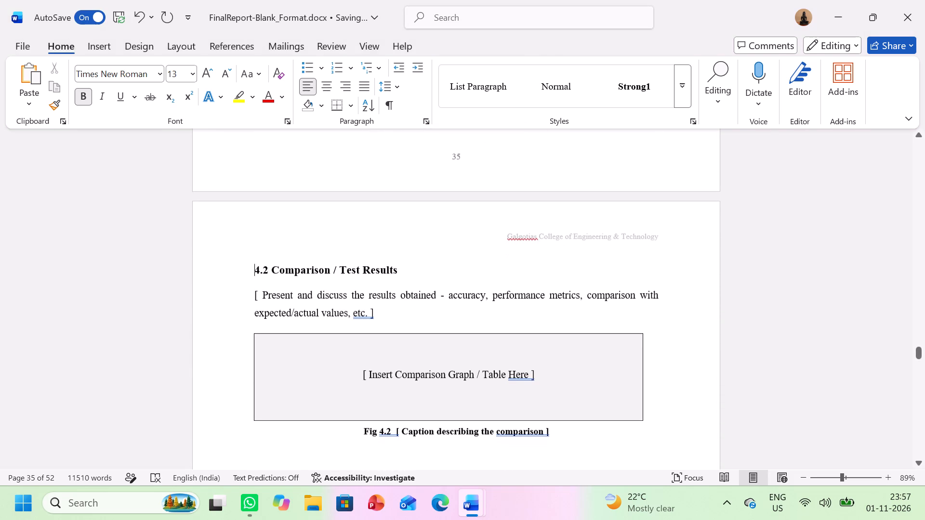
pyautogui.click(343, 268)
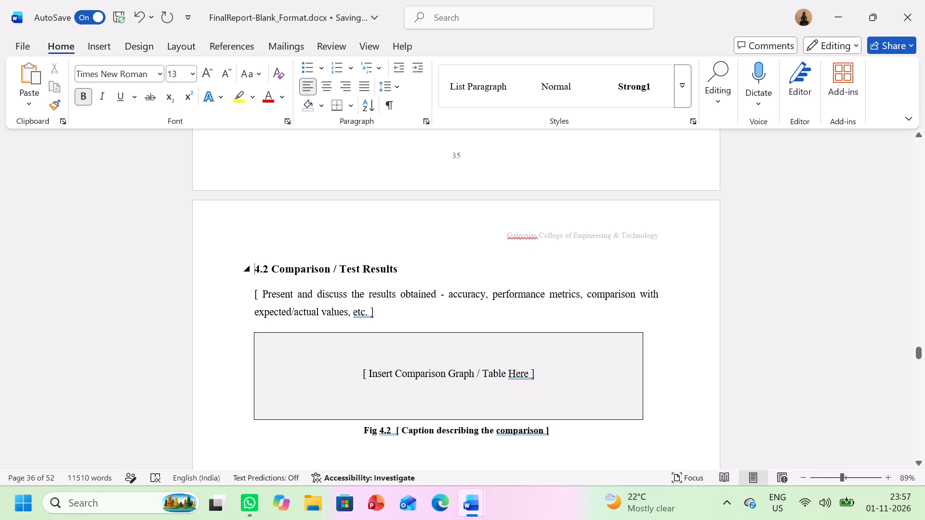
pyautogui.press('Left')
pyautogui.press('BackSpace')
pyautogui.press('BackSpace')
pyautogui.press('BackSpace')
pyautogui.press('BackSpace')
pyautogui.press('BackSpace')
pyautogui.press('BackSpace')
pyautogui.press('BackSpace')
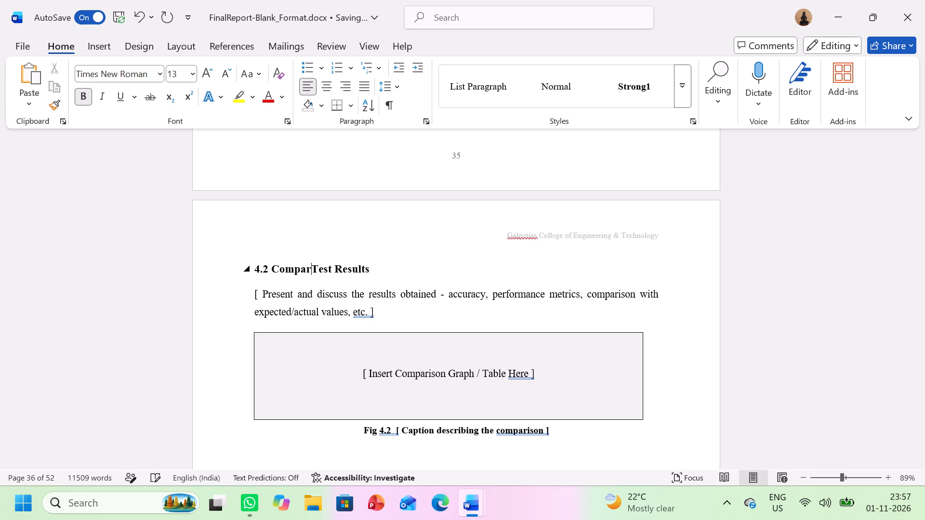
pyautogui.press('BackSpace')
pyautogui.press('BackSpace')
pyautogui.press('BackSpace')
pyautogui.press('BackSpace')
pyautogui.press('BackSpace')
pyautogui.press('BackSpace')
pyautogui.press('BackSpace')
pyautogui.press('BackSpace')
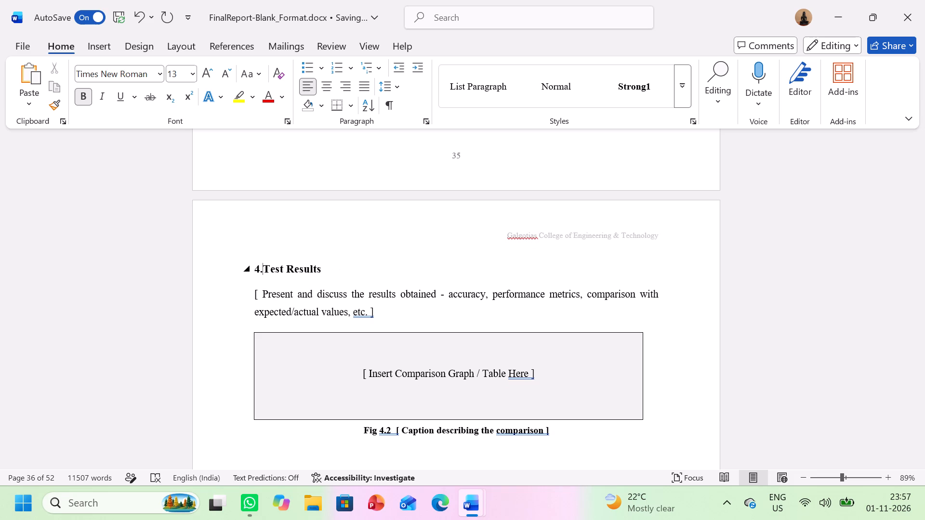
pyautogui.hotkey('ctrl', 'z')
pyautogui.hotkey('ctrl', 'z')
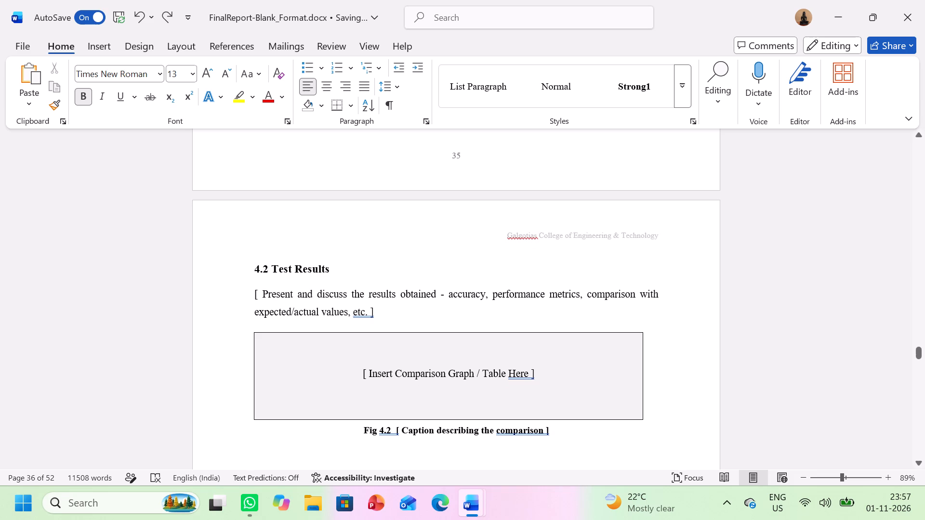
# Cut the placeholder paragraph and the comparison graph/table placeholder box between the 4.2 heading and the Fig 4.2 caption.
pyautogui.moveTo(252, 292); pyautogui.dragTo(566, 432)
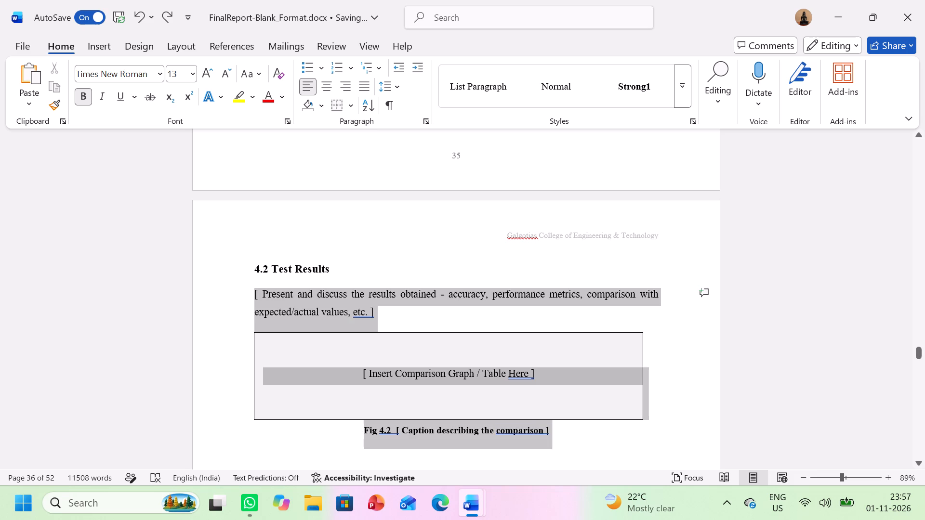
pyautogui.moveTo(566, 432); pyautogui.dragTo(654, 410)
pyautogui.hotkey('ctrl', 'x')
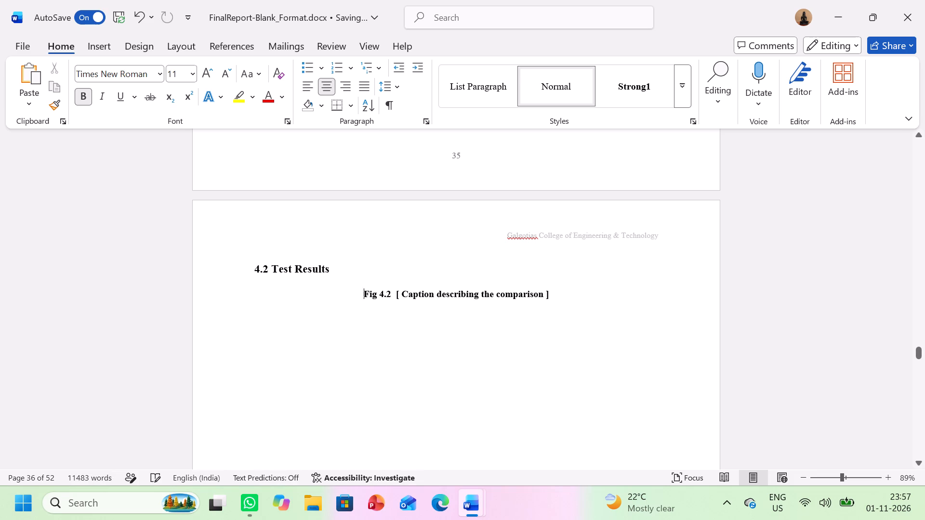
# Insert a blank line between the 4.2 Test Results heading and the Fig 4.2 caption.
pyautogui.press('Up')
pyautogui.press('Return')
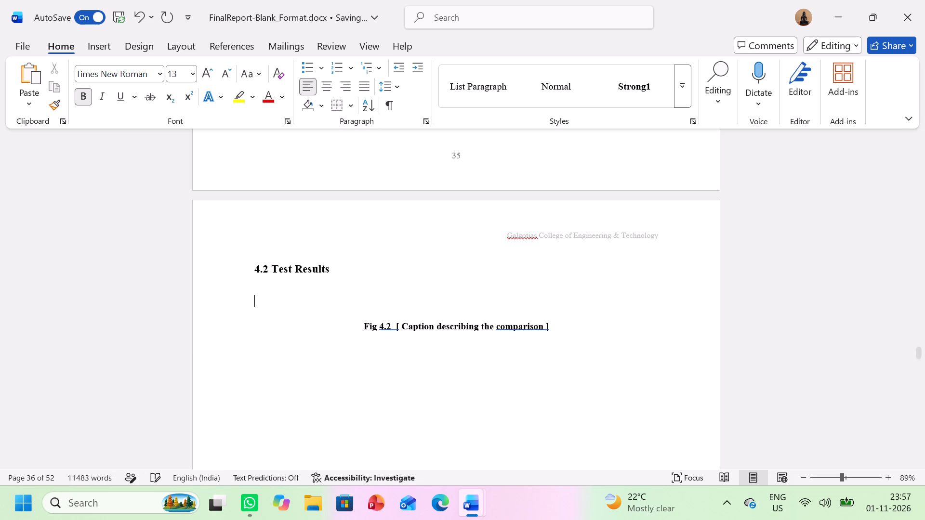
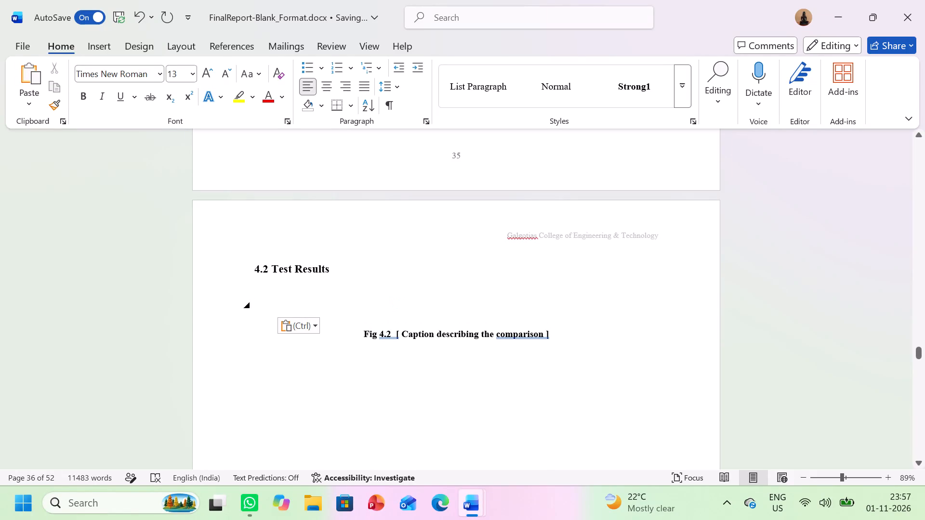
# Convert the pasted content between the 4.2 Test Results heading and the Fig 4.2 caption into a picture of the app's Overview screen.
pyautogui.click(309, 334)
pyautogui.click(306, 328)
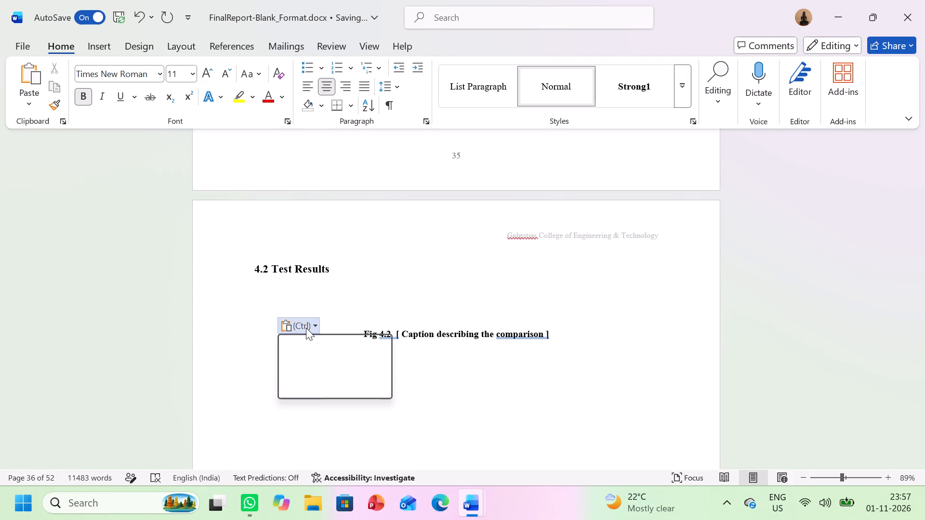
pyautogui.click(337, 370)
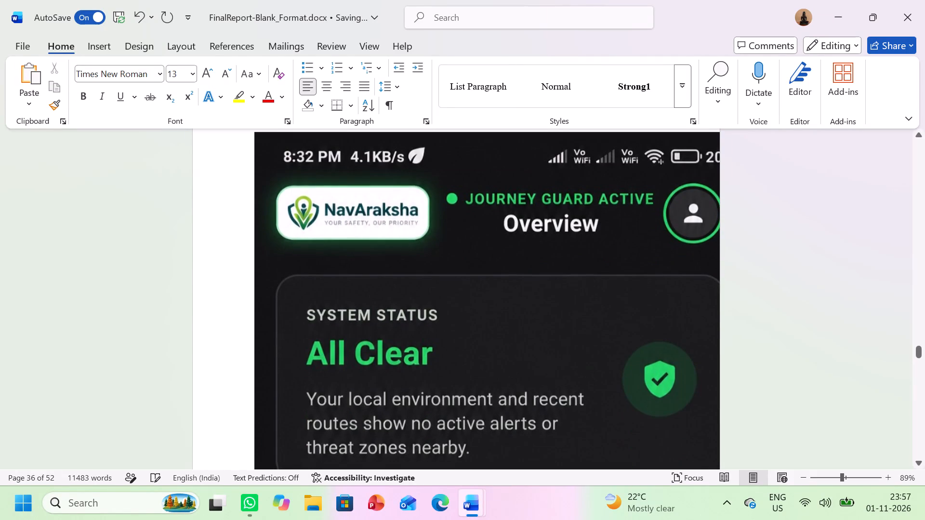
# Shrink the oversized NavAraksha Overview screenshot above the Fig 4.2 caption proportionally so its full width fits inside the page.
pyautogui.scroll(-1, 428, 339)
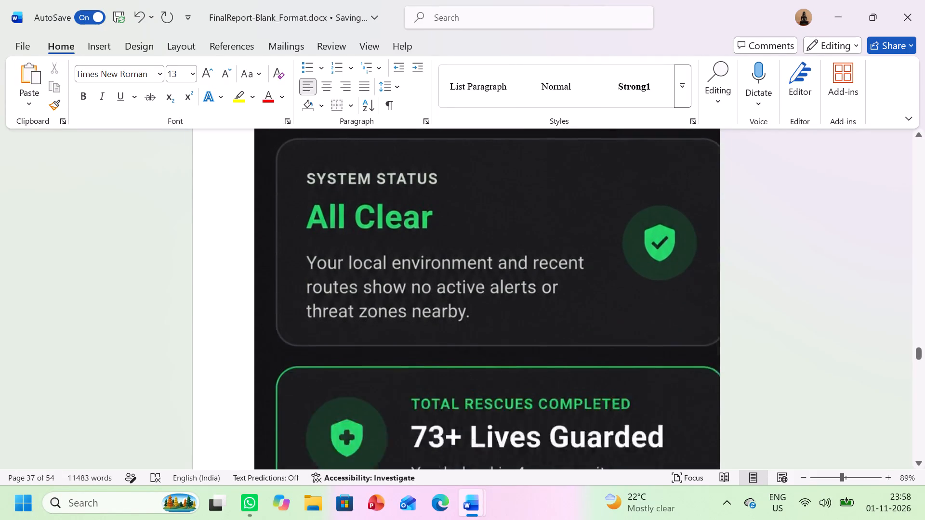
pyautogui.scroll(-2, 428, 339)
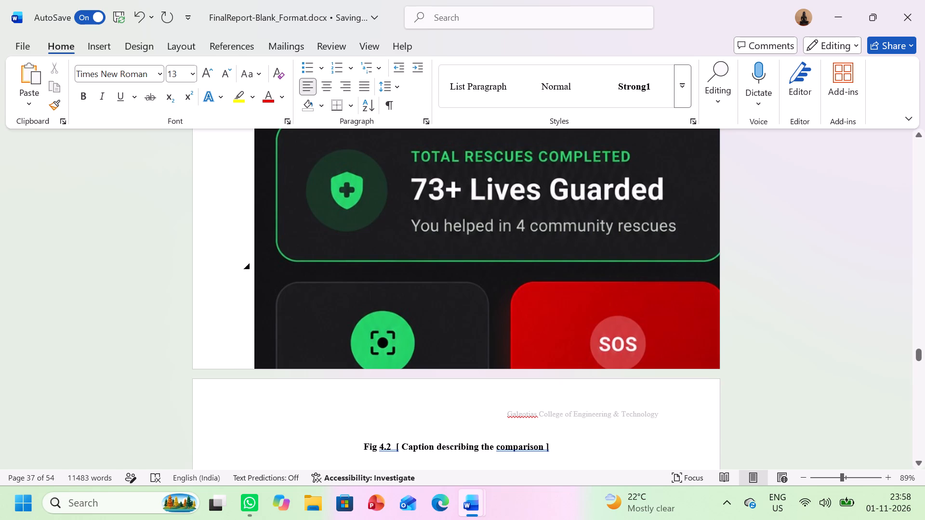
pyautogui.moveTo(254, 366); pyautogui.dragTo(273, 356)
pyautogui.click(273, 356)
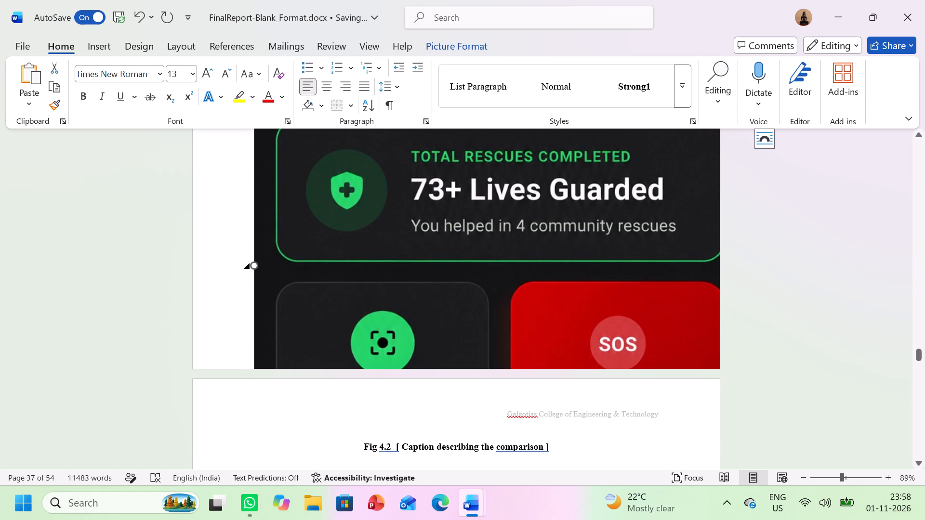
pyautogui.moveTo(252, 358); pyautogui.dragTo(298, 294)
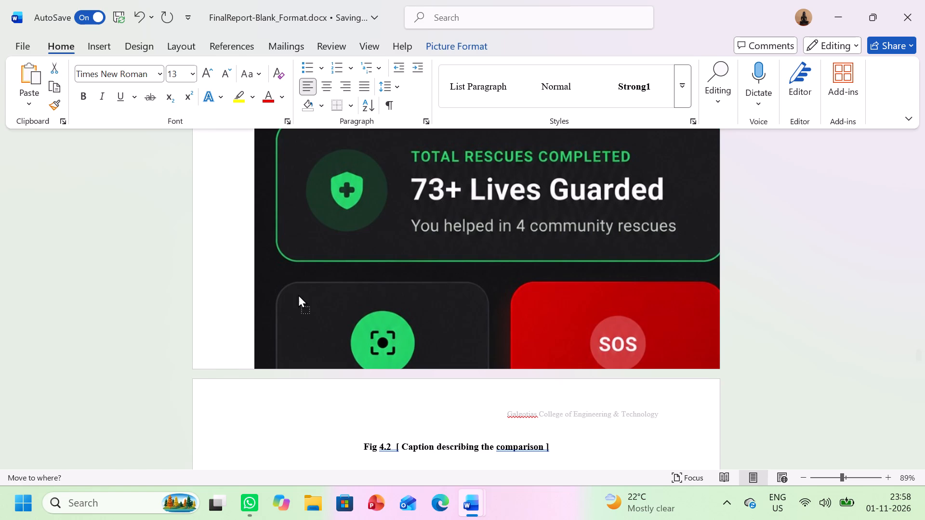
pyautogui.moveTo(298, 294); pyautogui.dragTo(298, 291)
pyautogui.scroll(3, 298, 291)
pyautogui.keyDown('ctrl'); pyautogui.scroll(-1, 298, 291); pyautogui.keyUp('ctrl')
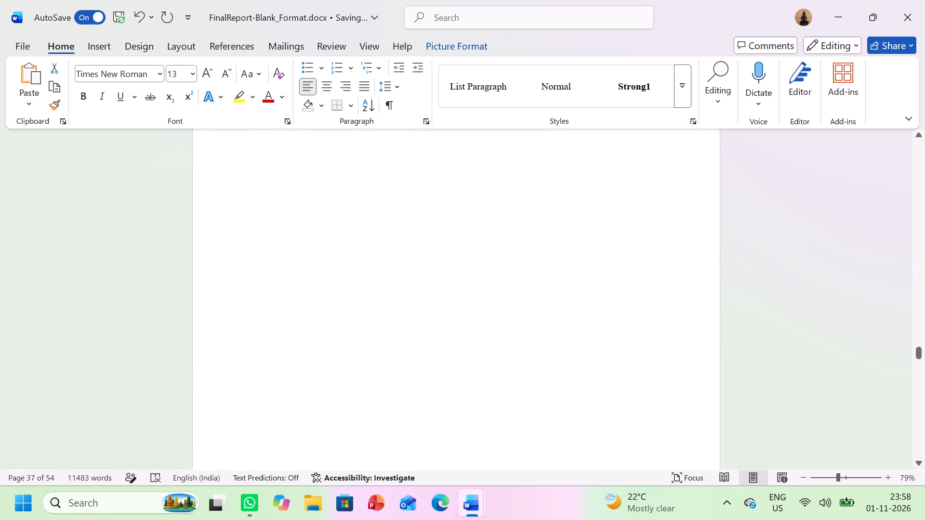
pyautogui.click(298, 291)
pyautogui.scroll(2, 298, 291)
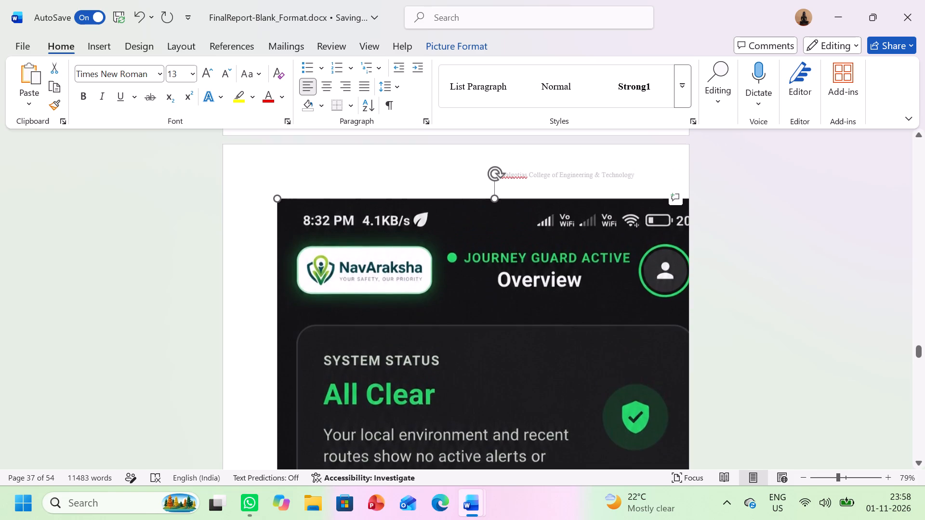
pyautogui.moveTo(279, 196); pyautogui.dragTo(394, 329)
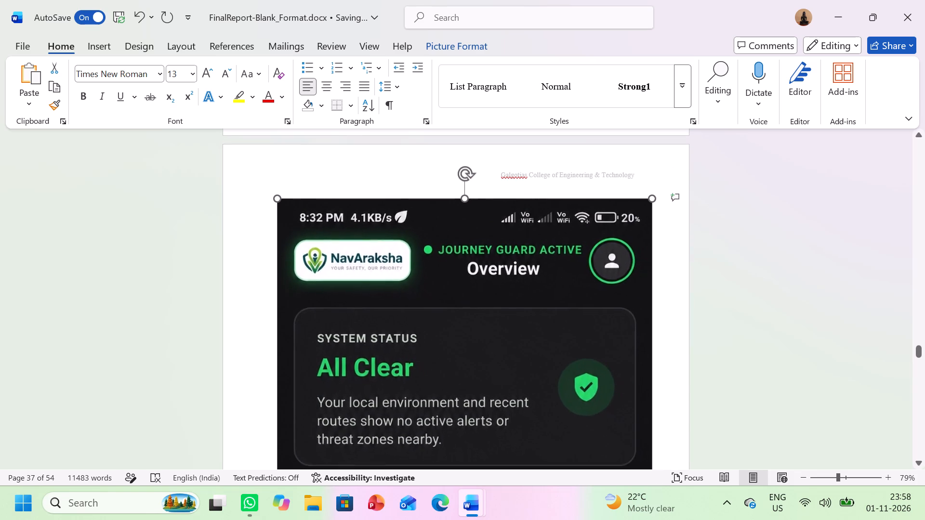
pyautogui.moveTo(394, 329); pyautogui.dragTo(489, 519)
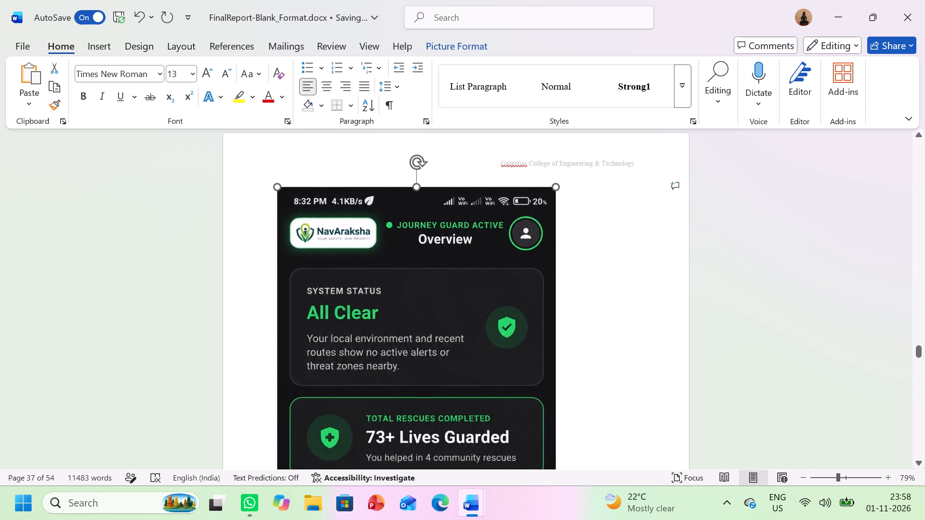
pyautogui.moveTo(489, 519); pyautogui.dragTo(489, 519)
# Reduce the Overview screenshot further, keeping its proportions, until its full height down to the bottom navigation bar fits on one page.
pyautogui.scroll(-2, 465, 451)
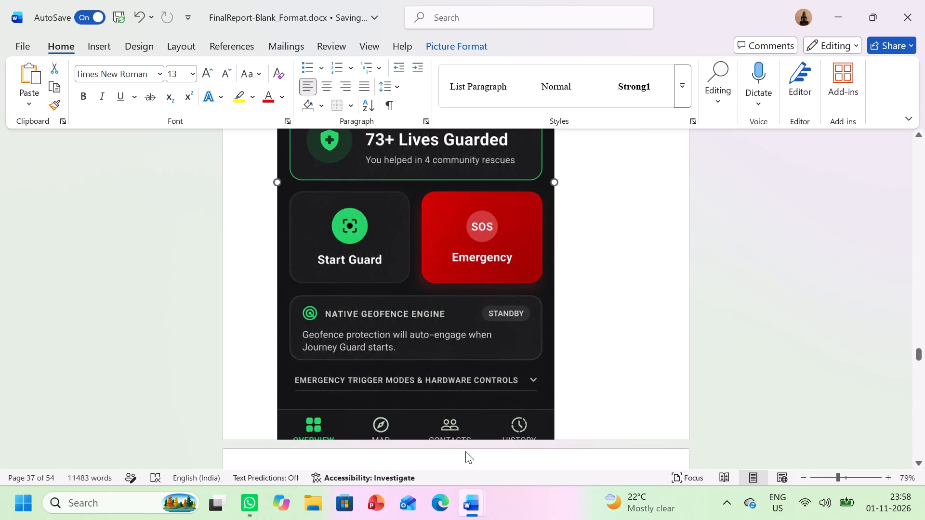
pyautogui.scroll(2, 465, 451)
pyautogui.scroll(1, 449, 400)
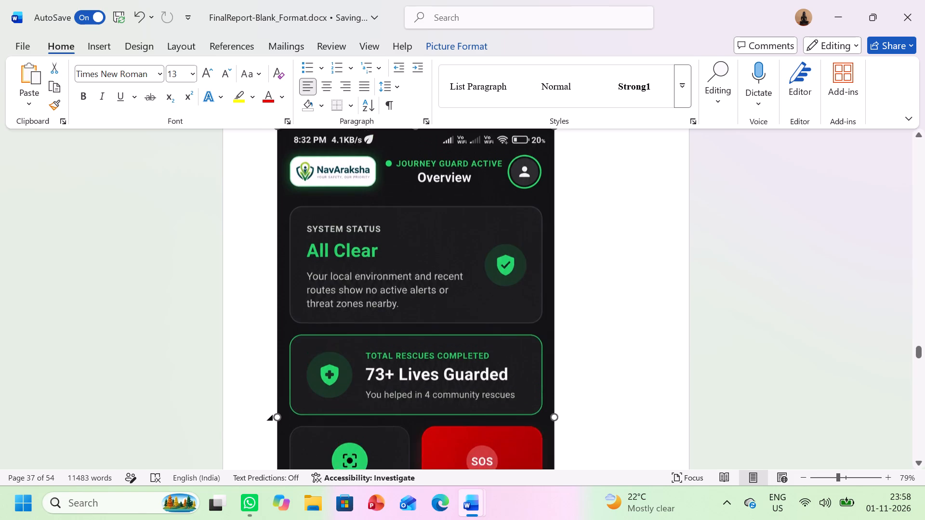
pyautogui.scroll(2, 449, 400)
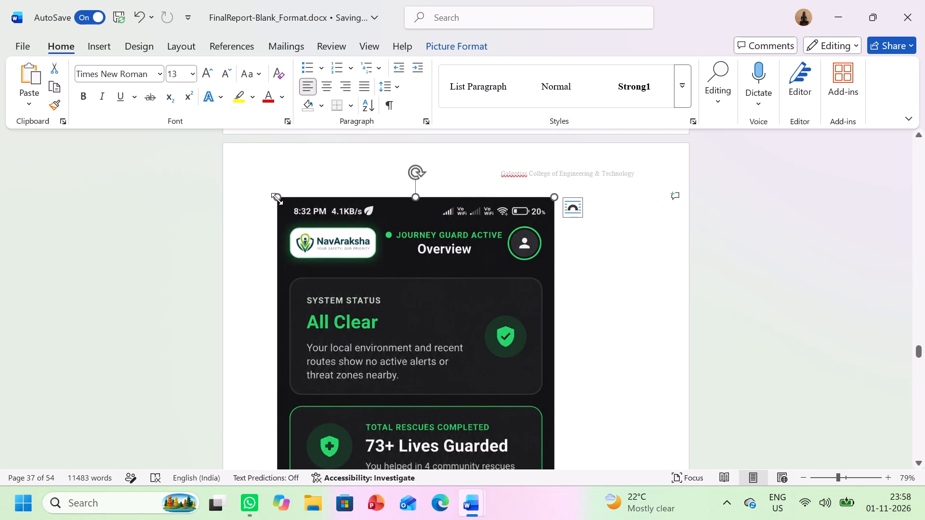
pyautogui.moveTo(277, 199); pyautogui.dragTo(383, 280)
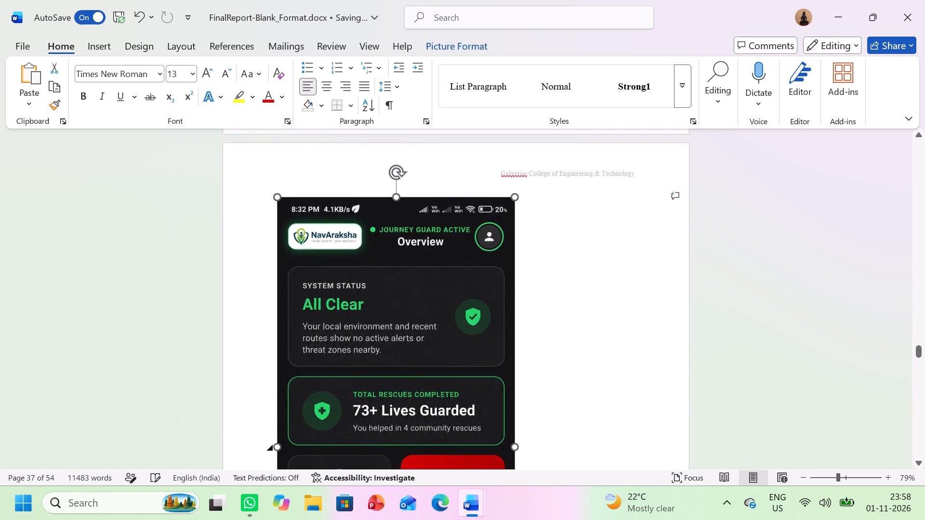
pyautogui.scroll(-4, 383, 280)
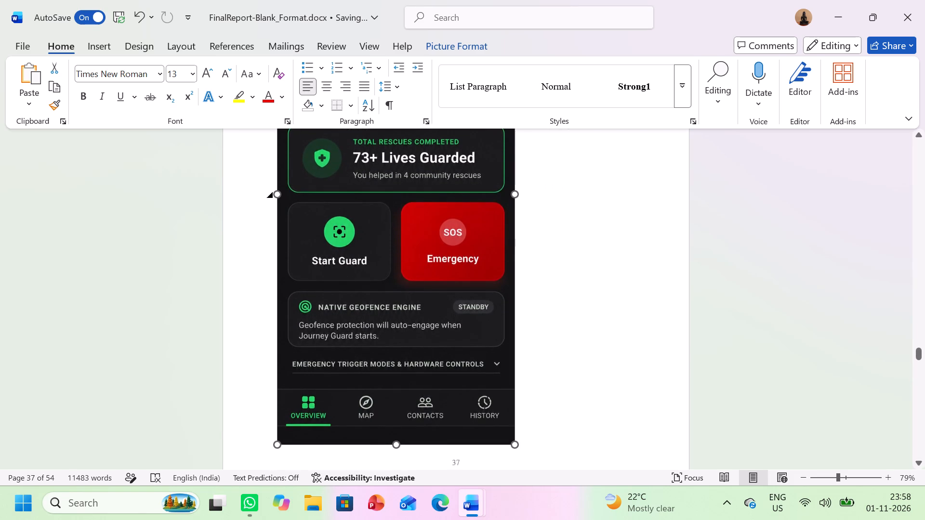
# Center the Overview screenshot horizontally on the page.
pyautogui.click(326, 88)
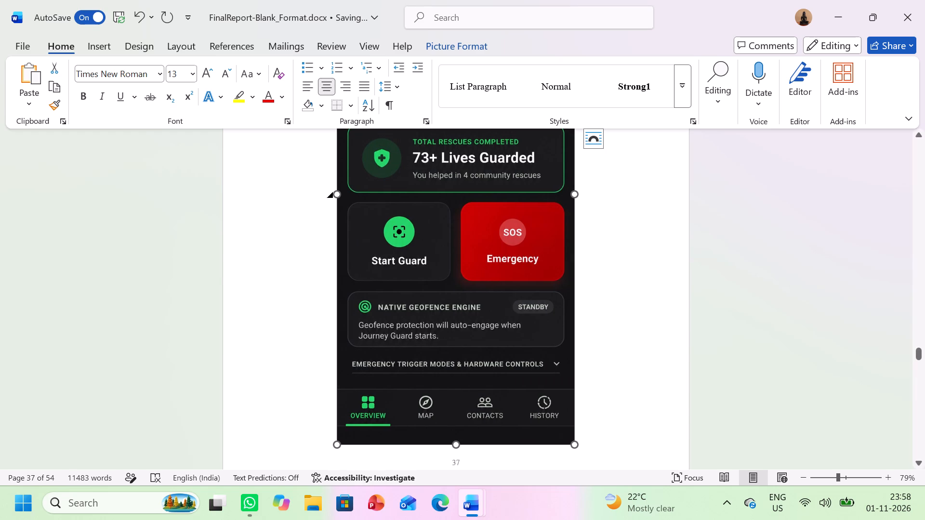
# Shrink the Overview screenshot slightly more so the 4.2 Test Results heading and the Fig 4.2 caption share its page.
pyautogui.moveTo(575, 444); pyautogui.dragTo(555, 401)
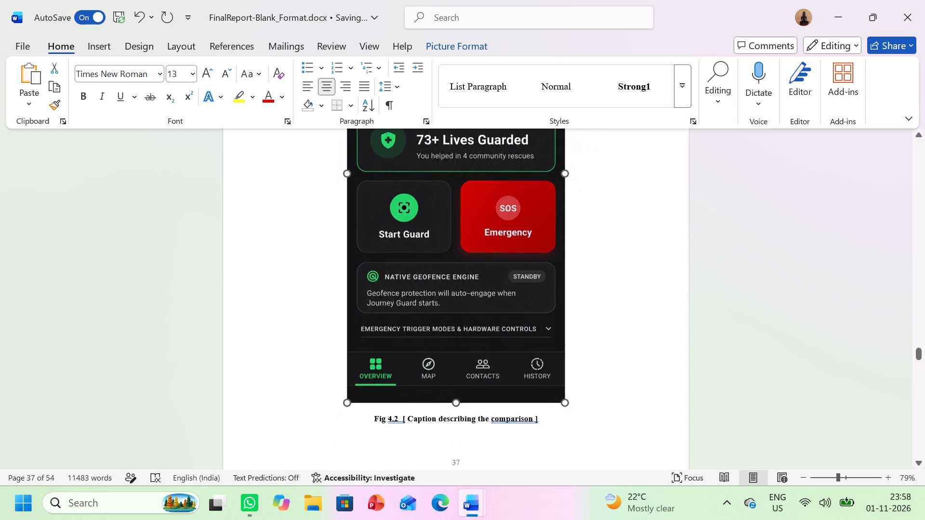
pyautogui.moveTo(555, 401); pyautogui.dragTo(545, 379)
# Examine how the 4.2 Test Results heading, the Overview screenshot and the Fig 4.2 caption are laid out on the page.
pyautogui.scroll(1, 629, 359)
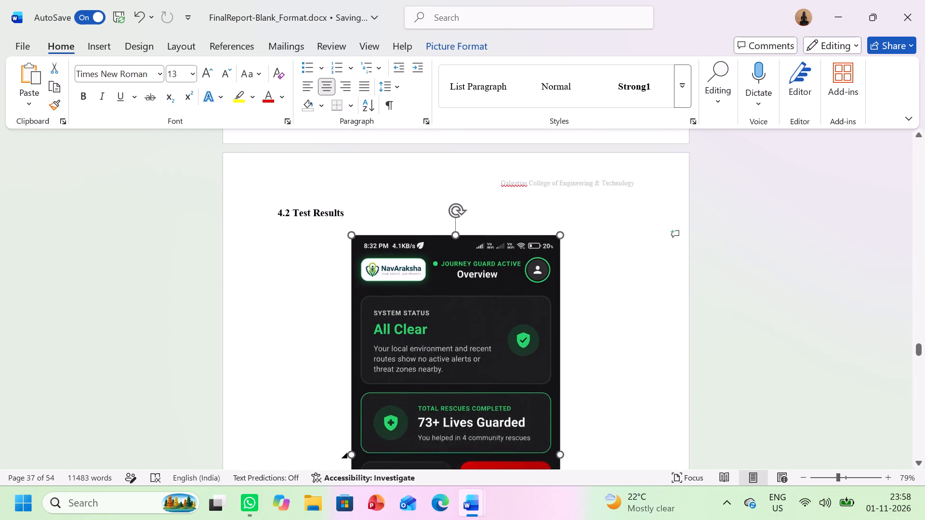
pyautogui.scroll(1, 629, 359)
pyautogui.scroll(-1, 629, 359)
pyautogui.rightClick(629, 359)
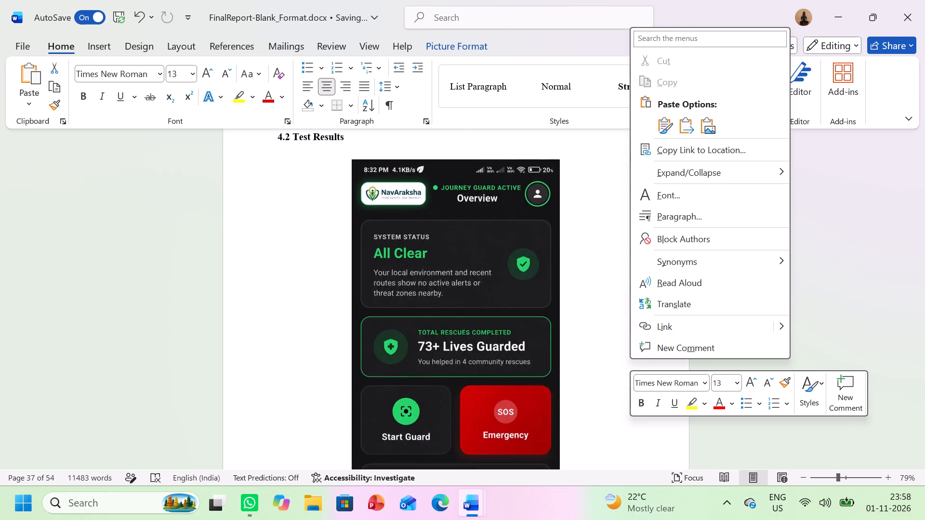
pyautogui.scroll(-1, 629, 351)
pyautogui.click(606, 324)
pyautogui.scroll(-1, 606, 324)
pyautogui.keyDown('ctrl'); pyautogui.scroll(1, 606, 324); pyautogui.keyUp('ctrl')
pyautogui.keyDown('ctrl'); pyautogui.scroll(-1, 606, 324); pyautogui.keyUp('ctrl')
pyautogui.scroll(-2, 606, 324)
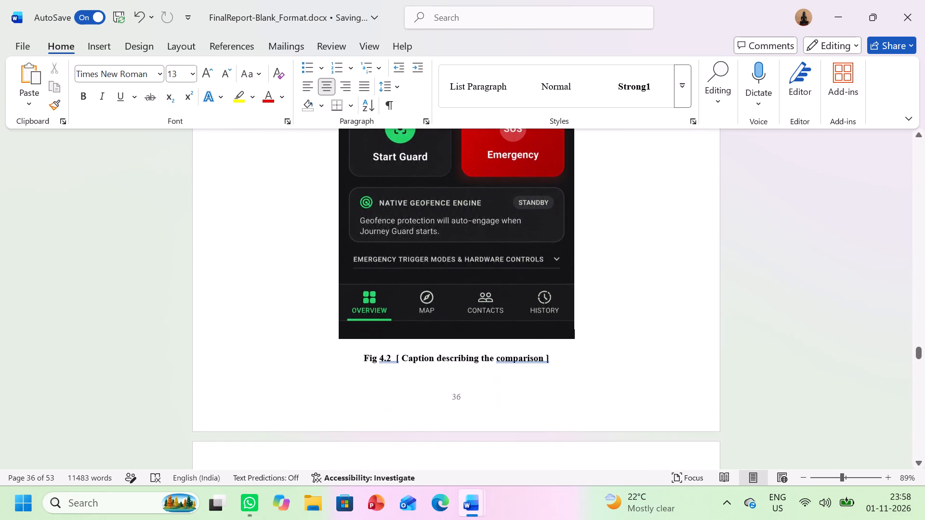
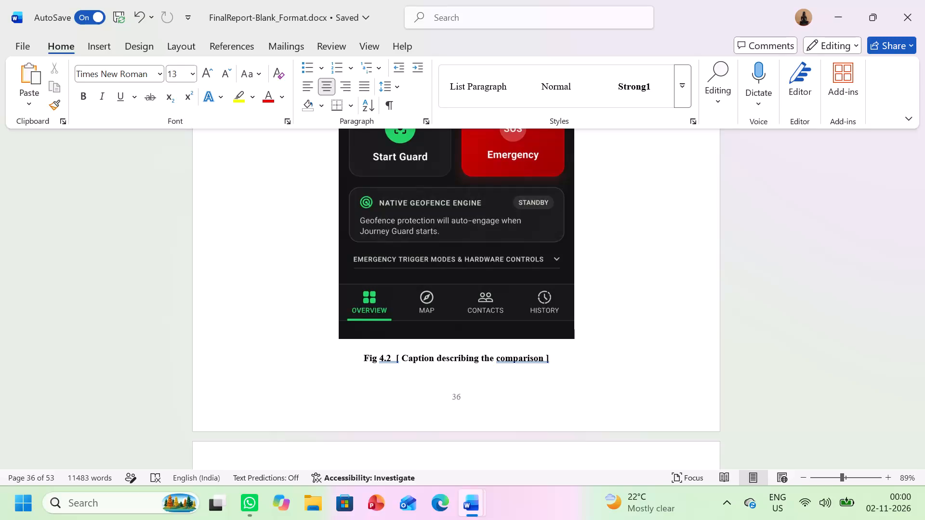
# Delete the bracketed placeholder text from the caption under the Overview screenshot, keeping only the label Fig 4.2.
pyautogui.click(554, 362)
pyautogui.press('BackSpace')
pyautogui.press('BackSpace')
pyautogui.press('BackSpace')
pyautogui.press('BackSpace')
pyautogui.press('BackSpace')
pyautogui.press('BackSpace')
pyautogui.press('BackSpace')
pyautogui.press('BackSpace')
pyautogui.press('BackSpace')
pyautogui.press('BackSpace')
pyautogui.press('BackSpace')
pyautogui.press('BackSpace')
pyautogui.press('BackSpace')
pyautogui.press('BackSpace')
pyautogui.press('BackSpace')
pyautogui.press('BackSpace')
pyautogui.press('BackSpace')
pyautogui.press('BackSpace')
pyautogui.press('BackSpace')
pyautogui.press('BackSpace')
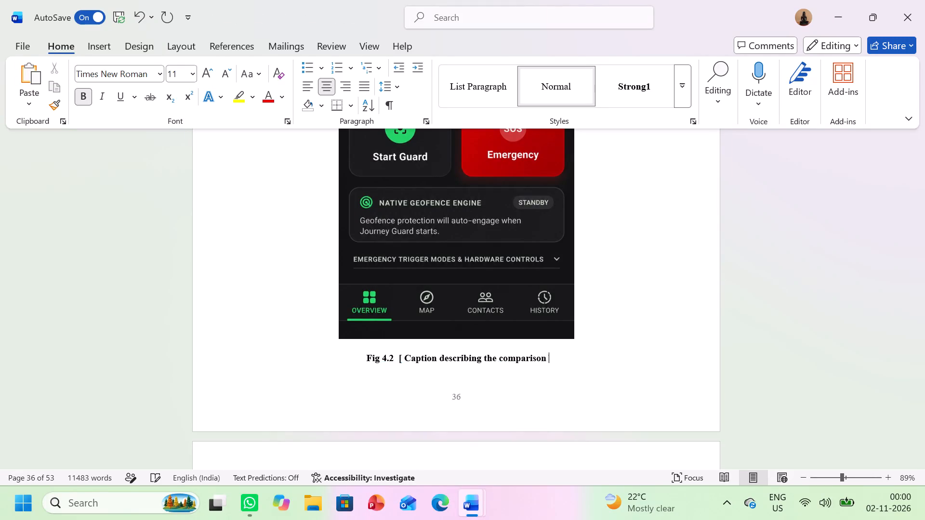
pyautogui.press('BackSpace')
pyautogui.press('BackSpace')
pyautogui.press('BackSpace')
pyautogui.press('BackSpace')
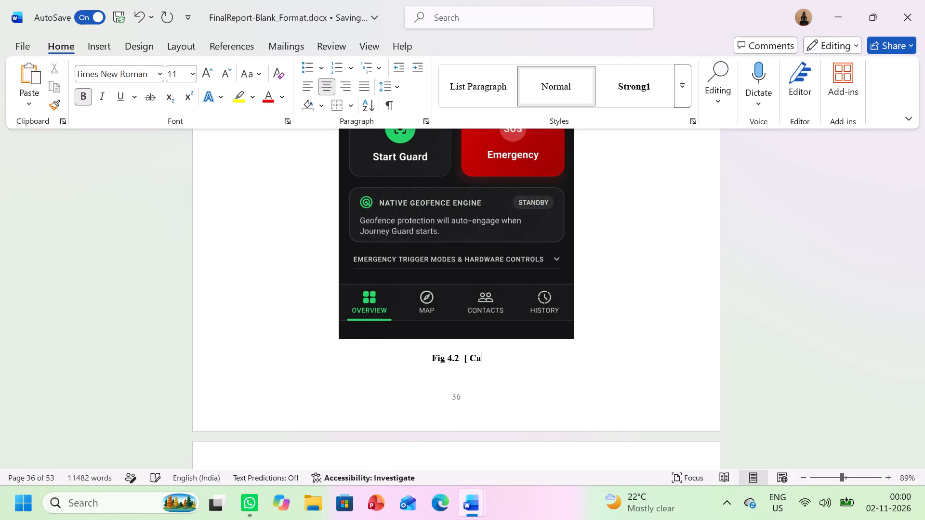
pyautogui.press('BackSpace')
pyautogui.press('BackSpace')
pyautogui.press('BackSpace')
pyautogui.press('BackSpace')
# Review the 4.2 Test Results heading and the content of the Overview screenshot that the Fig 4.2 caption belongs to.
pyautogui.hscroll(1, 554, 362)
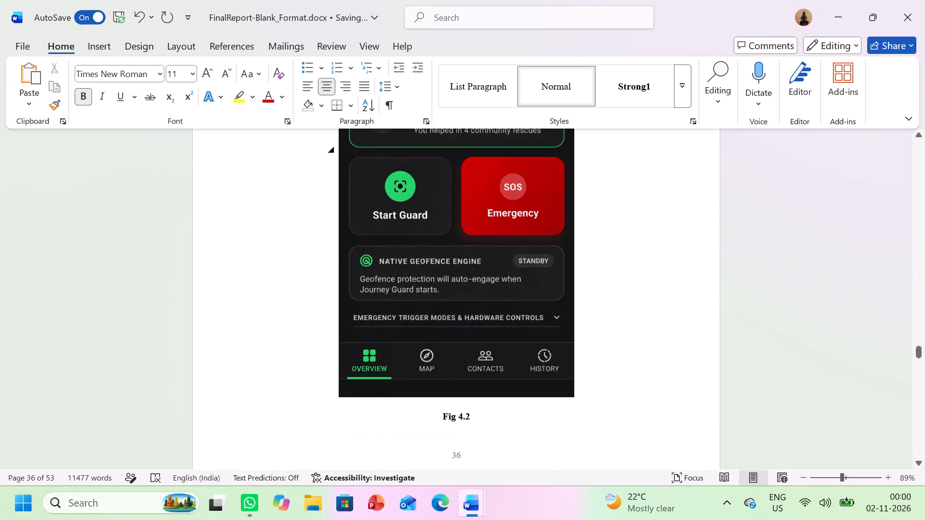
pyautogui.hscroll(1, 554, 362)
pyautogui.scroll(-2, 554, 362)
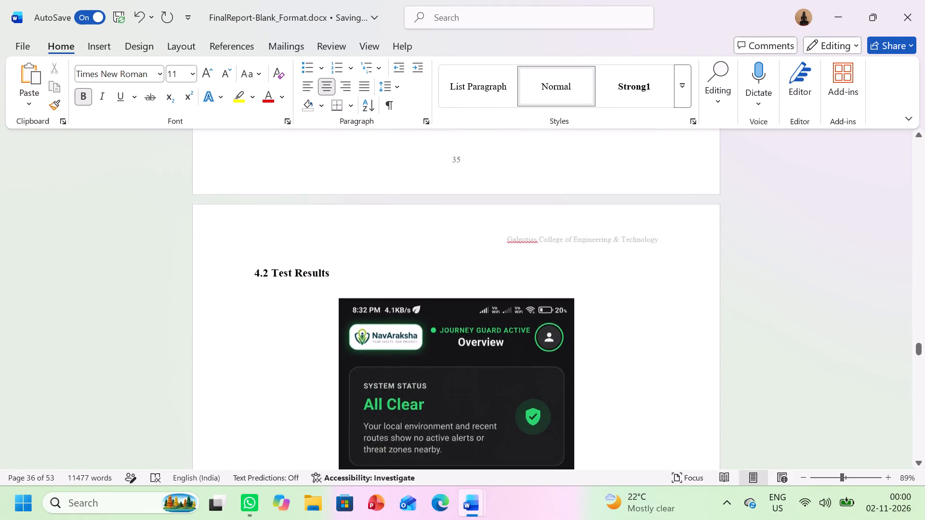
pyautogui.scroll(-1, 554, 362)
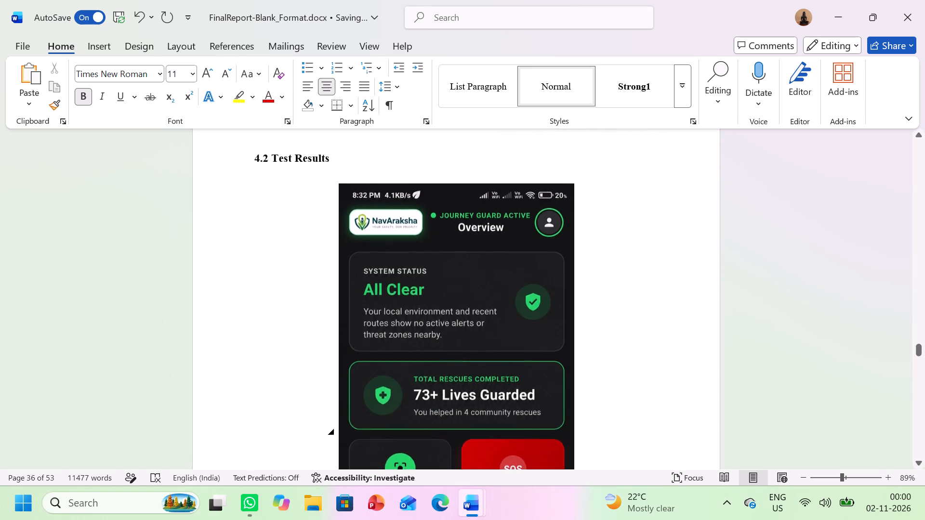
pyautogui.scroll(-1, 554, 362)
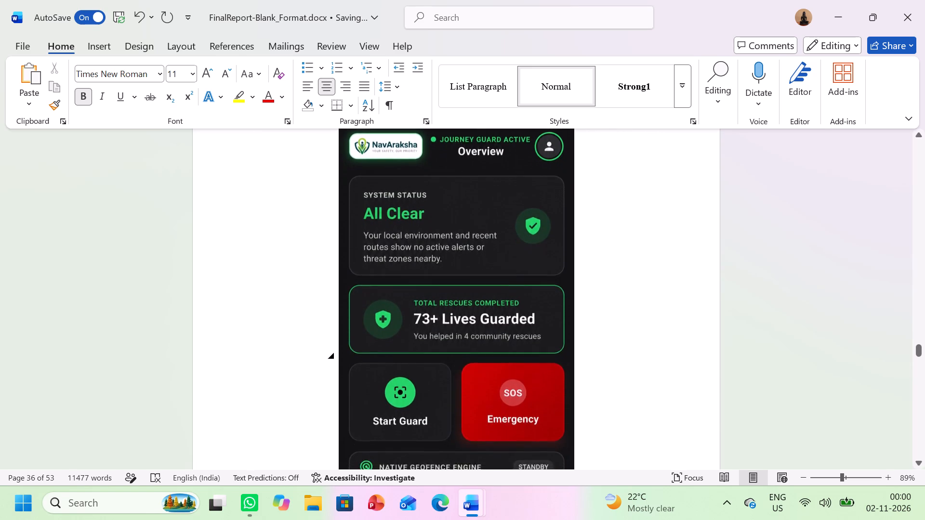
pyautogui.scroll(-1, 554, 362)
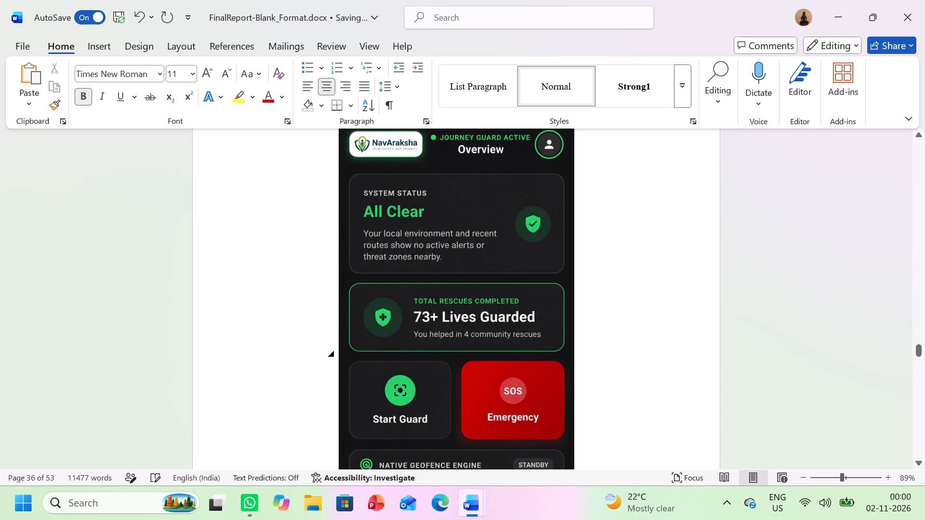
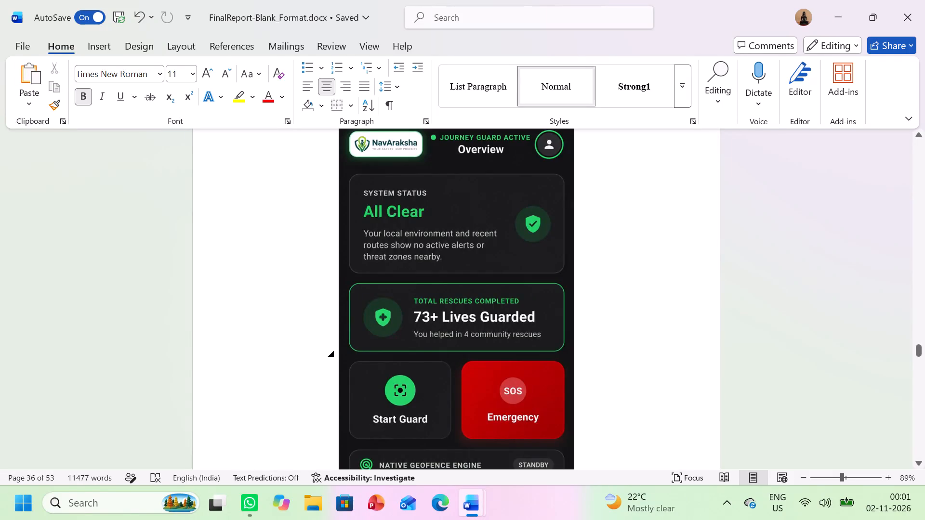
# Check the lower part of the Overview screenshot and the incomplete Fig 4.2 caption beneath it.
pyautogui.scroll(-2, 509, 364)
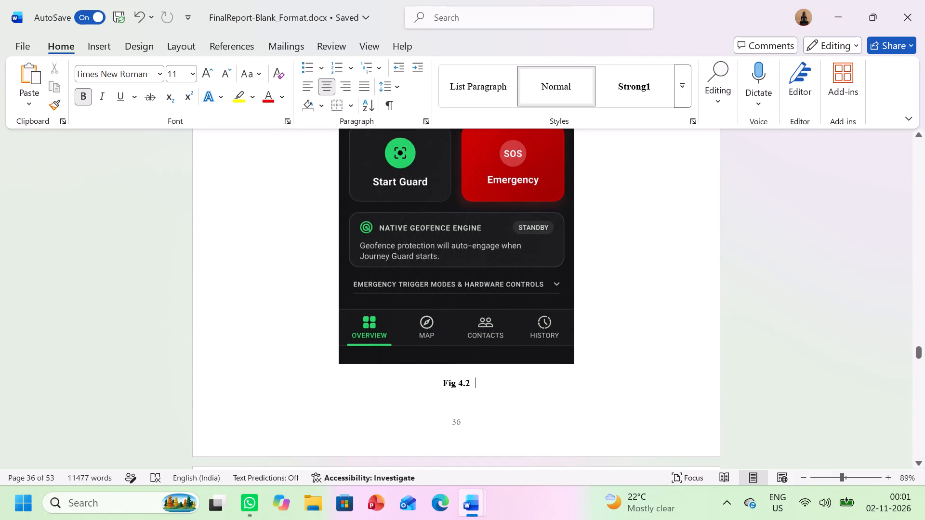
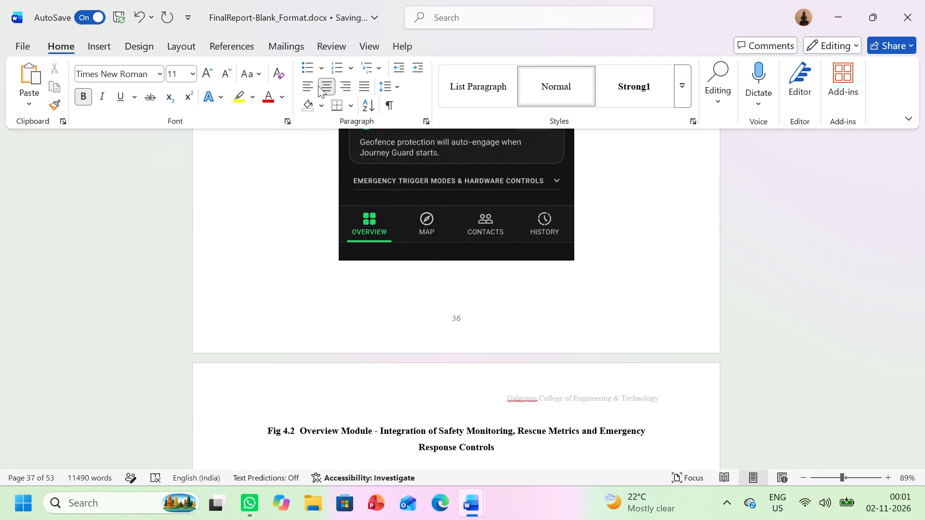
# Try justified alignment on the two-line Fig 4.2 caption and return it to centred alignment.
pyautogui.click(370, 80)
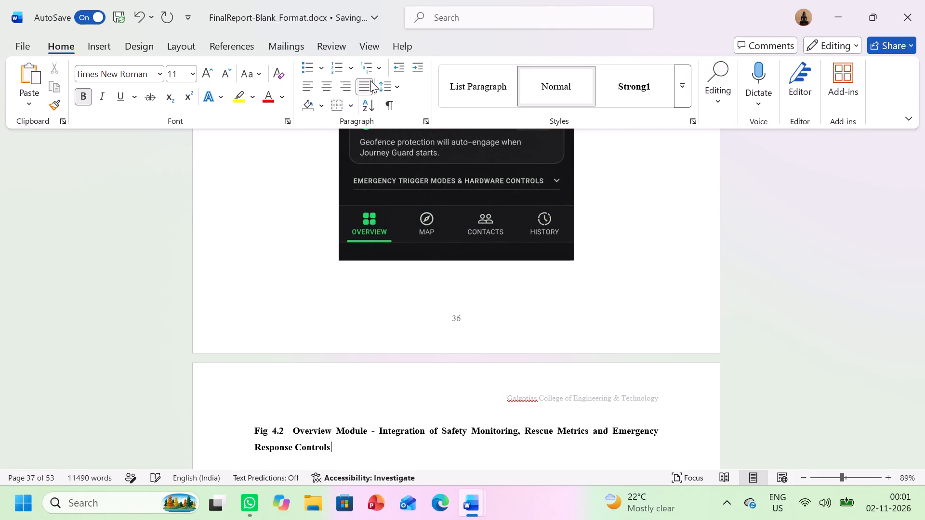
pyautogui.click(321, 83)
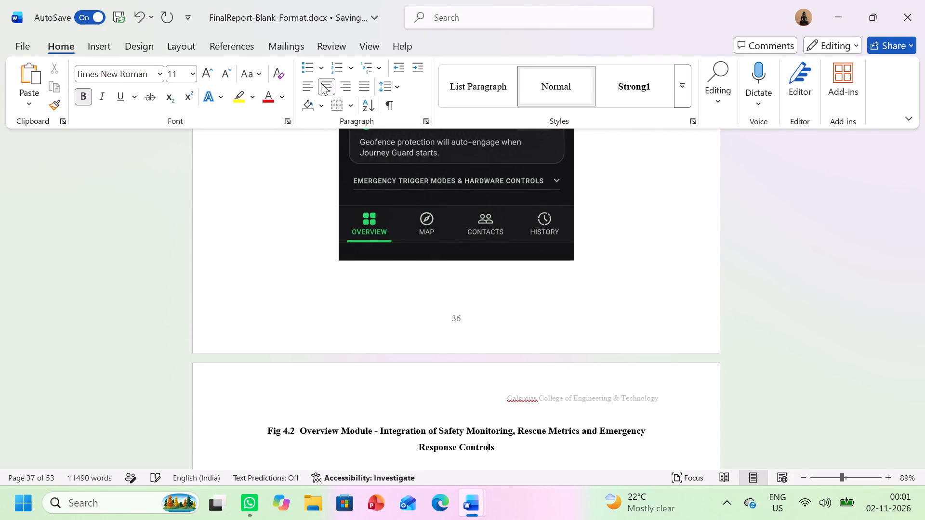
# Select the Overview screenshot above the Fig 4.2 caption for resizing.
pyautogui.click(351, 260)
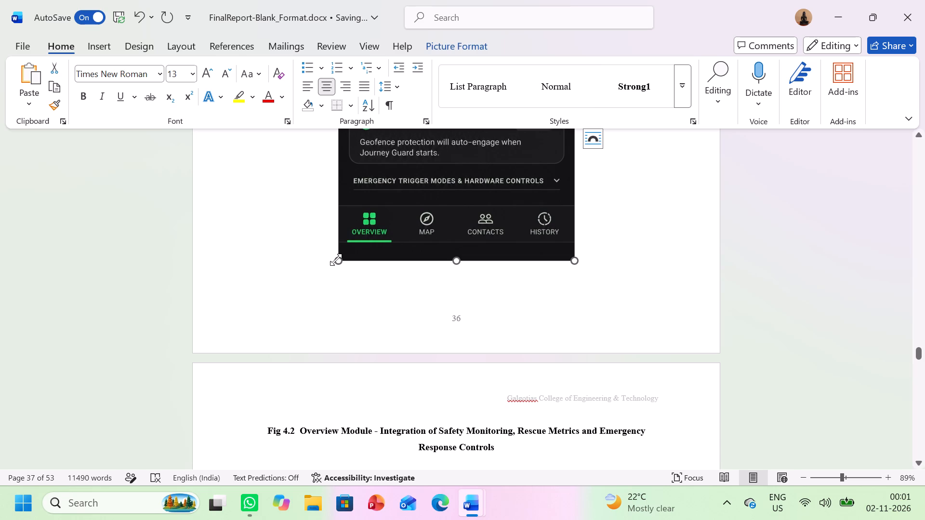
# Shrink the Overview screenshot proportionally so that the Fig 4.2 caption fits on the same page beneath it.
pyautogui.moveTo(334, 260); pyautogui.dragTo(346, 246)
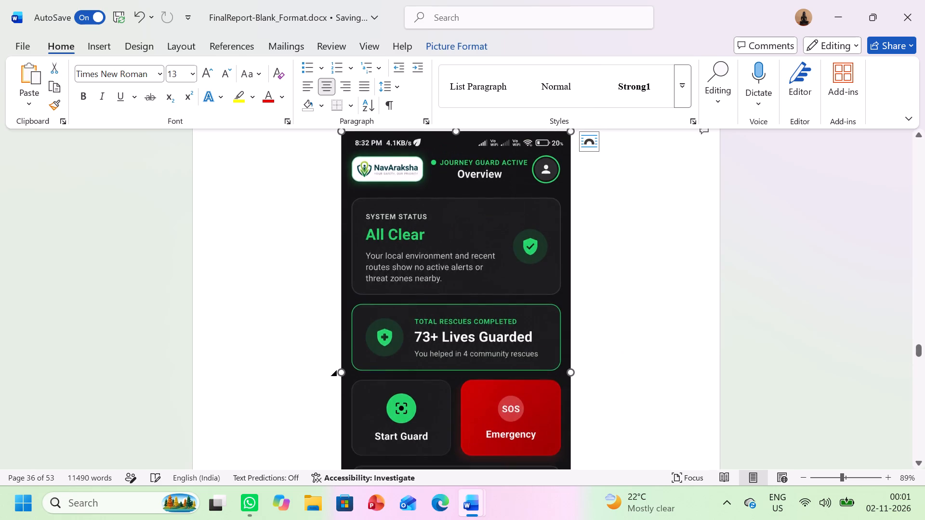
pyautogui.scroll(-2, 346, 246)
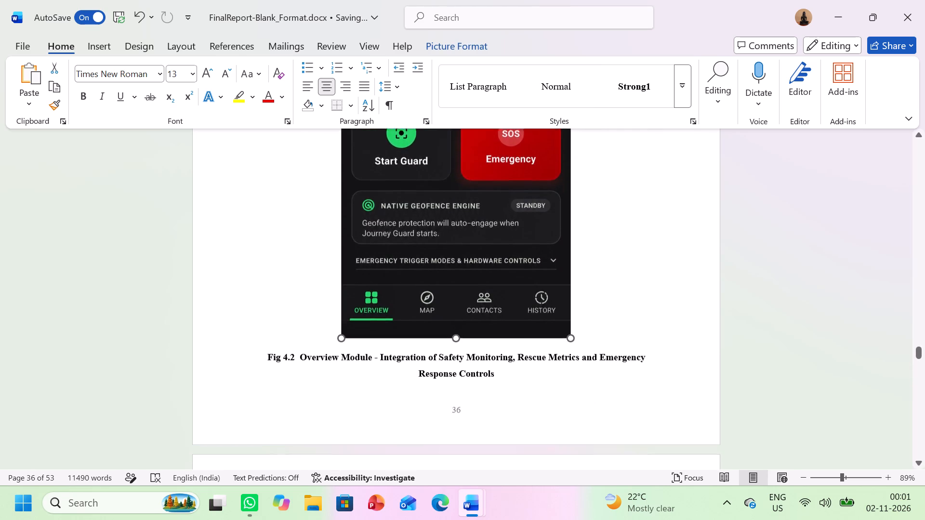
pyautogui.scroll(-1, 346, 246)
pyautogui.click(551, 358)
# Remove the blank page between the Fig 4.2 caption and the 5. CONCLUSION AND FUTURE SCOPE heading.
pyautogui.scroll(-1, 551, 358)
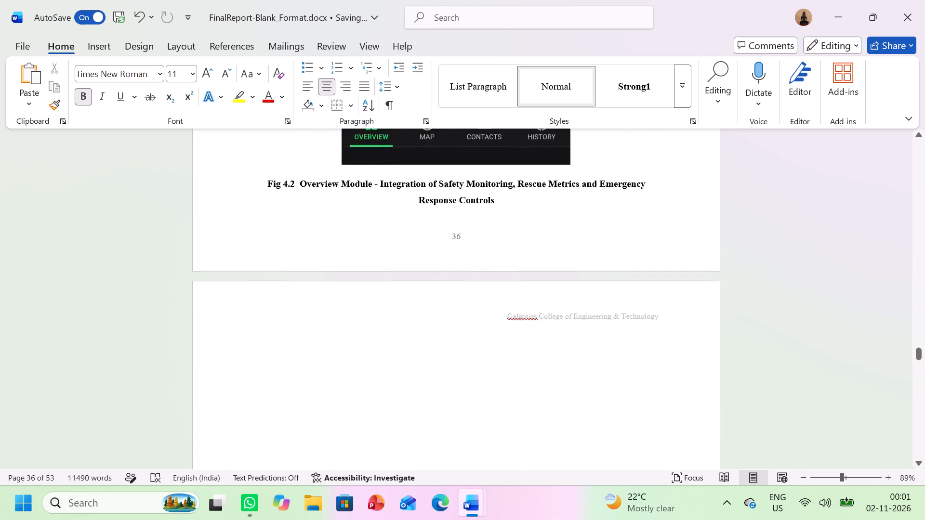
pyautogui.scroll(-3, 551, 358)
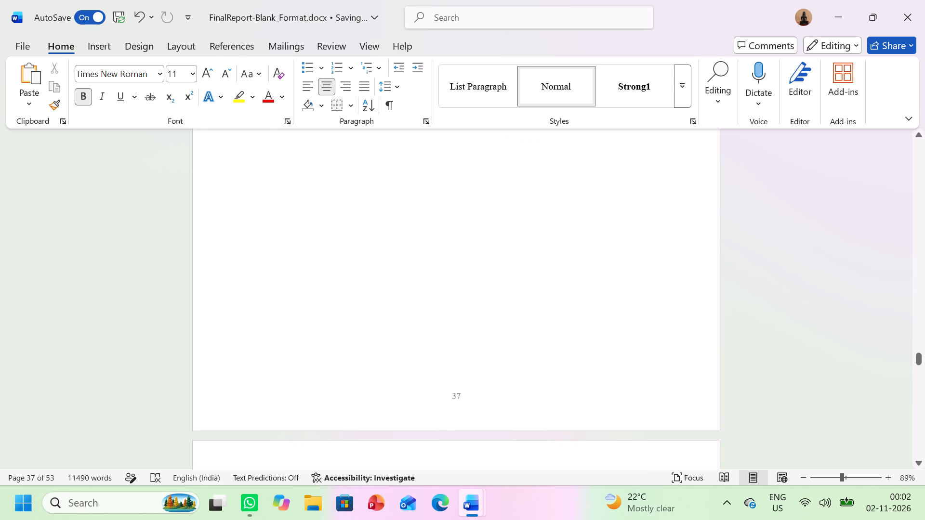
pyautogui.scroll(-1, 539, 343)
pyautogui.click(251, 415)
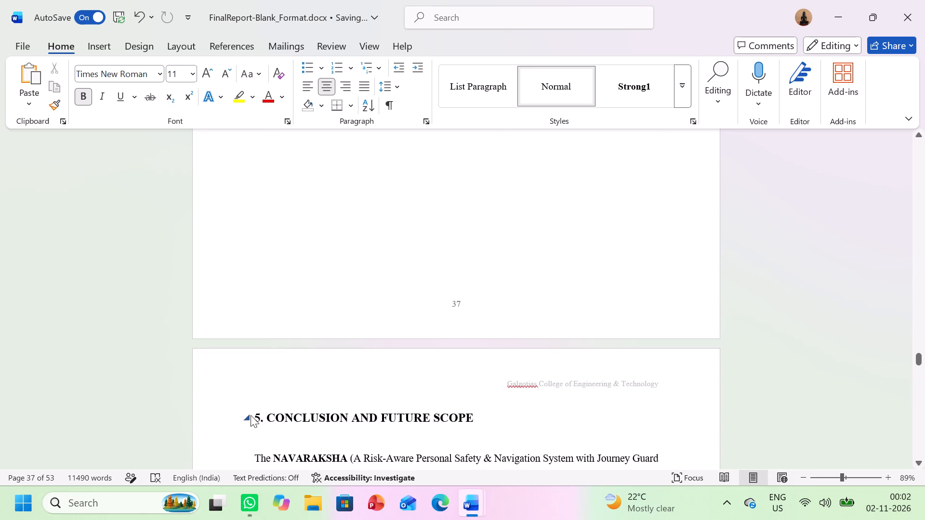
pyautogui.click(259, 417)
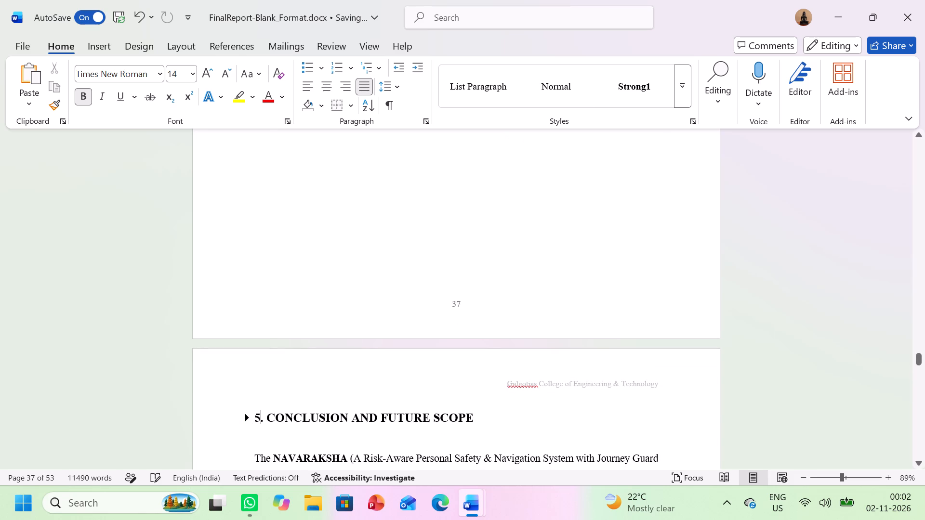
pyautogui.press('Left')
pyautogui.press('BackSpace')
pyautogui.press('BackSpace')
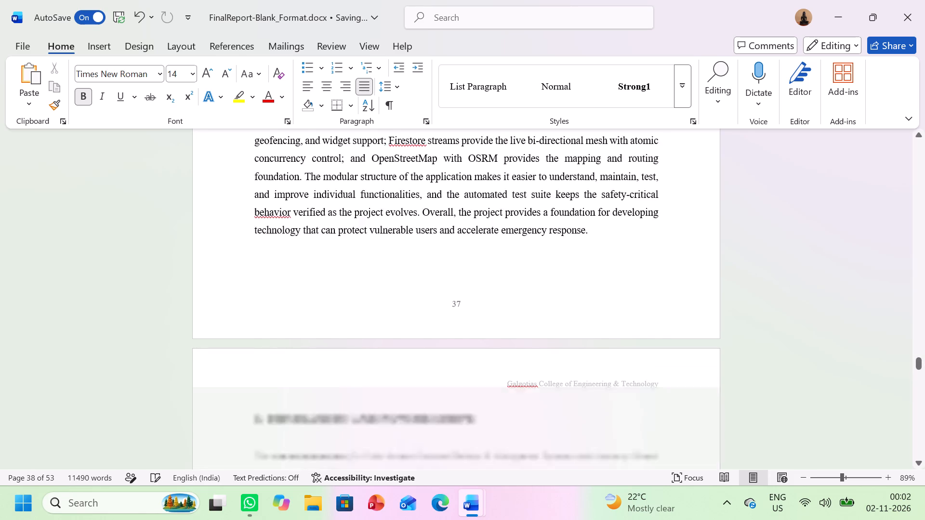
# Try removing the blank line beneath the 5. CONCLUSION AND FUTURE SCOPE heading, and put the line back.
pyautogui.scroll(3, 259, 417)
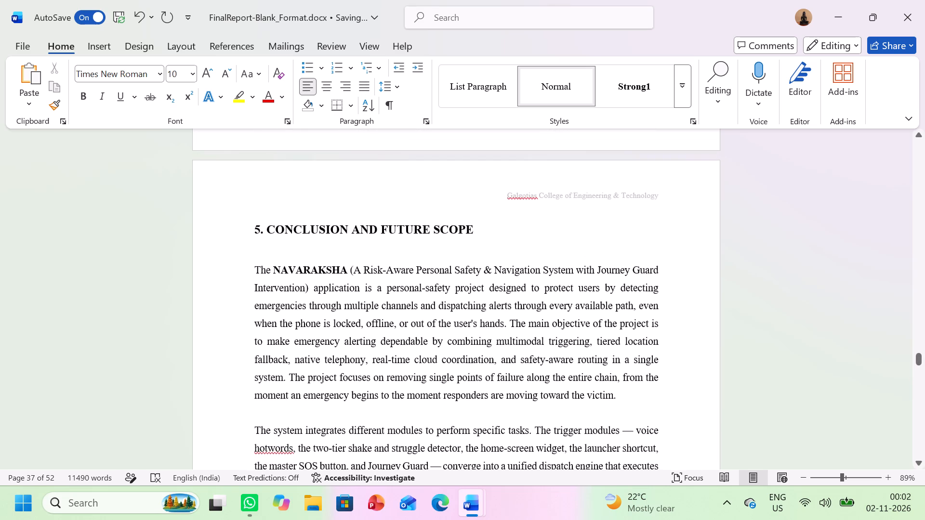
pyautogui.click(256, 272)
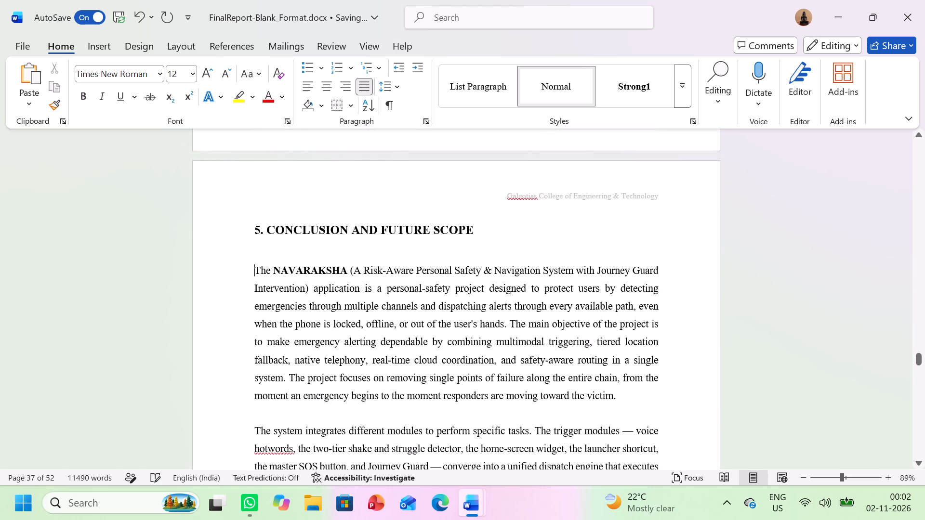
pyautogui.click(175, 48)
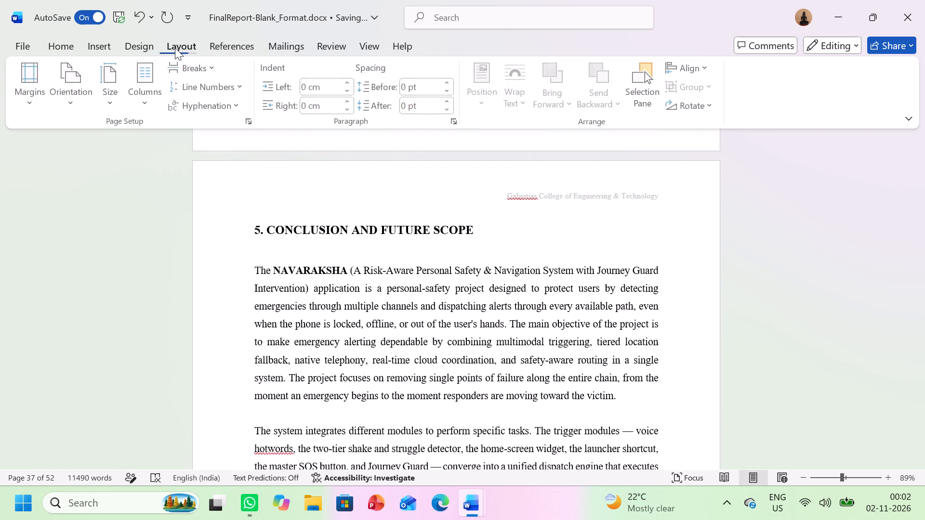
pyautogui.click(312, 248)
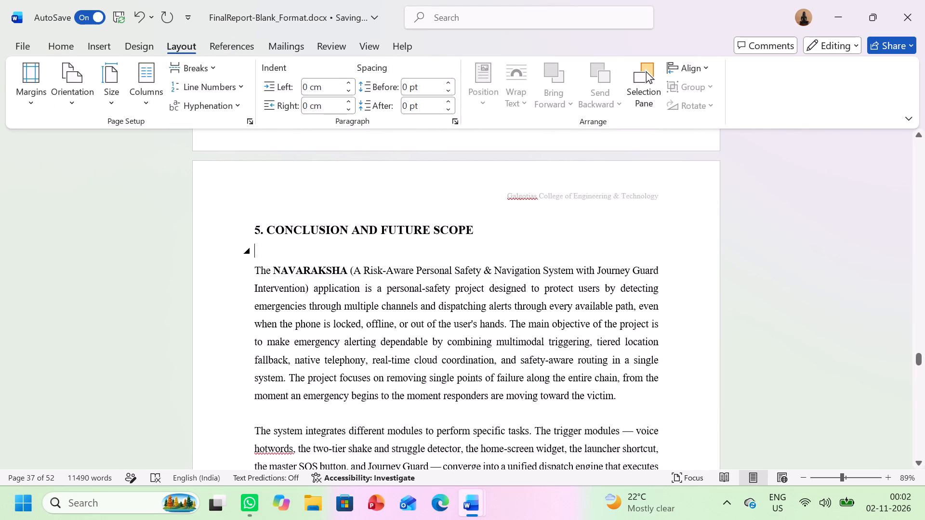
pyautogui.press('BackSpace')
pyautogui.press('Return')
# Examine chapter 5's layout and spelling from the Limitations section through the roadmap and test-case table to Maintenance and Reproducibility.
pyautogui.scroll(-5, 312, 248)
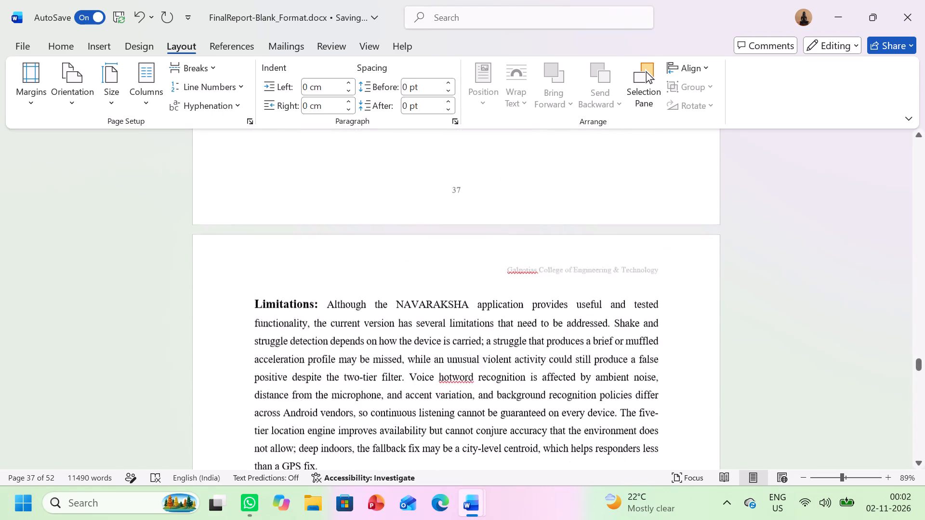
pyautogui.scroll(-6, 312, 248)
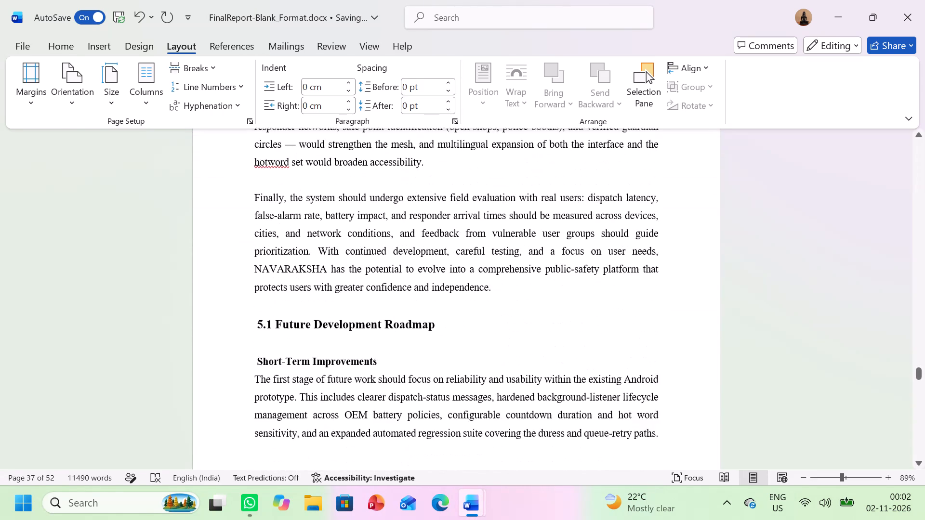
pyautogui.scroll(-4, 312, 248)
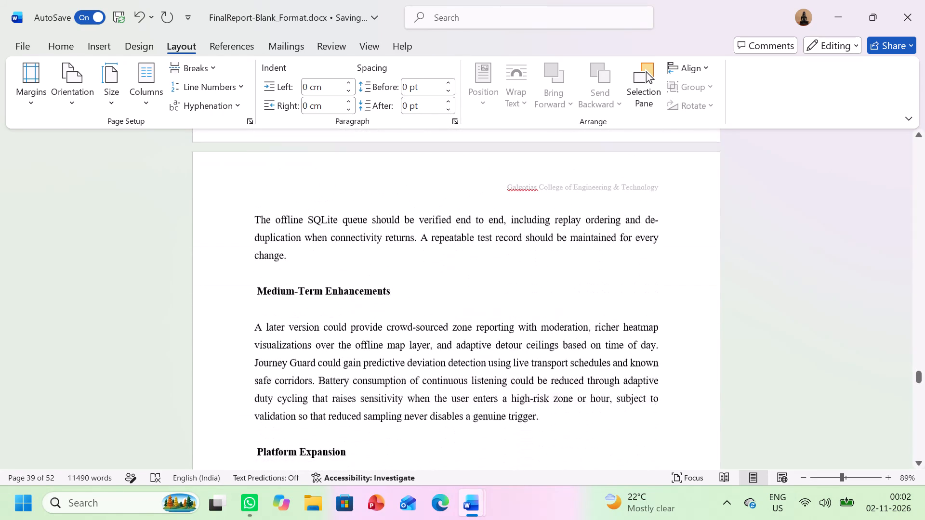
pyautogui.scroll(-12, 312, 248)
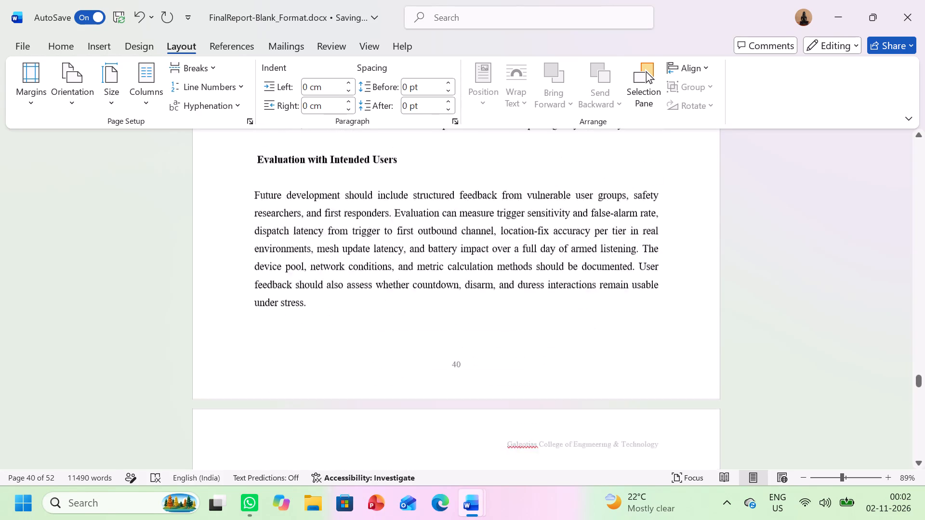
pyautogui.scroll(-4, 312, 248)
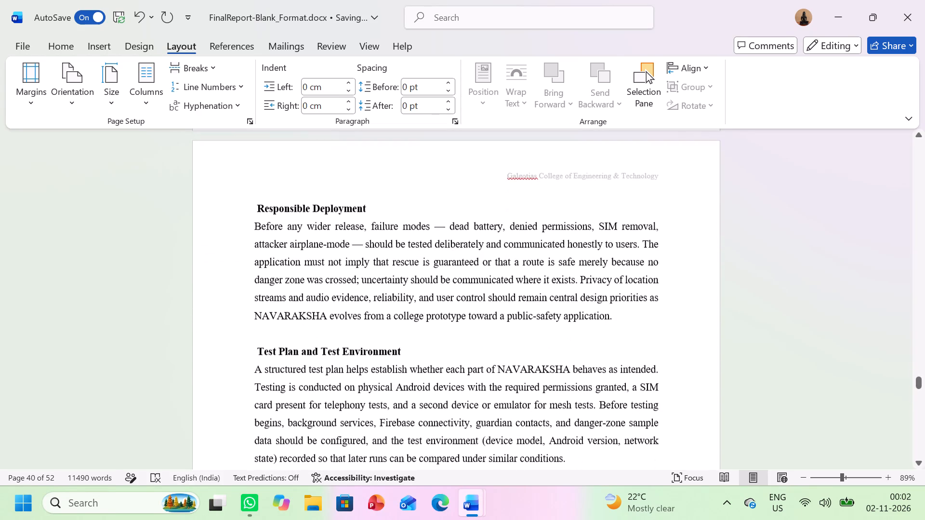
pyautogui.scroll(-5, 312, 248)
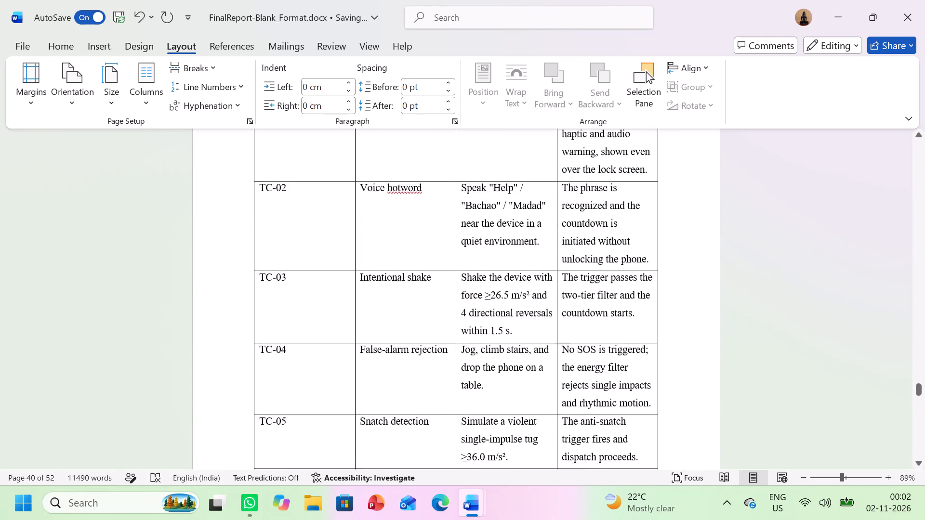
pyautogui.scroll(-16, 312, 248)
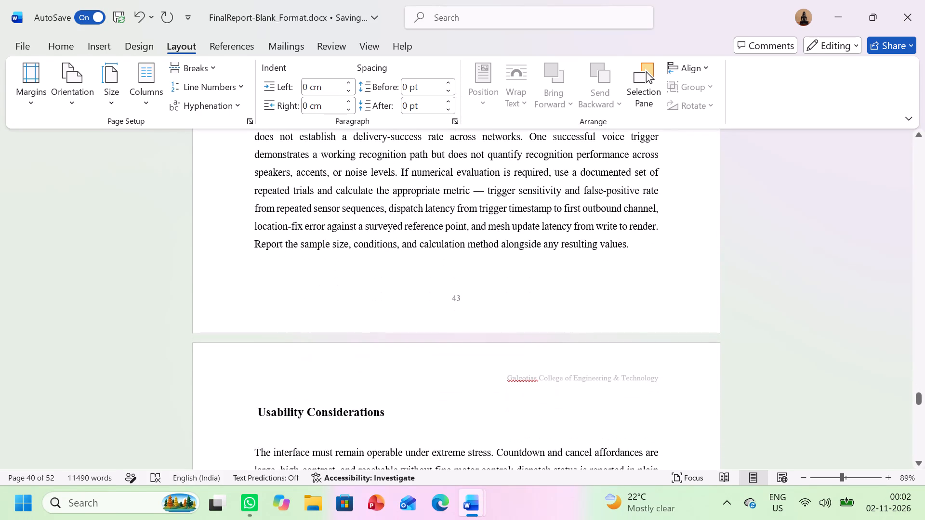
pyautogui.scroll(-4, 312, 248)
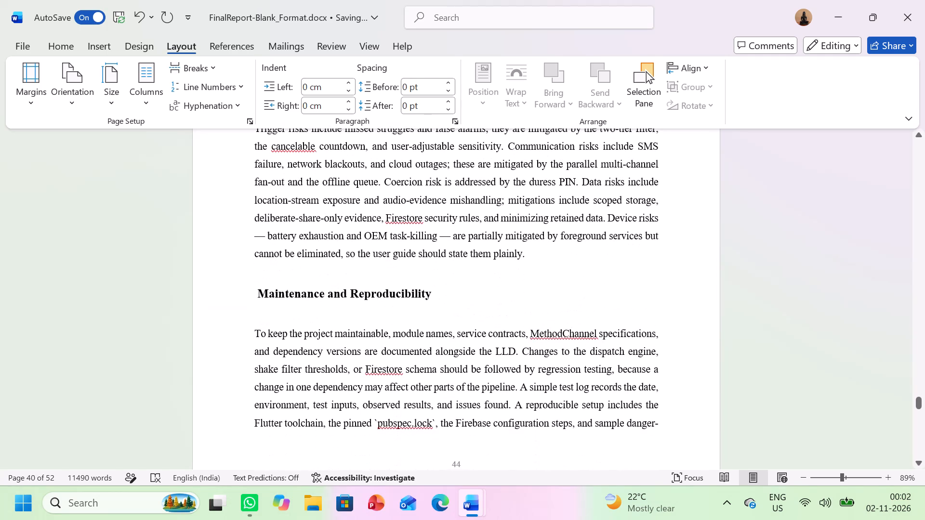
# Apply the spelling suggestions cancellable, Fire store and Method Channel in the paragraphs directly above and below the Maintenance and Reproducibility heading.
pyautogui.click(287, 148)
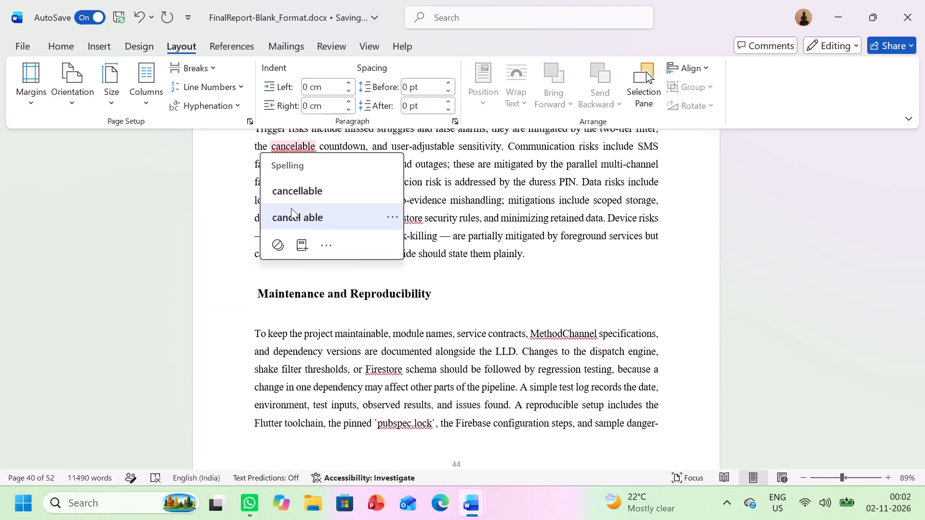
pyautogui.click(296, 198)
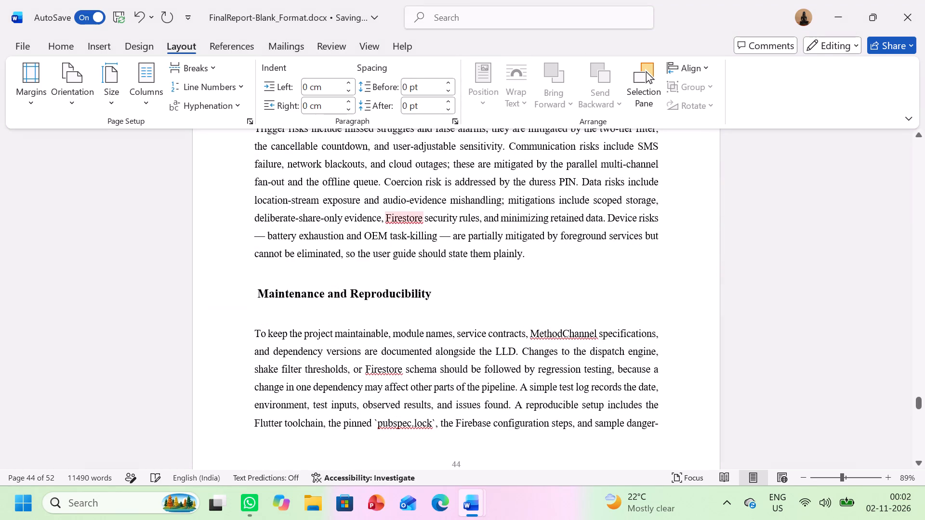
pyautogui.click(413, 220)
pyautogui.click(410, 259)
pyautogui.scroll(-1, 410, 259)
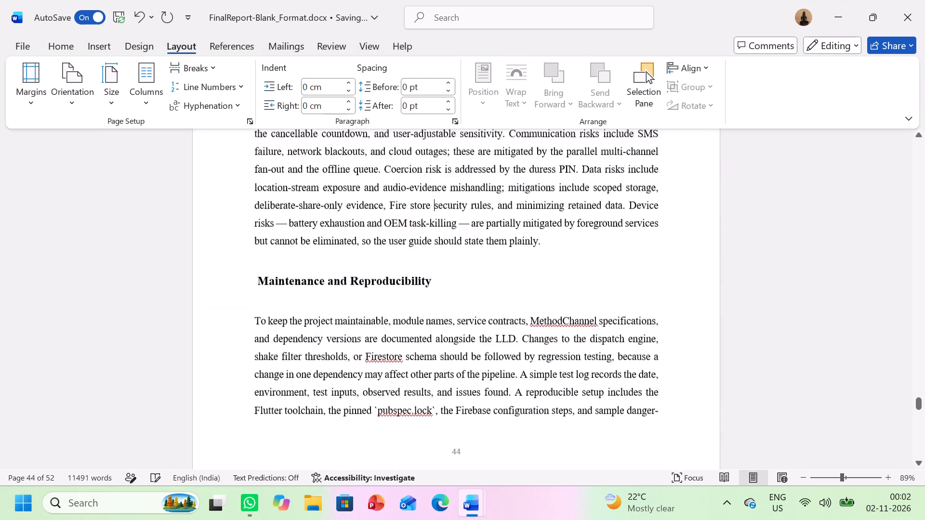
pyautogui.scroll(-1, 410, 259)
pyautogui.click(558, 223)
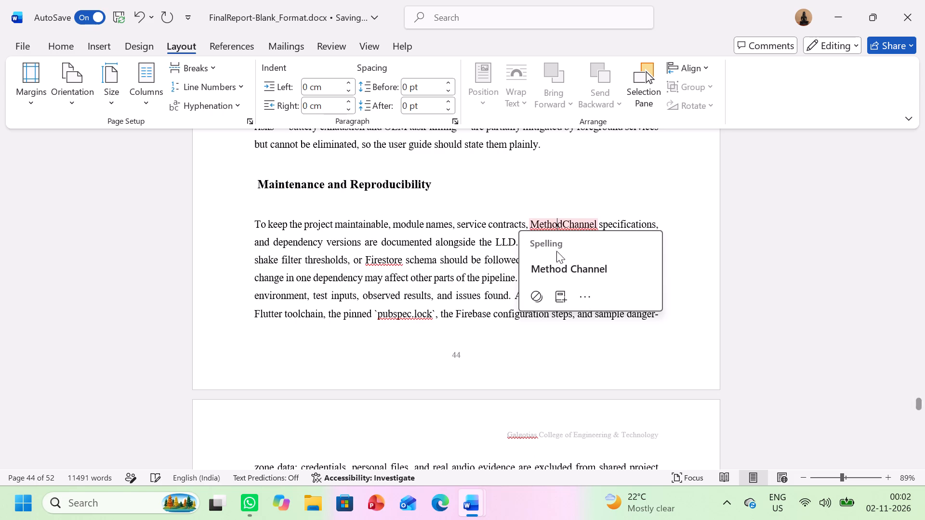
pyautogui.click(556, 267)
# Split the Maintenance and Reproducibility paragraph after `pubspec.lock`, and capitalise The at the start of the new paragraph.
pyautogui.scroll(-1, 495, 269)
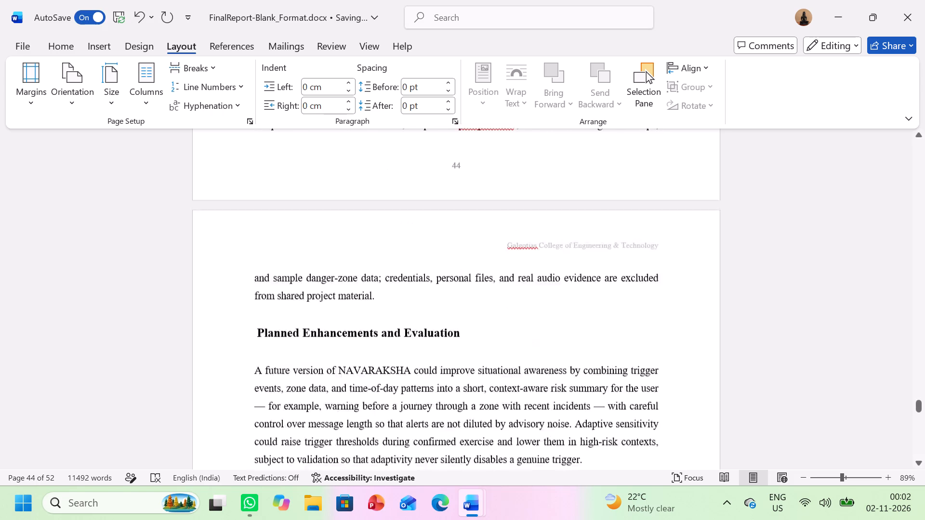
pyautogui.scroll(-1, 495, 269)
pyautogui.scroll(1, 495, 269)
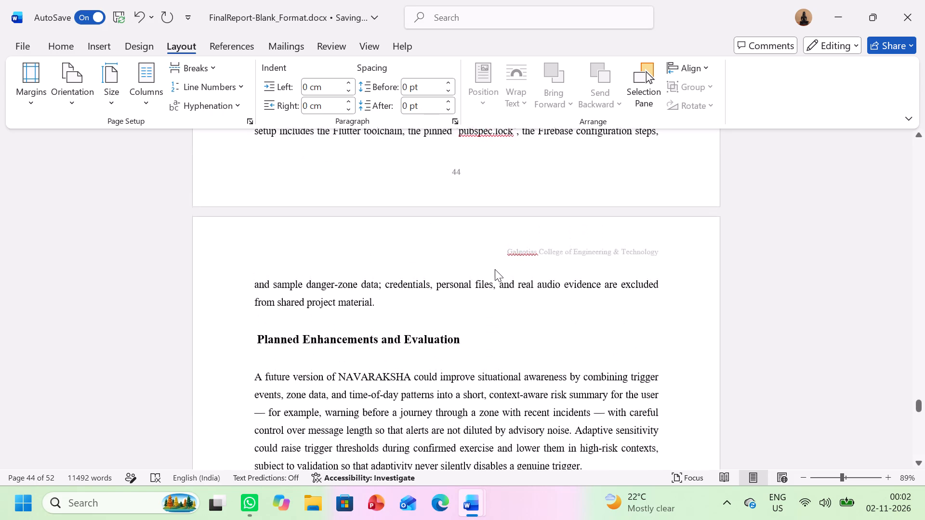
pyautogui.scroll(1, 495, 269)
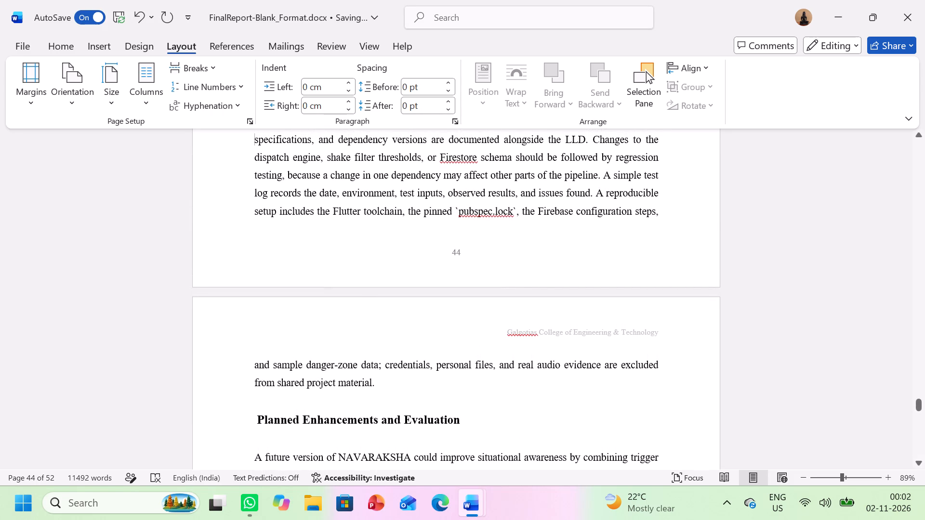
pyautogui.click(522, 209)
pyautogui.press('Return')
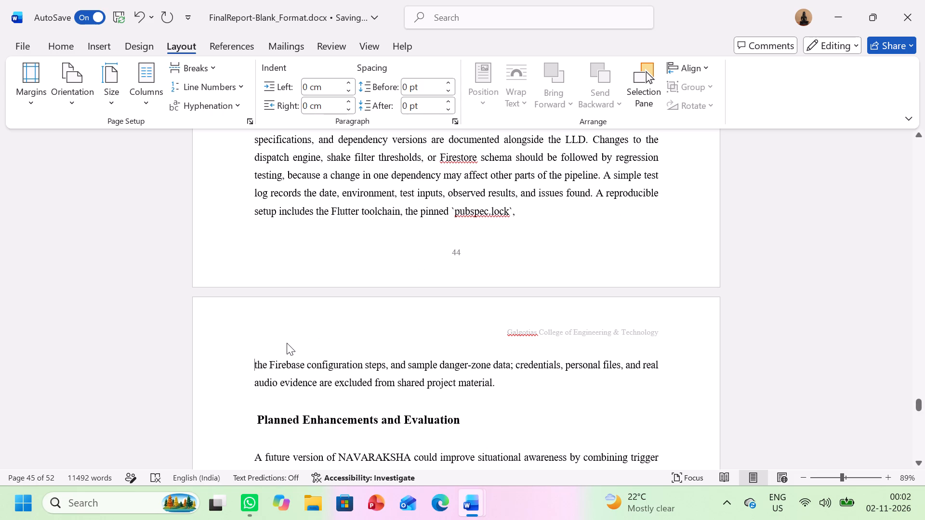
pyautogui.press('Right')
pyautogui.press('BackSpace')
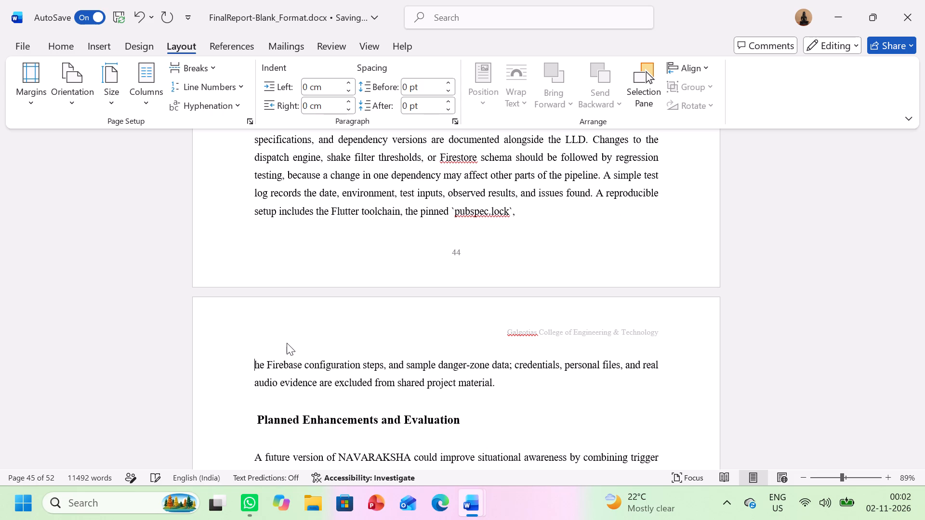
pyautogui.press('t')
# Remove the blank line between the Detailed Module-Level Design heading and its first paragraph.
pyautogui.scroll(-1, 287, 343)
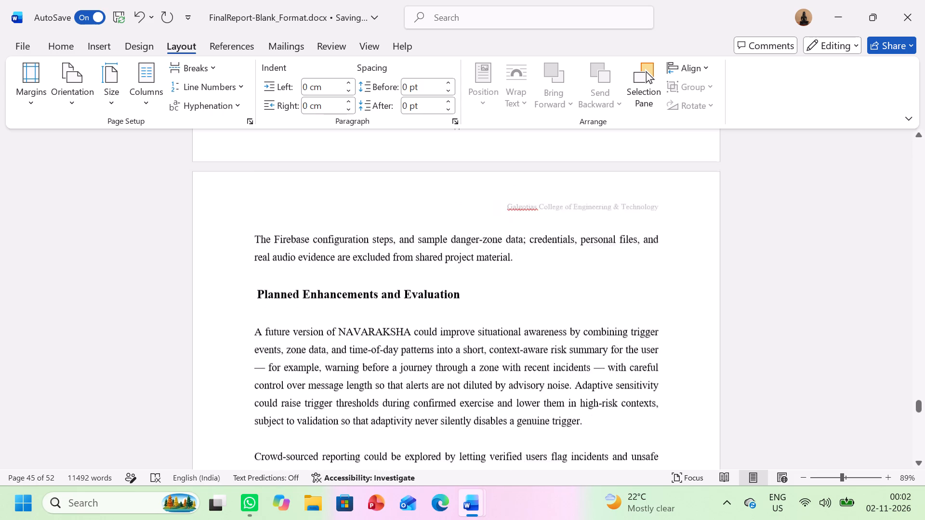
pyautogui.scroll(-6, 287, 343)
pyautogui.click(258, 336)
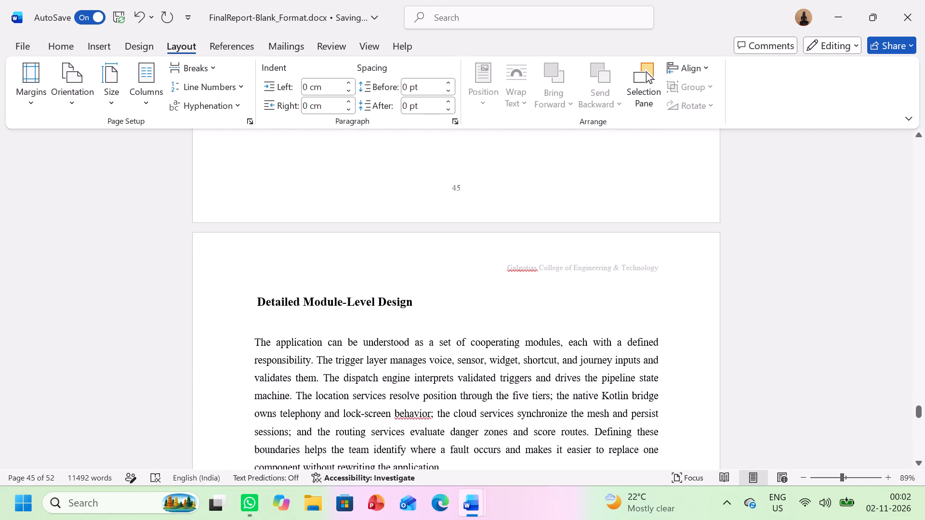
pyautogui.click(258, 338)
pyautogui.press('Down')
pyautogui.press('Up')
pyautogui.press('Left')
pyautogui.press('BackSpace')
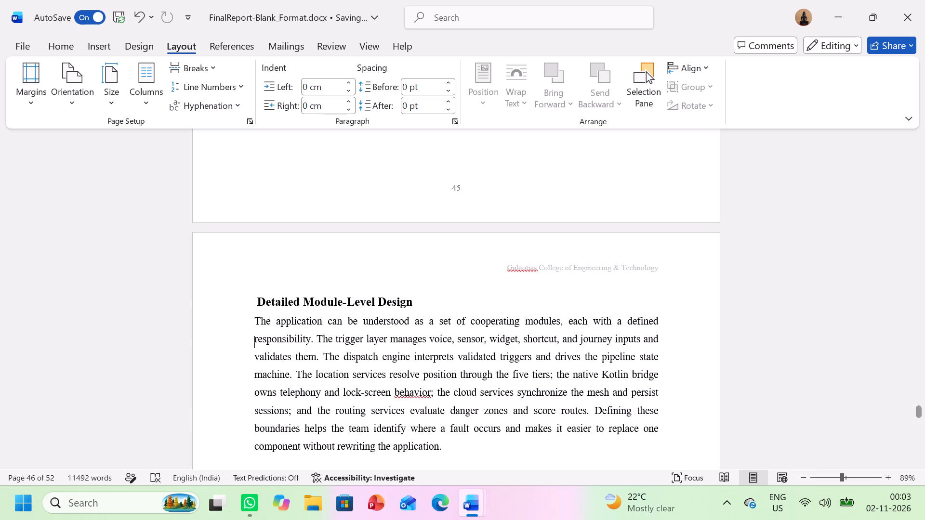
# Move the Proposed Performance Evaluation Framework heading from the bottom of page 46 to the start of page 47.
pyautogui.scroll(-1, 328, 279)
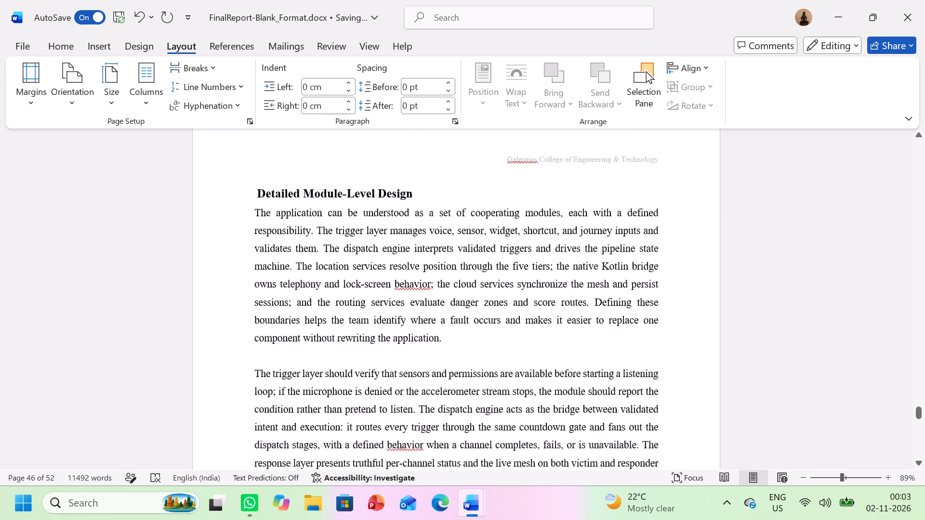
pyautogui.scroll(-2, 328, 279)
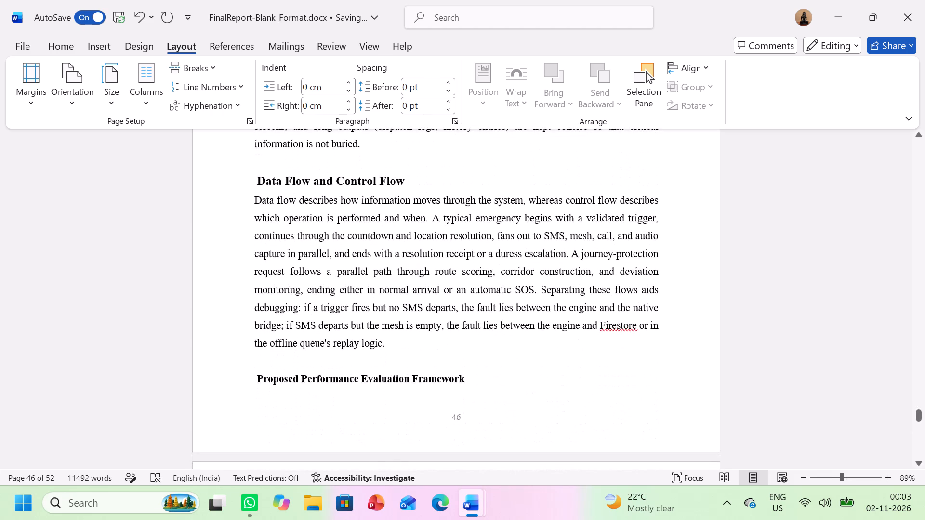
pyautogui.keyDown('ctrl'); pyautogui.scroll(-1, 328, 279); pyautogui.keyUp('ctrl')
pyautogui.scroll(1, 328, 279)
pyautogui.press('Return')
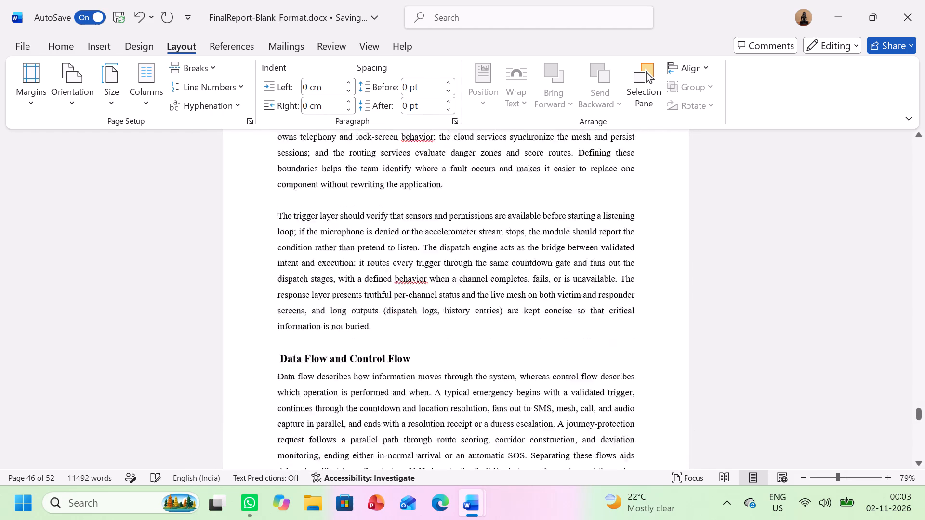
# Apply the grammar suggestion "genuine, simulated" in the first paragraph under Proposed Performance Evaluation Framework.
pyautogui.scroll(-11, 328, 279)
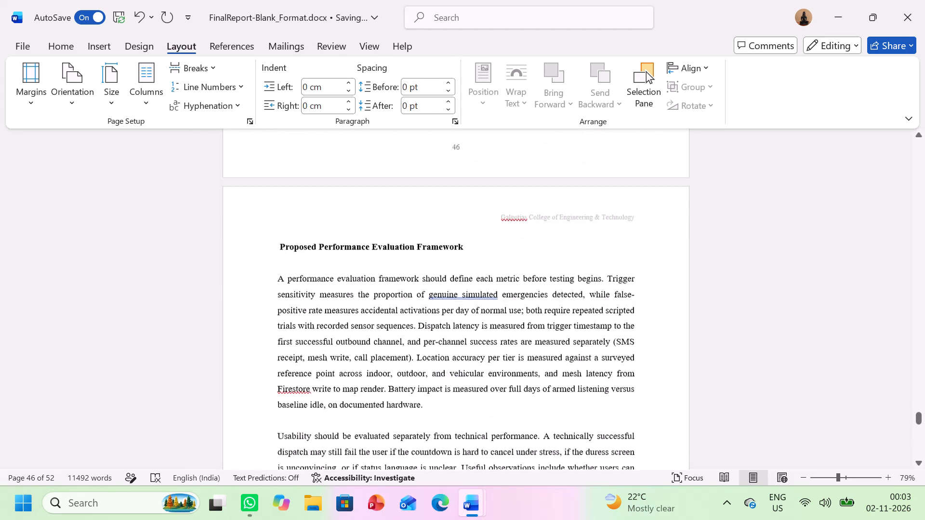
pyautogui.scroll(-2, 328, 279)
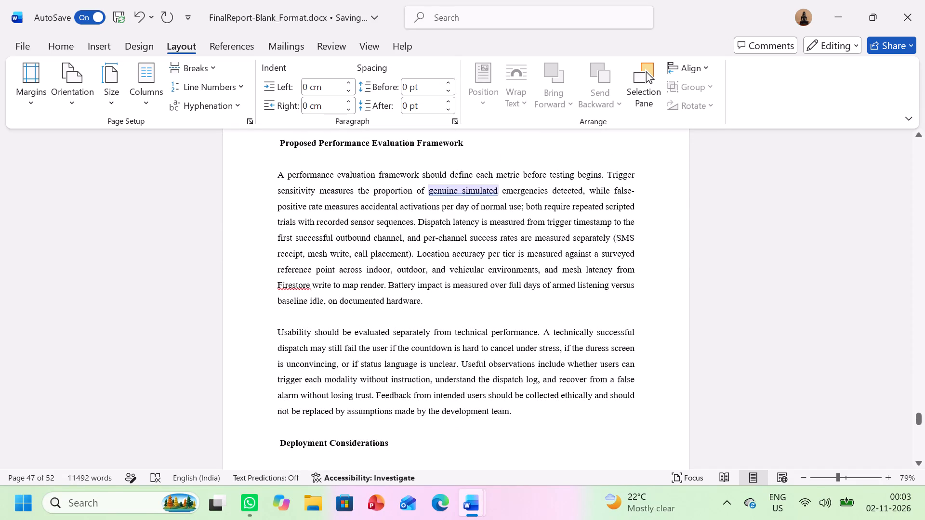
pyautogui.click(449, 190)
pyautogui.click(455, 240)
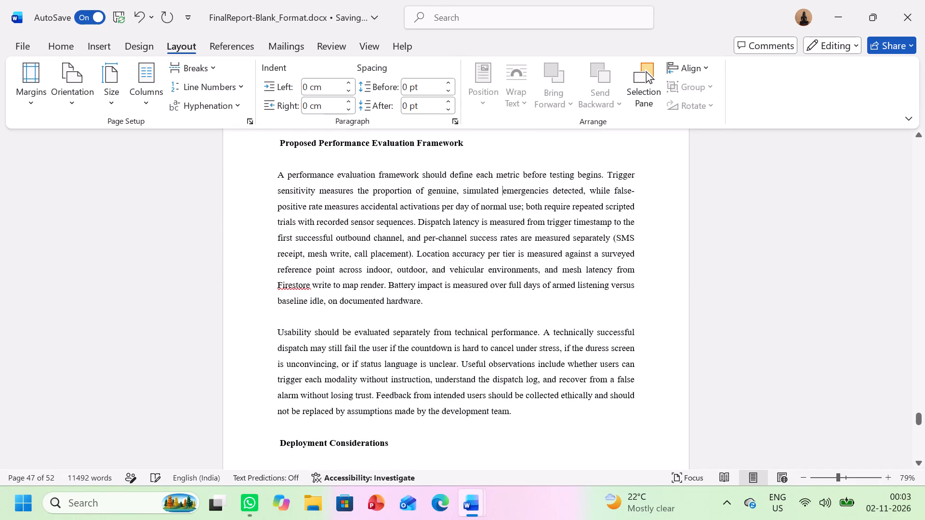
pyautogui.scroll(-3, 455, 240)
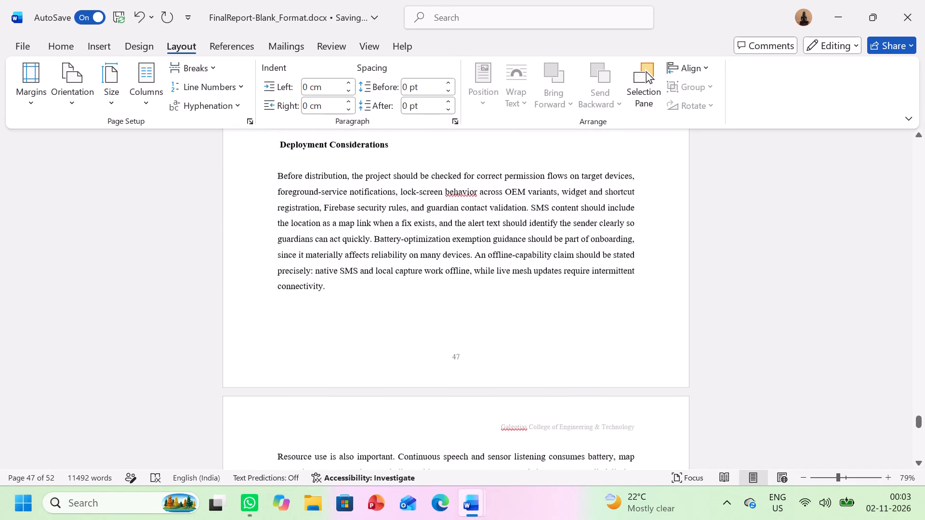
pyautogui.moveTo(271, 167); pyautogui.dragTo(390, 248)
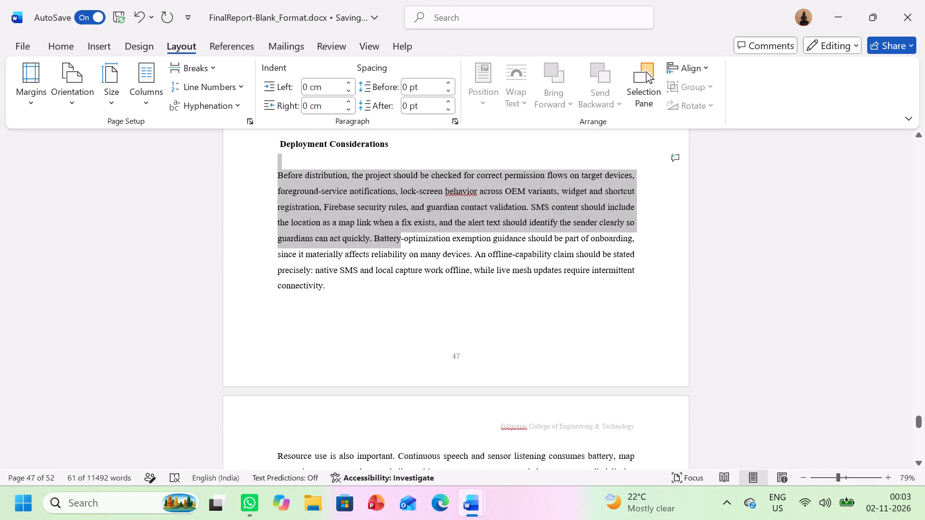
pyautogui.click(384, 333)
# Apply the spelling suggestion Method Channel in the developer documentation paragraph above Acceptance Criteria and Completion Checklist.
pyautogui.scroll(-3, 384, 333)
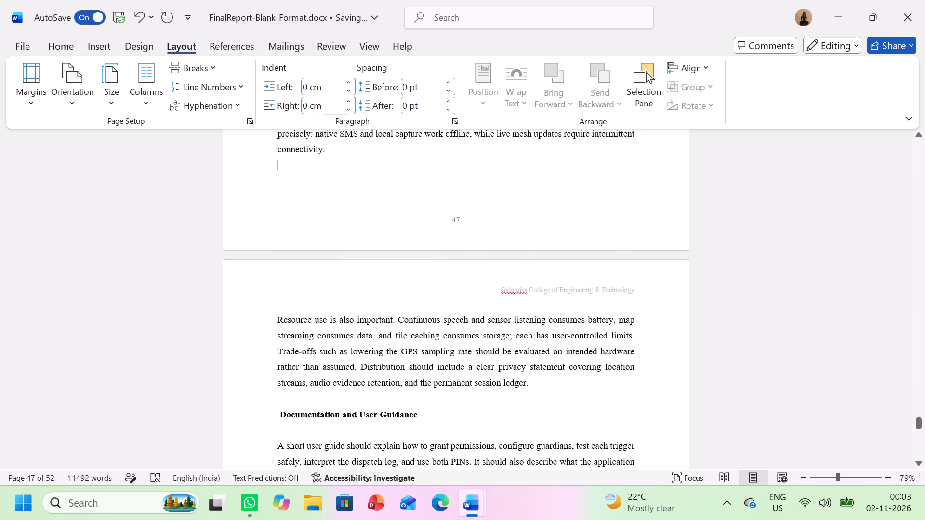
pyautogui.scroll(-3, 384, 333)
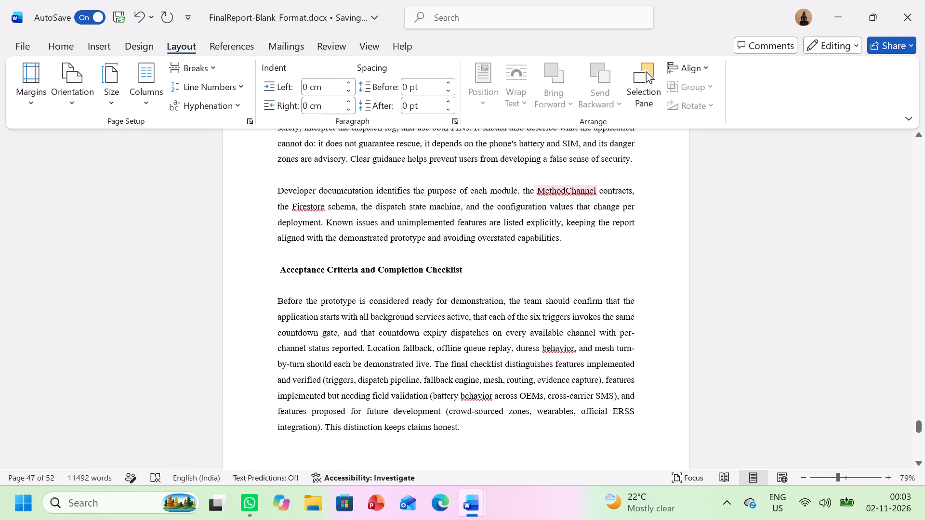
pyautogui.click(568, 183)
pyautogui.click(560, 191)
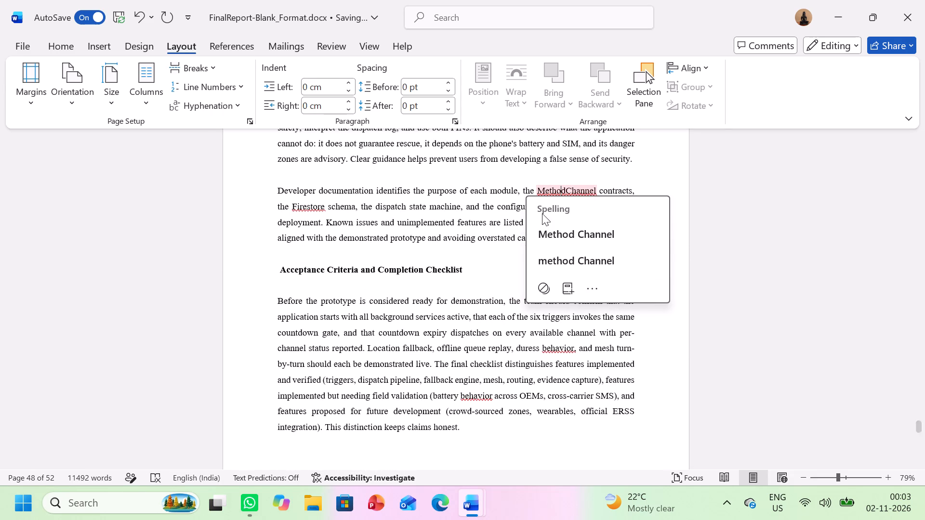
pyautogui.click(545, 232)
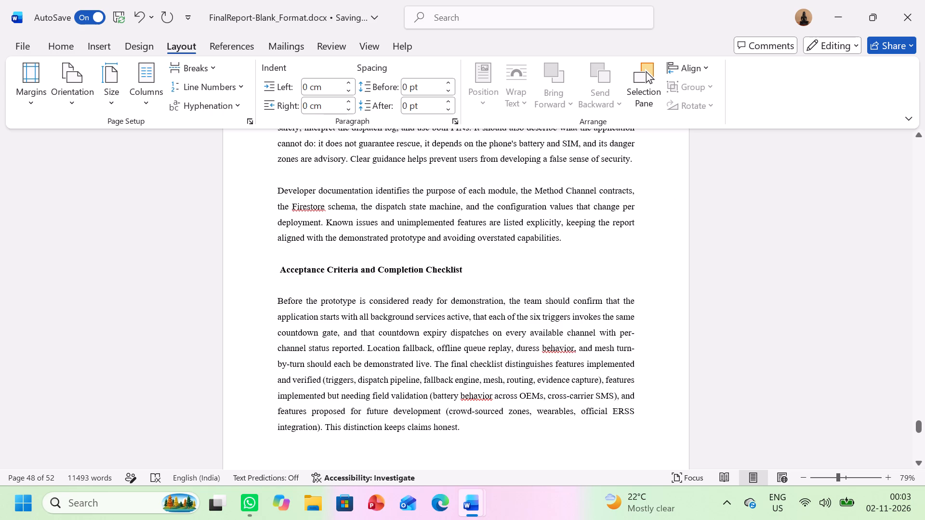
# Apply the spelling suggestion behaviour to both flagged words in the Acceptance Criteria and Completion Checklist paragraph.
pyautogui.scroll(-2, 327, 252)
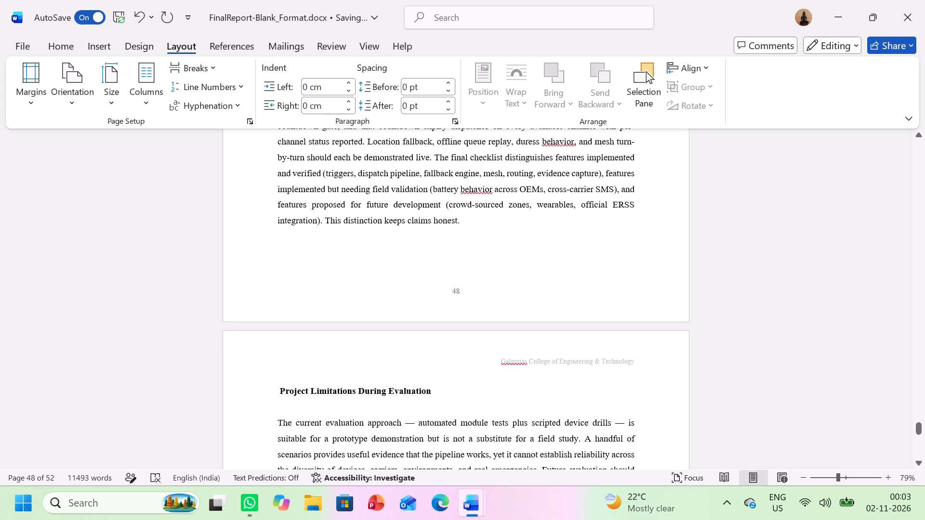
pyautogui.click(476, 187)
pyautogui.click(479, 233)
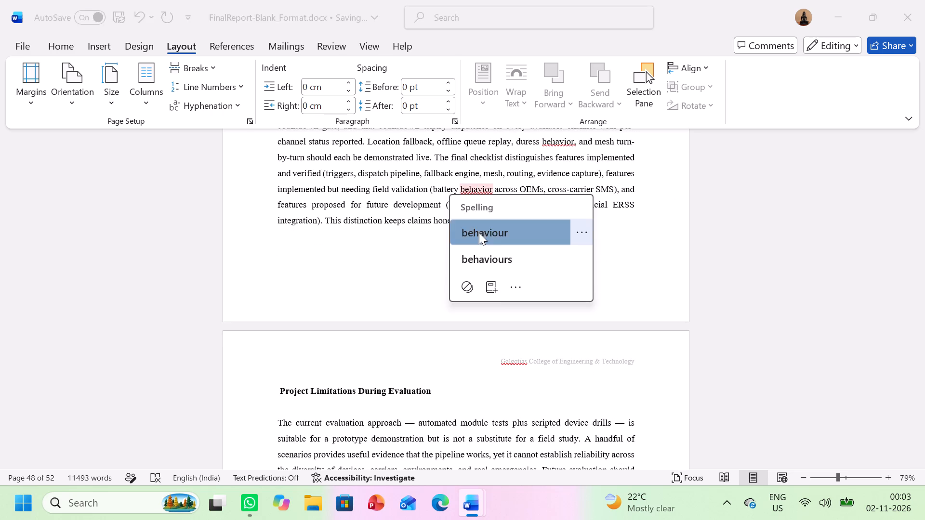
pyautogui.click(563, 142)
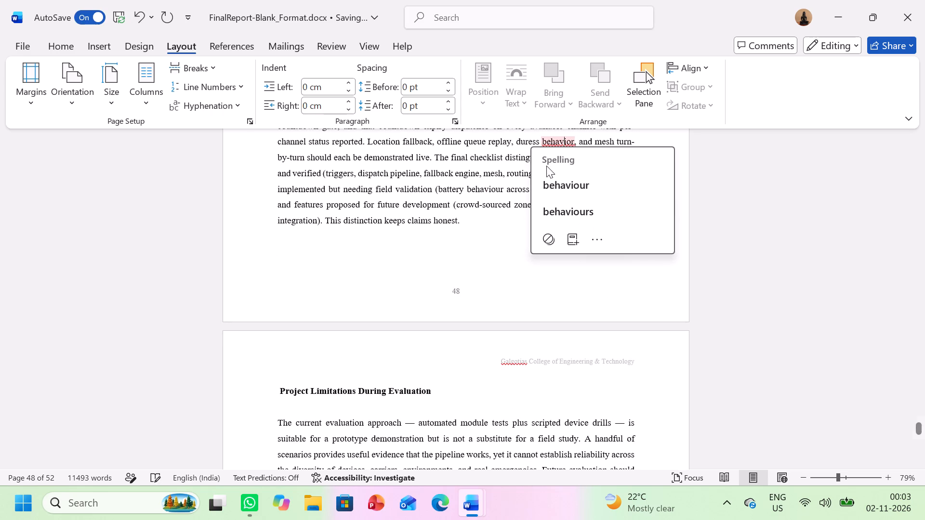
pyautogui.click(542, 177)
# Examine the layout from Project Limitations During Evaluation through the References to the last page, and return to the cover page.
pyautogui.scroll(-2, 433, 334)
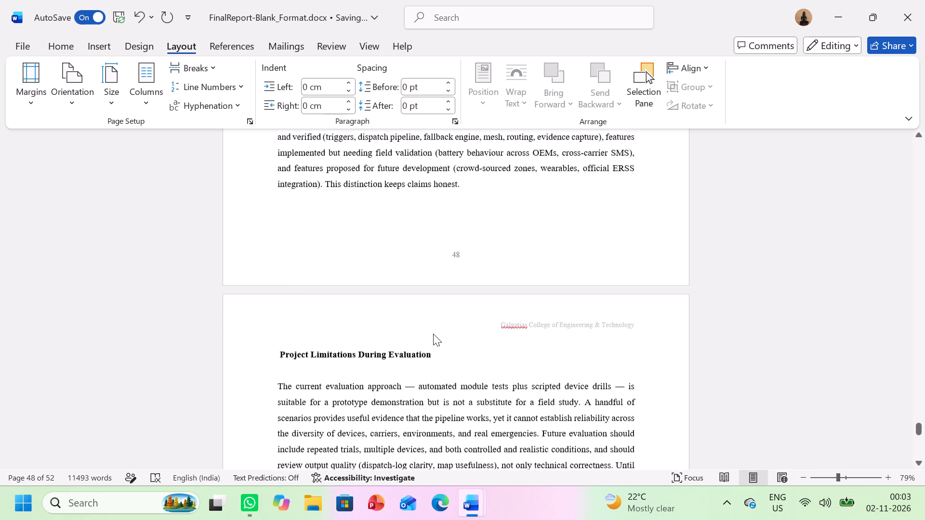
pyautogui.scroll(-4, 433, 334)
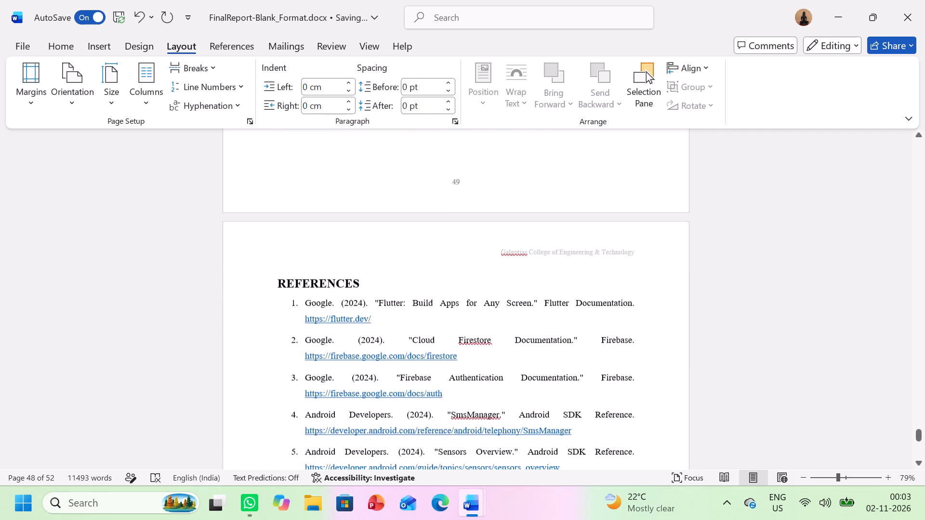
pyautogui.scroll(-3, 433, 334)
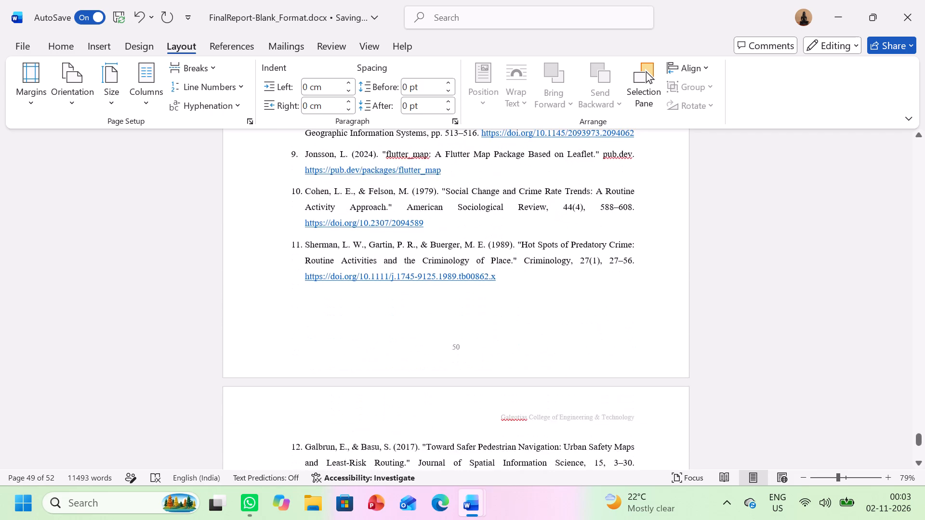
pyautogui.scroll(-5, 433, 334)
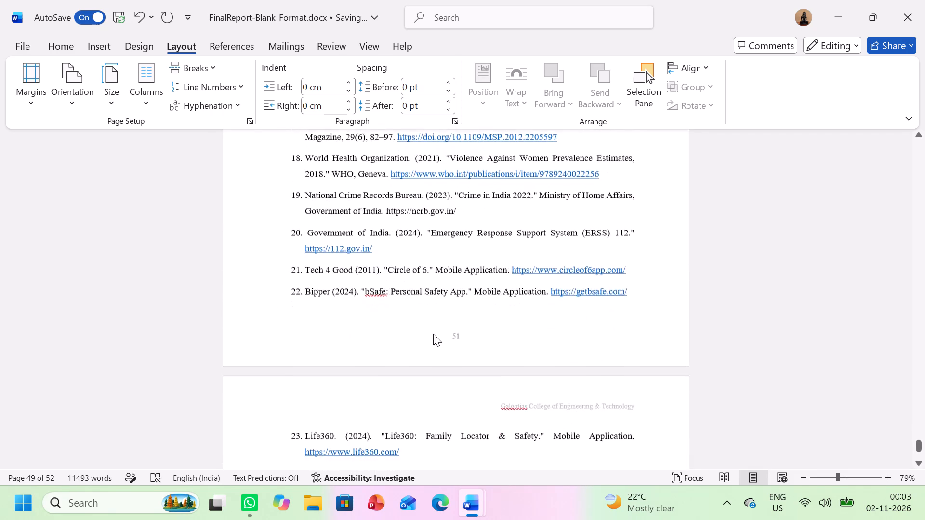
pyautogui.scroll(-4, 433, 334)
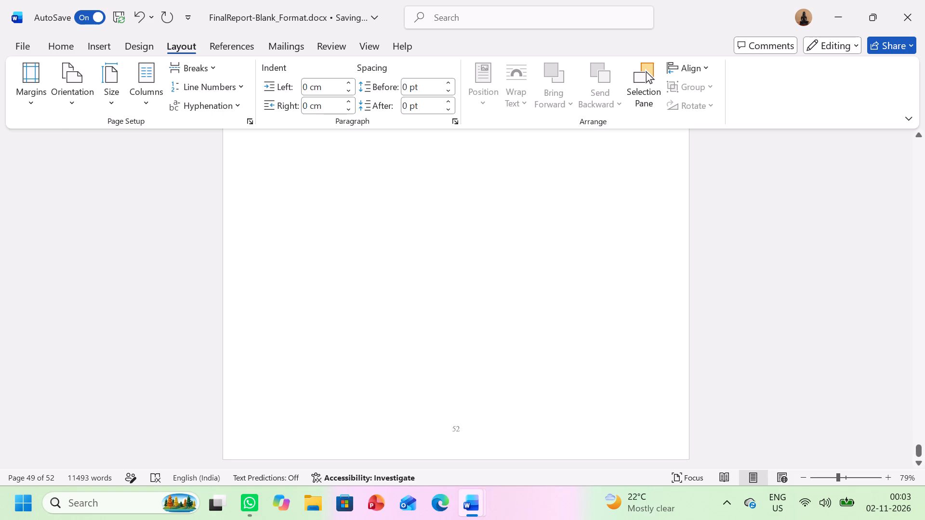
pyautogui.scroll(20, 364, 195)
pyautogui.scroll(16, 364, 195)
pyautogui.scroll(7, 364, 195)
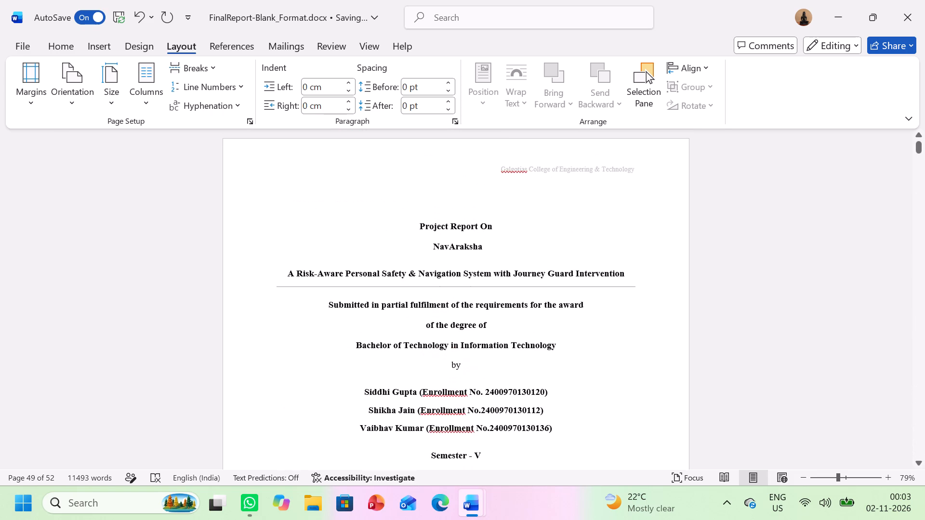
pyautogui.scroll(5, 364, 195)
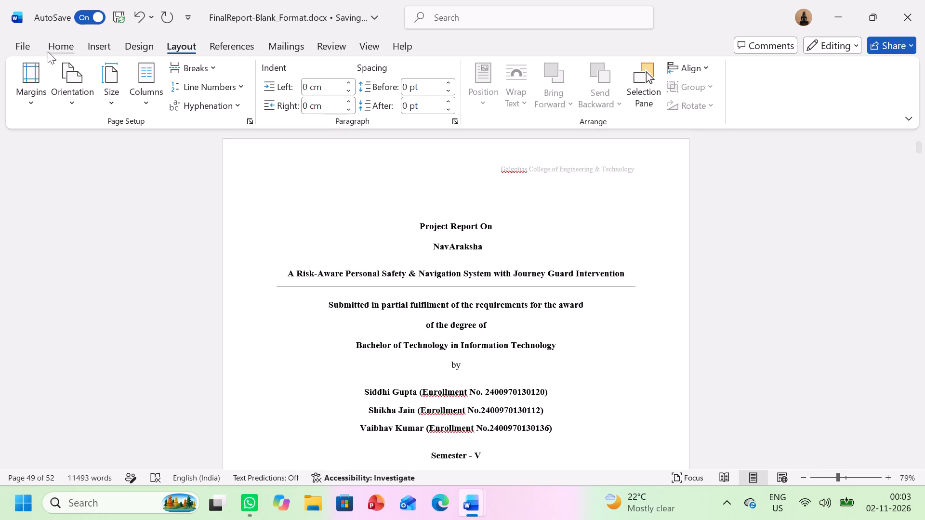
# Open the print settings and preview for the report.
pyautogui.click(31, 47)
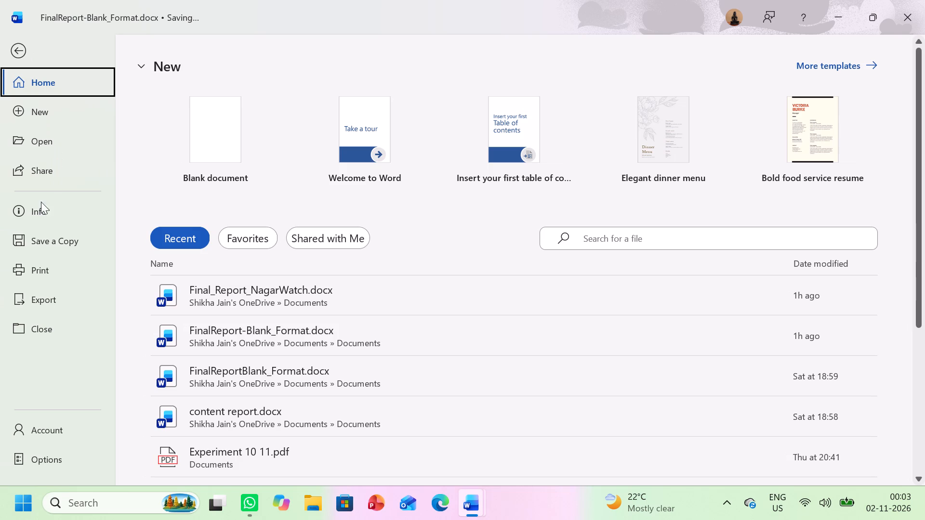
pyautogui.click(40, 269)
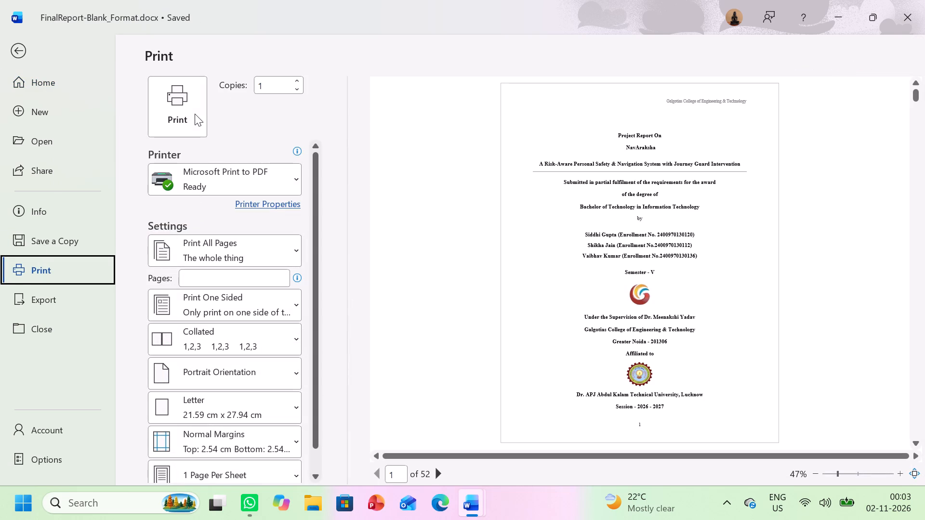
# Print the whole report to PDF with Microsoft Print to PDF, saving it in Documents as minireport.
pyautogui.click(195, 114)
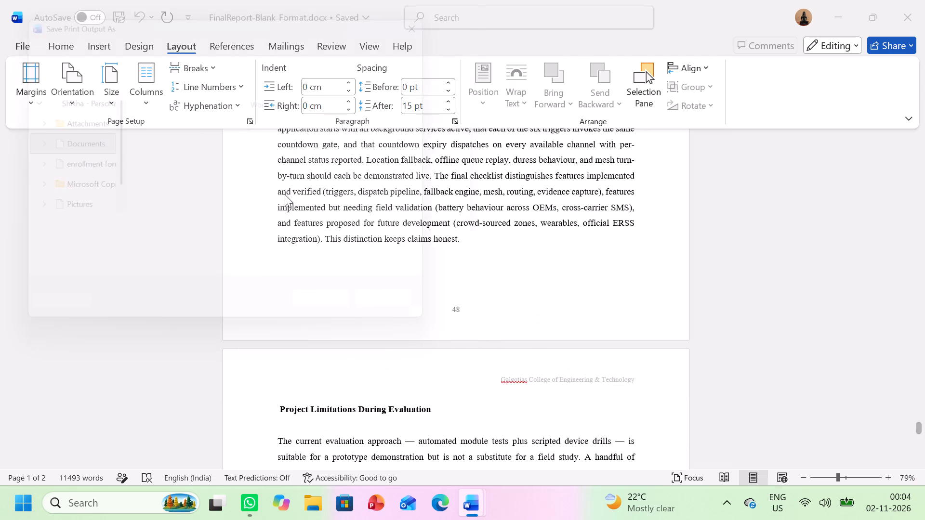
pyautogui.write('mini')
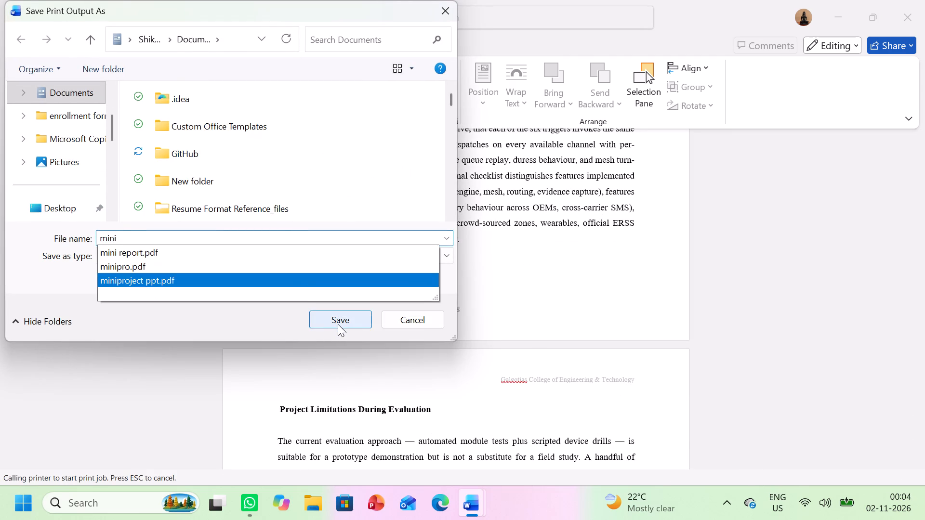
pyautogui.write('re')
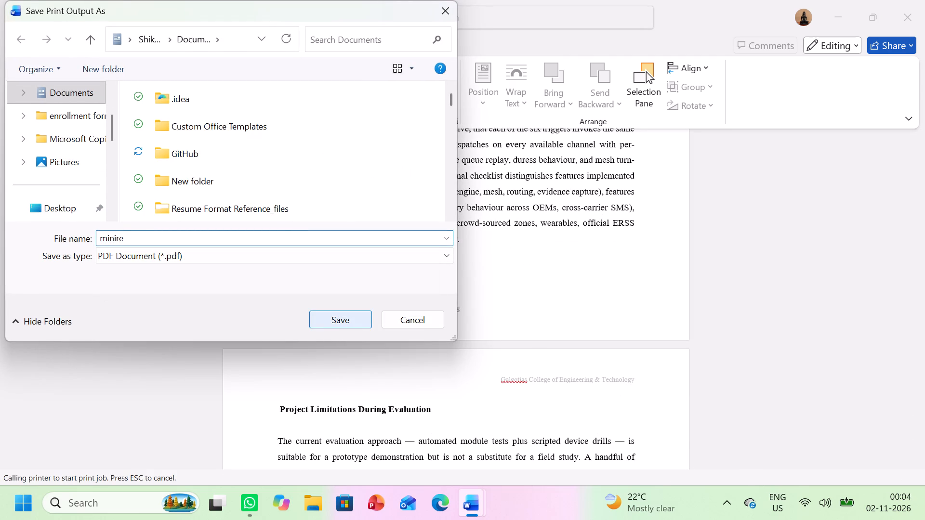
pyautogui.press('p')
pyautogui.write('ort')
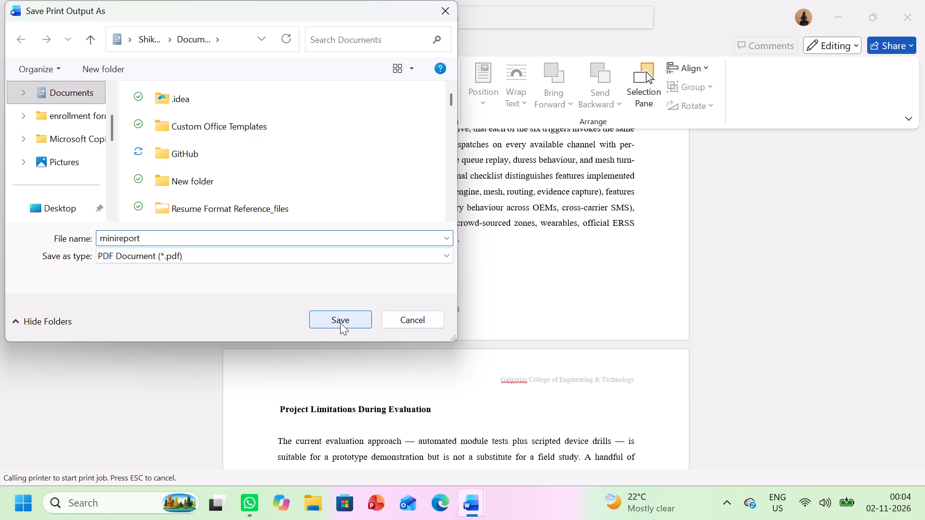
pyautogui.click(340, 323)
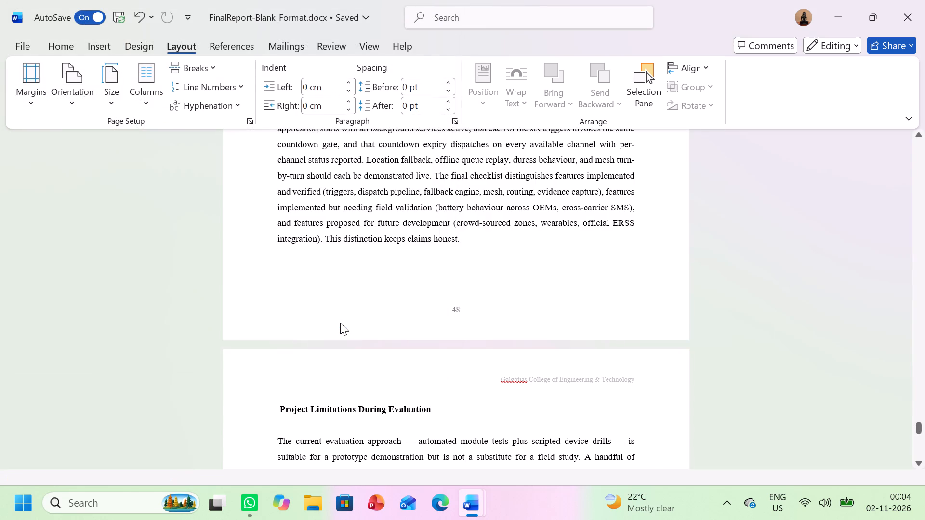
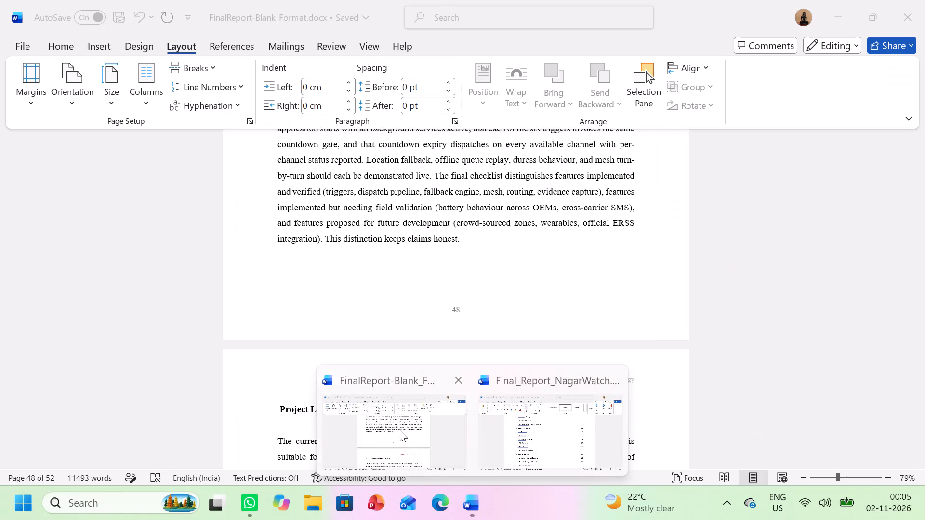
# Examine the report's pages backwards from the completion checklist text on page 48 to section 2.3.3 Problem Solution.
pyautogui.scroll(16, 492, 374)
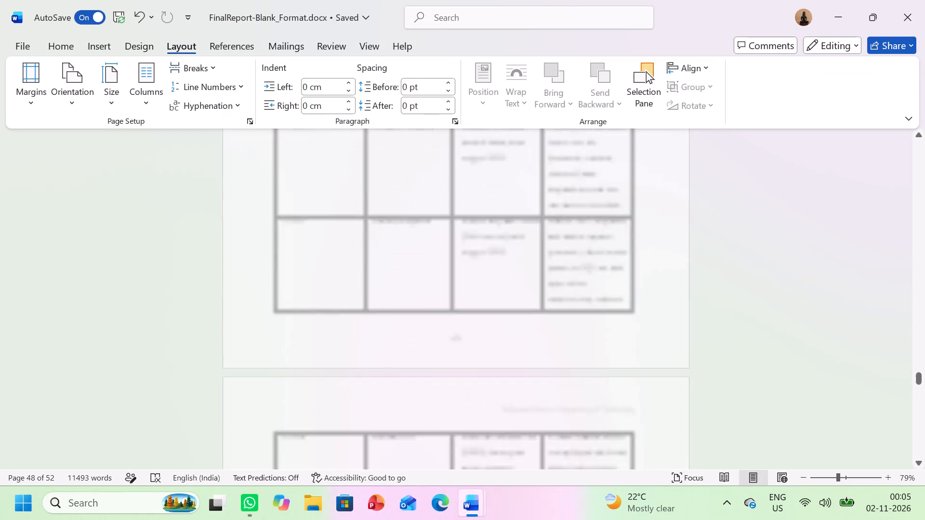
pyautogui.scroll(17, 492, 374)
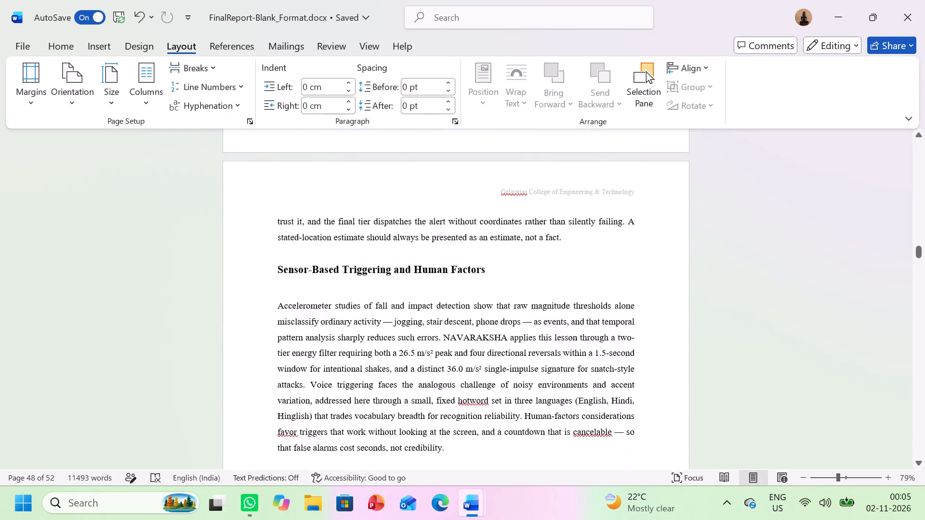
pyautogui.scroll(8, 492, 374)
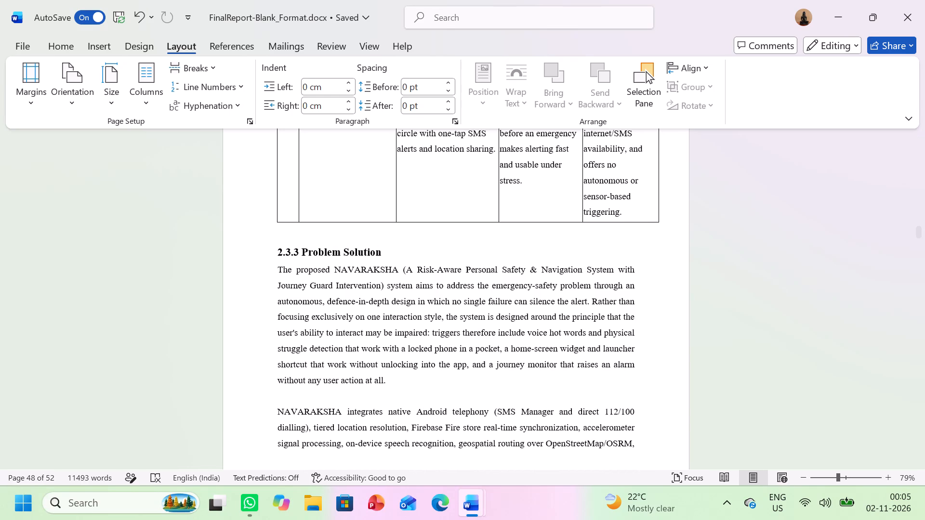
# In the Table of Contents, replace the blank placeholder in the "1. Introduction" row with page number 8.
pyautogui.scroll(15, 492, 374)
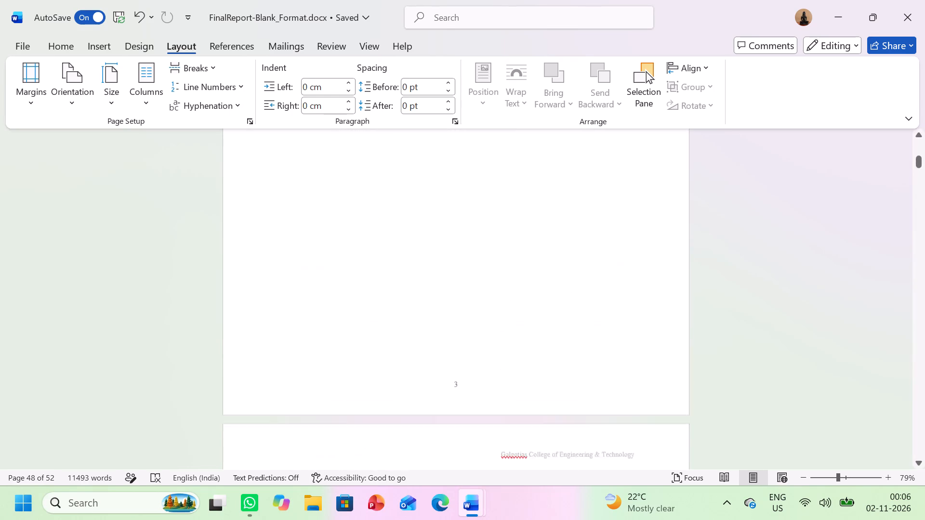
pyautogui.scroll(-3, 492, 374)
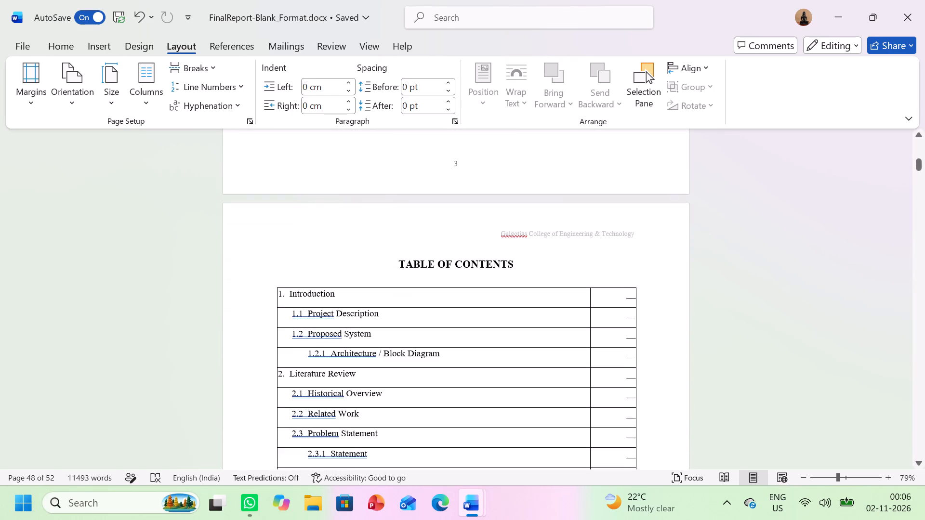
pyautogui.scroll(-1, 492, 374)
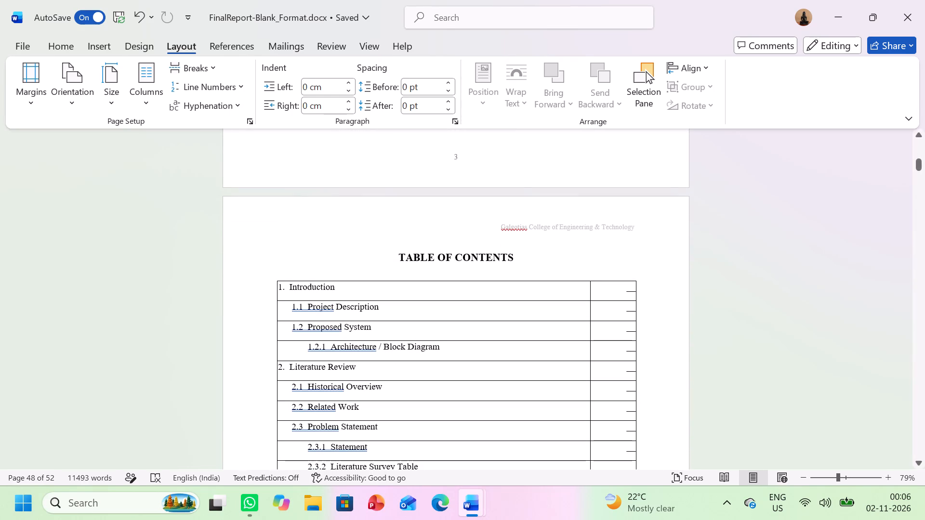
pyautogui.click(613, 295)
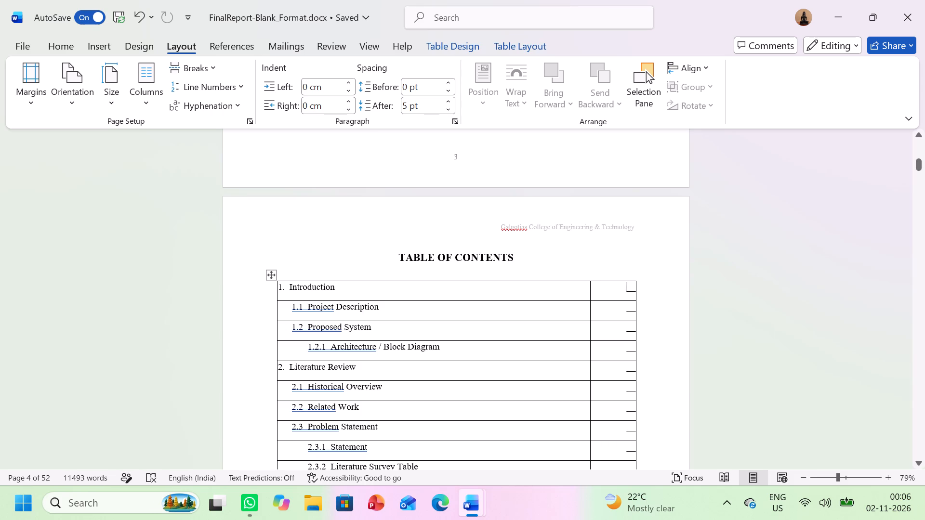
pyautogui.press('Right')
pyautogui.press('Right')
pyautogui.press('BackSpace')
pyautogui.press('BackSpace')
pyautogui.press('8')
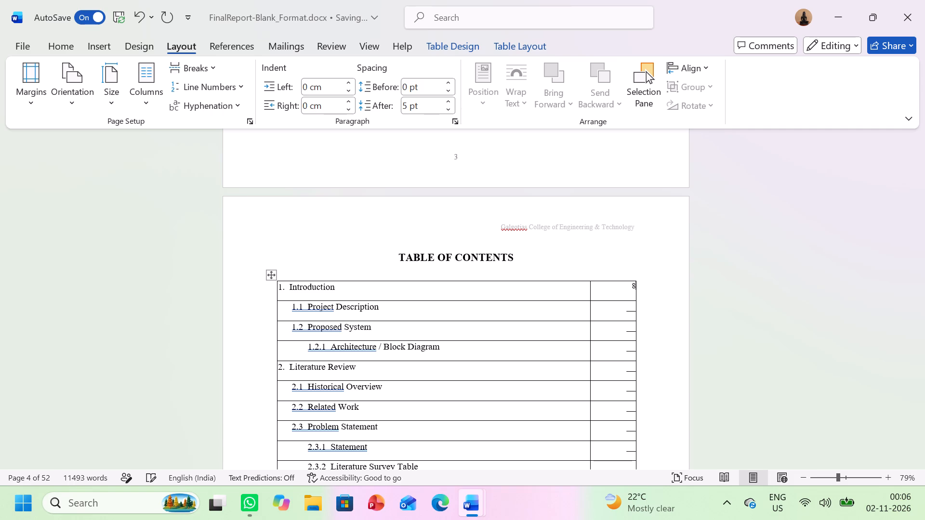
pyautogui.press('BackSpace')
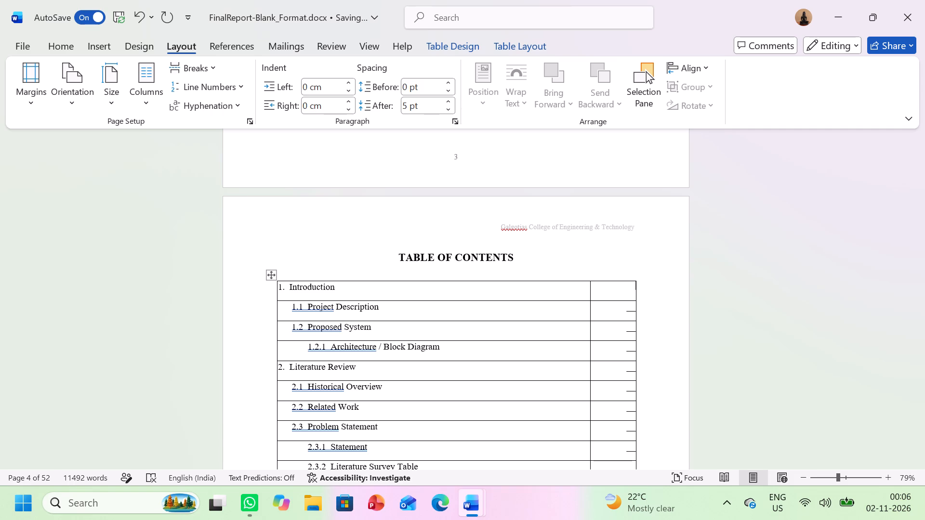
pyautogui.press('Left')
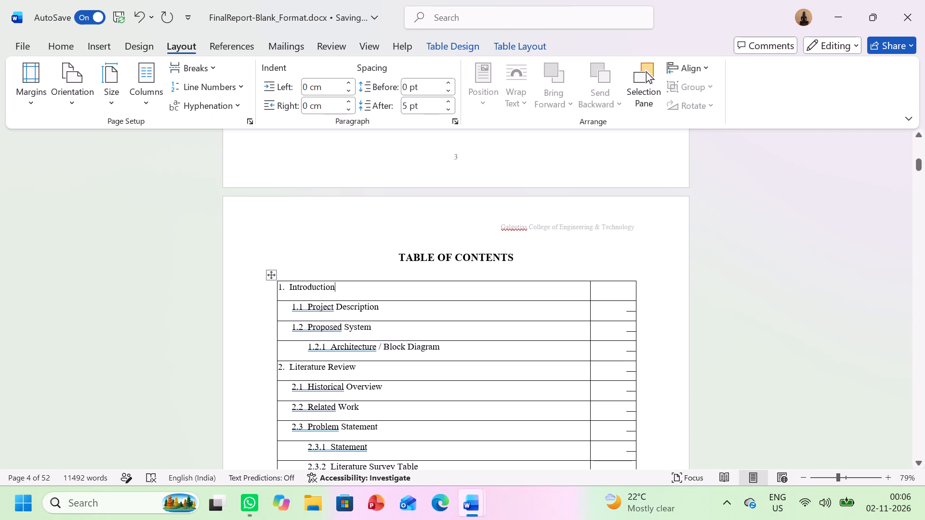
pyautogui.click(608, 298)
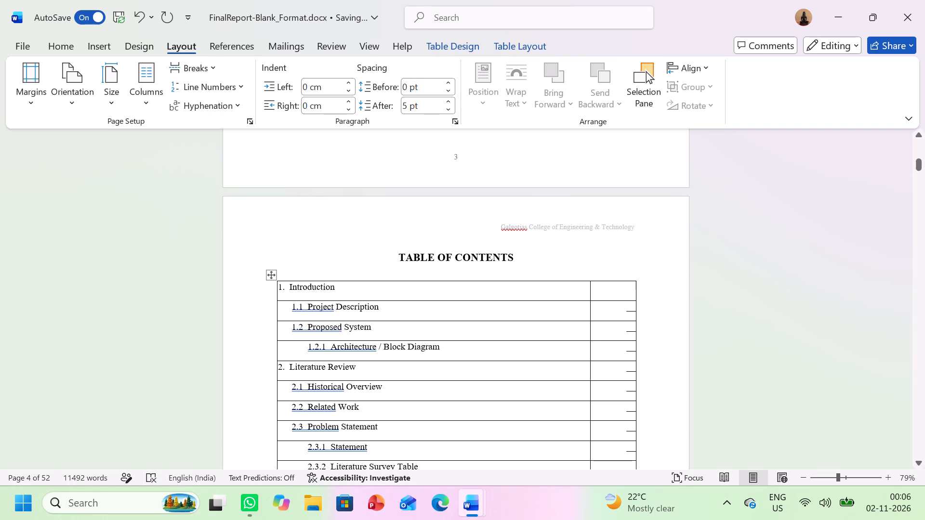
pyautogui.press('8')
# Replace the blank placeholder in the "1.1 Project Description" row of the Table of Contents with page number 8.
pyautogui.click(624, 310)
pyautogui.press('Right')
pyautogui.press('Right')
pyautogui.press('BackSpace')
pyautogui.press('BackSpace')
pyautogui.press('Left')
pyautogui.press('BackSpace')
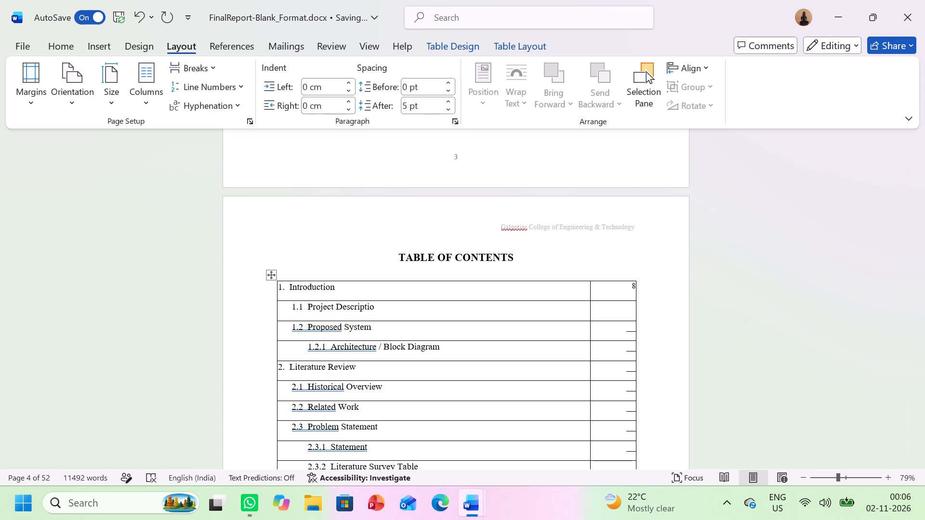
pyautogui.hotkey('ctrl', 'z')
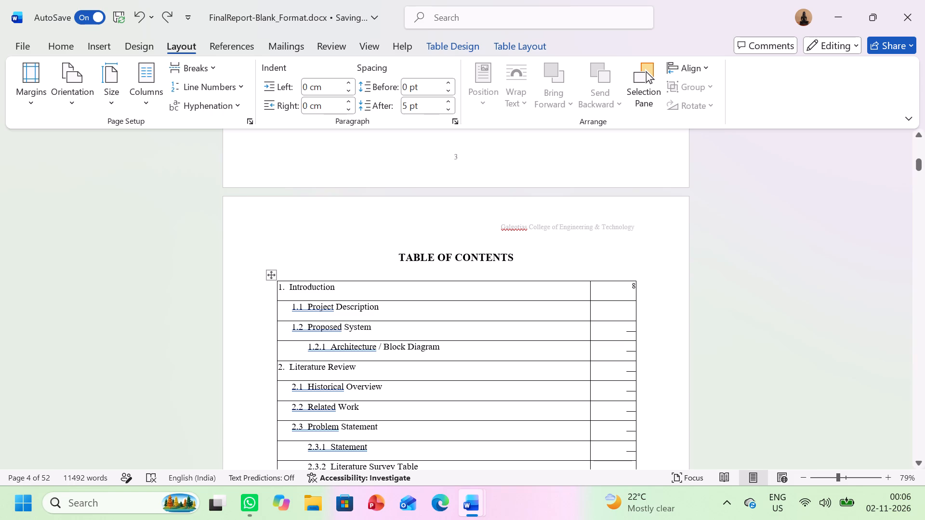
pyautogui.click(617, 307)
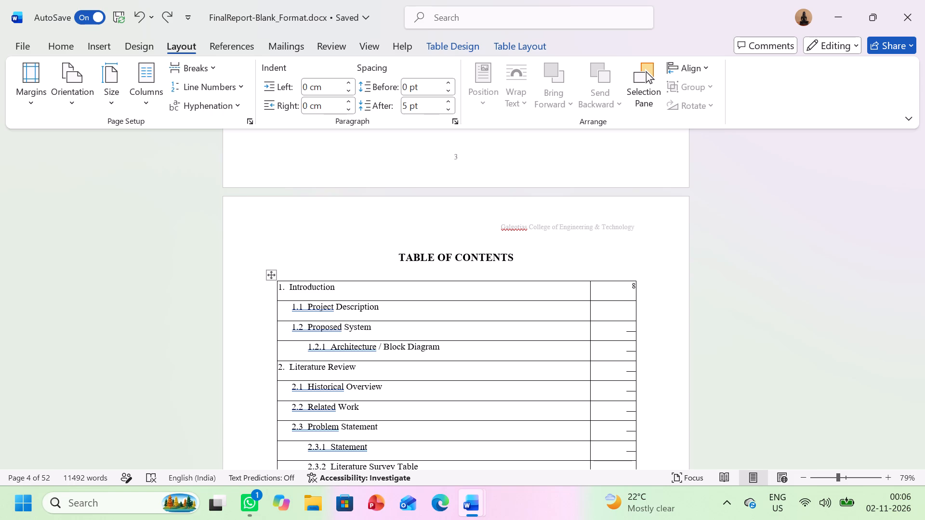
pyautogui.press('8')
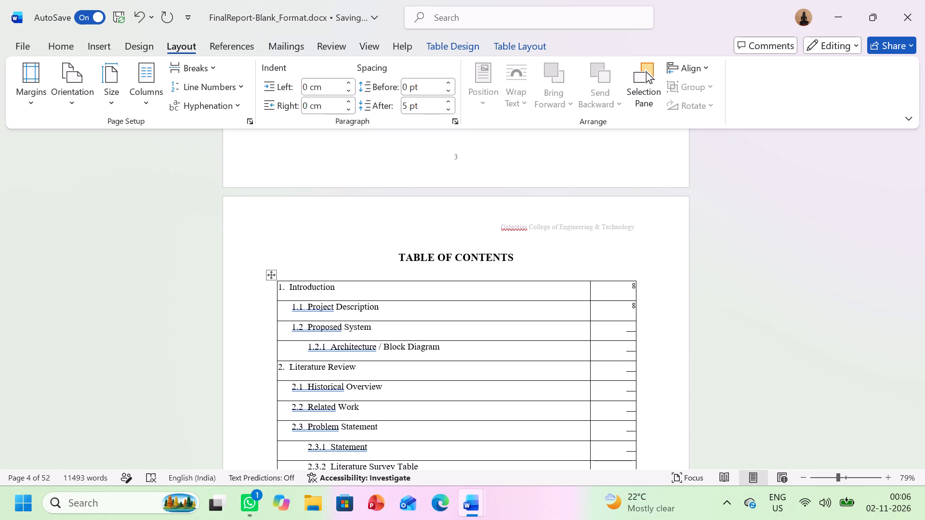
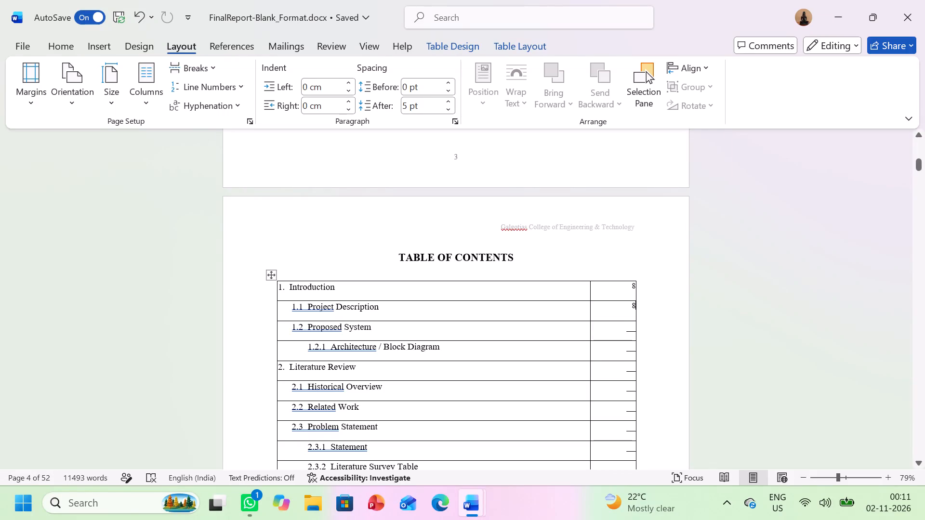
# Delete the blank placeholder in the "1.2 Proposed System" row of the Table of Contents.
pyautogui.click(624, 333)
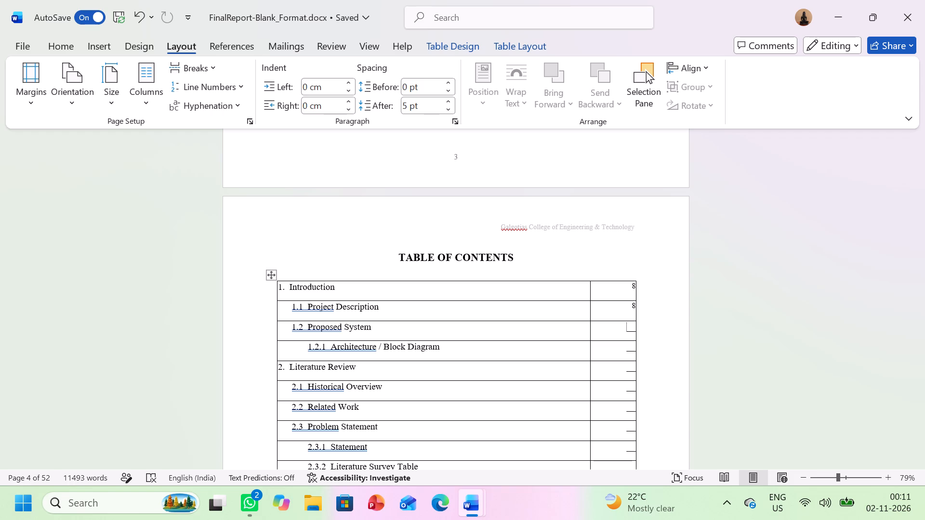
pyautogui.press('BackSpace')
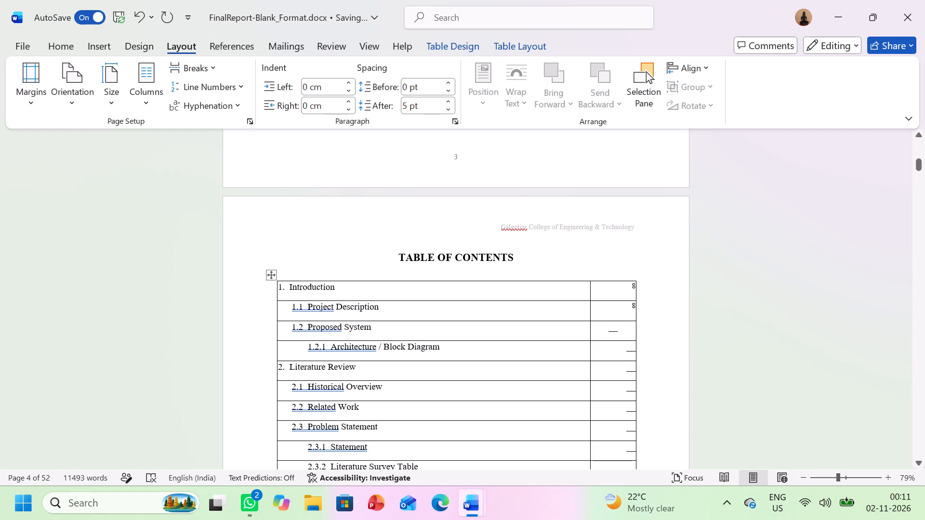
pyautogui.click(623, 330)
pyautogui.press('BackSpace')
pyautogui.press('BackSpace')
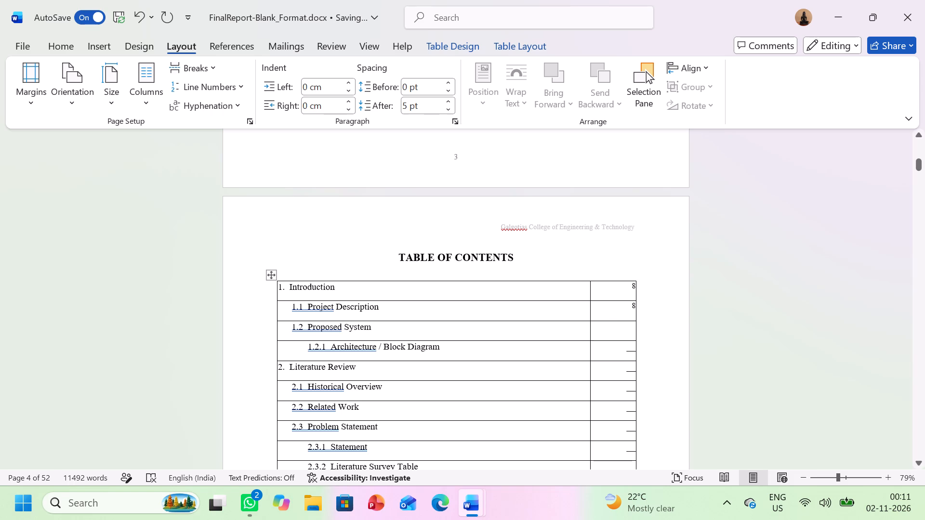
# Undo the recent Table of Contents edits until the blank placeholders in rows 1, 1.1 and 1.2 are restored.
pyautogui.click(628, 309)
pyautogui.hotkey('ctrl', 'z')
pyautogui.hotkey('ctrl', 'z')
pyautogui.hotkey('ctrl', 'z')
pyautogui.hotkey('ctrl', 'z')
pyautogui.hotkey('ctrl', 'z')
pyautogui.hotkey('ctrl', 'z')
pyautogui.hotkey('ctrl', 'z')
pyautogui.hotkey('ctrl', 'z')
pyautogui.hotkey('ctrl', 'z')
pyautogui.hotkey('ctrl', 'z')
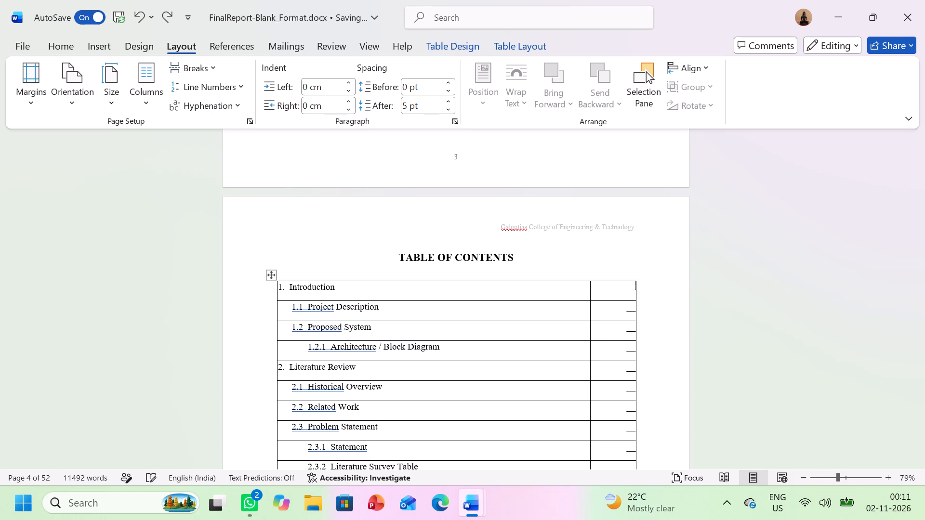
pyautogui.hotkey('ctrl', 'z')
pyautogui.hotkey('ctrl', 'z')
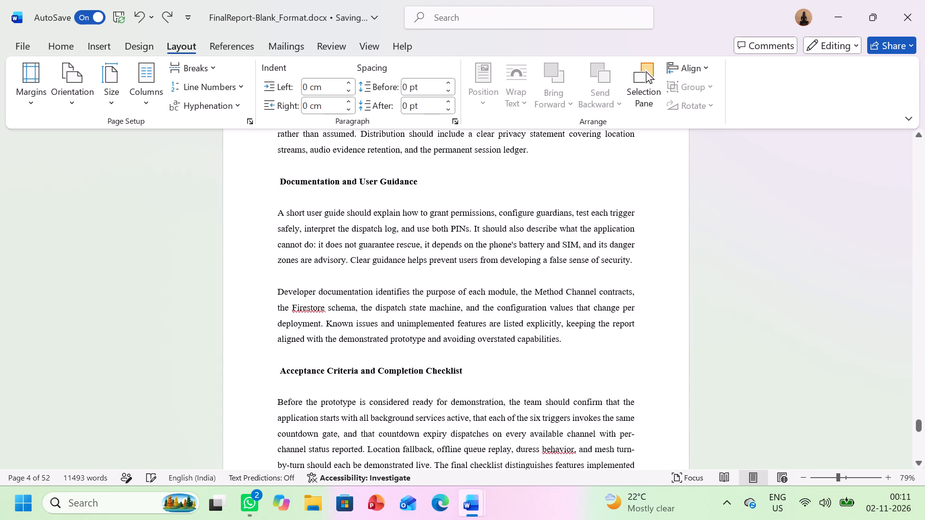
# In the Table of Contents, insert page numbers 8, 8 and 9 before the blank placeholders in rows 1, 1.1 and 1.2.
pyautogui.scroll(17, 628, 309)
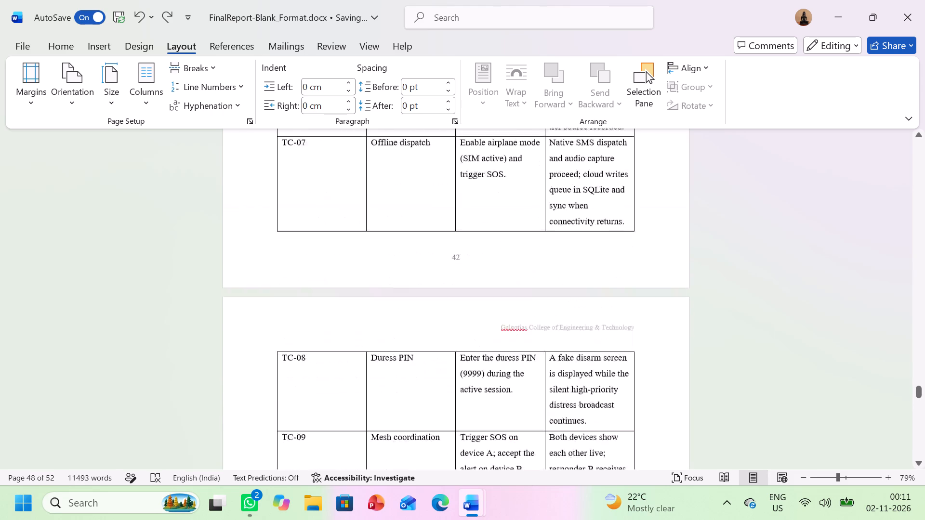
pyautogui.scroll(16, 628, 309)
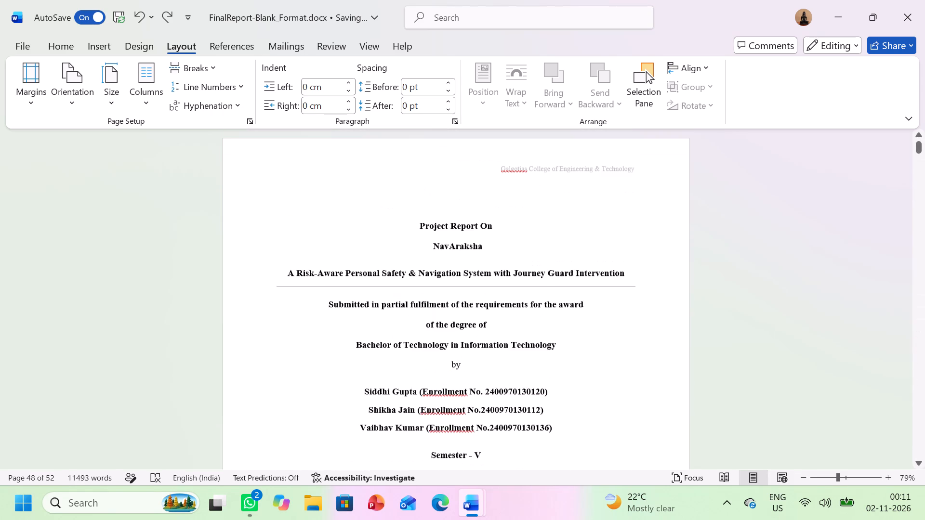
pyautogui.scroll(-20, 628, 309)
pyautogui.scroll(-2, 628, 309)
pyautogui.keyDown('ctrl'); pyautogui.scroll(1, 628, 309); pyautogui.keyUp('ctrl')
pyautogui.keyDown('ctrl'); pyautogui.scroll(-4, 628, 309); pyautogui.keyUp('ctrl')
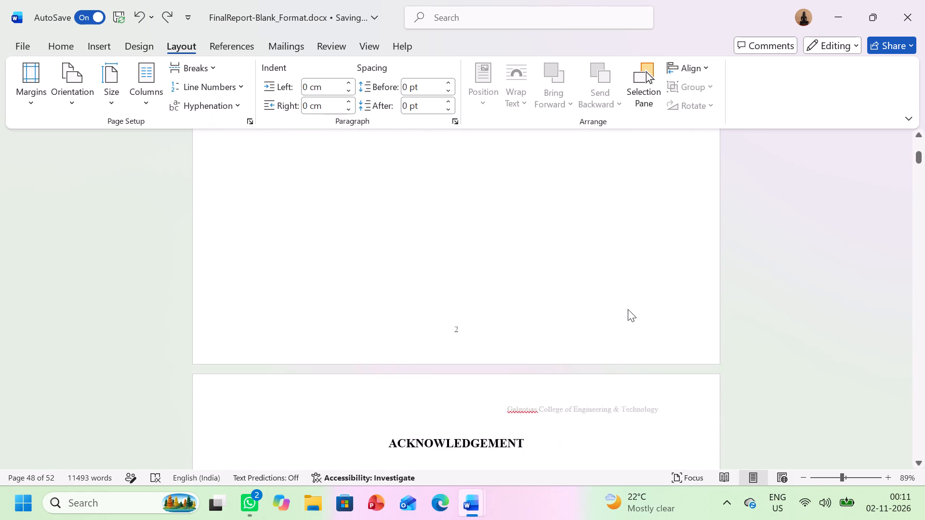
pyautogui.scroll(-4, 628, 309)
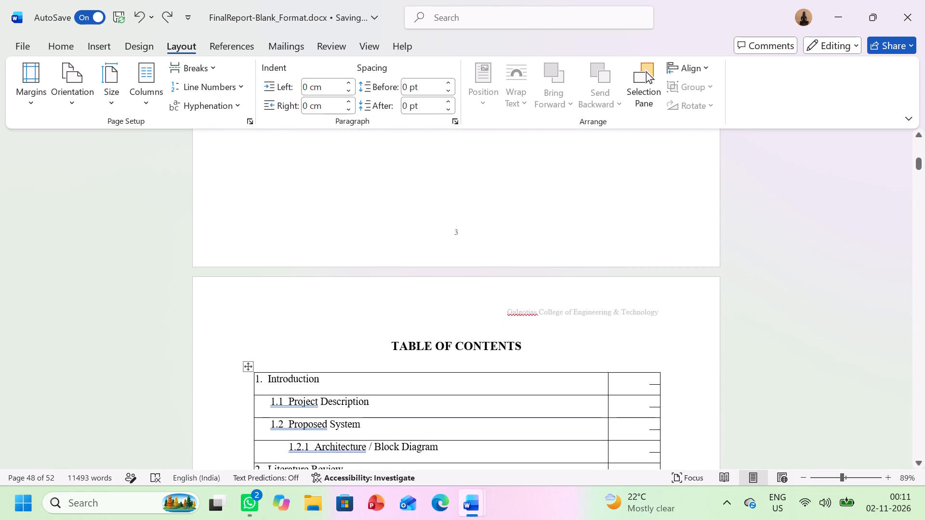
pyautogui.click(648, 380)
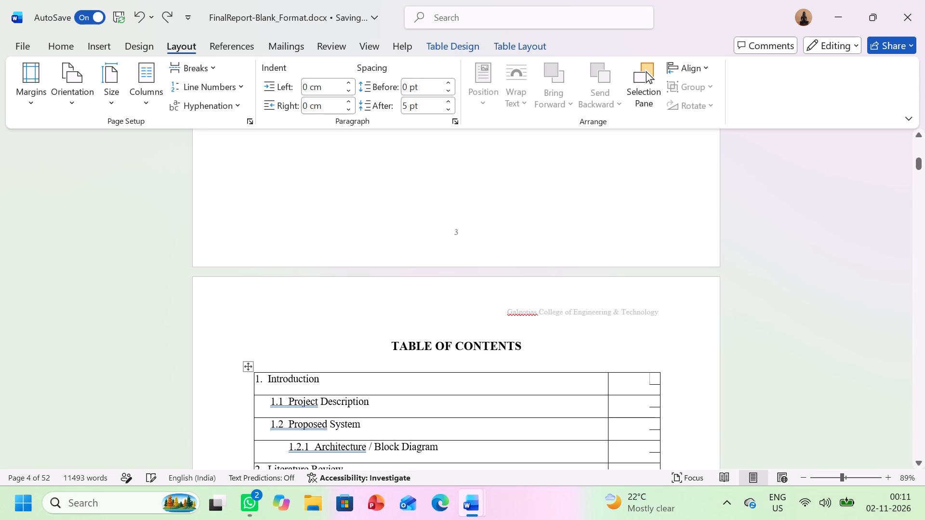
pyautogui.press('8')
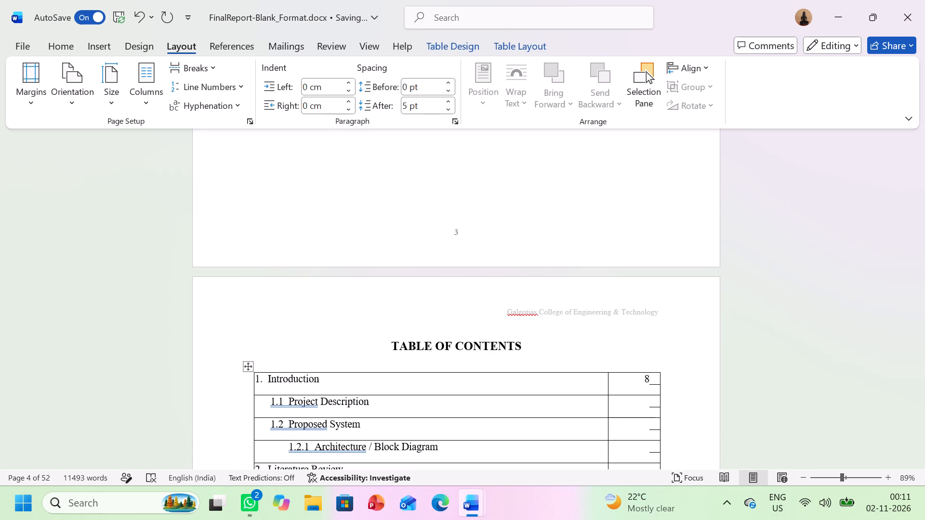
pyautogui.press('Down')
pyautogui.press('8')
pyautogui.press('Down')
pyautogui.press('9')
pyautogui.press('Down')
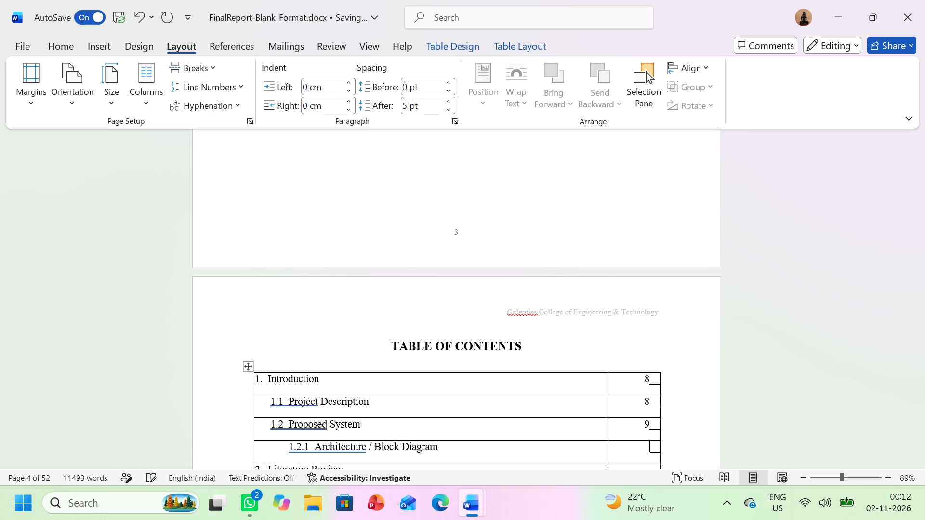
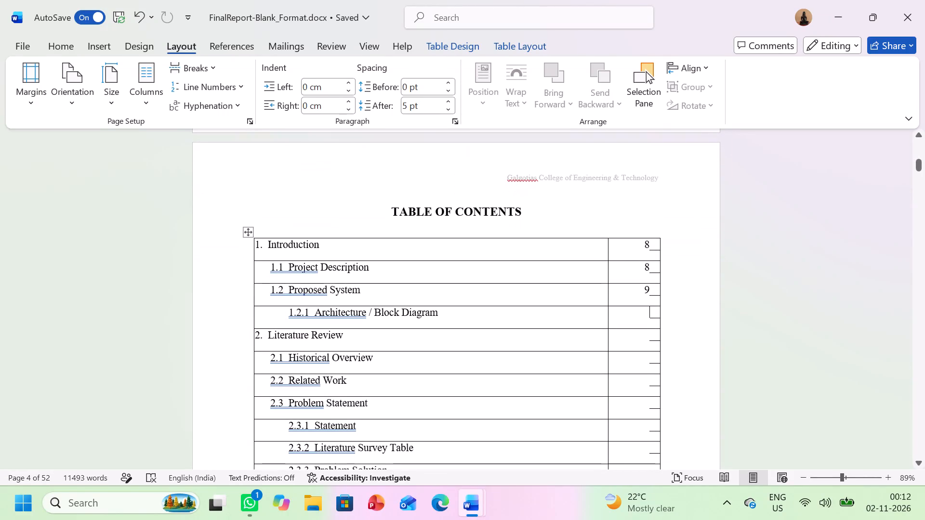
# Insert page number 11 before the blank placeholder in the "1.2.1 Architecture / Block Diagram" row of the Table of Contents.
pyautogui.scroll(-1, 674, 395)
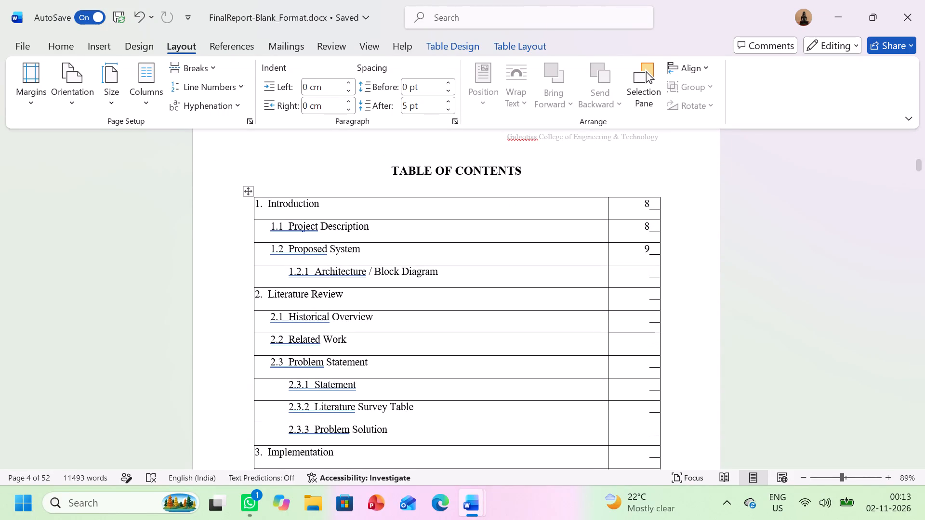
pyautogui.write('11')
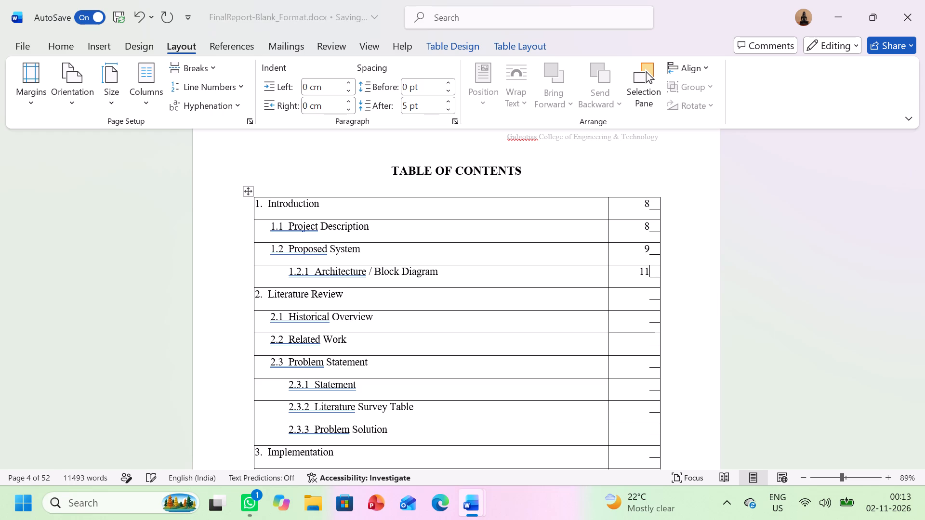
pyautogui.press('Down')
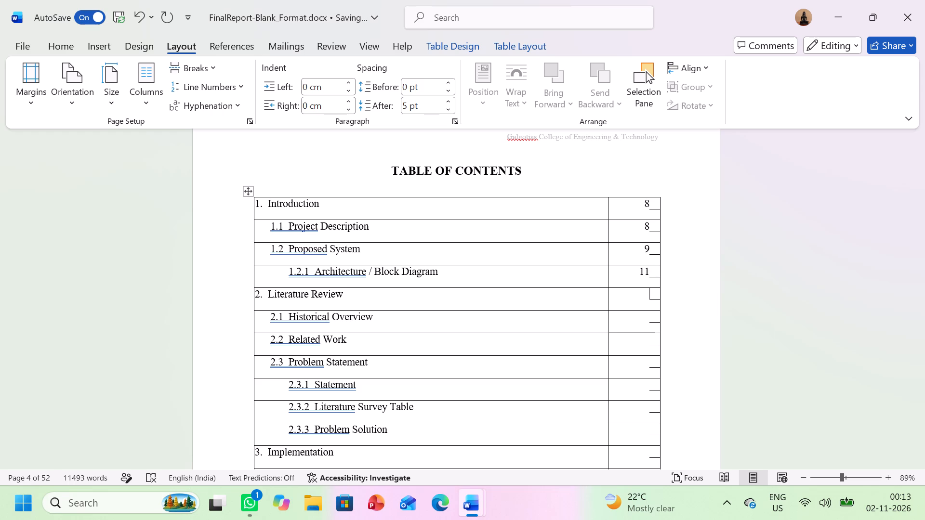
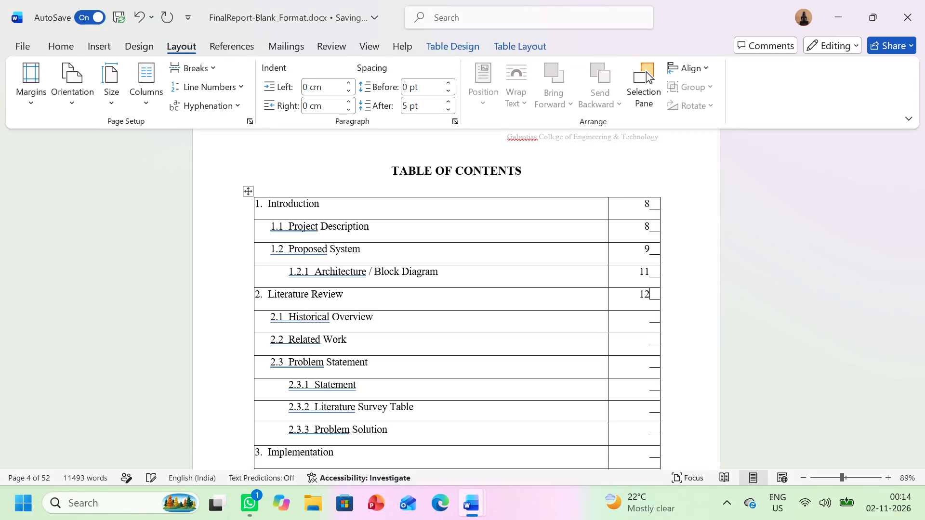
# Enter page numbers 12 for "2.1 Historical Overview", 12 for "2.2 Related Work" and 13 for "2.3 Problem Statement".
pyautogui.press('Down')
pyautogui.write('12')
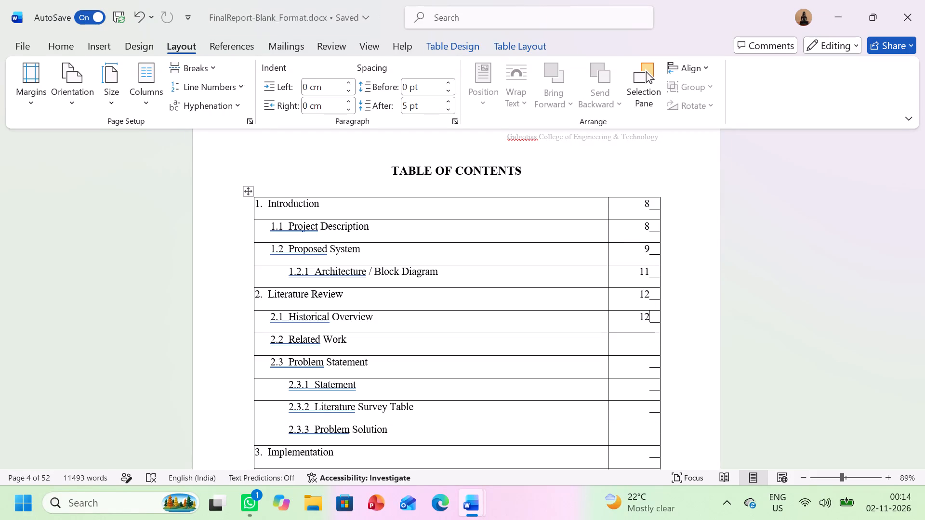
pyautogui.write('12')
pyautogui.press('BackSpace')
pyautogui.press('BackSpace')
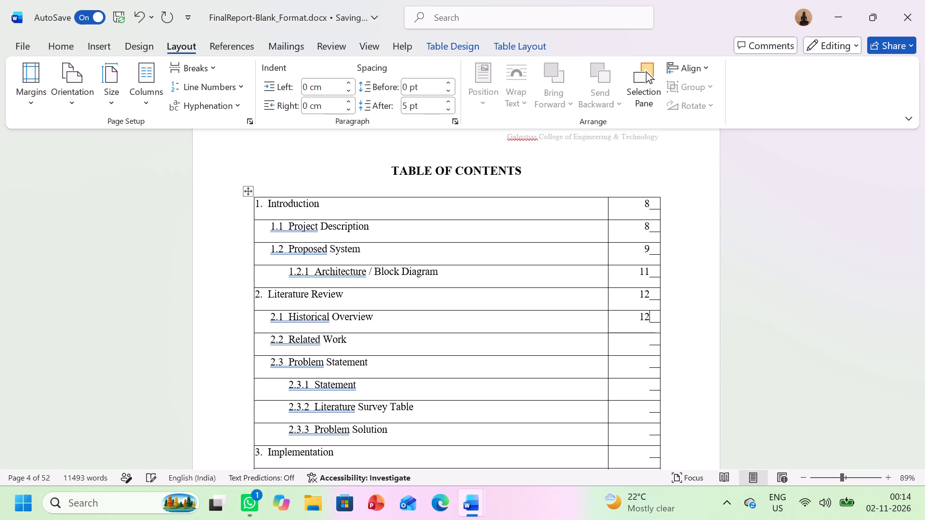
pyautogui.press('Down')
pyautogui.write('12')
pyautogui.press('Down')
pyautogui.write('13')
# Enter page numbers 14 for "2.3.1 Statement", 14 for "2.3.2 Literature Survey Table" and 15 for "2.3.3 Problem Solution".
pyautogui.press('Down')
pyautogui.write('14')
pyautogui.press('Down')
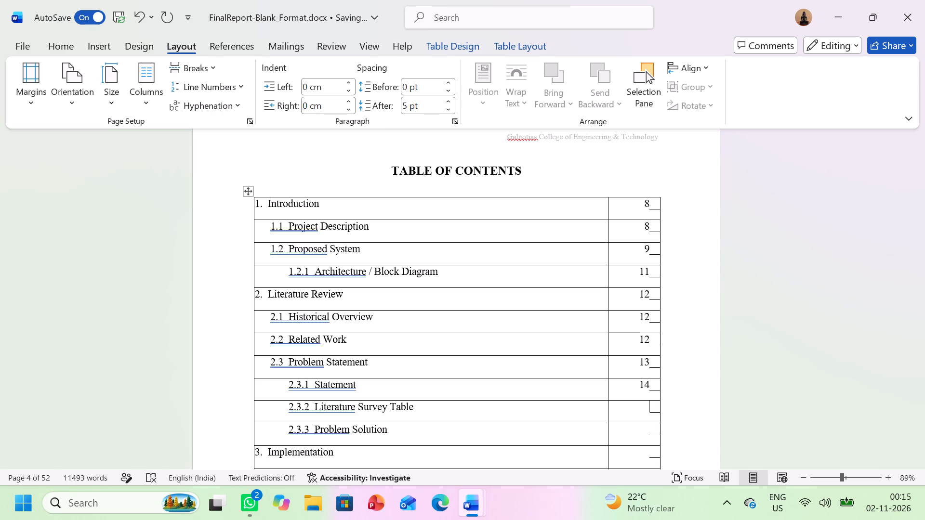
pyautogui.write('14')
pyautogui.press('Down')
pyautogui.write('15')
# Enter page number 20 for both the "3. Implementation" and "3.1 Project Scope and Features" rows of the Table of Contents.
pyautogui.press('Down')
pyautogui.press('2')
pyautogui.press('0')
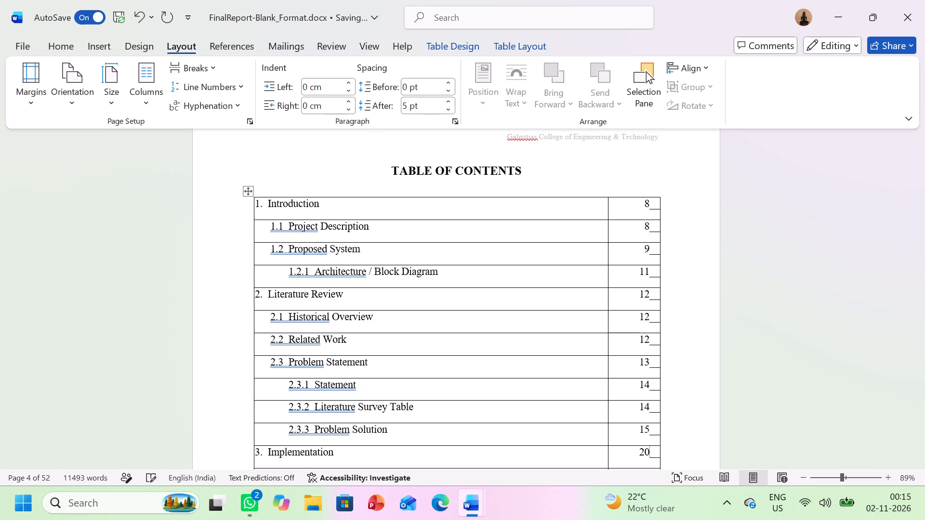
pyautogui.press('Down')
pyautogui.scroll(-2, 674, 395)
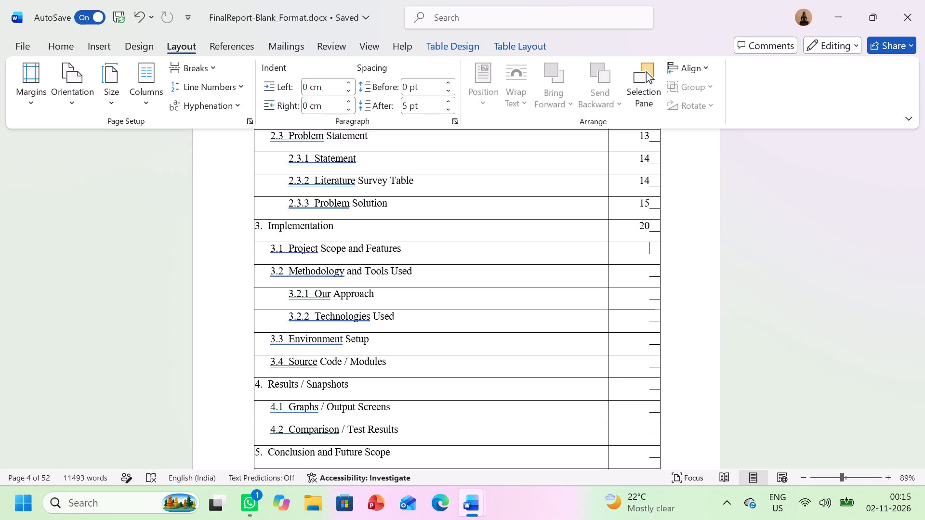
pyautogui.press('2')
pyautogui.press('0')
pyautogui.press('Down')
# Extend the page number of the "1. Introduction" row into the range 8-11.
pyautogui.scroll(1, 674, 395)
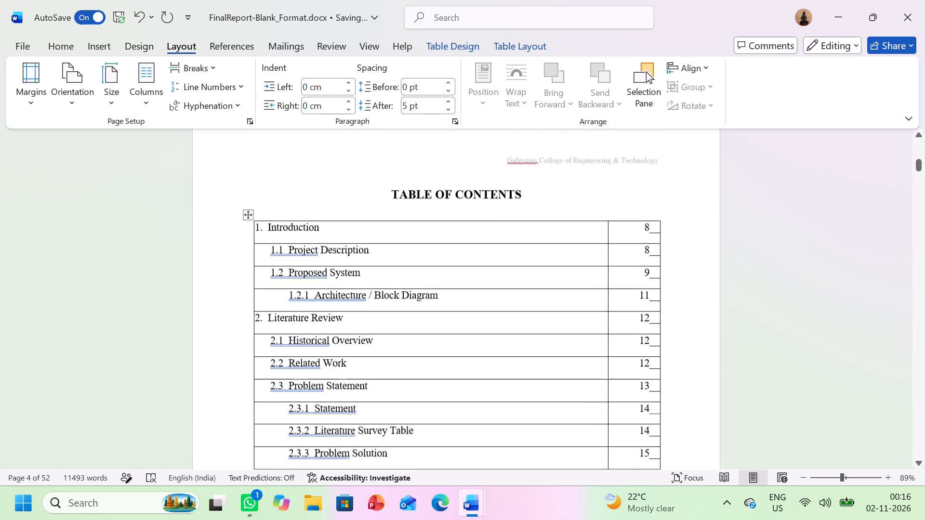
pyautogui.scroll(1, 674, 395)
pyautogui.click(650, 239)
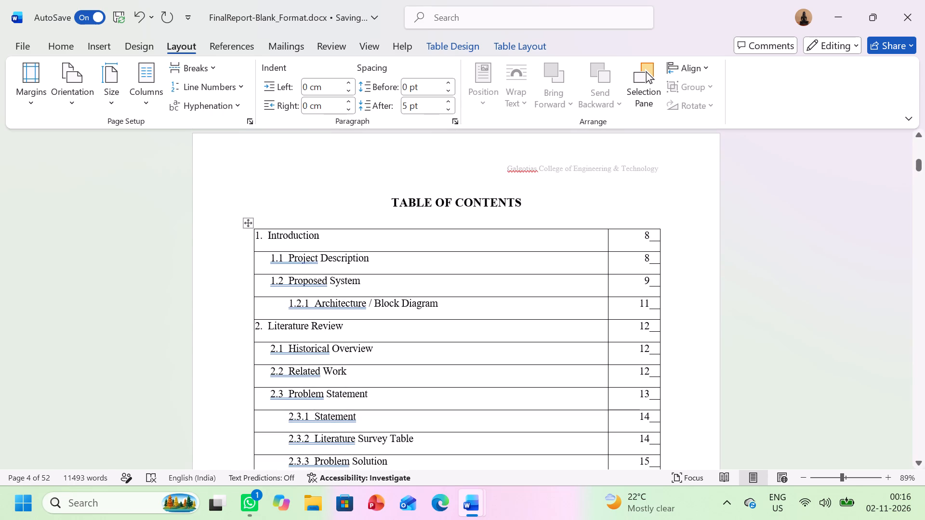
pyautogui.press('-')
pyautogui.write('11')
# Extend the page number of the "2. Literature Review" row into the range 12-15.
pyautogui.click(651, 324)
pyautogui.press('-')
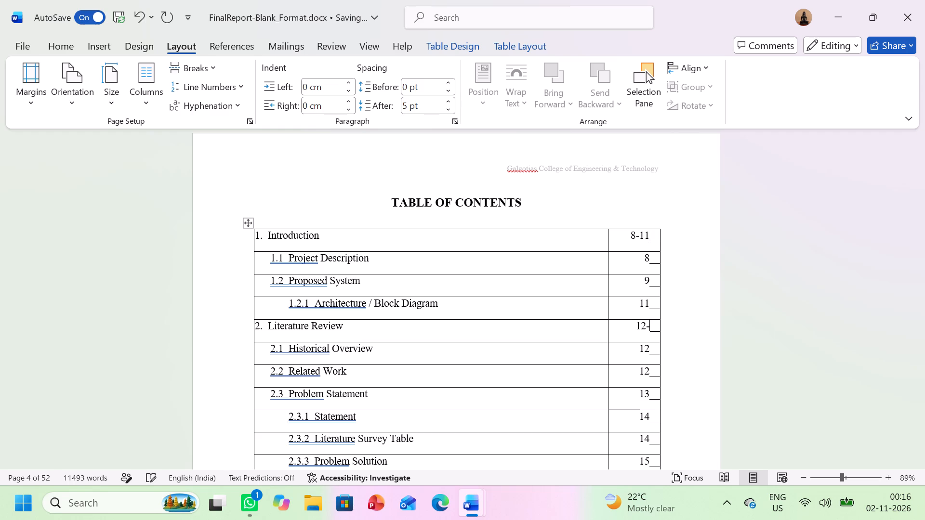
pyautogui.scroll(-1, 651, 324)
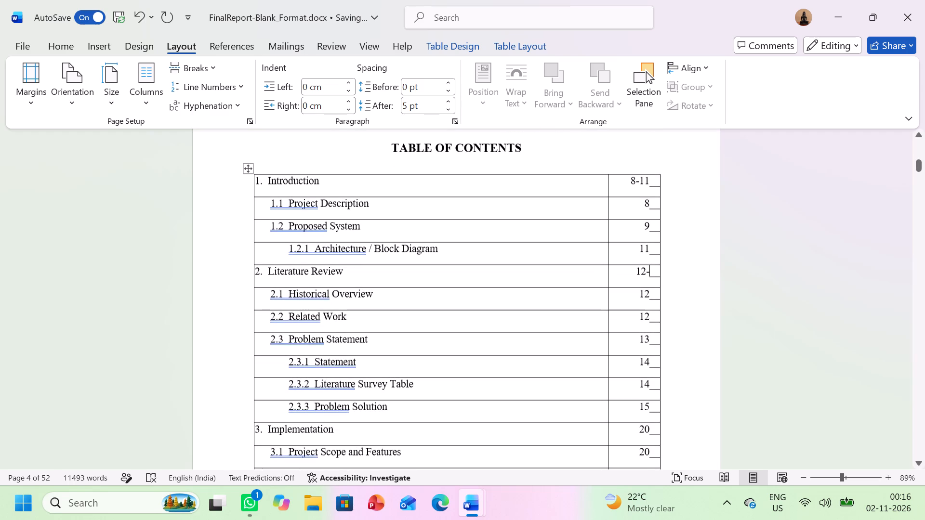
pyautogui.scroll(-2, 651, 324)
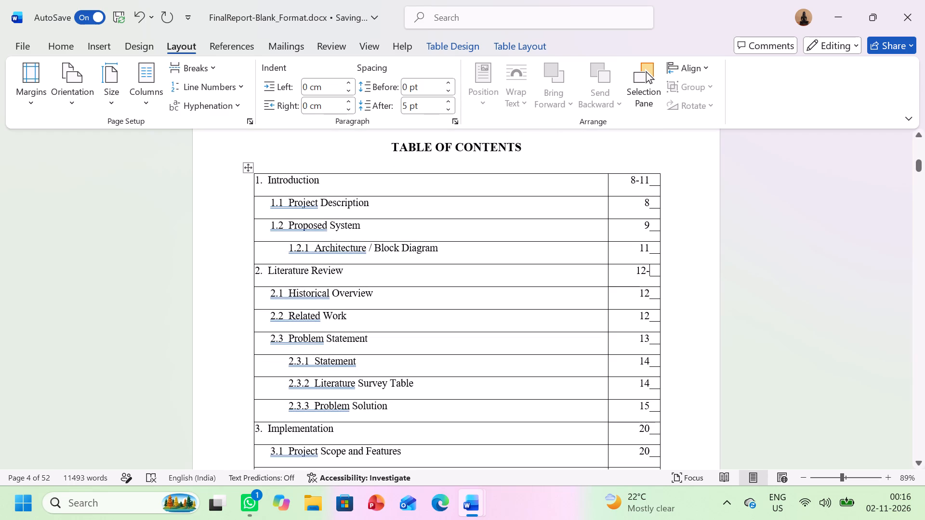
pyautogui.write('15')
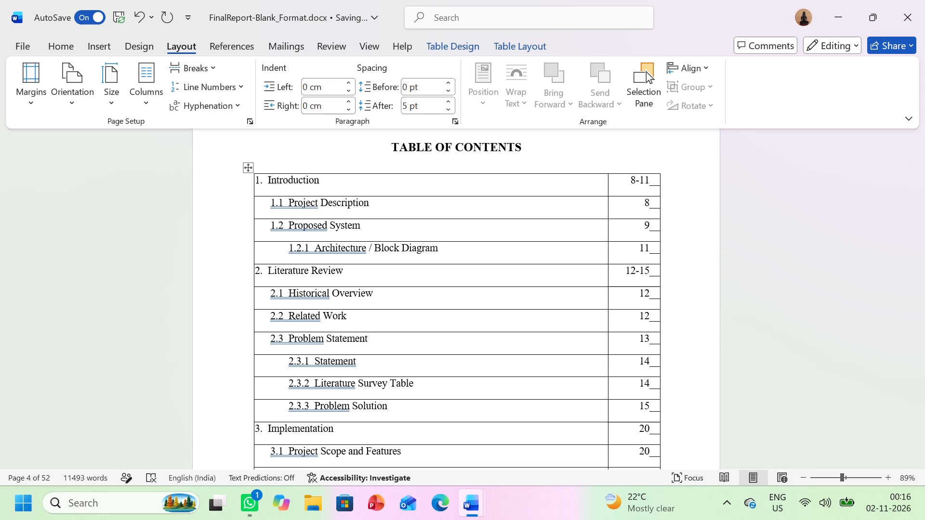
# Enter page numbers 22 for "3.2 Methodology and Tools Used", 22 for "3.2.1 Our Approach" and 24 for "3.2.2 Technologies Used".
pyautogui.press('Down')
pyautogui.press('Down')
pyautogui.scroll(-1, 651, 324)
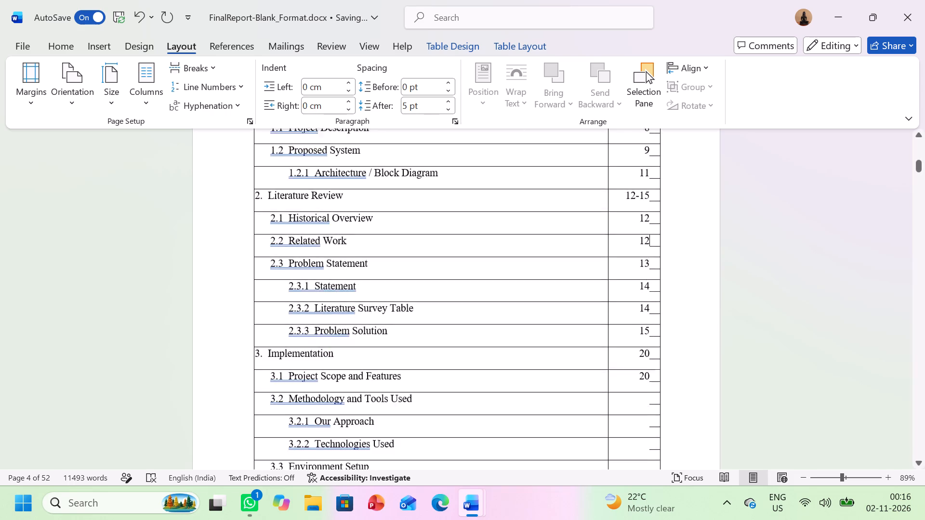
pyautogui.scroll(-1, 651, 324)
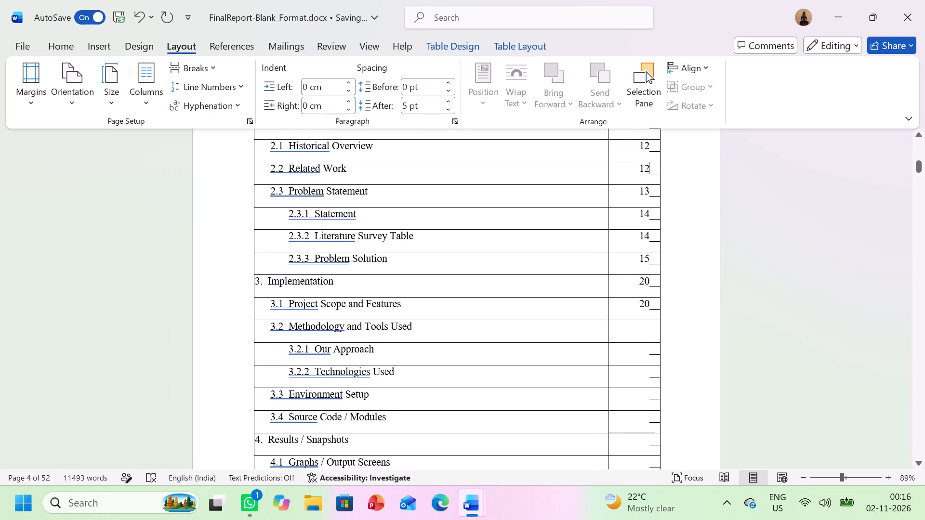
pyautogui.click(645, 329)
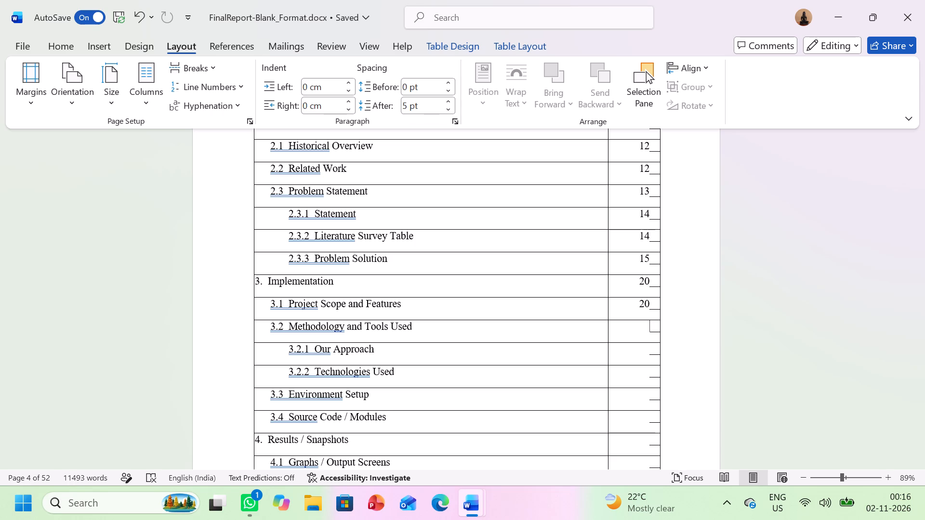
pyautogui.write('22')
pyautogui.press('Down')
pyautogui.write('22')
pyautogui.press('Down')
pyautogui.press('2')
pyautogui.press('4')
# Enter page numbers 25 for "3.3 Environment Setup" and 30 for "3.4 Source Code / Modules".
pyautogui.press('Down')
pyautogui.write('25')
pyautogui.press('Down')
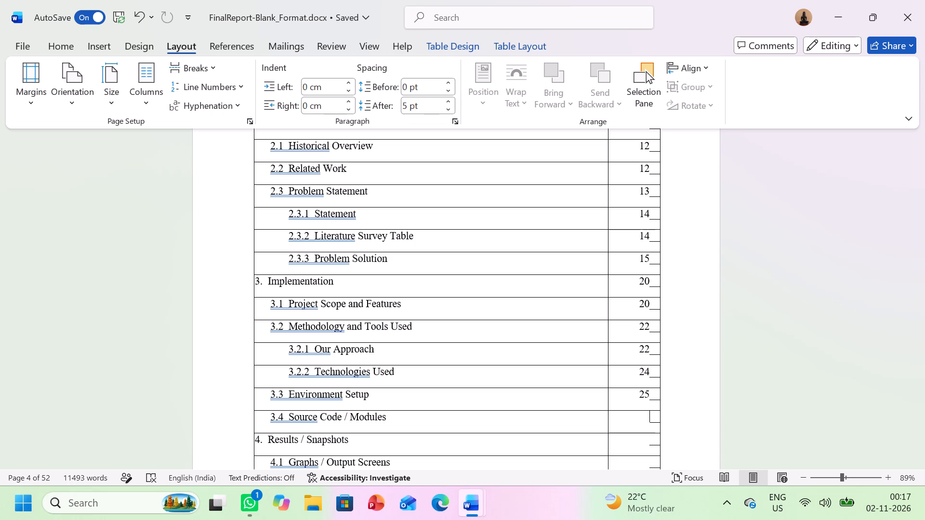
pyautogui.press('3')
pyautogui.press('0')
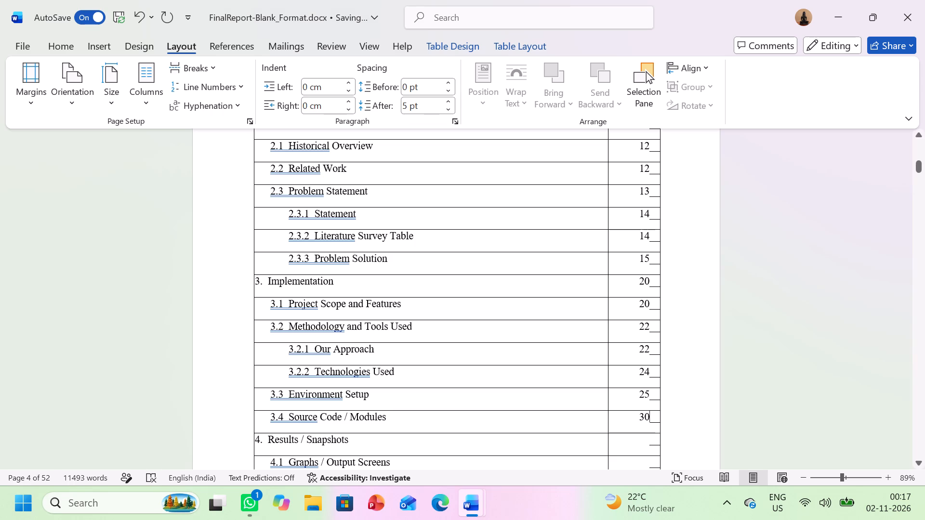
# Extend the page number of the "3. Implementation" row into the range 20-30.
pyautogui.click(654, 279)
pyautogui.press('Left')
pyautogui.press('-')
pyautogui.press('3')
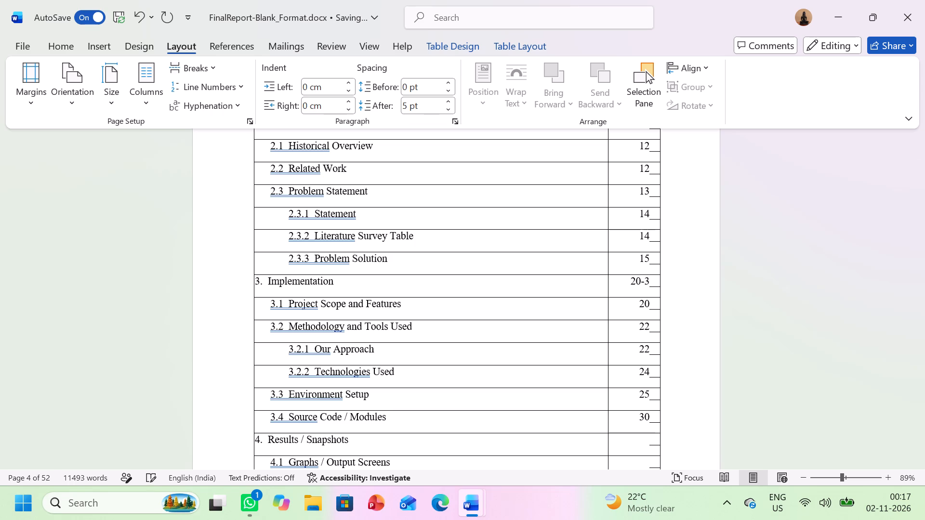
pyautogui.press('0')
# Enter page number 35 for the "4. Results / Snapshots" row.
pyautogui.scroll(-1, 654, 367)
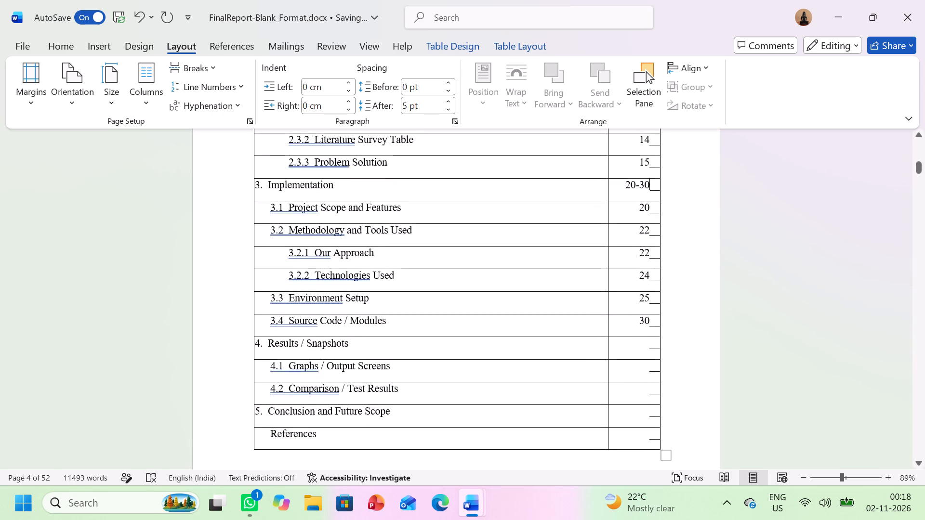
pyautogui.scroll(-1, 654, 367)
pyautogui.click(645, 337)
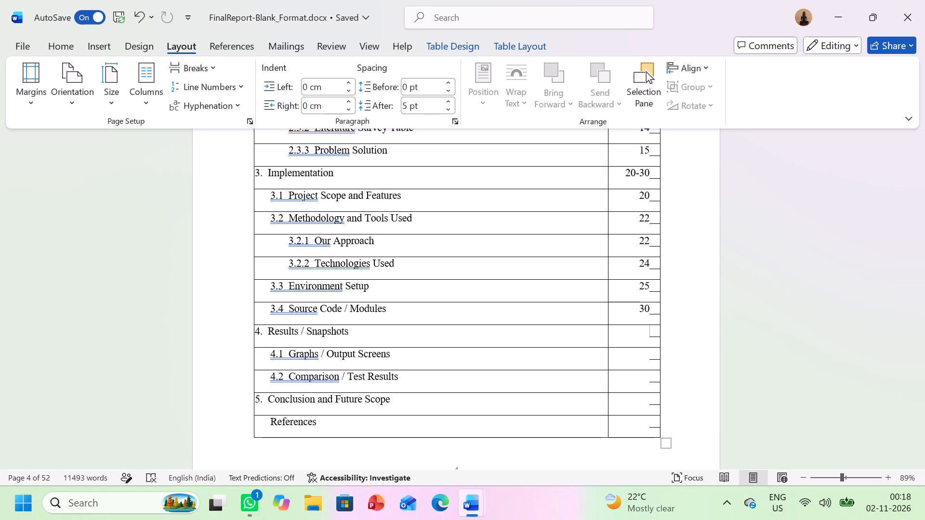
pyautogui.press('3')
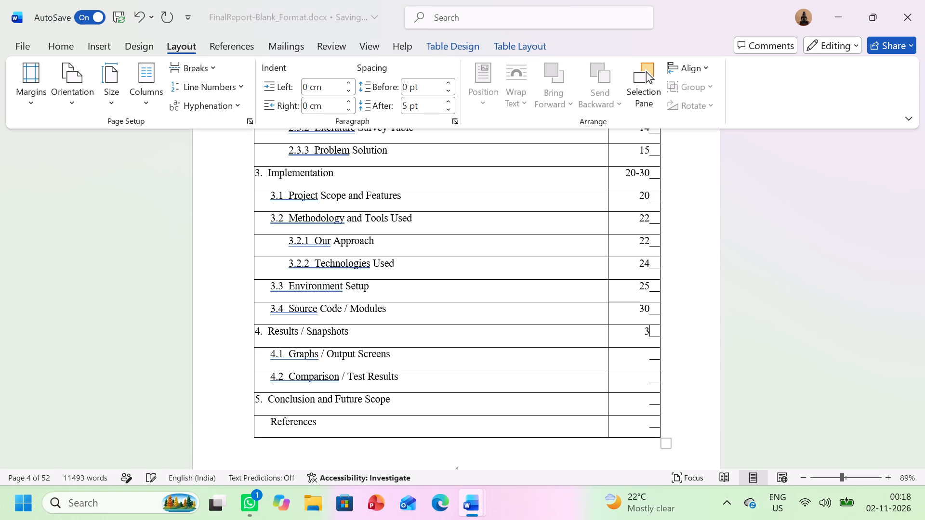
pyautogui.press('5')
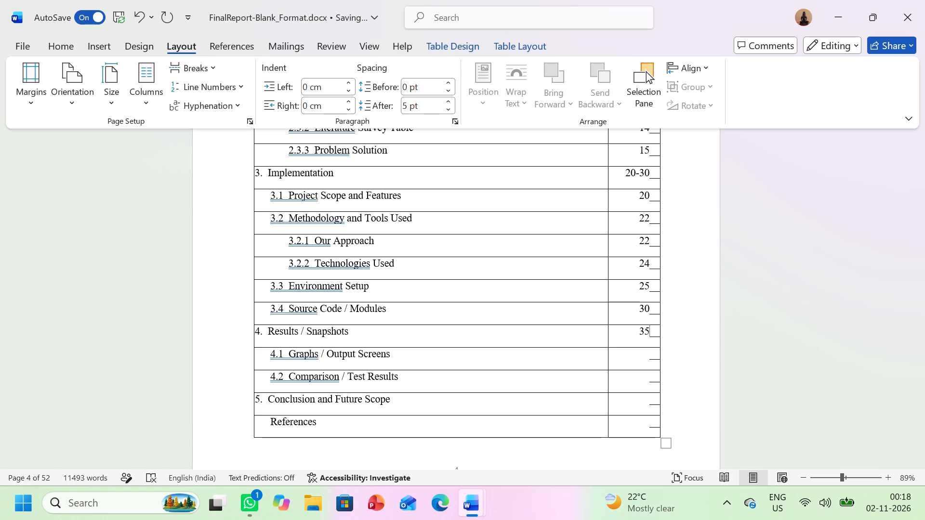
# Change the page range of the "3. Implementation" row to 20-35.
pyautogui.click(650, 174)
pyautogui.press('BackSpace')
pyautogui.press('5')
# Change the page range of the "2. Literature Review" row to 12-19.
pyautogui.scroll(2, 650, 174)
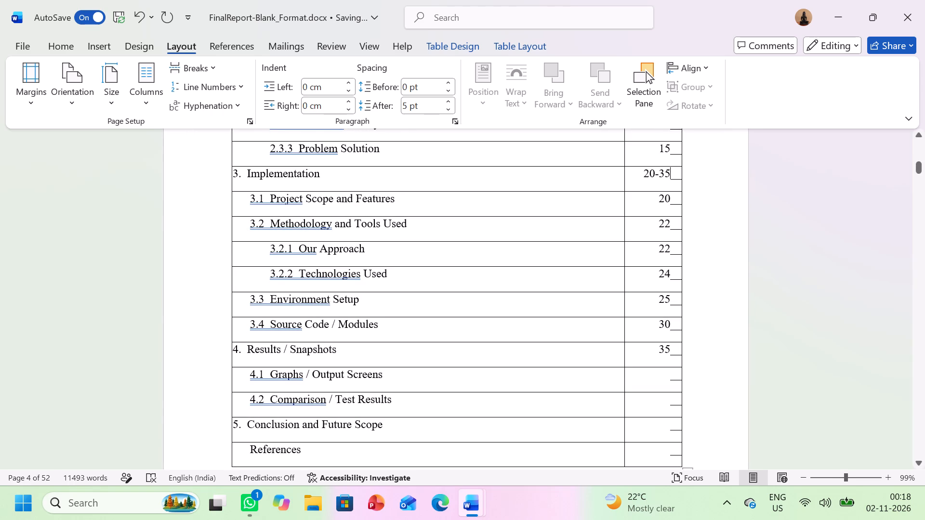
pyautogui.scroll(2, 650, 174)
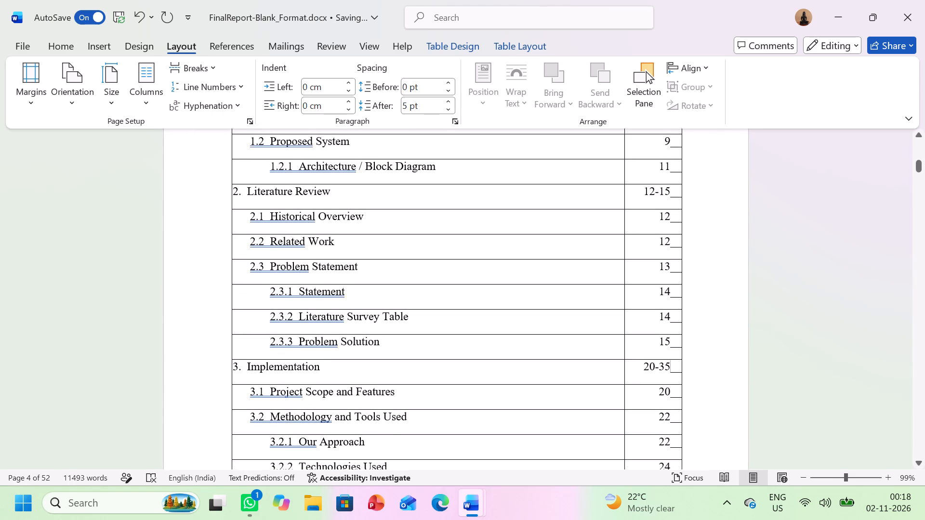
pyautogui.scroll(1, 650, 174)
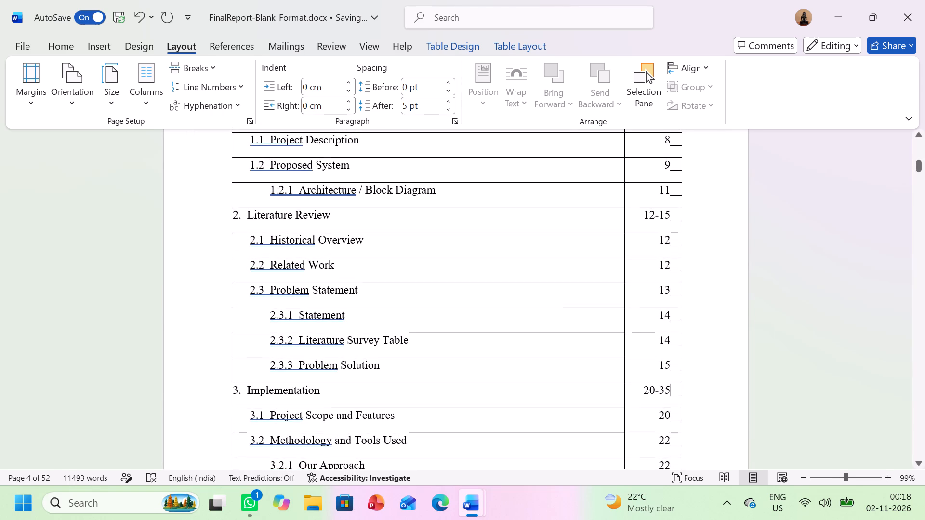
pyautogui.click(674, 215)
pyautogui.press('Left')
pyautogui.press('BackSpace')
pyautogui.press('BackSpace')
pyautogui.write('20')
pyautogui.press('BackSpace')
pyautogui.press('BackSpace')
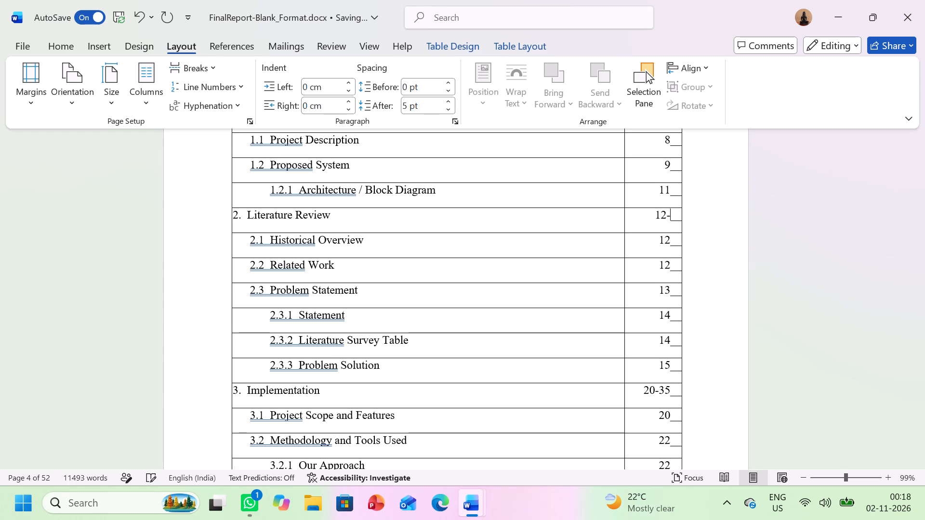
pyautogui.press('1')
pyautogui.press('9')
# Enter page numbers 35 for "4.1 Graphs / Output Screens" and 36 for "4.2 Comparison / Test Results".
pyautogui.scroll(1, 674, 215)
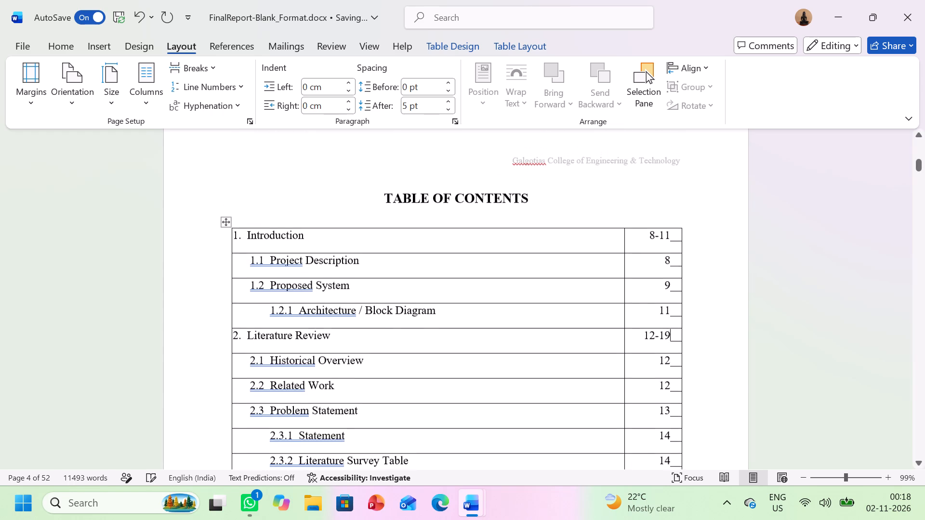
pyautogui.scroll(1, 674, 215)
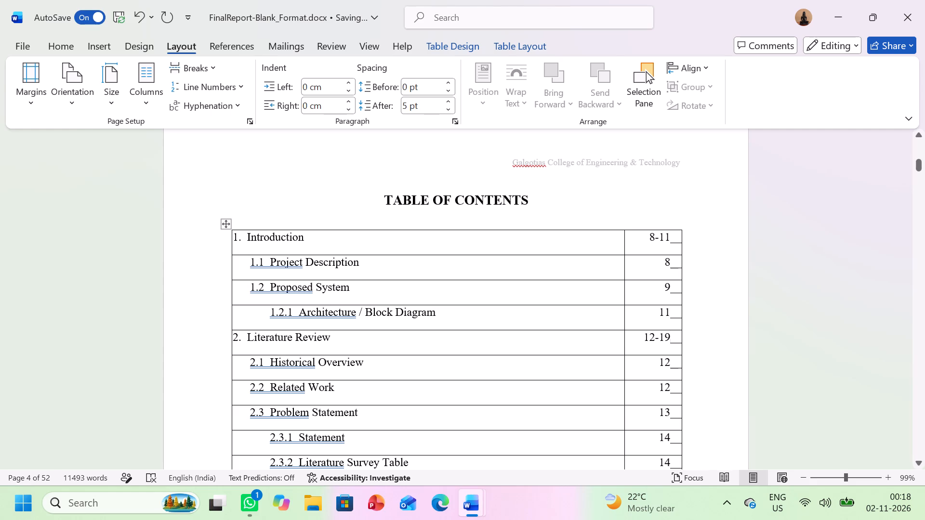
pyautogui.scroll(-4, 676, 246)
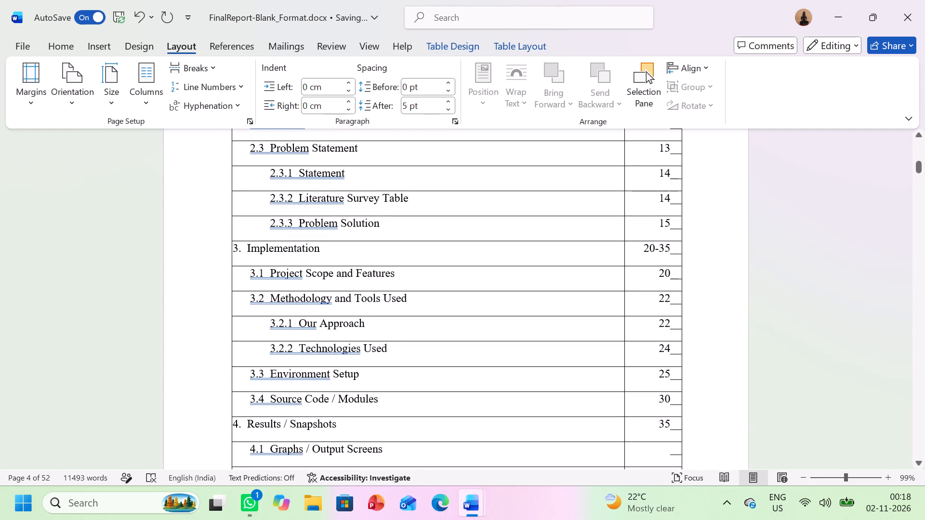
pyautogui.scroll(-2, 676, 246)
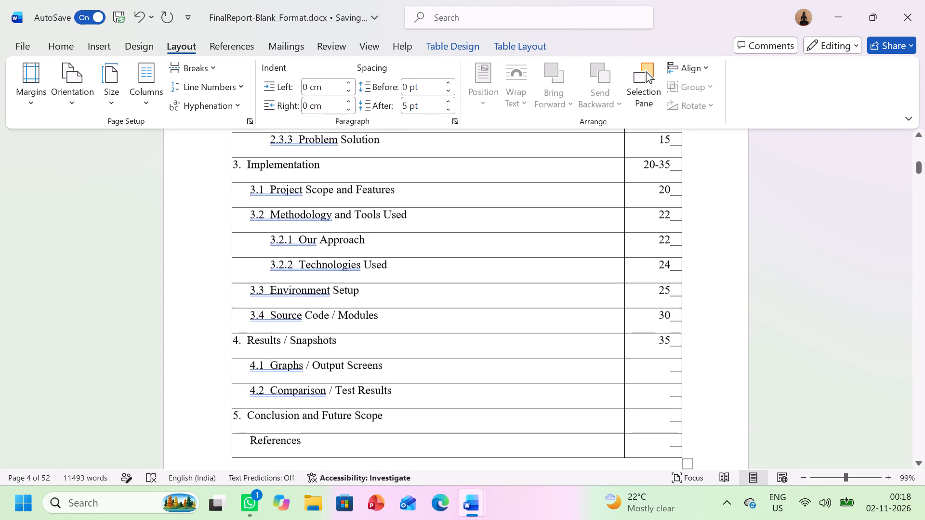
pyautogui.scroll(-2, 676, 246)
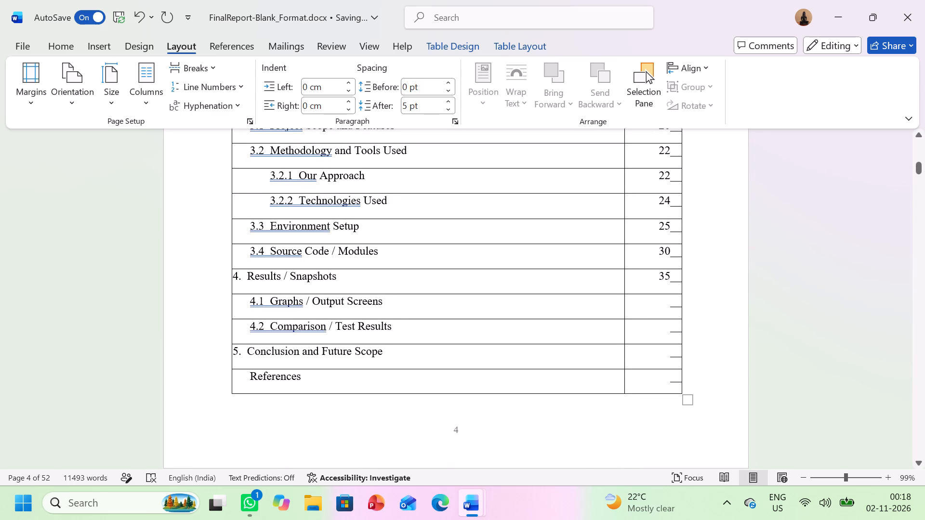
pyautogui.click(666, 304)
pyautogui.write('35')
pyautogui.press('Down')
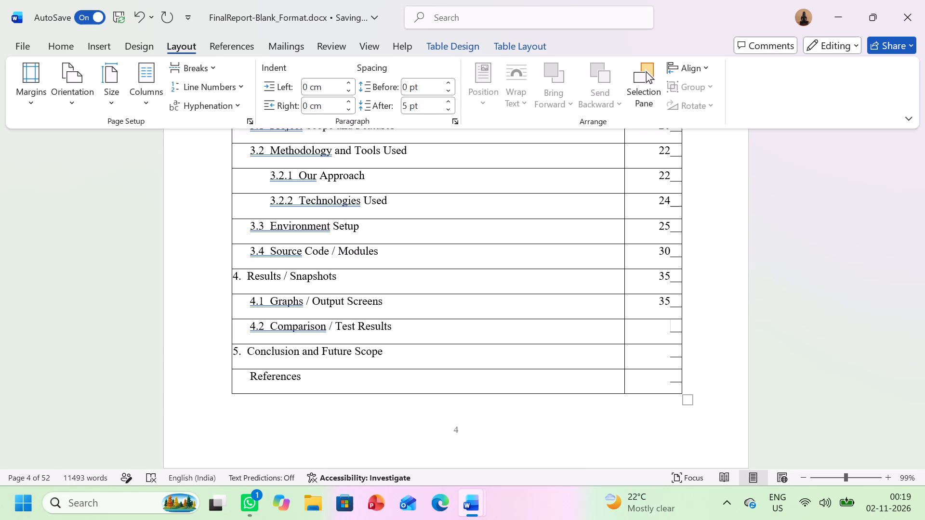
pyautogui.write('36')
pyautogui.press('Down')
# Extend the page number of the "4. Results / Snapshots" row into the range 35-36.
pyautogui.click(672, 274)
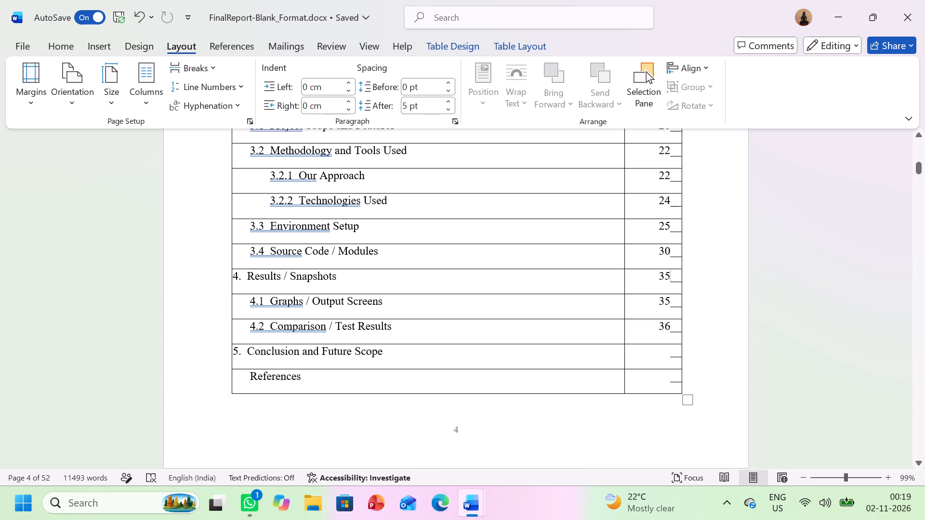
pyautogui.press('-')
pyautogui.write('36')
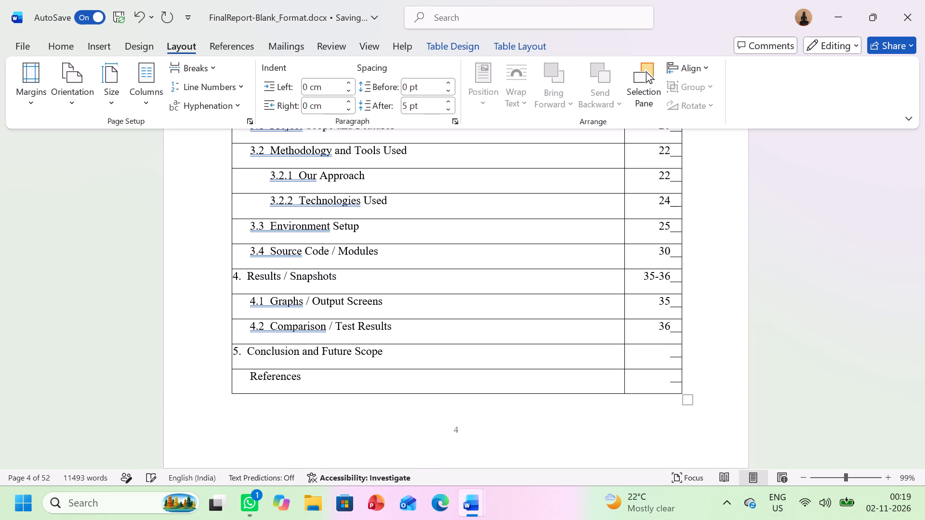
# Enter page numbers 37 for "5. Conclusion and Future Scope" and 50 for "References".
pyautogui.click(663, 357)
pyautogui.press('3')
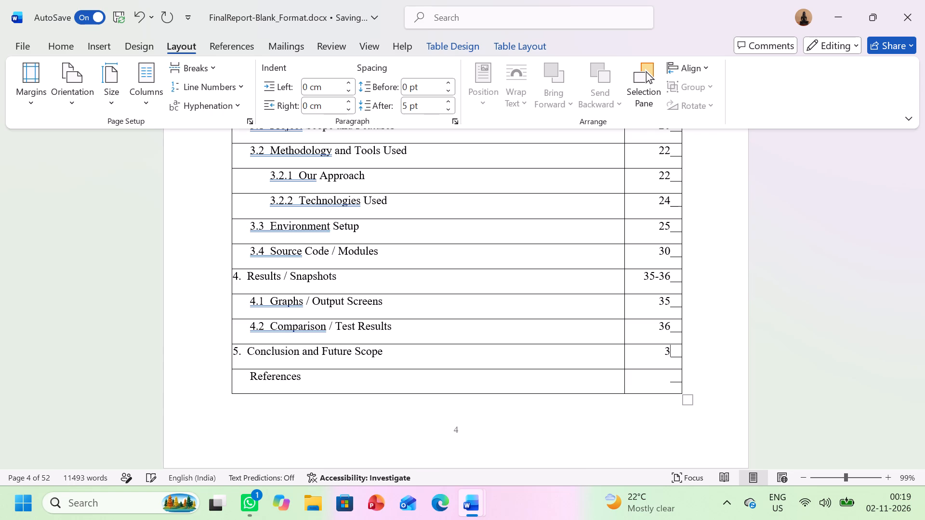
pyautogui.press('7')
pyautogui.press('Down')
pyautogui.scroll(-1, 663, 357)
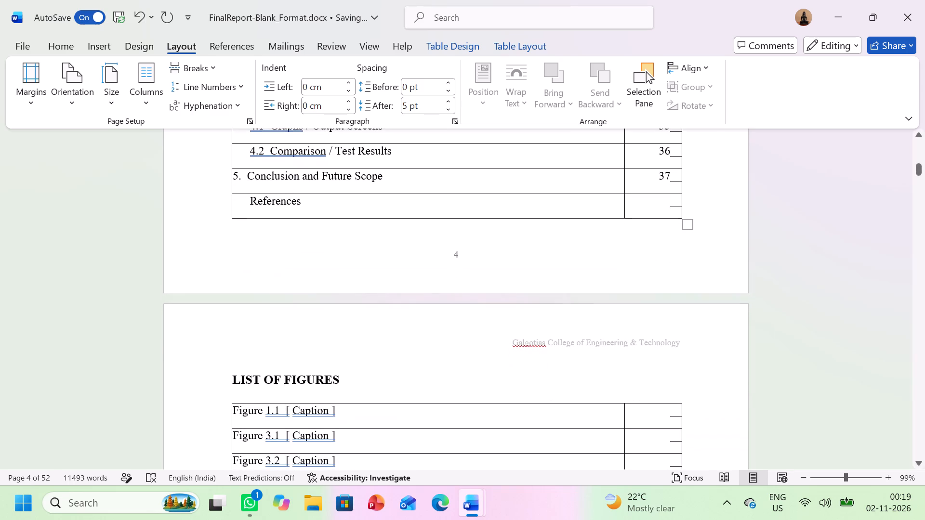
pyautogui.scroll(-2, 663, 357)
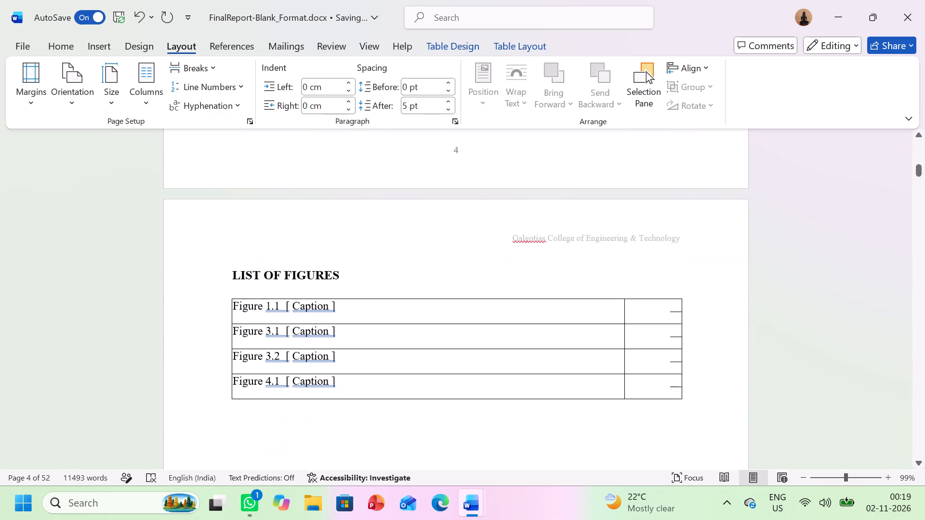
pyautogui.scroll(-1, 663, 357)
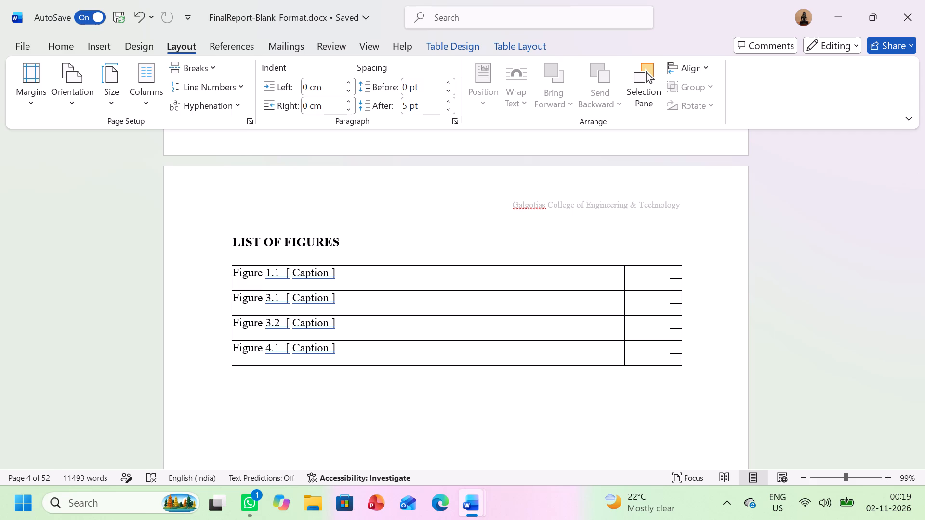
pyautogui.scroll(2, 663, 357)
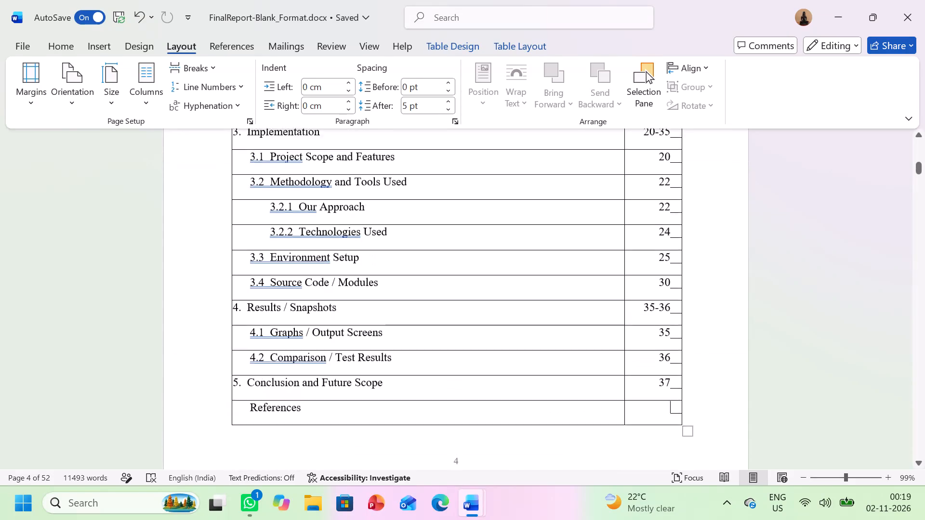
pyautogui.scroll(-1, 663, 357)
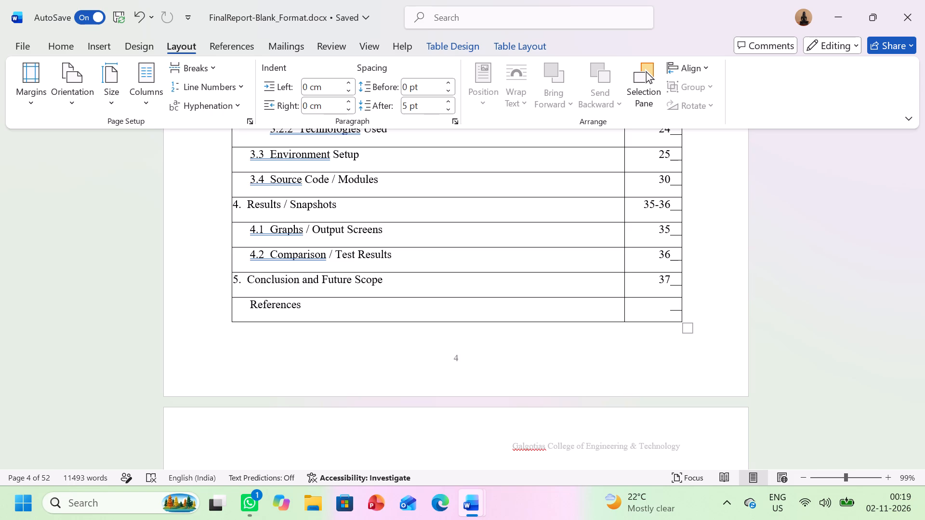
pyautogui.write('50')
# Extend the page number of the "5. Conclusion and Future Scope" row into the range 37-52.
pyautogui.click(670, 281)
pyautogui.press('-')
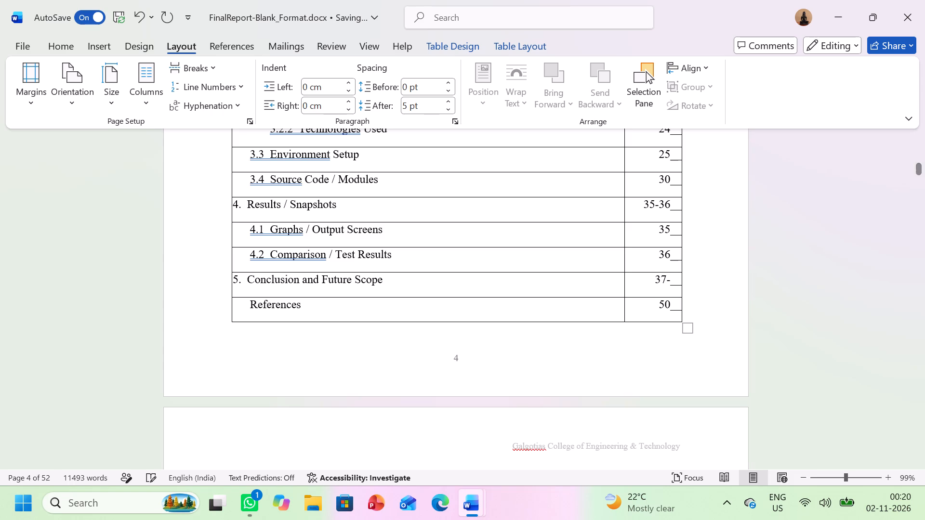
pyautogui.write('52')
# Review the entered page numbers in the Table of Contents from its last rows back to the first chapter.
pyautogui.scroll(2, 670, 281)
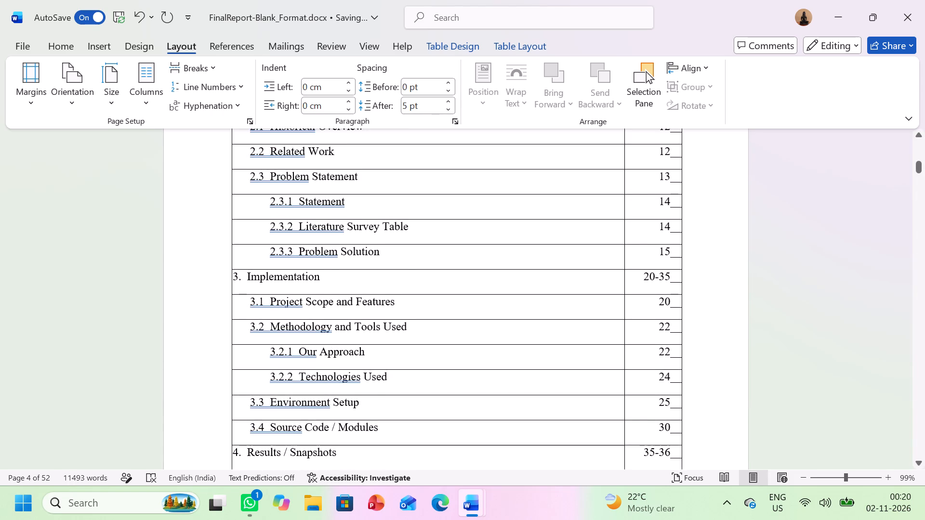
pyautogui.scroll(3, 670, 281)
pyautogui.scroll(-1, 670, 281)
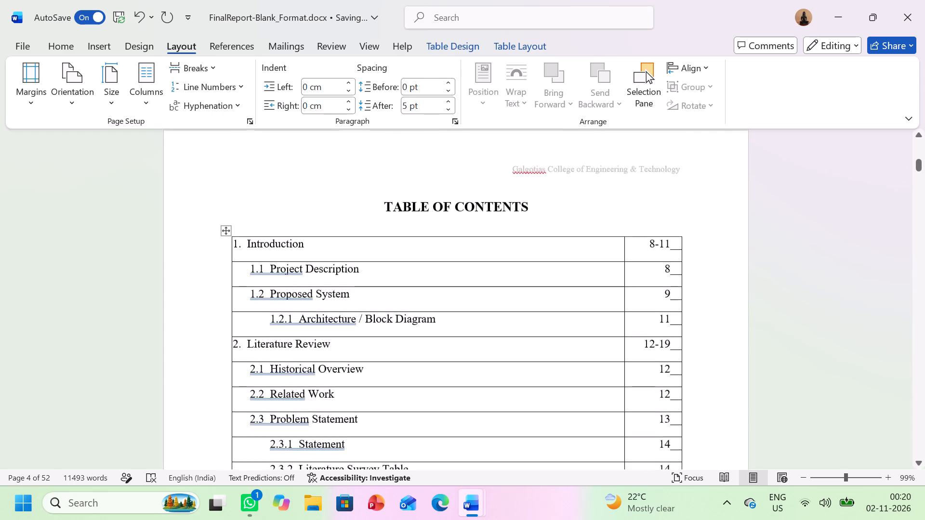
# Delete the bracketed caption placeholder from the Figure 1.1 row of the List of Figures, keeping the figure number.
pyautogui.scroll(-2, 670, 281)
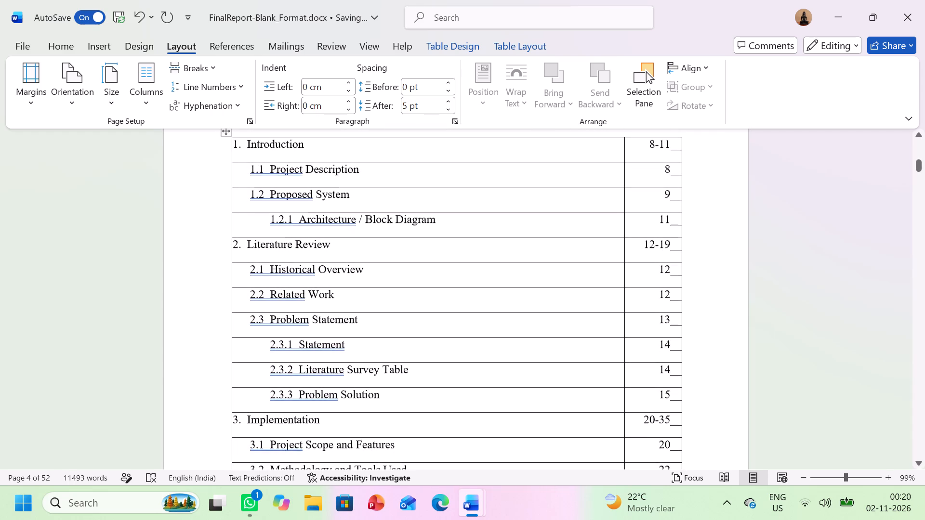
pyautogui.scroll(-2, 670, 281)
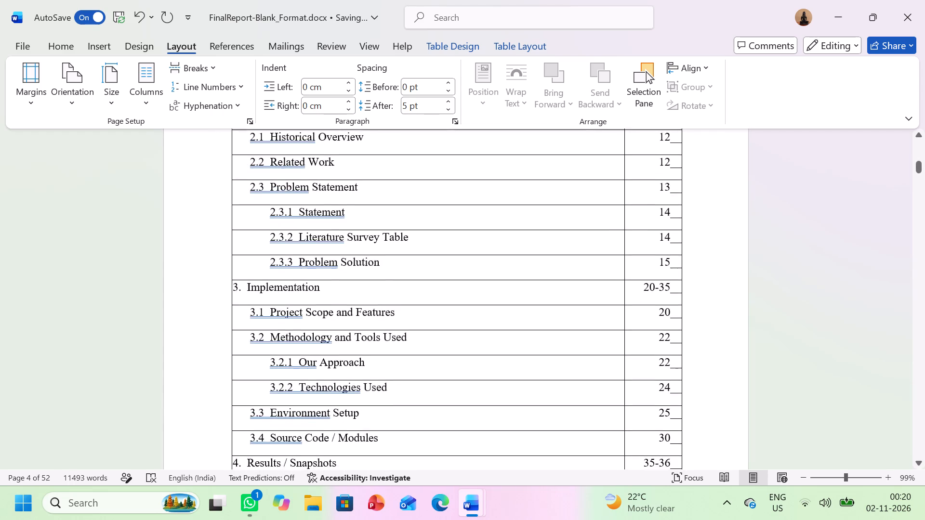
pyautogui.scroll(-3, 670, 281)
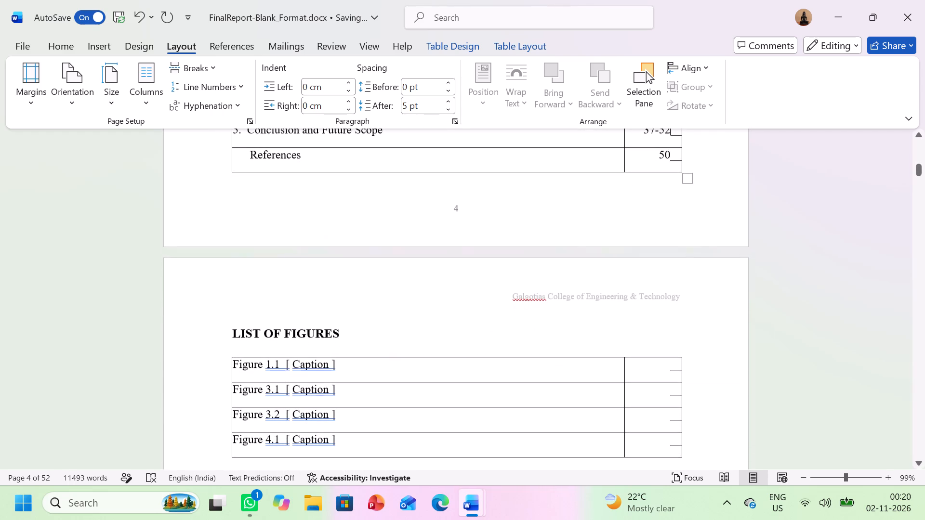
pyautogui.click(585, 367)
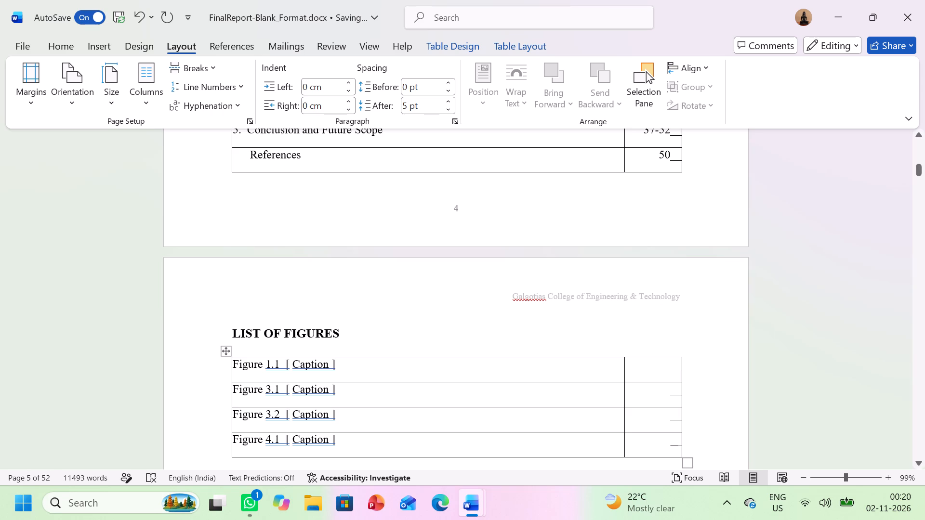
pyautogui.press('BackSpace')
pyautogui.press('BackSpace')
pyautogui.press('BackSpace')
pyautogui.press('BackSpace')
pyautogui.press('BackSpace')
pyautogui.press('BackSpace')
pyautogui.press('BackSpace')
pyautogui.press('BackSpace')
pyautogui.press('BackSpace')
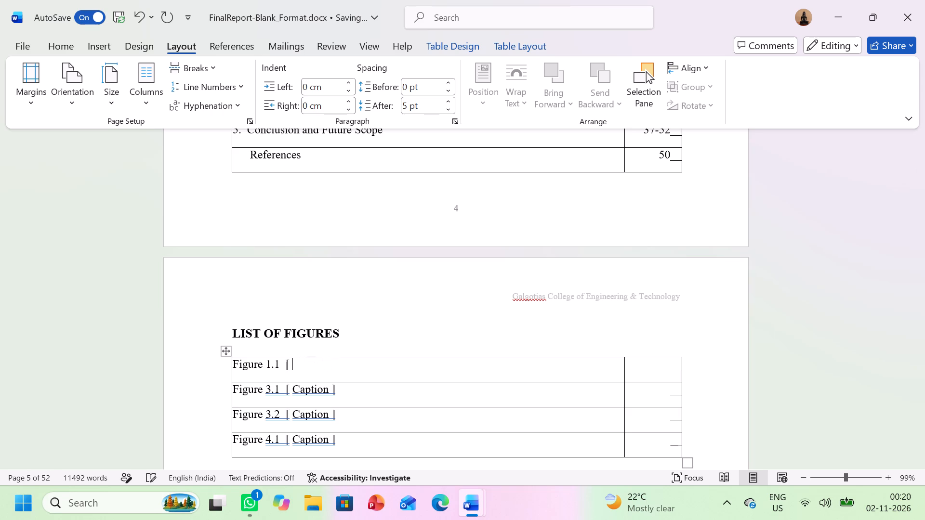
pyautogui.press('BackSpace')
pyautogui.press('BackSpace')
# Copy the Fig 1.1 caption text, without its figure number, from below the system architecture diagram in the report body.
pyautogui.scroll(-10, 585, 367)
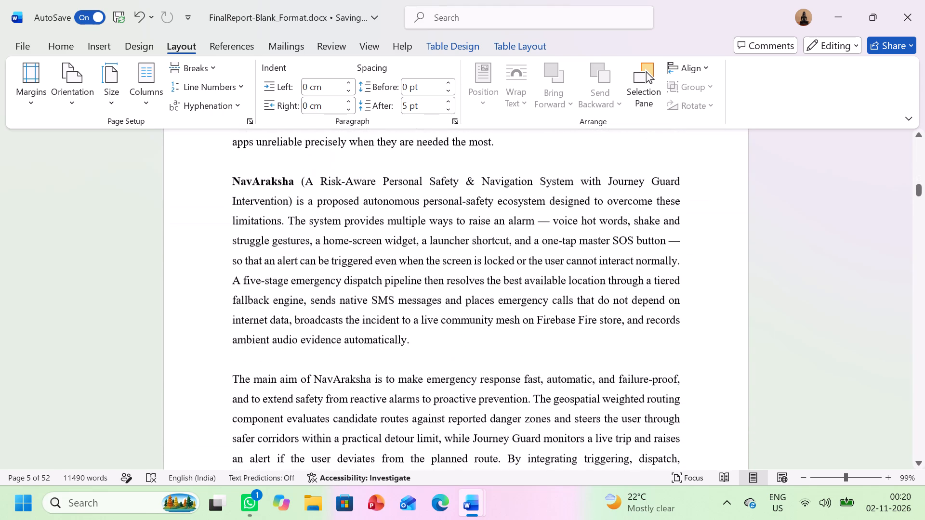
pyautogui.scroll(-7, 585, 367)
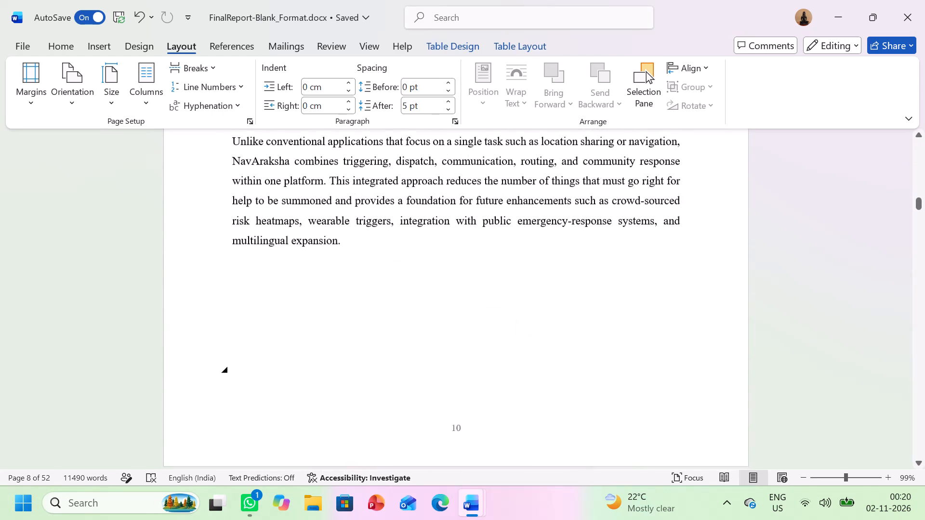
pyautogui.scroll(-6, 585, 367)
pyautogui.scroll(6, 585, 367)
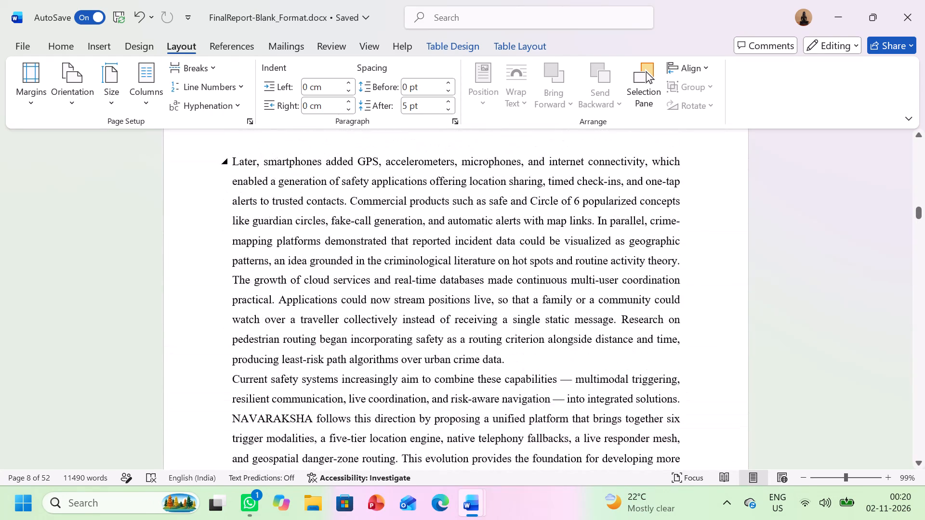
pyautogui.scroll(5, 585, 367)
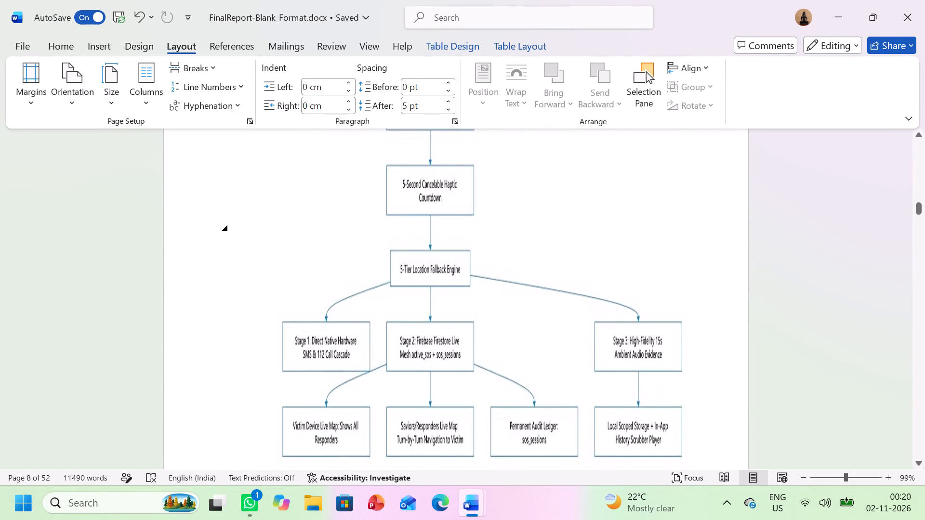
pyautogui.scroll(2, 585, 367)
pyautogui.scroll(-1, 585, 367)
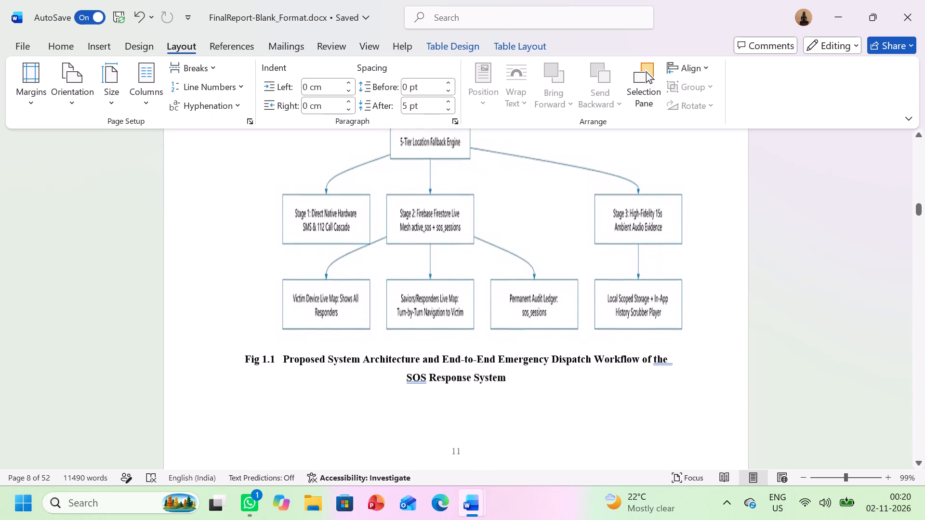
pyautogui.scroll(-1, 585, 367)
pyautogui.moveTo(282, 351); pyautogui.dragTo(373, 374)
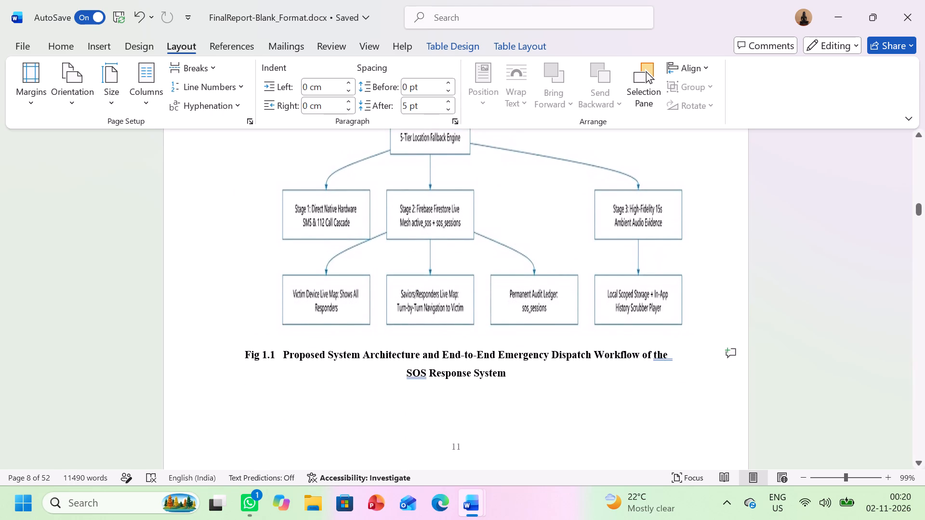
pyautogui.moveTo(373, 374); pyautogui.dragTo(541, 412)
pyautogui.hotkey('ctrl', 'c')
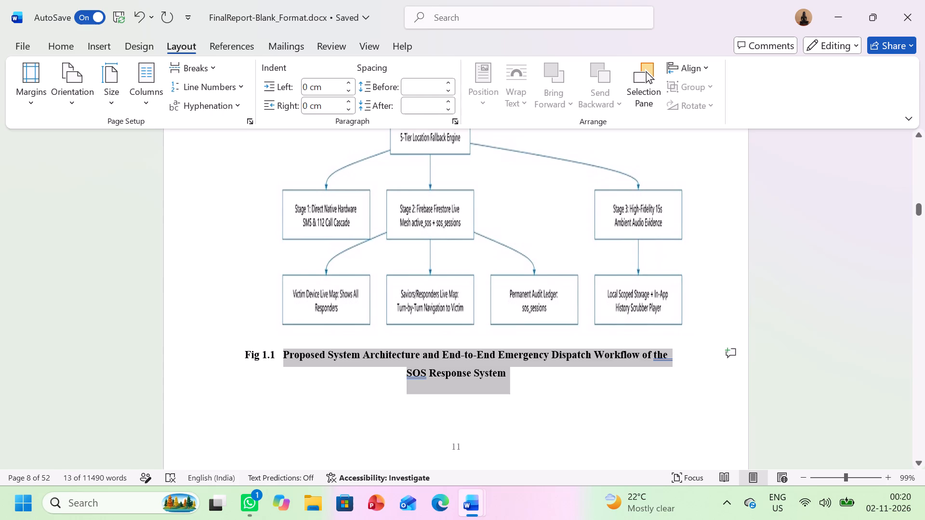
# Paste the copied caption after "Figure 1.1" in the List of Figures.
pyautogui.scroll(16, 541, 412)
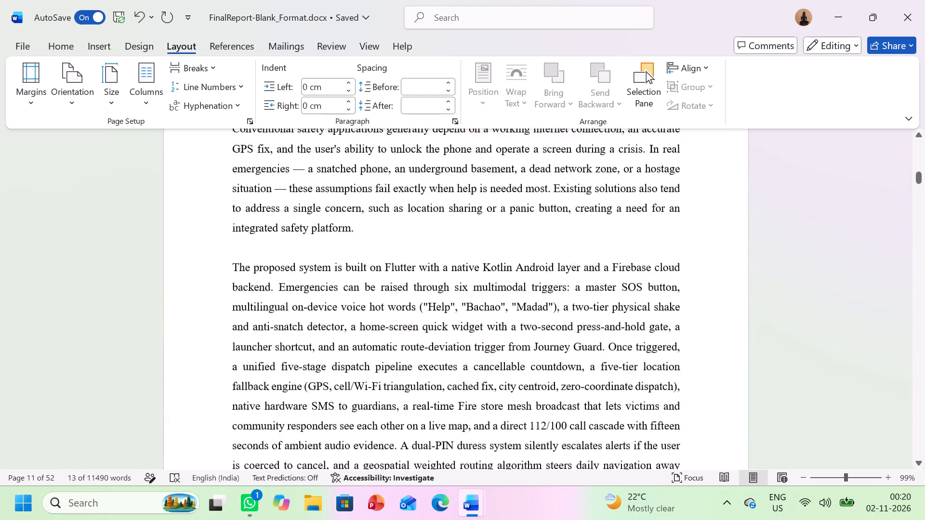
pyautogui.scroll(3, 541, 412)
pyautogui.scroll(-5, 541, 412)
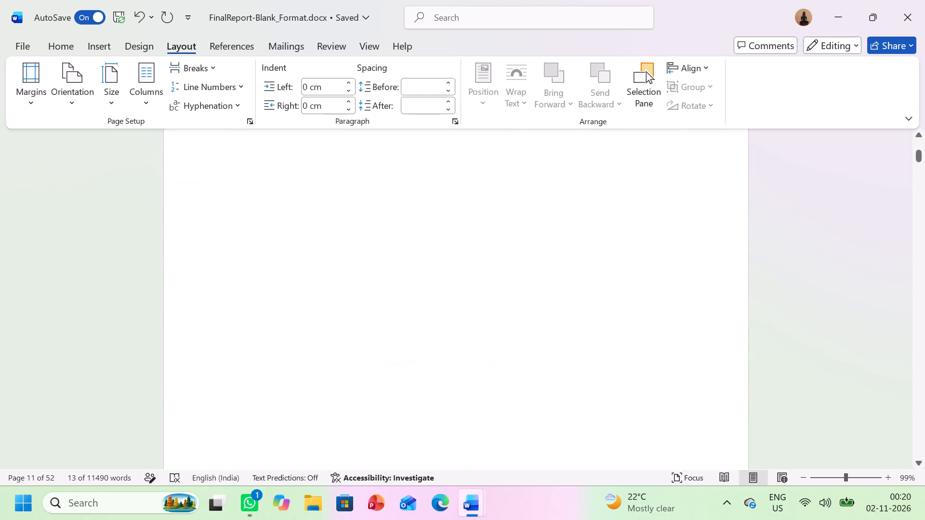
pyautogui.scroll(-8, 541, 412)
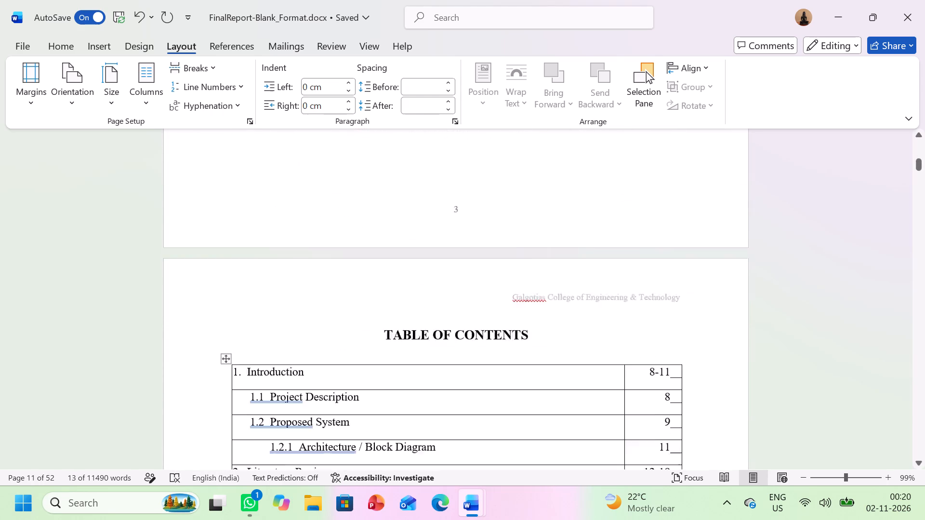
pyautogui.scroll(-3, 541, 412)
pyautogui.scroll(-3, 536, 349)
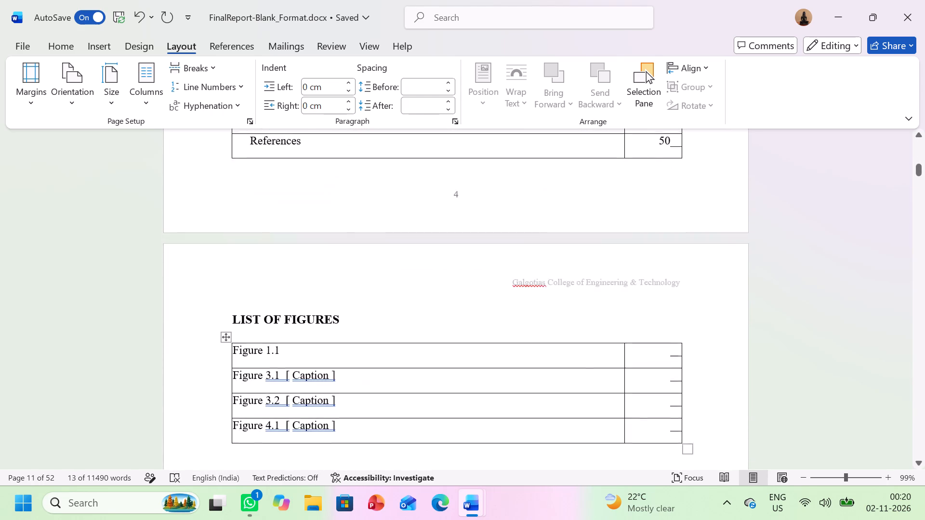
pyautogui.scroll(-1, 536, 349)
pyautogui.click(445, 342)
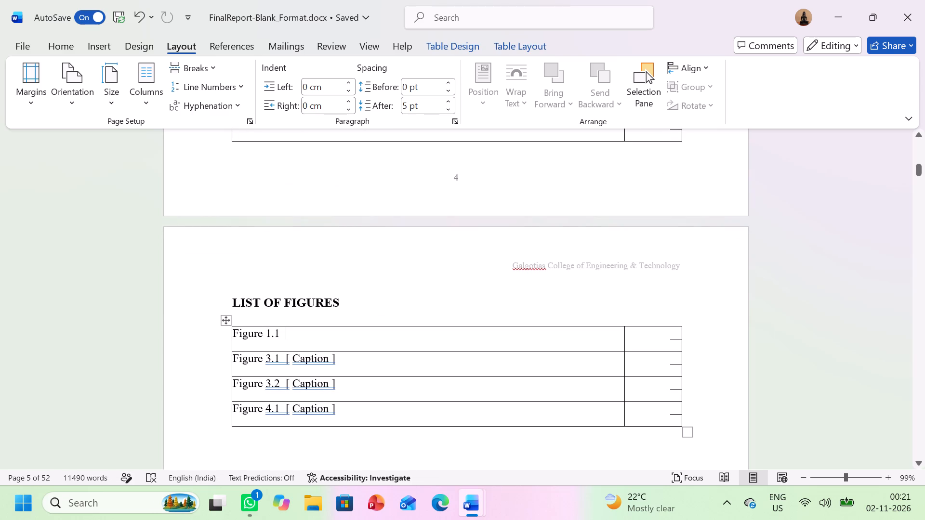
pyautogui.hotkey('ctrl', 'v')
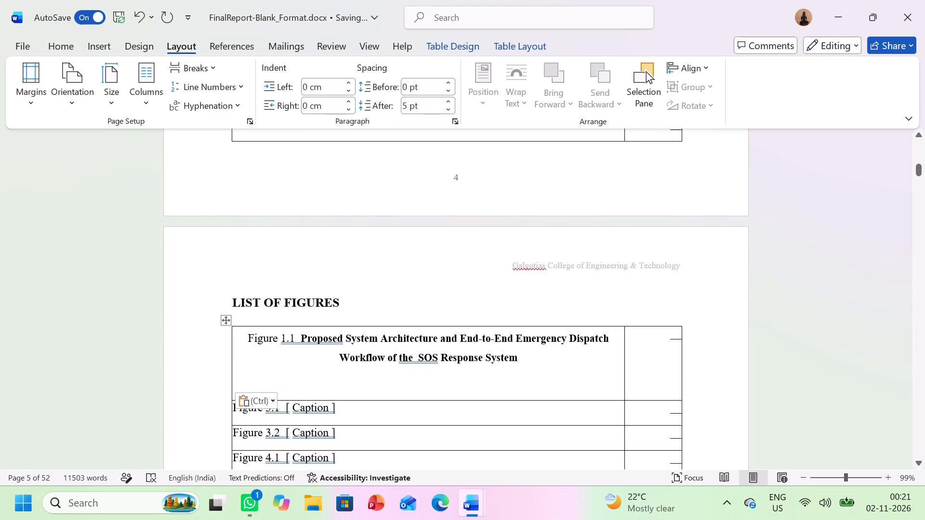
# Format the pasted Figure 1.1 caption as non-bold 12 pt text with left alignment.
pyautogui.click(68, 44)
pyautogui.click(306, 87)
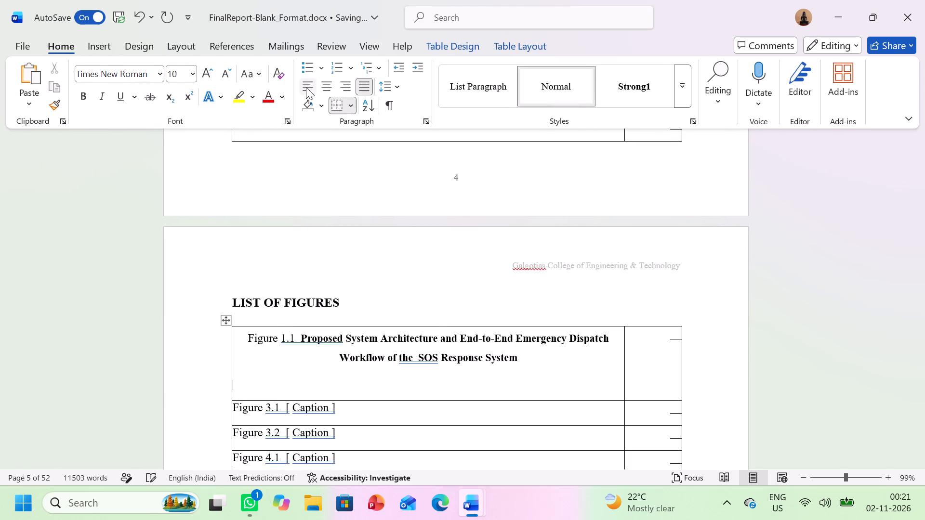
pyautogui.click(306, 87)
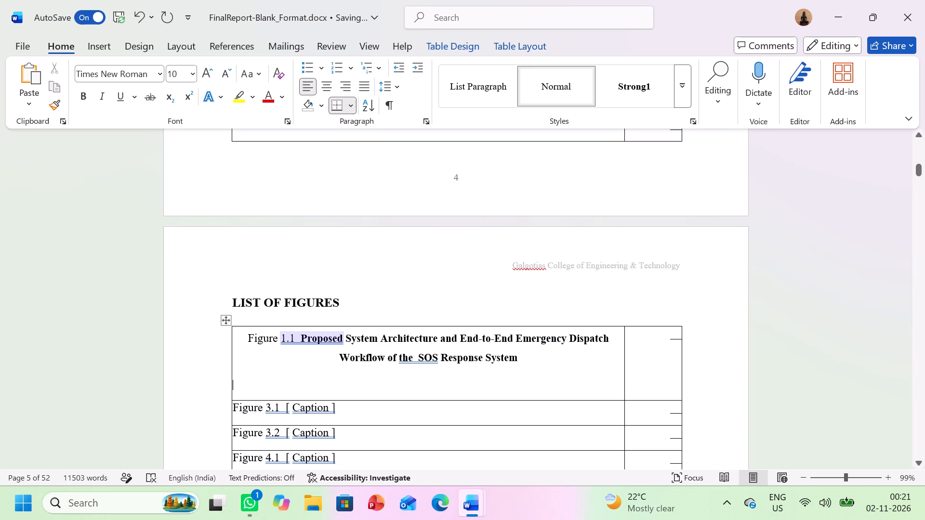
pyautogui.moveTo(303, 336); pyautogui.dragTo(515, 369)
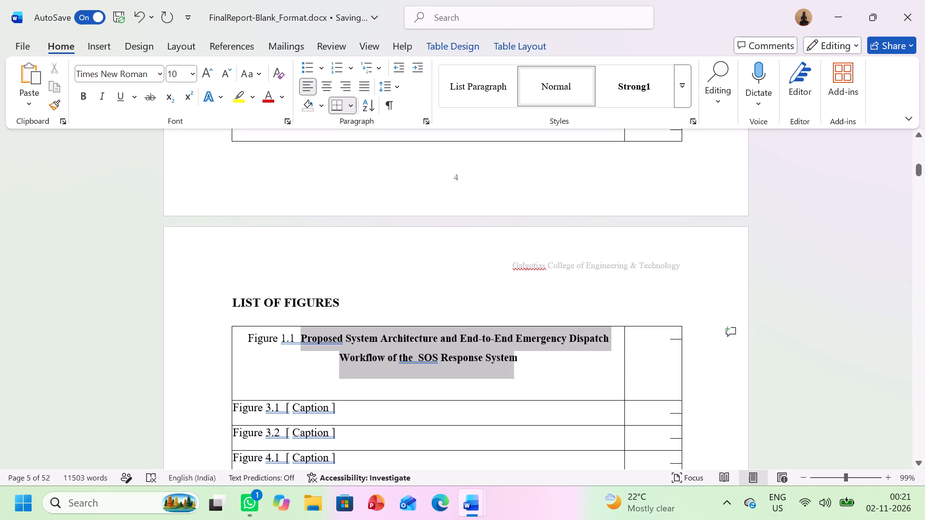
pyautogui.moveTo(515, 369); pyautogui.dragTo(526, 369)
pyautogui.click(535, 415)
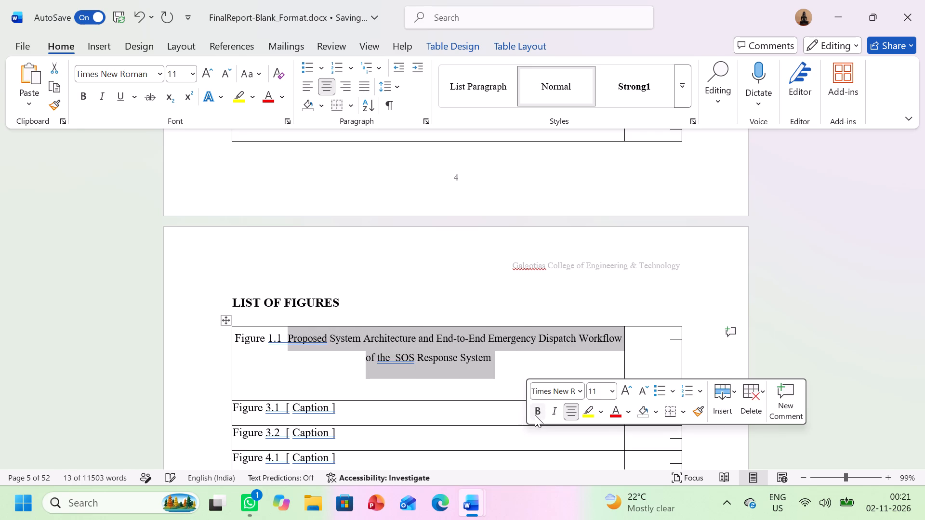
pyautogui.click(611, 395)
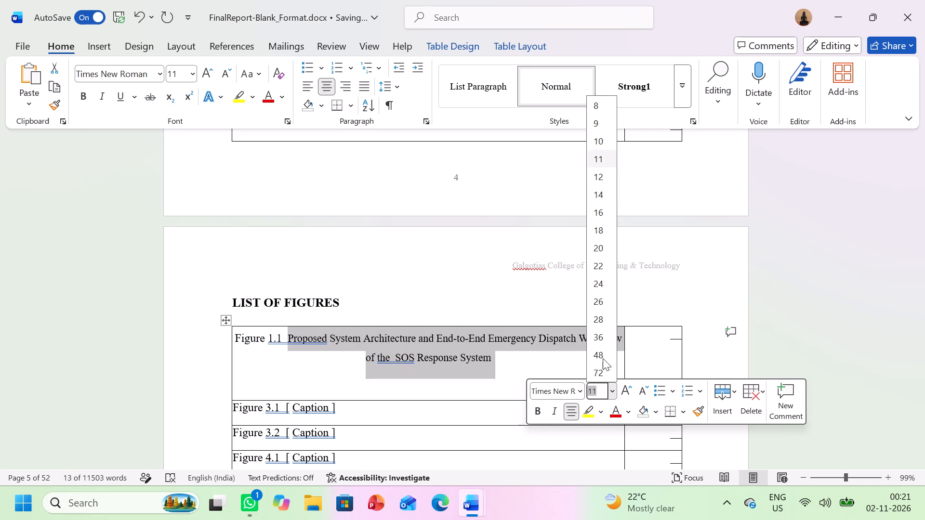
pyautogui.click(597, 177)
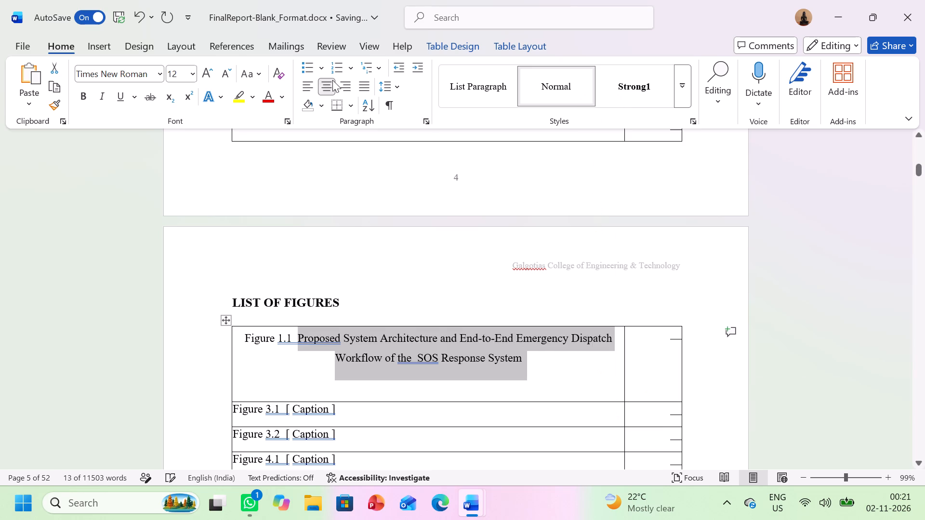
pyautogui.click(309, 83)
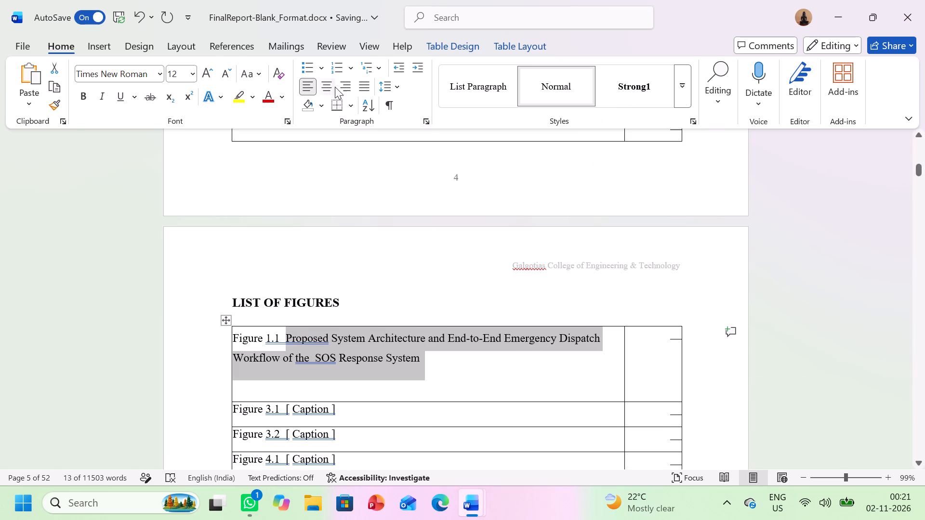
pyautogui.click(362, 83)
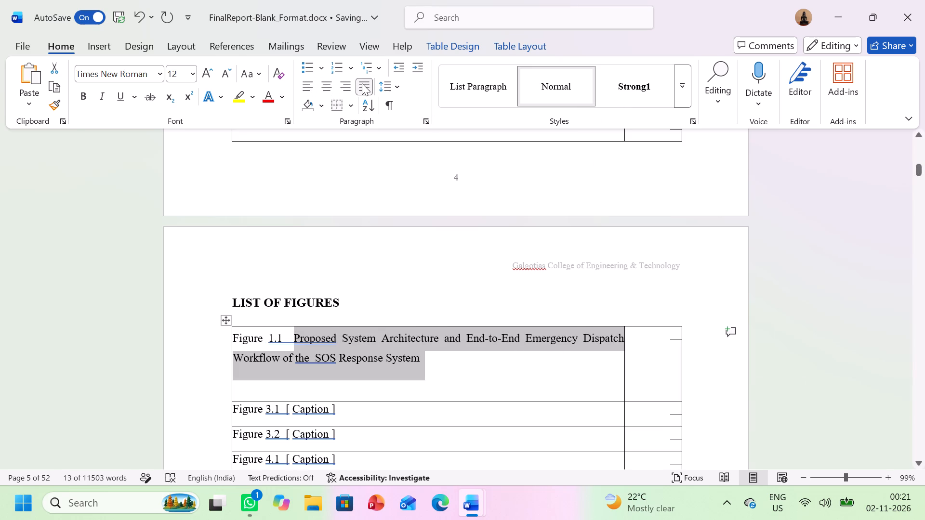
pyautogui.click(304, 85)
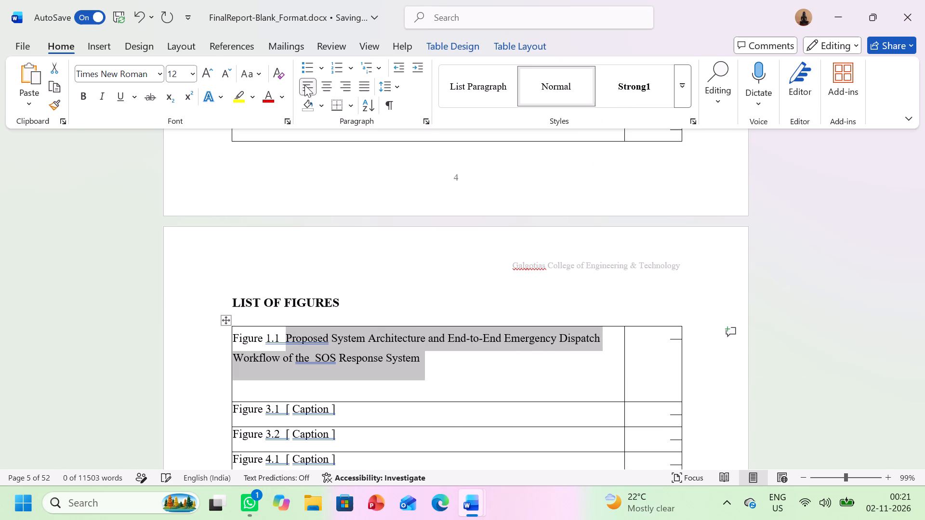
pyautogui.click(486, 363)
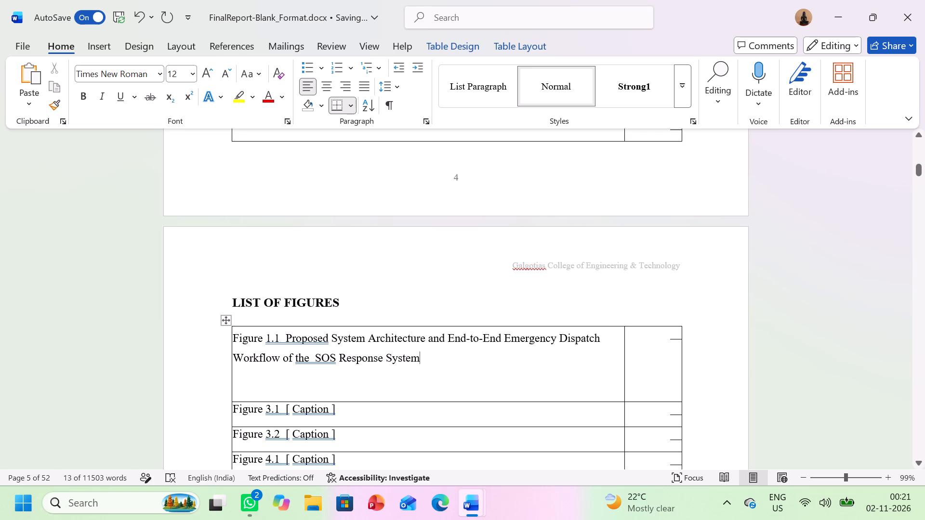
# Apply the spacing correction between "1.1" and "Proposed" in the Figure 1.1 row, leaving a single space.
pyautogui.click(286, 337)
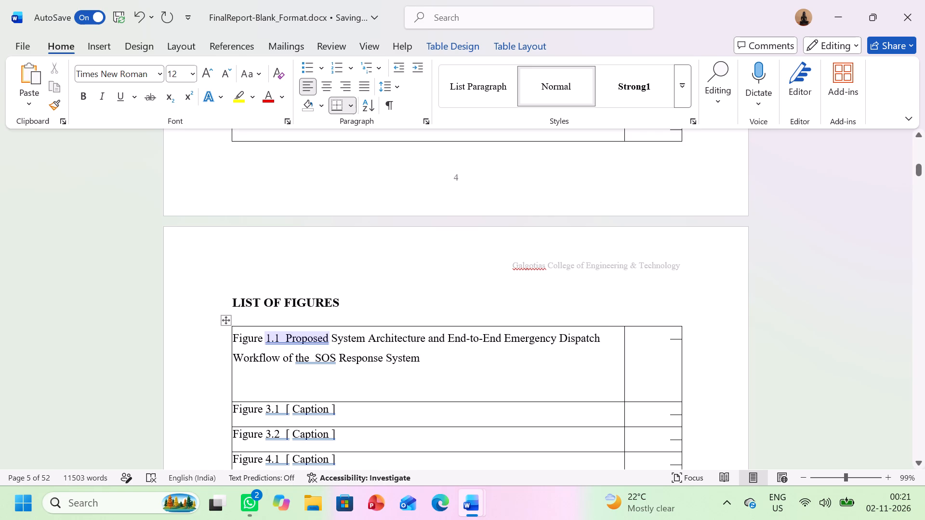
pyautogui.click(294, 396)
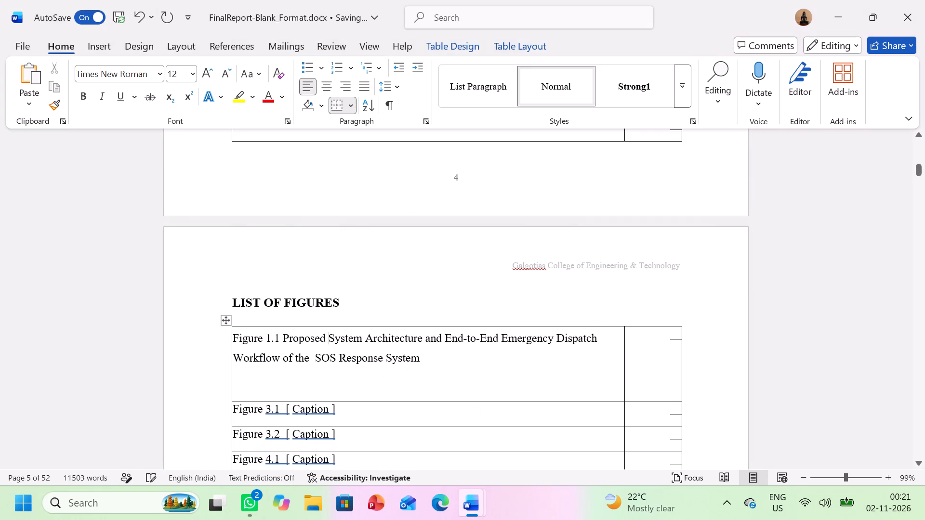
# Remove the empty line below the caption in the Figure 1.1 row.
pyautogui.click(295, 390)
pyautogui.press('BackSpace')
pyautogui.press('BackSpace')
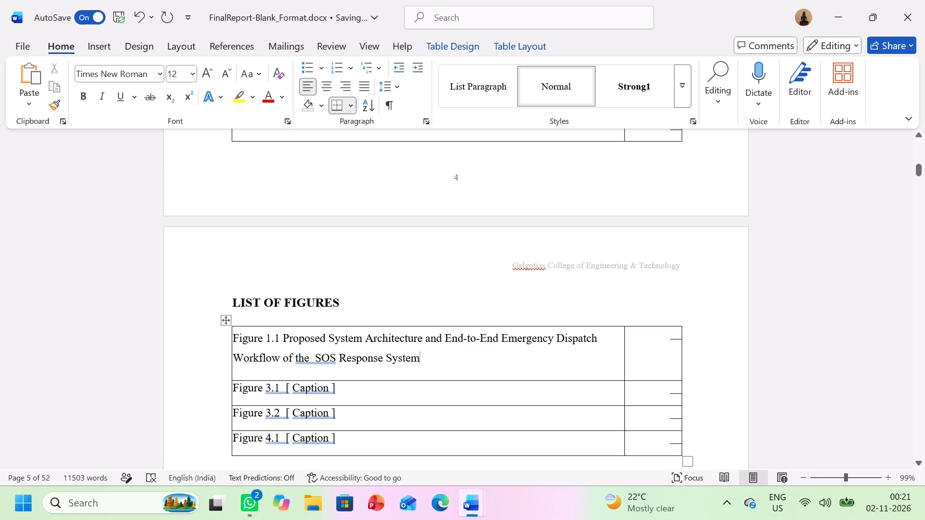
# Enter page number 11 for Figure 1.1 in the List of Figures.
pyautogui.click(642, 351)
pyautogui.write('11')
# Remove the "[ Caption ]" placeholder after "Figure 3.1" in the List of Figures.
pyautogui.click(386, 396)
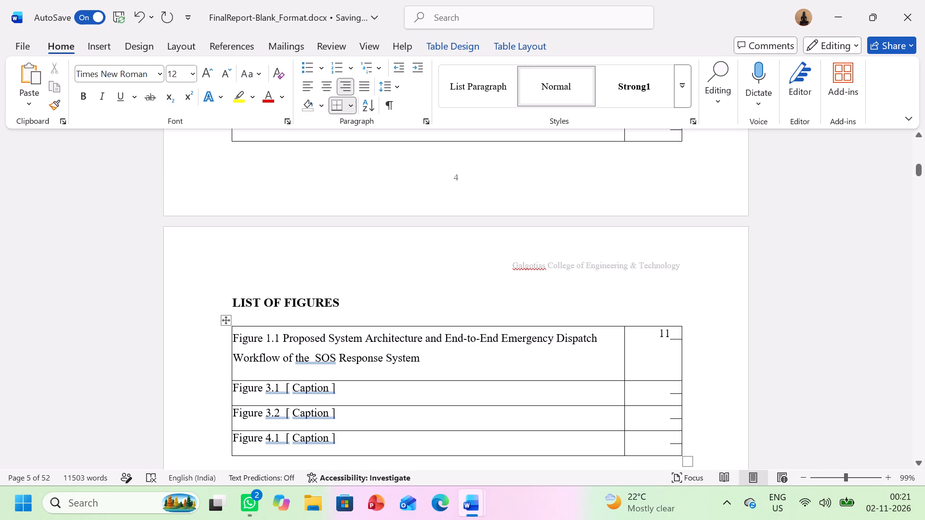
pyautogui.press('BackSpace')
pyautogui.press('BackSpace')
pyautogui.press('BackSpace')
pyautogui.press('BackSpace')
pyautogui.press('BackSpace')
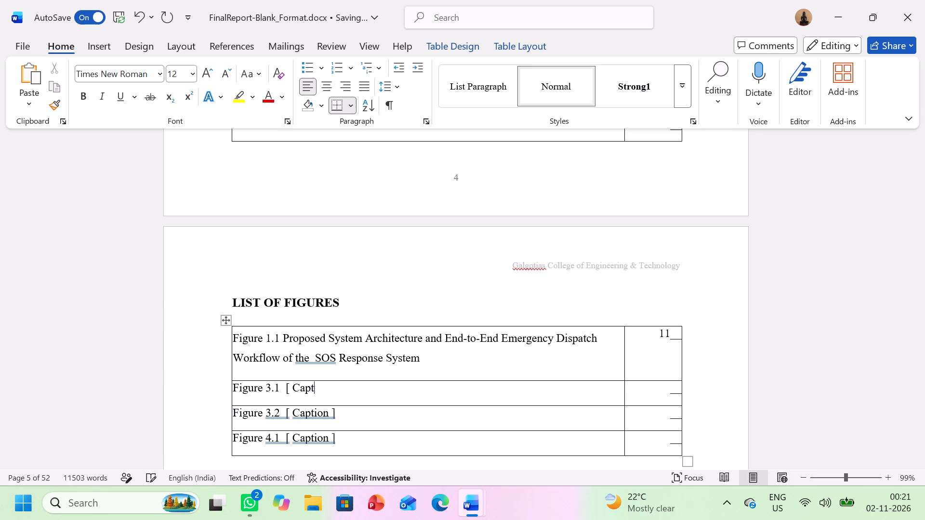
pyautogui.press('BackSpace')
pyautogui.press('BackSpace')
pyautogui.press('BackSpace')
pyautogui.press('BackSpace')
pyautogui.press('BackSpace')
pyautogui.press('BackSpace')
# Copy the Fig. 3.1 caption text, "Emergency Dispatch Engine Module (emergency_dispatch_engine.dart)", from below its image in the report body.
pyautogui.scroll(-10, 386, 396)
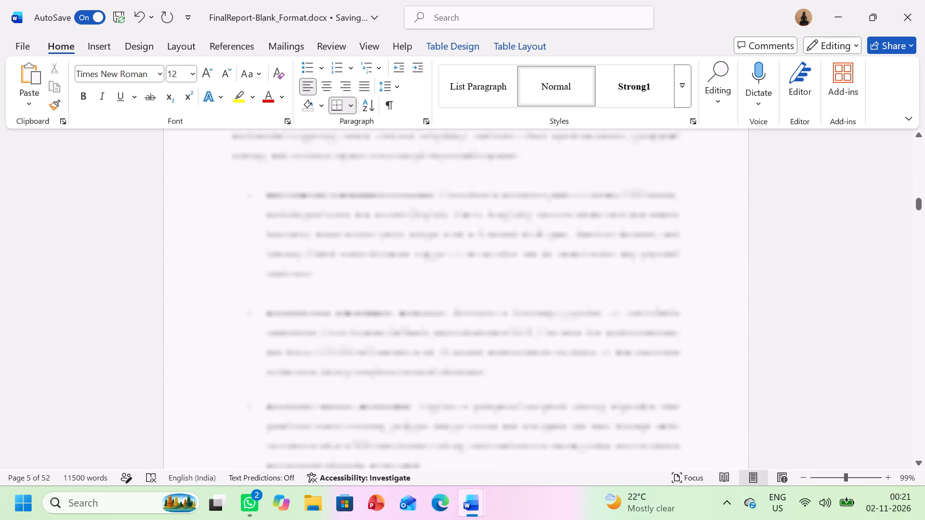
pyautogui.scroll(-3, 386, 396)
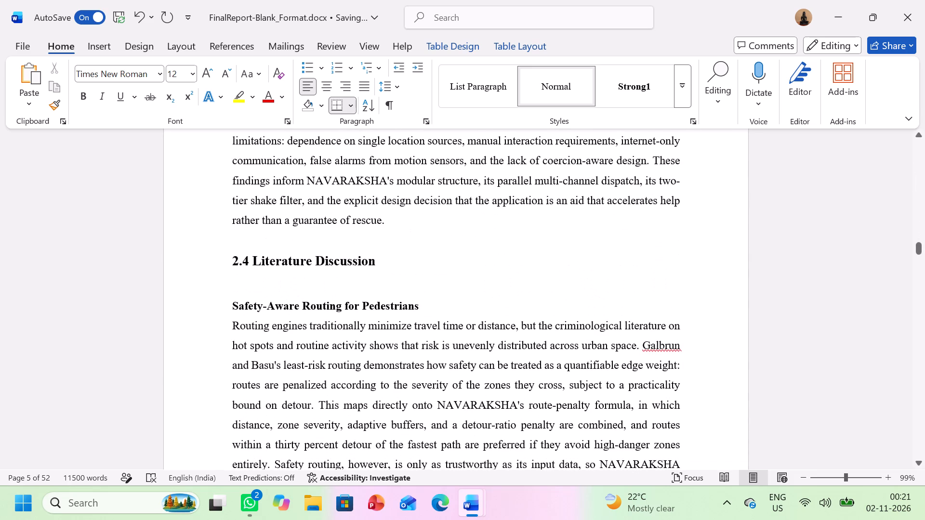
pyautogui.scroll(-8, 386, 396)
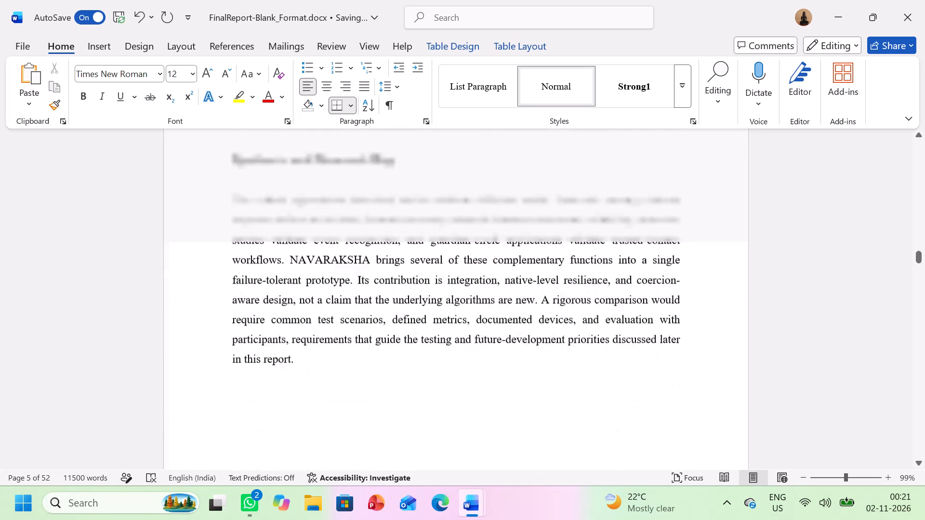
pyautogui.scroll(-10, 386, 396)
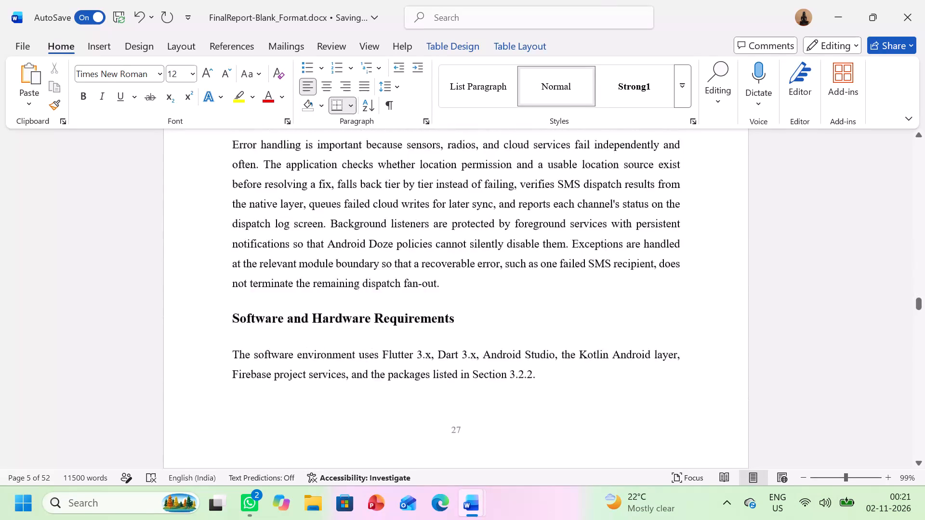
pyautogui.scroll(-7, 386, 396)
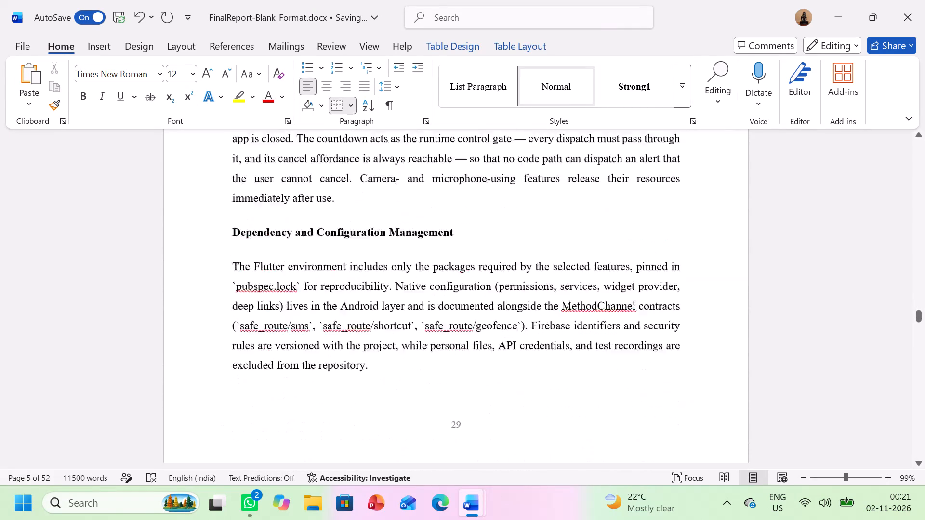
pyautogui.scroll(-3, 386, 396)
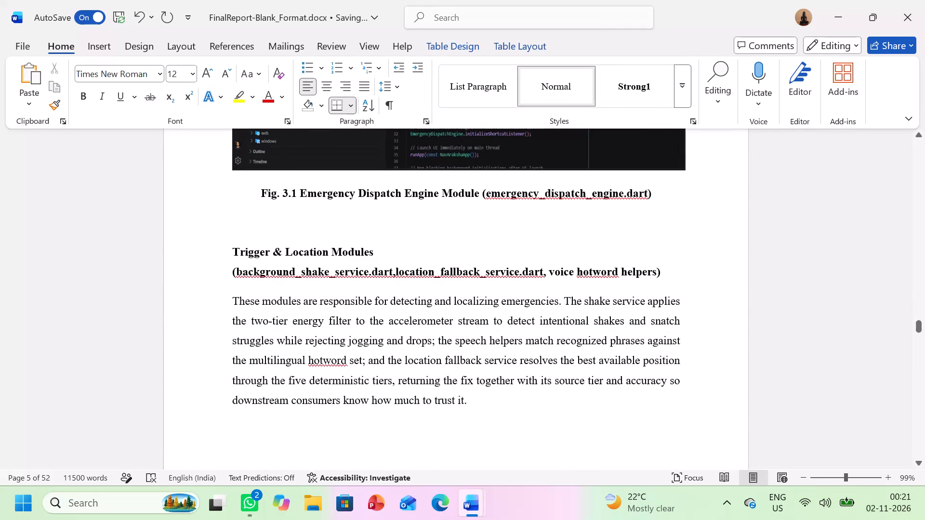
pyautogui.moveTo(297, 189); pyautogui.dragTo(426, 209)
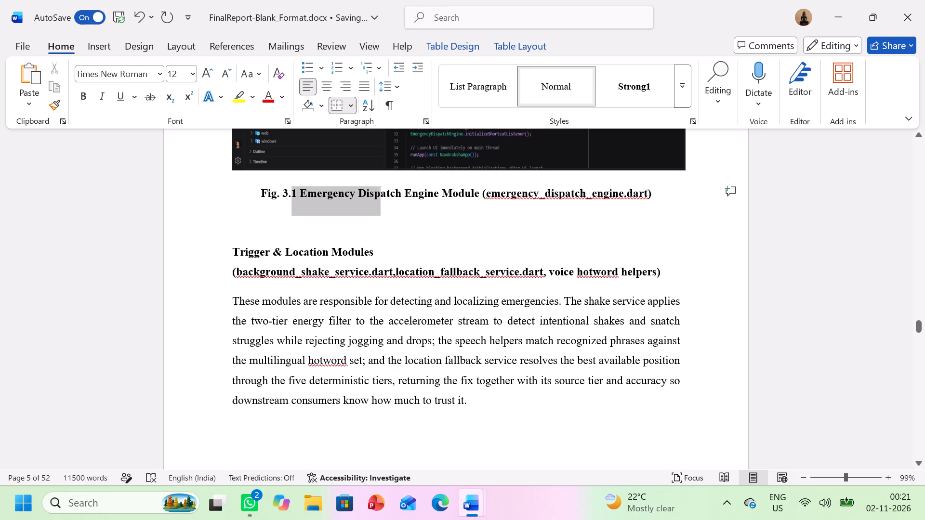
pyautogui.moveTo(426, 209); pyautogui.dragTo(660, 222)
pyautogui.hotkey('ctrl', 'c')
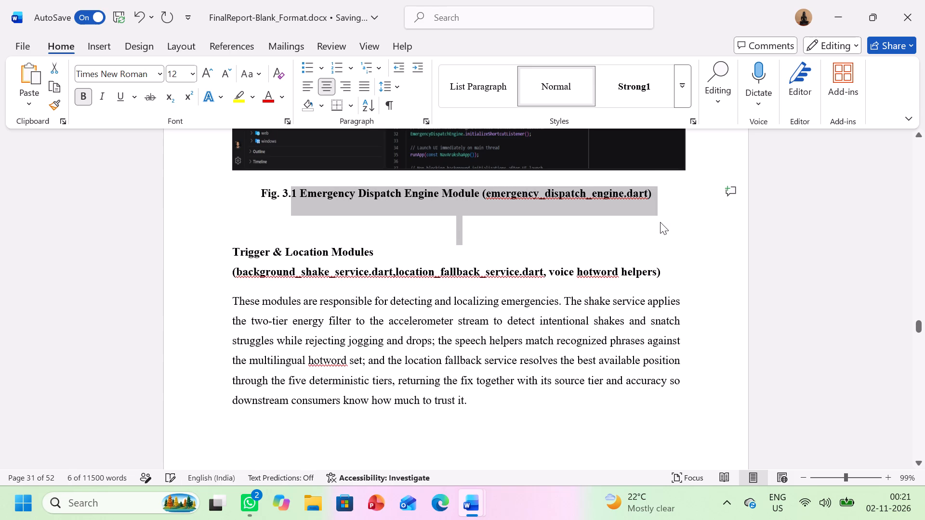
# Paste the copied caption after "Figure 3.1" in the List of Figures.
pyautogui.scroll(8, 660, 222)
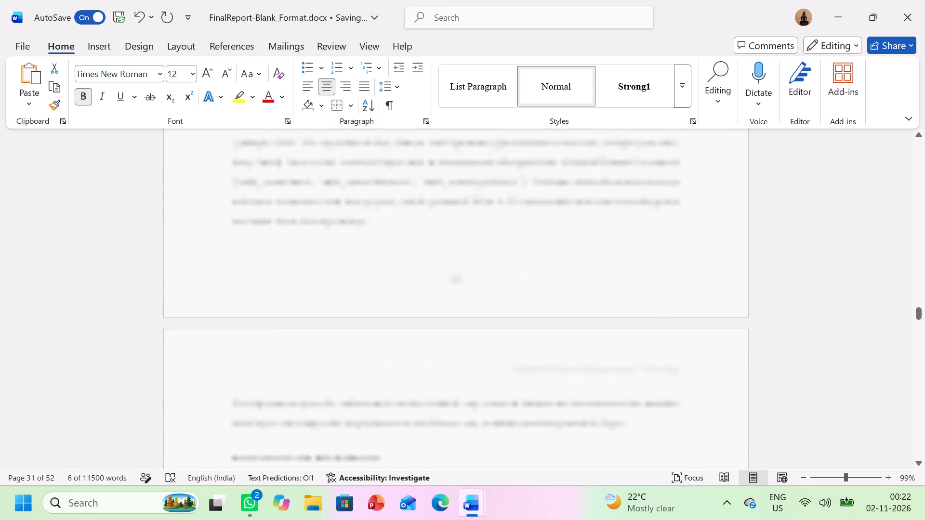
pyautogui.scroll(17, 660, 222)
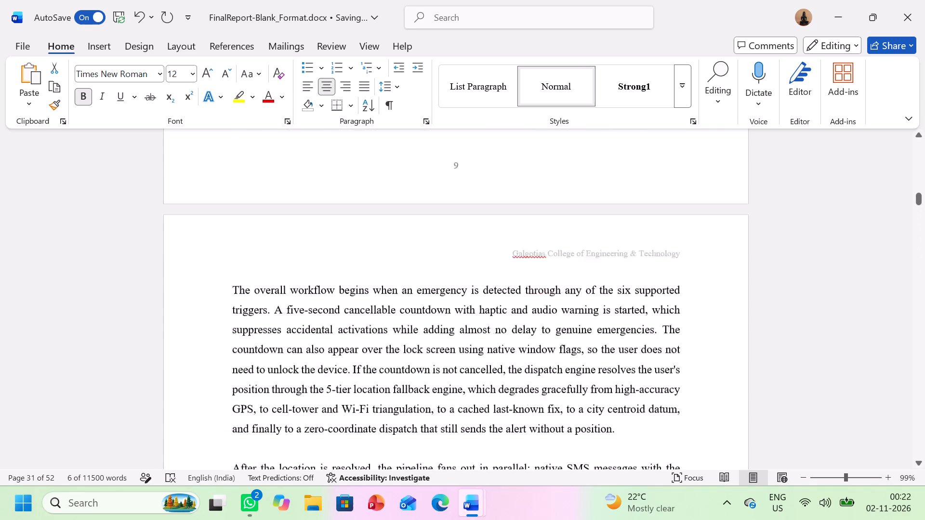
pyautogui.scroll(11, 660, 222)
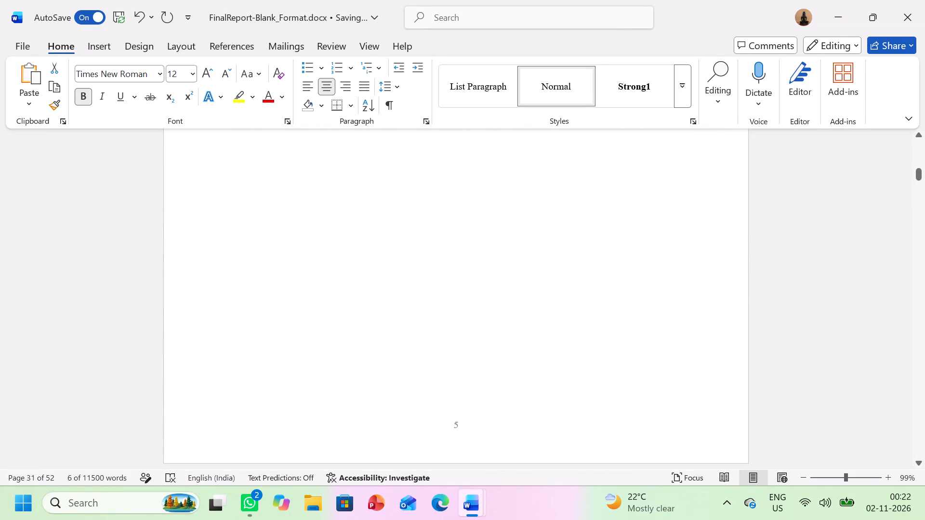
pyautogui.scroll(9, 660, 222)
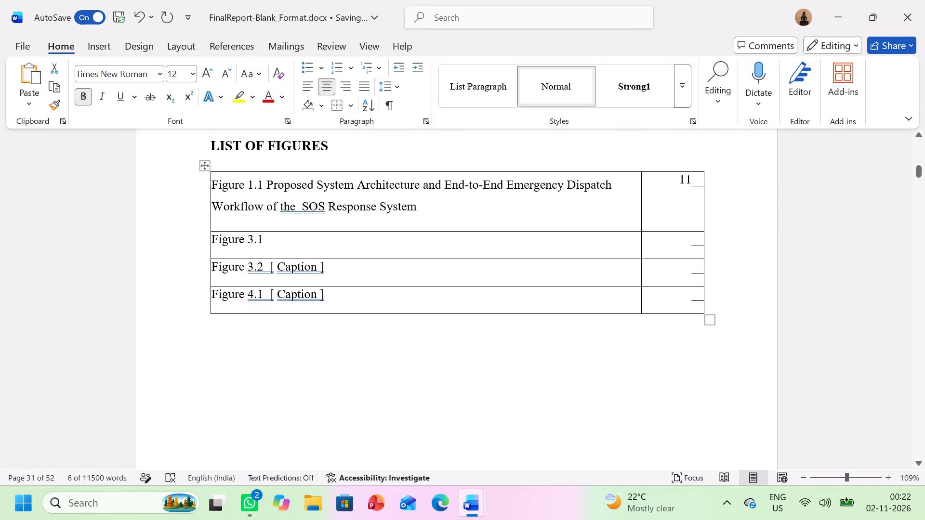
pyautogui.click(375, 243)
pyautogui.hotkey('ctrl', 'v')
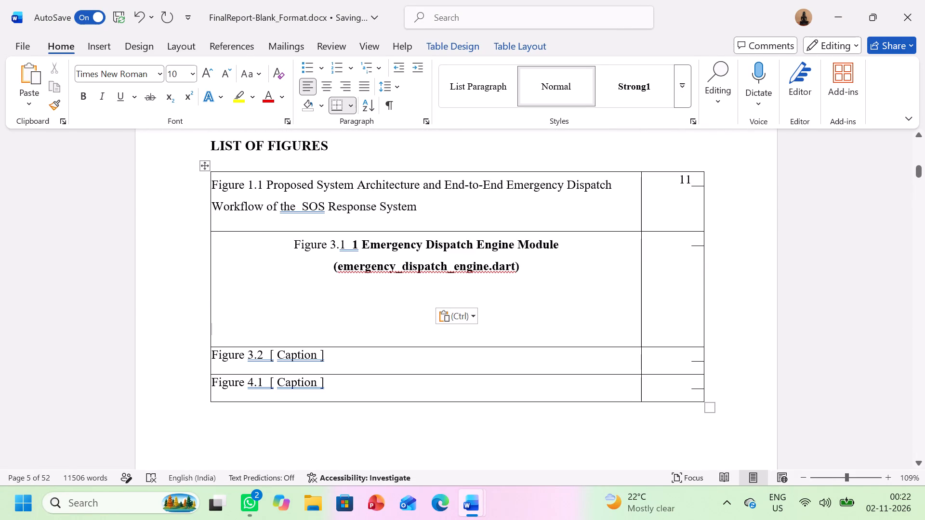
# Format the pasted Figure 3.1 caption as non-bold text with left alignment.
pyautogui.moveTo(287, 240); pyautogui.dragTo(532, 273)
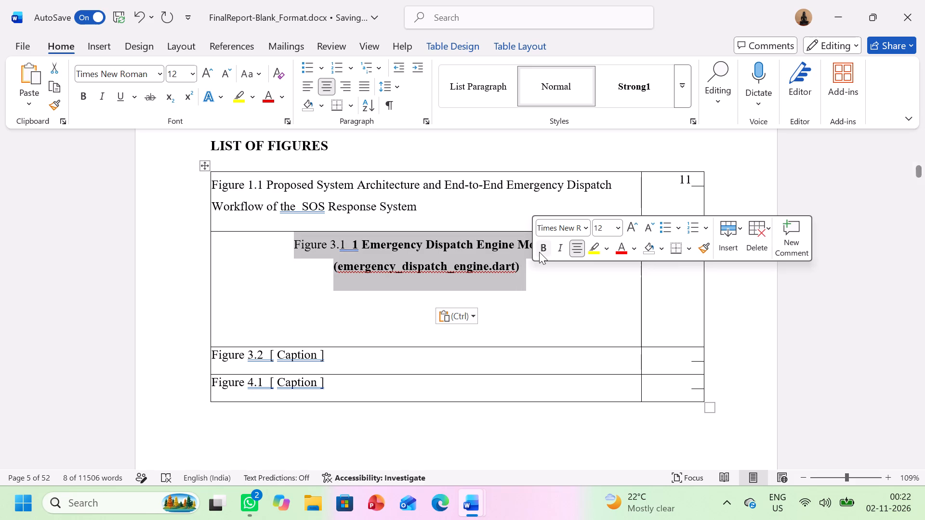
pyautogui.click(539, 252)
pyautogui.click(548, 250)
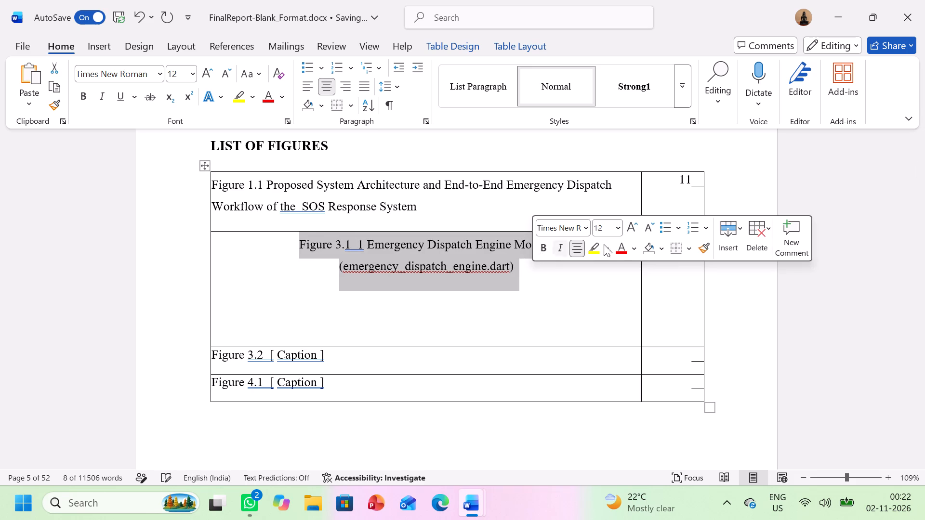
pyautogui.click(304, 86)
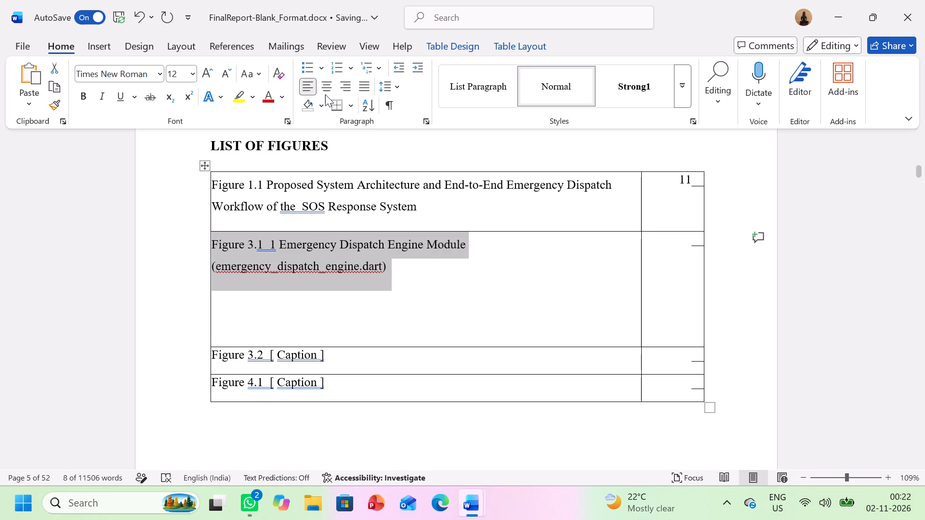
# Join the Figure 3.1 caption onto a single line and remove the empty lines below it in the row.
pyautogui.click(297, 291)
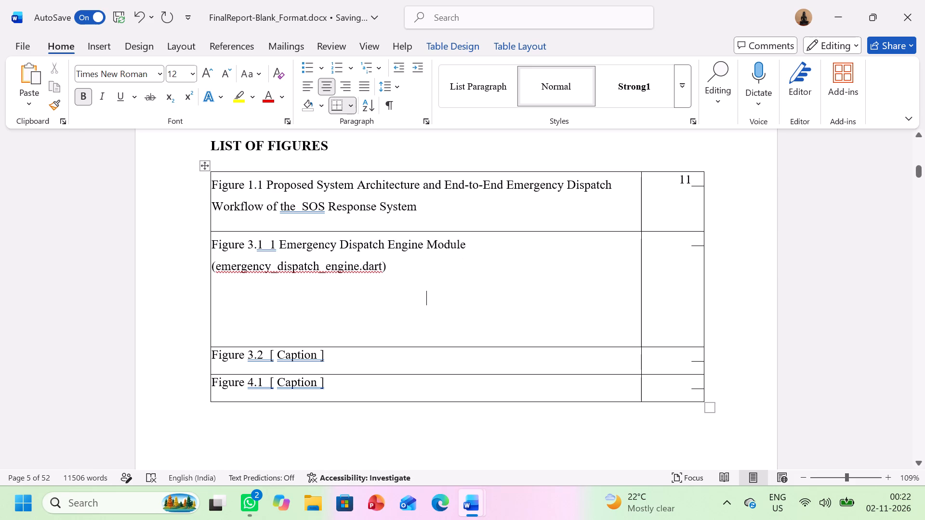
pyautogui.click(213, 264)
pyautogui.press('Left')
pyautogui.press('Right')
pyautogui.press('BackSpace')
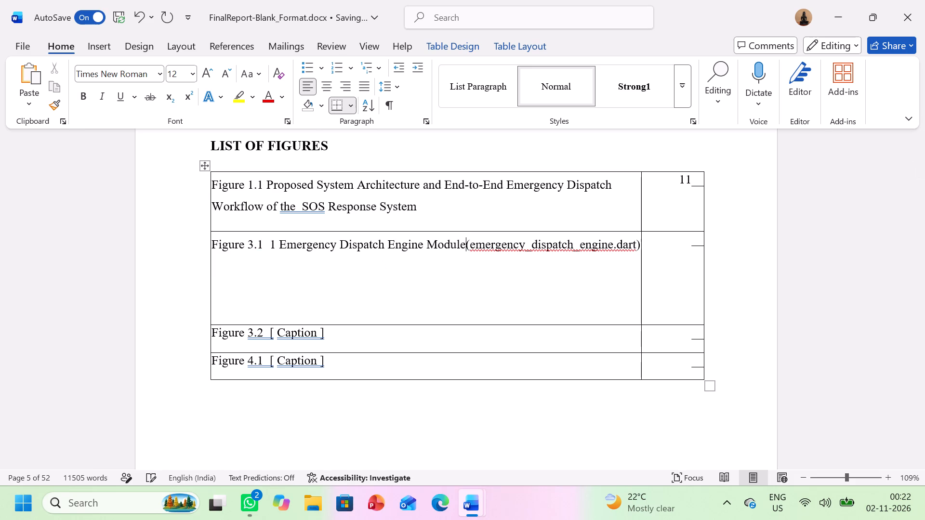
pyautogui.click(221, 304)
pyautogui.press('BackSpace')
pyautogui.press('BackSpace')
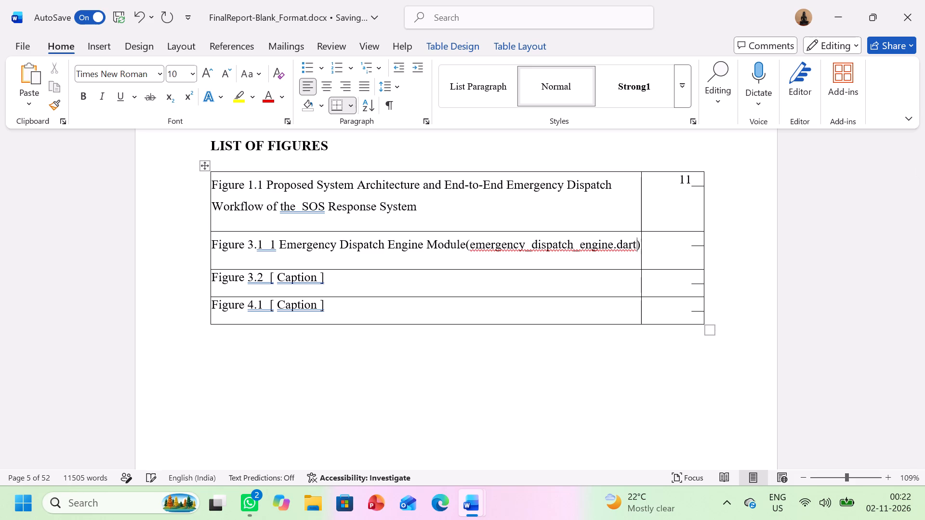
pyautogui.press('Down')
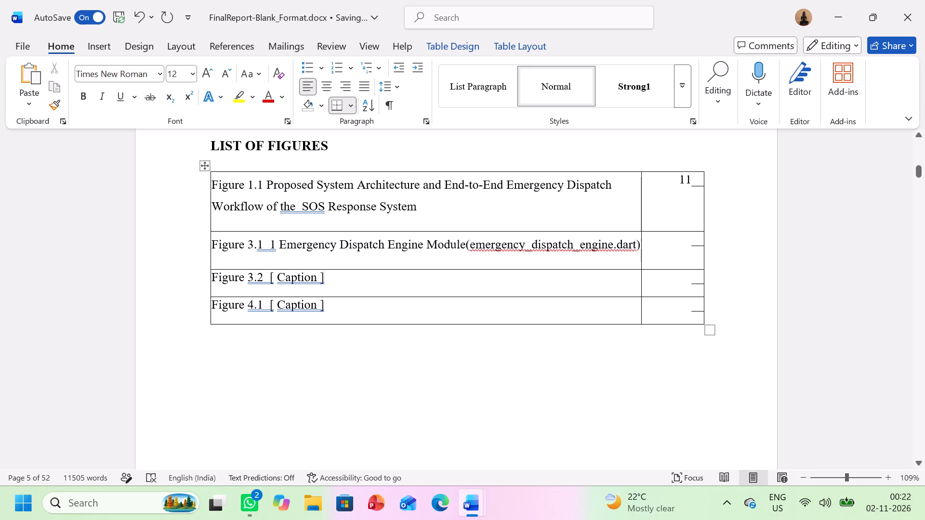
# Enter page number 31 for Figure 3.1 in the List of Figures.
pyautogui.click(676, 251)
pyautogui.write('31')
# Remove the "[ Caption ]" placeholder after "Figure 3.2" in the List of Figures.
pyautogui.click(346, 284)
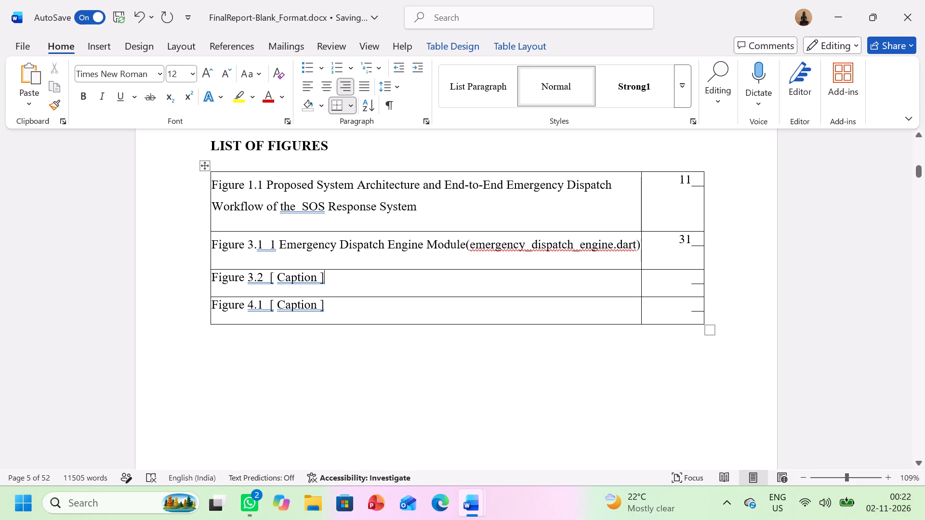
pyautogui.press('BackSpace')
pyautogui.press('BackSpace')
pyautogui.press('BackSpace')
pyautogui.press('BackSpace')
pyautogui.press('BackSpace')
pyautogui.press('BackSpace')
pyautogui.press('BackSpace')
pyautogui.press('BackSpace')
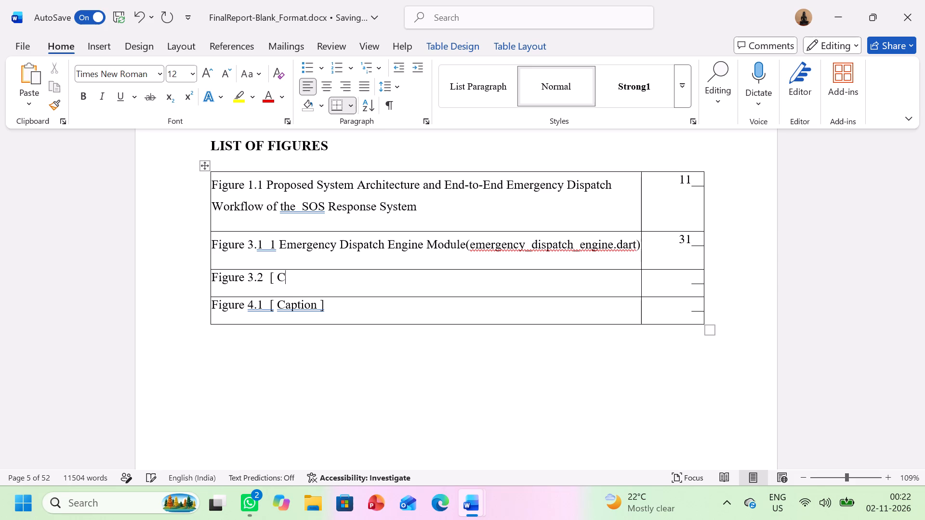
pyautogui.press('BackSpace')
pyautogui.press('BackSpace')
pyautogui.press('BackSpace')
pyautogui.press('BackSpace')
# Delete the stray "1" and extra space before "Emergency" in the Figure 3.1 row, leaving a single space.
pyautogui.click(281, 248)
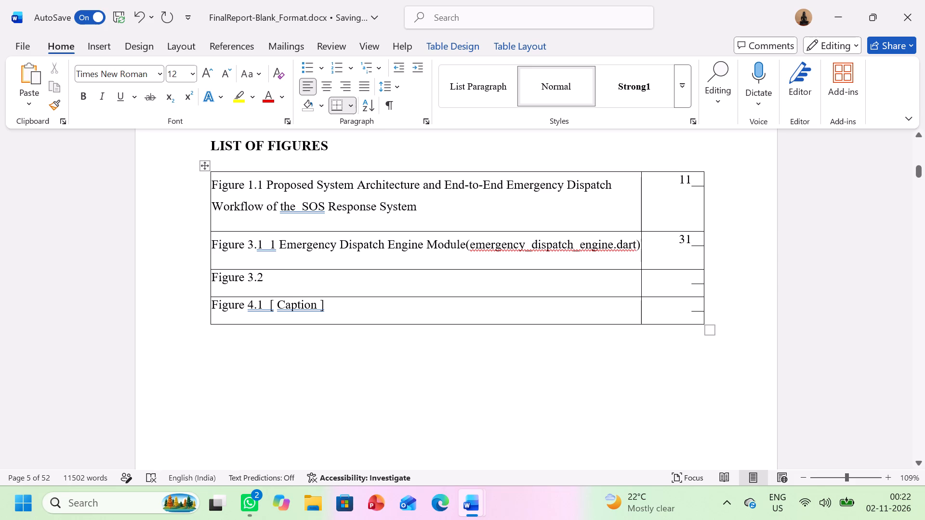
pyautogui.press('BackSpace')
pyautogui.press('BackSpace')
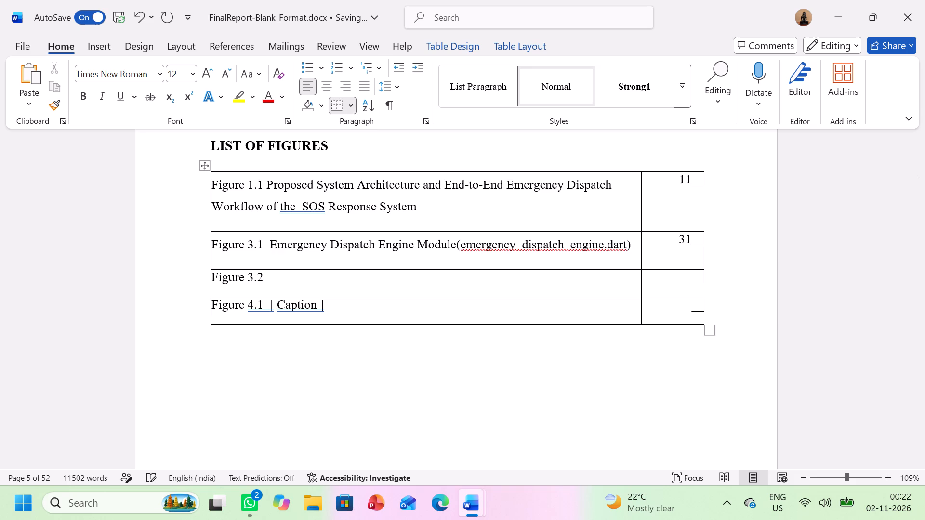
pyautogui.press('BackSpace')
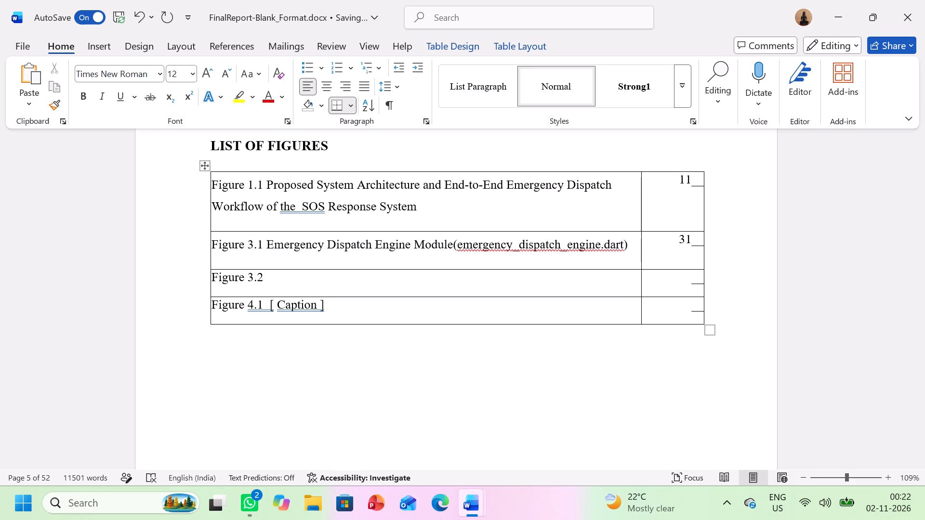
# Find the Fig. 3.2 caption in the report body and copy its text, "Trigger & Location Modules (background_shake_service.dart, location_fallback_service.dart)".
pyautogui.scroll(-17, 281, 248)
pyautogui.scroll(-20, 281, 248)
pyautogui.scroll(-20, 281, 248)
pyautogui.scroll(-7, 281, 248)
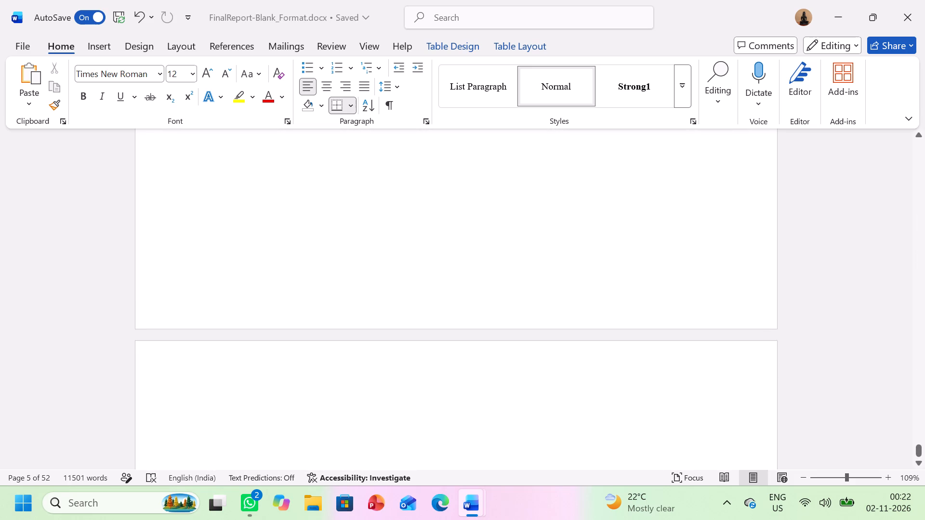
pyautogui.scroll(-11, 281, 248)
pyautogui.scroll(5, 298, 224)
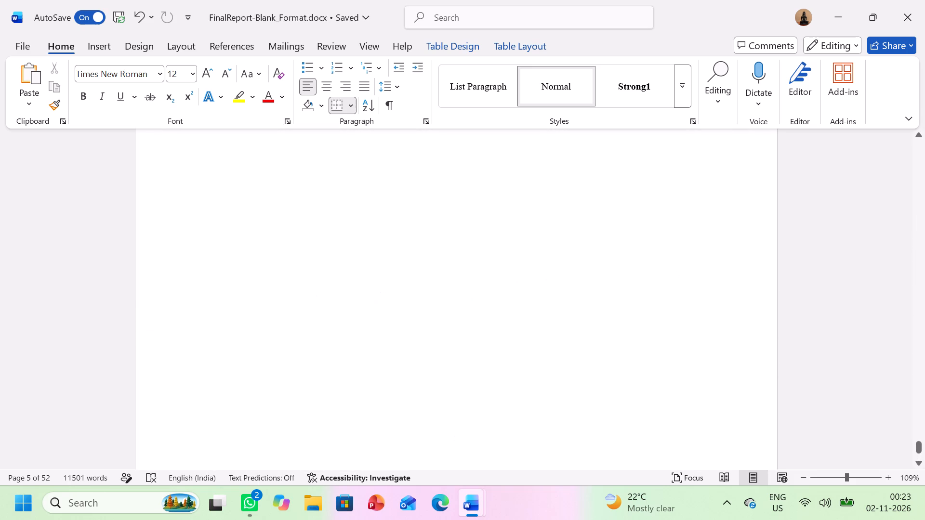
pyautogui.scroll(15, 298, 224)
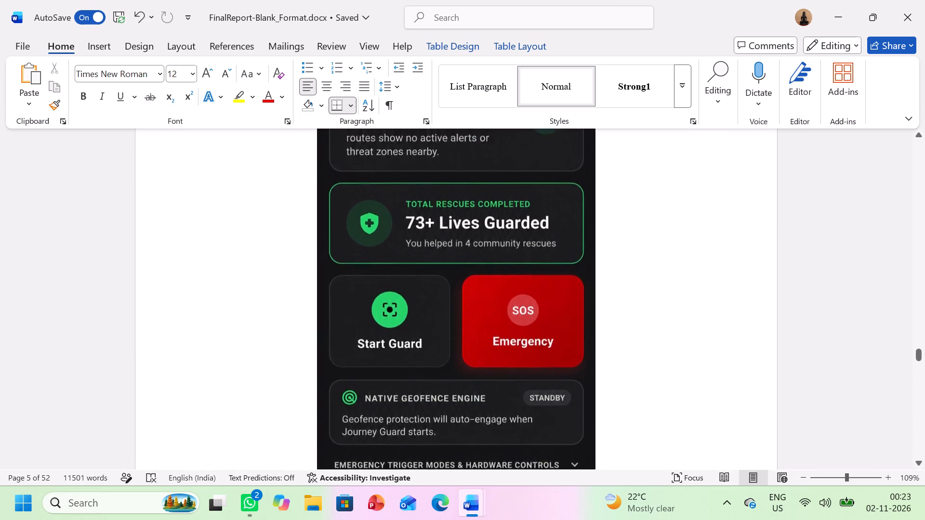
pyautogui.scroll(6, 298, 224)
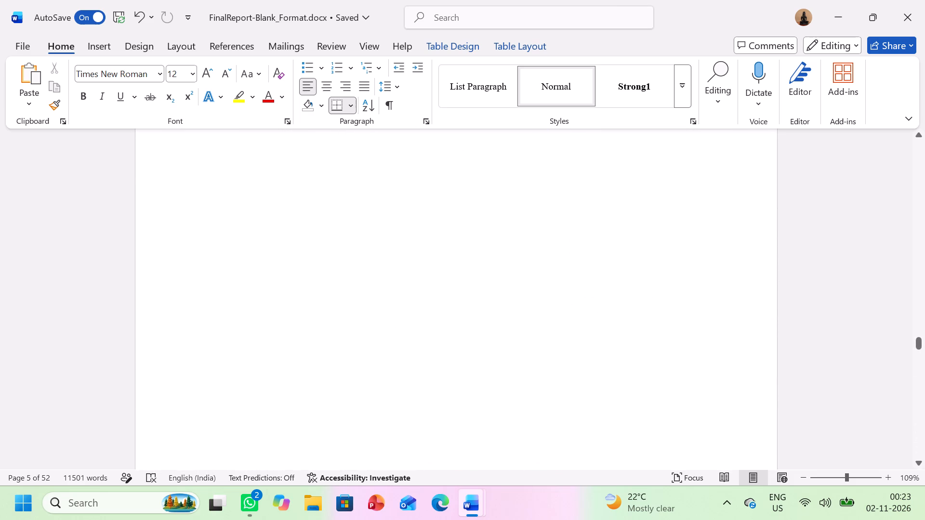
pyautogui.scroll(9, 298, 224)
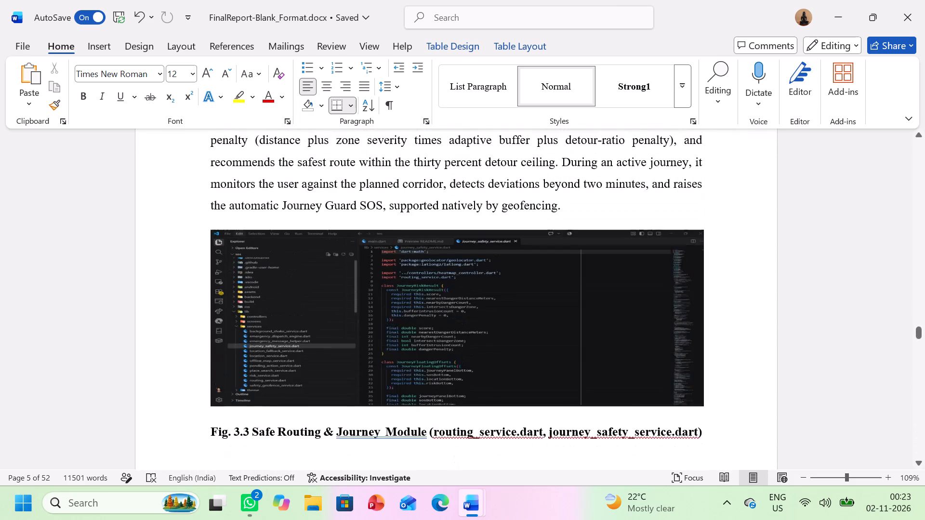
pyautogui.scroll(-1, 298, 224)
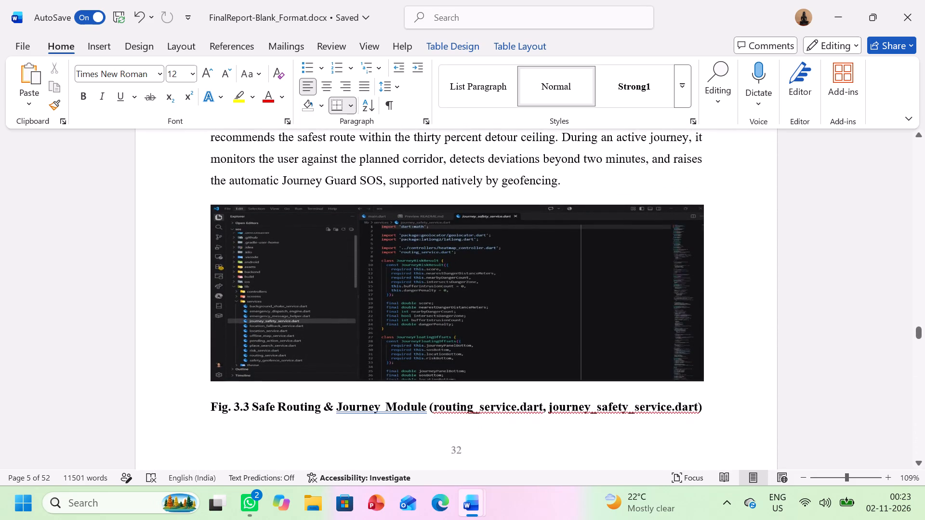
pyautogui.scroll(-1, 298, 224)
pyautogui.scroll(1, 298, 224)
pyautogui.scroll(3, 247, 389)
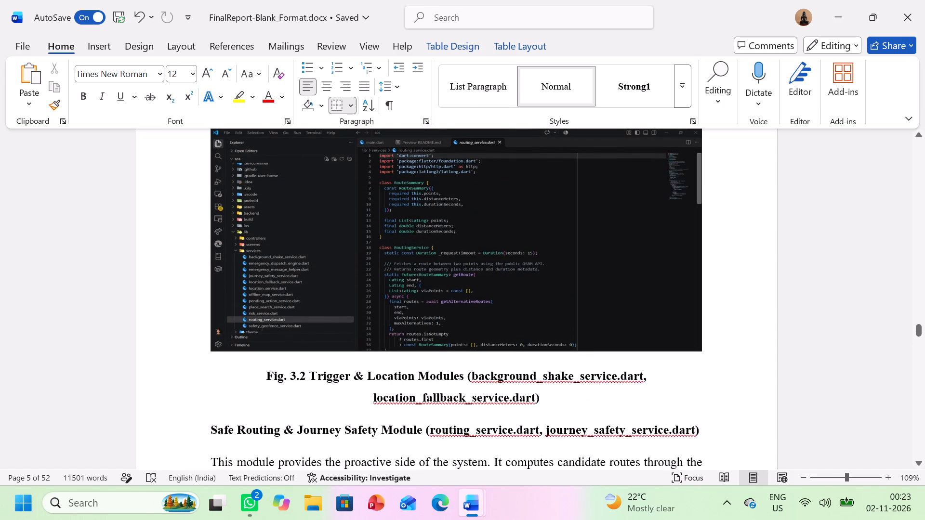
pyautogui.moveTo(309, 373); pyautogui.dragTo(560, 400)
pyautogui.hotkey('ctrl', 'c')
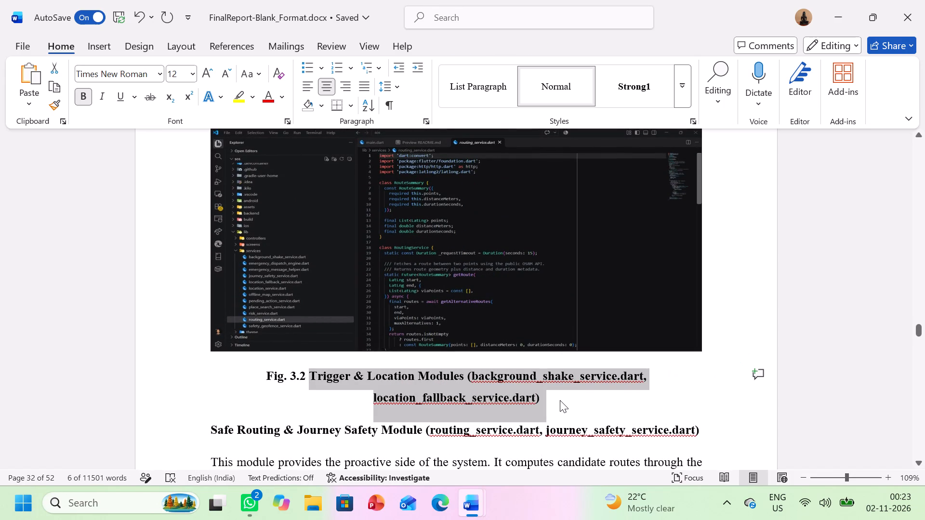
# Paste the copied caption after "Figure 3.2" in the List of Figures table.
pyautogui.scroll(-2, 560, 400)
pyautogui.scroll(17, 560, 400)
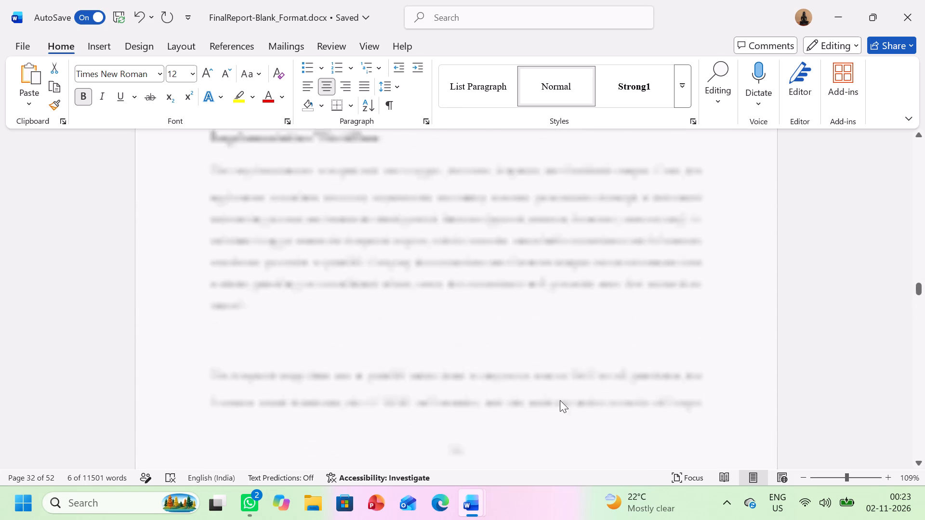
pyautogui.scroll(18, 560, 400)
pyautogui.scroll(8, 560, 400)
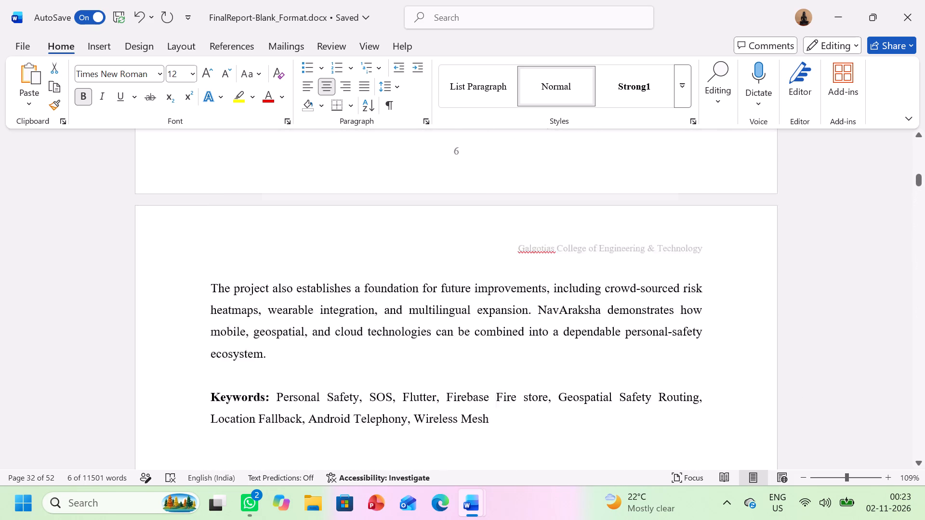
pyautogui.scroll(6, 560, 400)
pyautogui.scroll(-2, 560, 400)
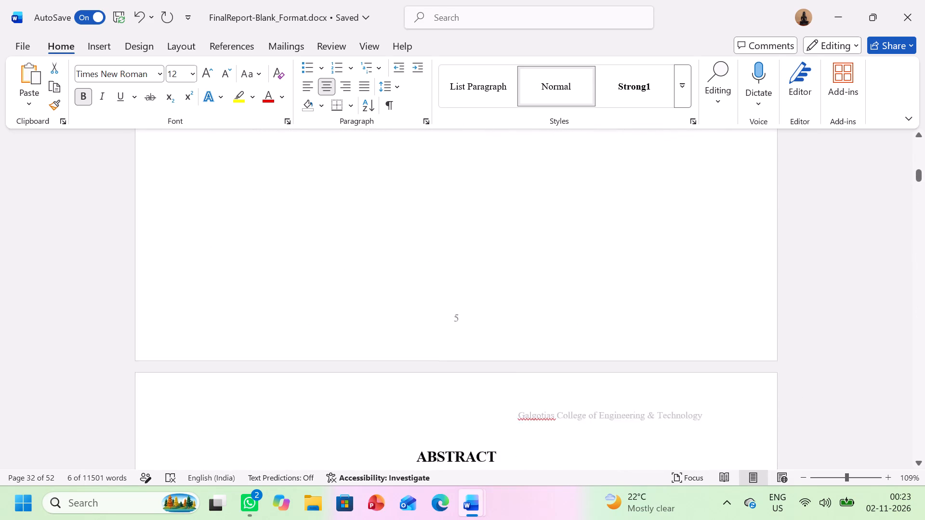
pyautogui.scroll(-7, 560, 400)
pyautogui.scroll(1, 560, 400)
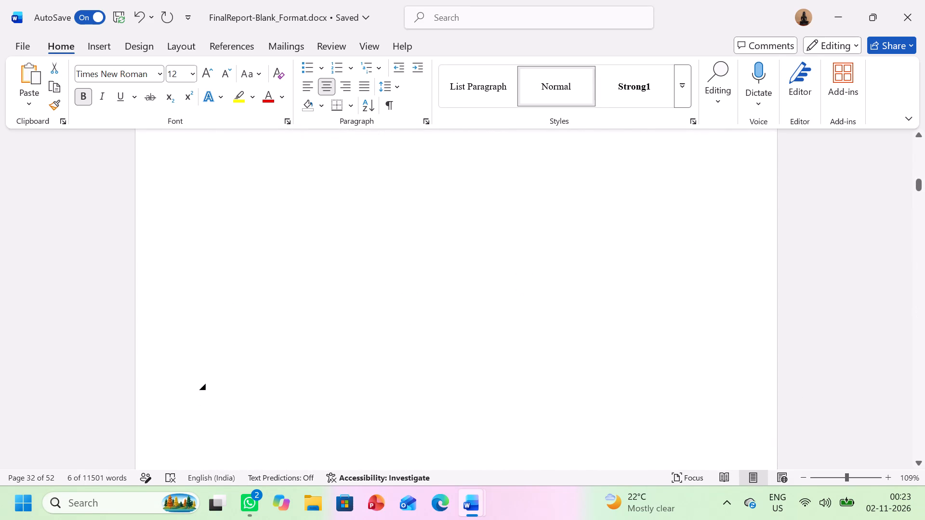
pyautogui.scroll(5, 560, 400)
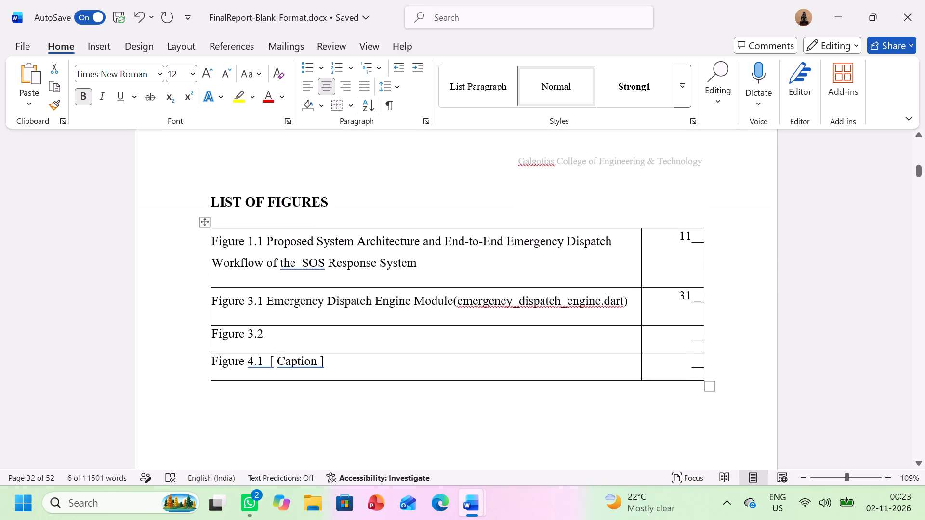
pyautogui.click(324, 326)
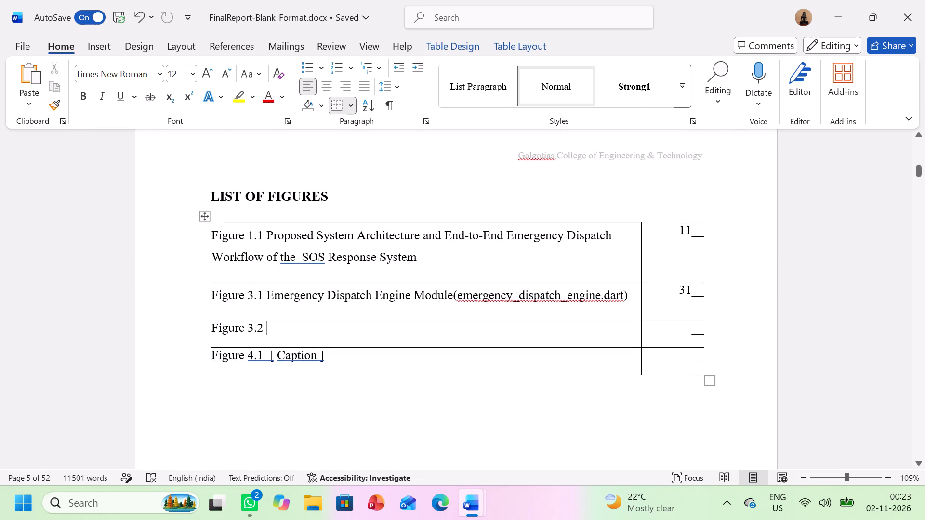
pyautogui.hotkey('ctrl', 'v')
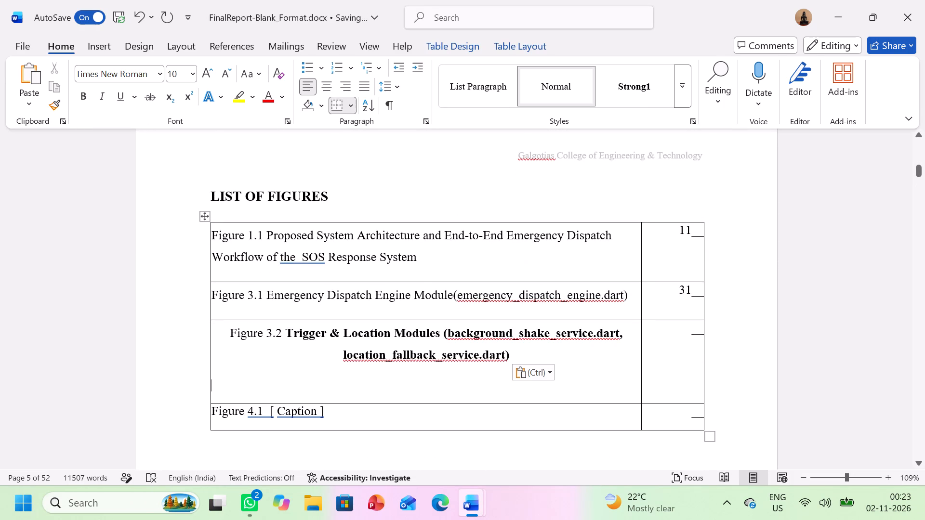
# Remove the bold from the Figure 3.2 entry in the List of Figures and justify its text.
pyautogui.moveTo(223, 334); pyautogui.dragTo(529, 363)
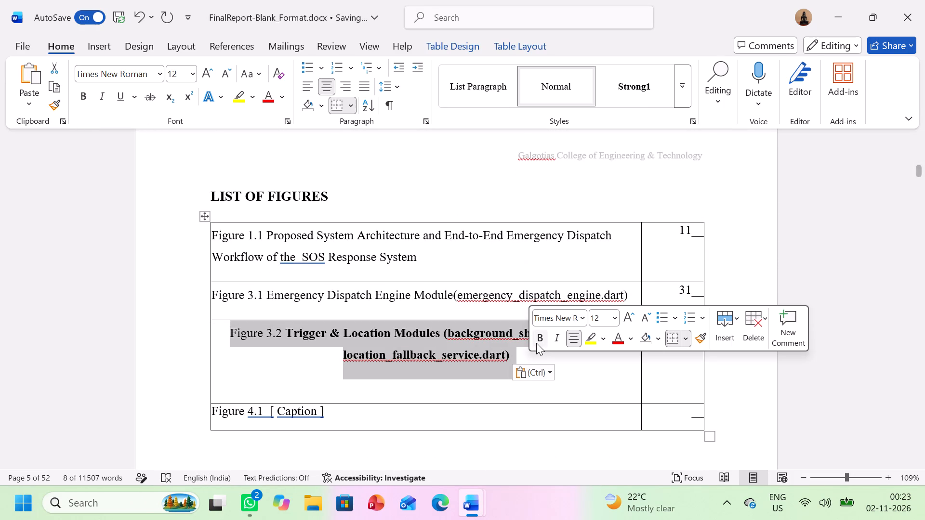
pyautogui.click(536, 341)
pyautogui.click(536, 341)
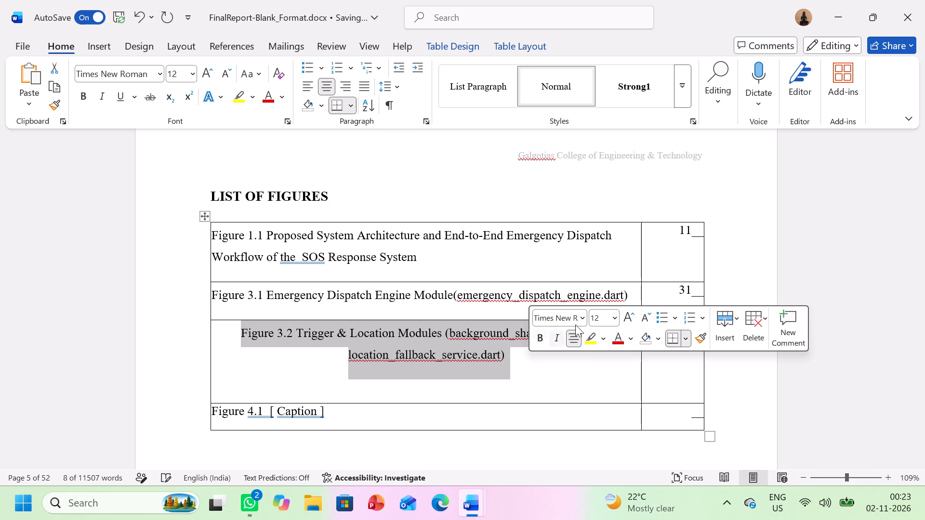
pyautogui.click(305, 84)
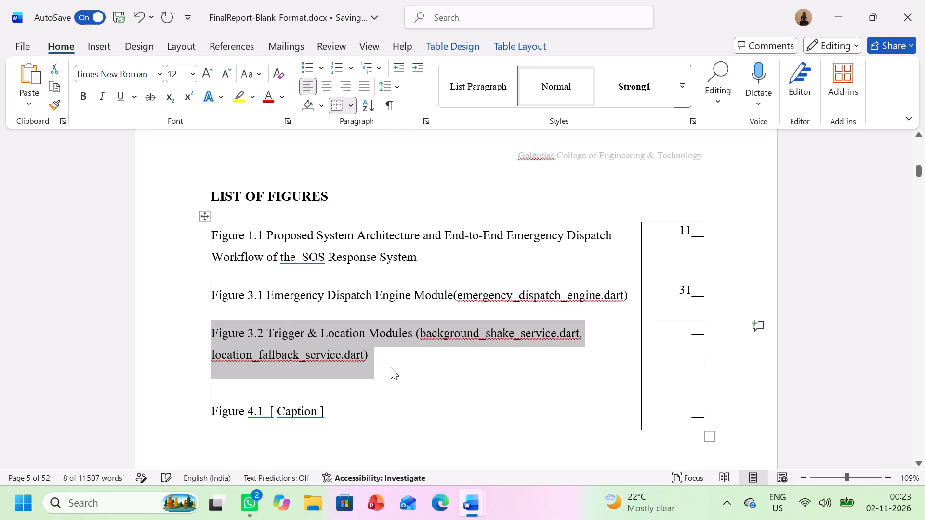
pyautogui.click(392, 366)
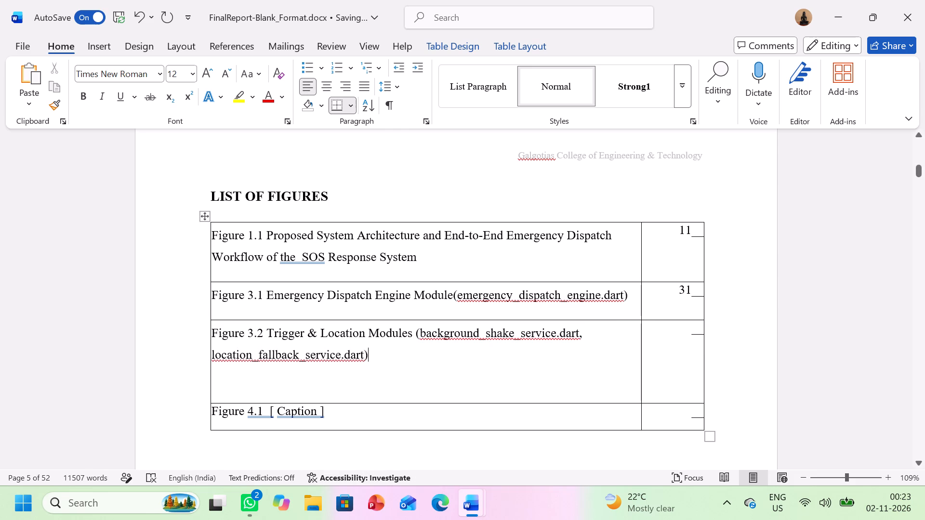
pyautogui.click(357, 89)
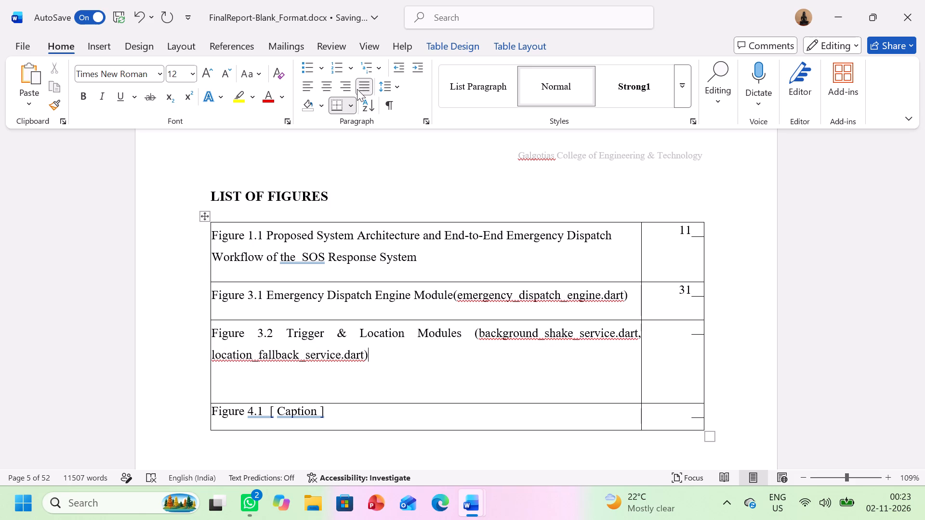
pyautogui.click(407, 353)
# Delete the empty line below the caption in the Figure 3.2 row.
pyautogui.click(369, 394)
pyautogui.press('BackSpace')
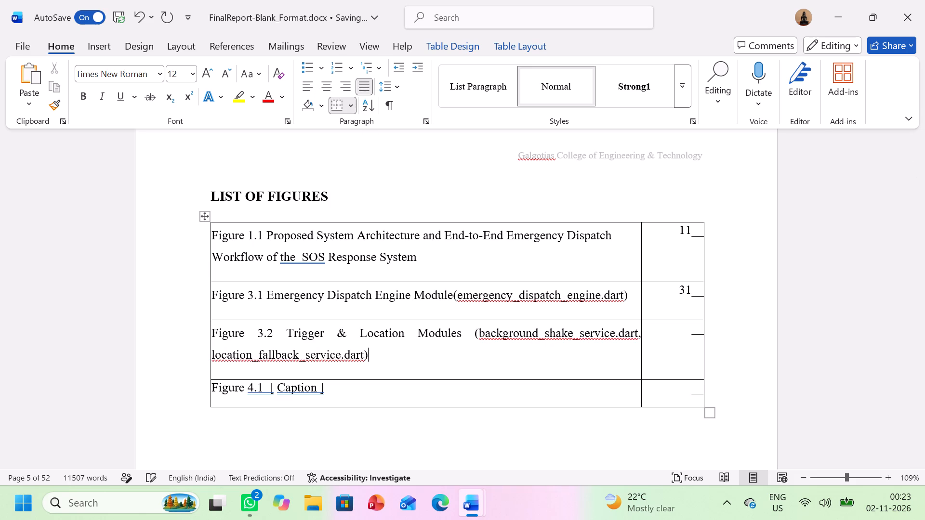
# Enter page number 32 for Figure 3.2 in the List of Figures.
pyautogui.click(667, 344)
pyautogui.press('3')
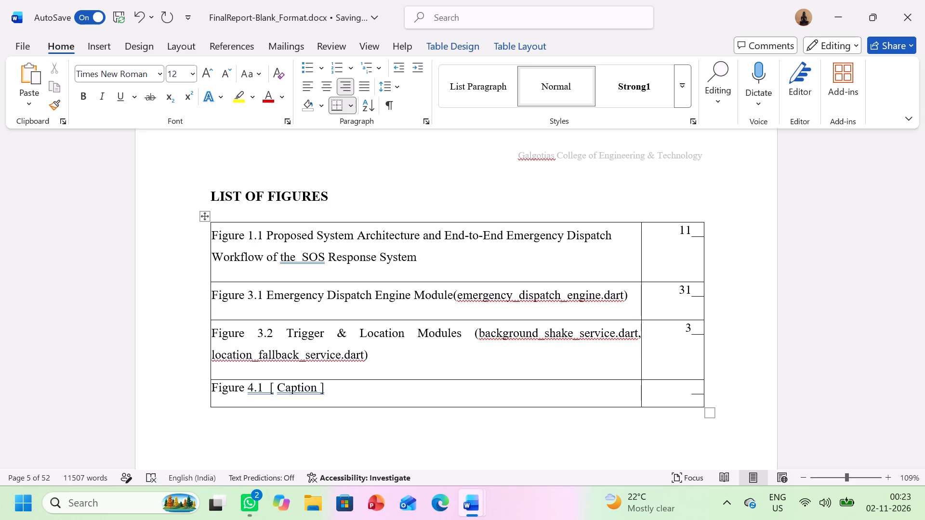
pyautogui.press('2')
# Remove the "[ Caption ]" placeholder after "Figure 4.1" in the List of Figures.
pyautogui.click(356, 390)
pyautogui.press('BackSpace')
pyautogui.press('BackSpace')
pyautogui.press('BackSpace')
pyautogui.press('BackSpace')
pyautogui.press('BackSpace')
pyautogui.press('BackSpace')
pyautogui.press('BackSpace')
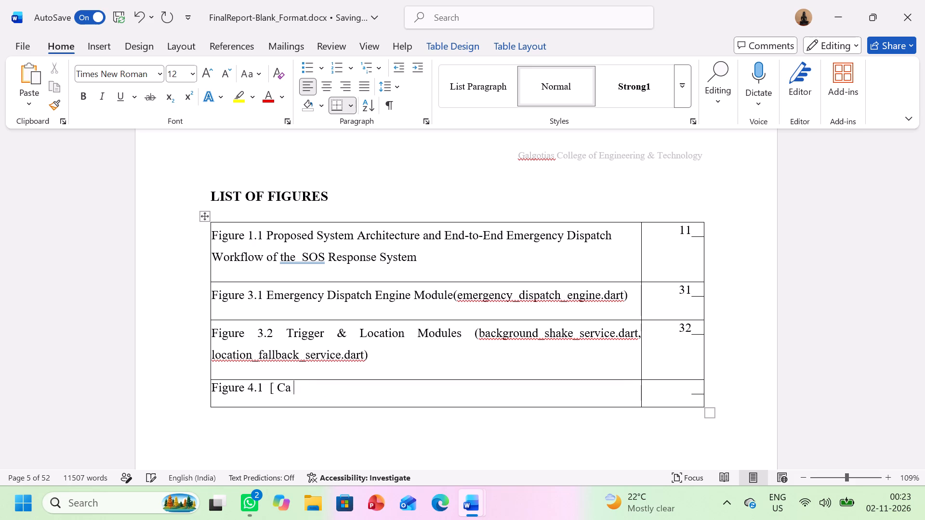
pyautogui.press('BackSpace')
pyautogui.press('BackSpace')
pyautogui.press('BackSpace')
pyautogui.press('BackSpace')
# Copy the Fig 4.1 caption text, starting at "Mobile Application UI", from the report body and paste it after "Figure 4.1" in the List of Figures.
pyautogui.scroll(-20, 371, 409)
pyautogui.scroll(-10, 371, 409)
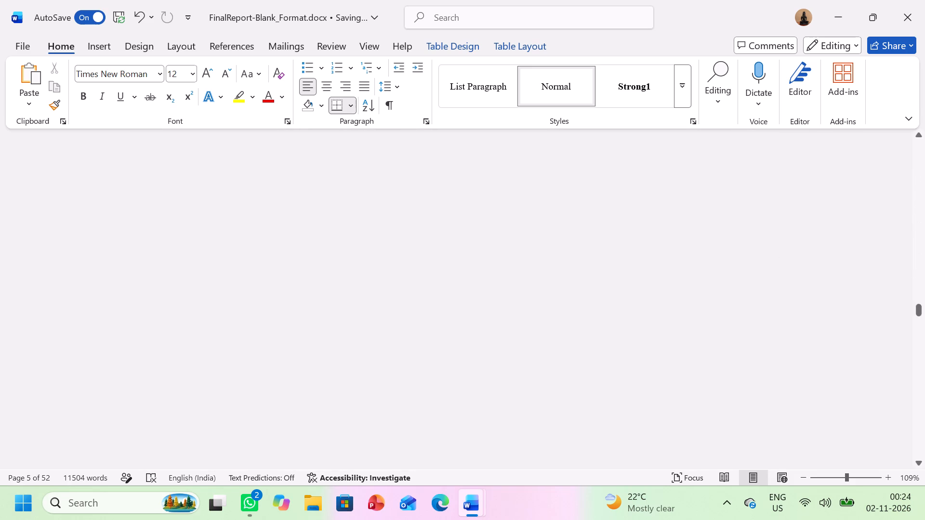
pyautogui.scroll(-8, 371, 409)
pyautogui.scroll(9, 371, 409)
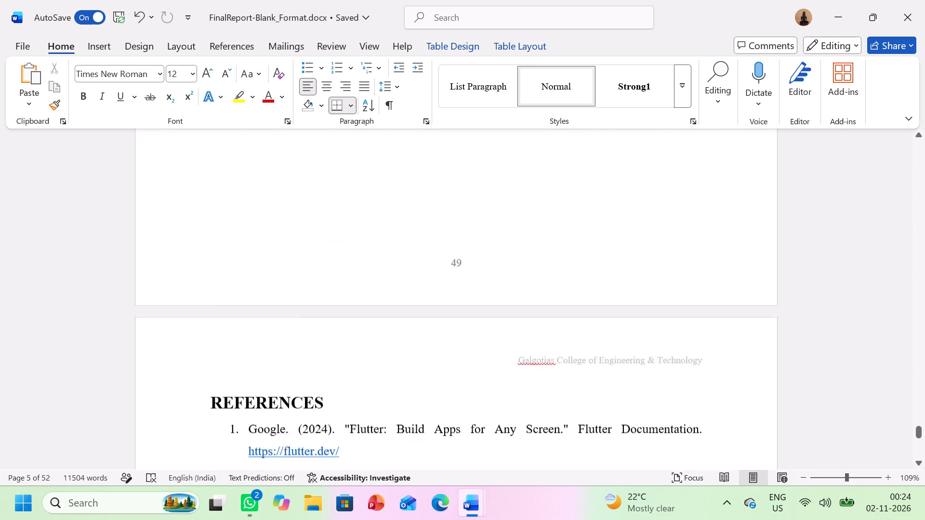
pyautogui.scroll(15, 371, 409)
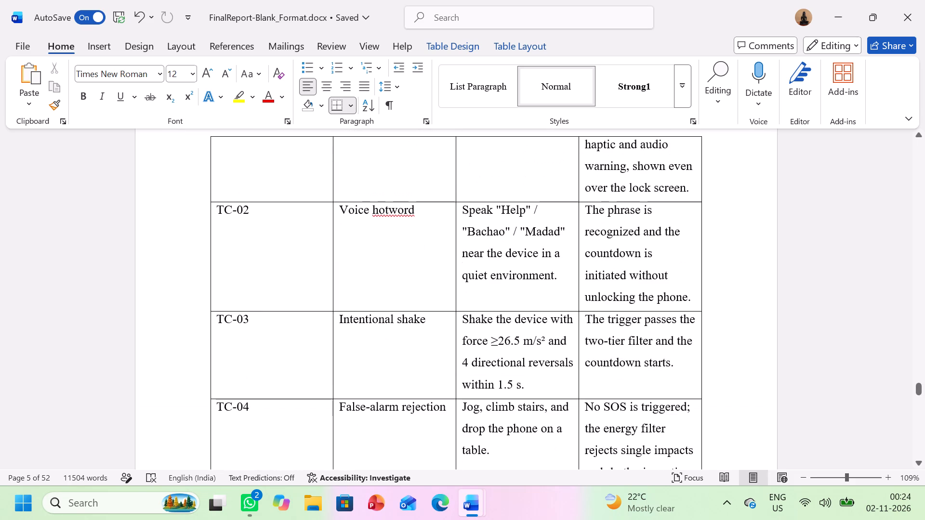
pyautogui.scroll(9, 371, 409)
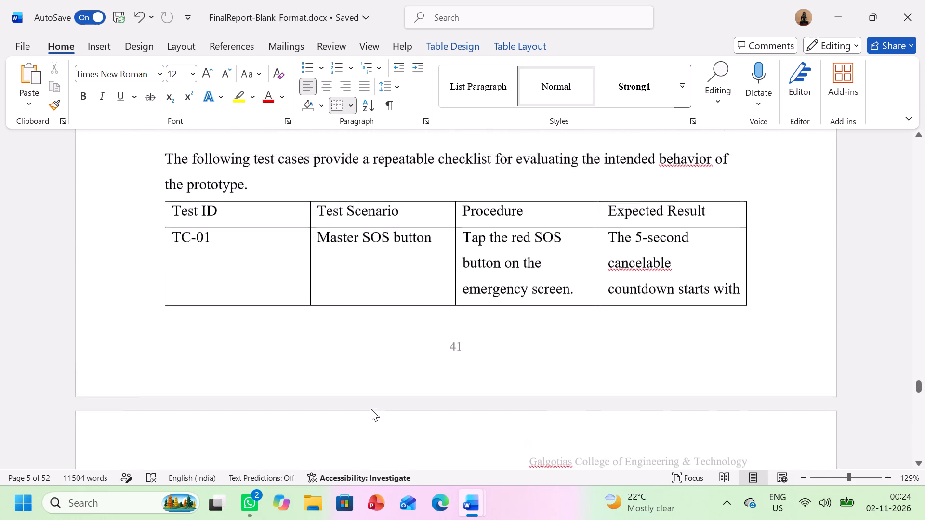
pyautogui.scroll(3, 371, 409)
pyautogui.keyDown('ctrl'); pyautogui.scroll(-1, 371, 409); pyautogui.keyUp('ctrl')
pyautogui.scroll(11, 371, 409)
pyautogui.keyDown('ctrl'); pyautogui.scroll(-3, 371, 409); pyautogui.keyUp('ctrl')
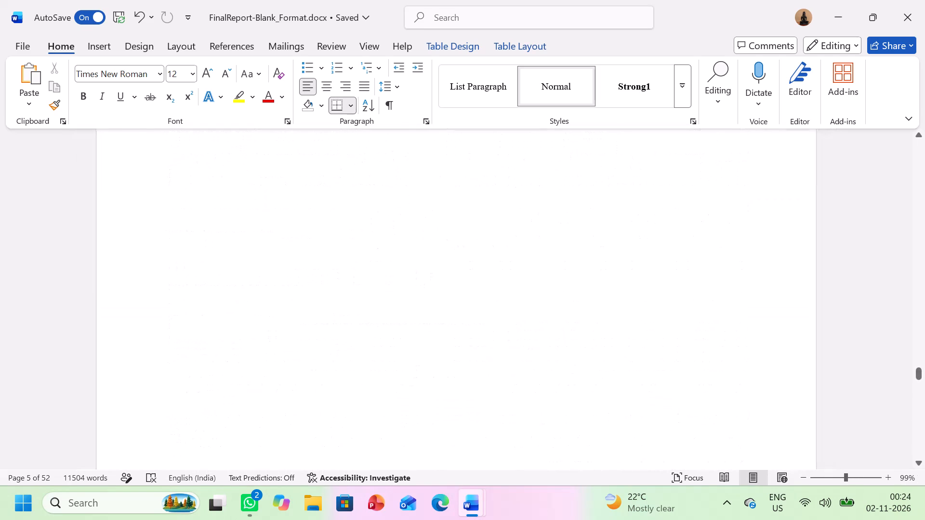
pyautogui.scroll(8, 371, 409)
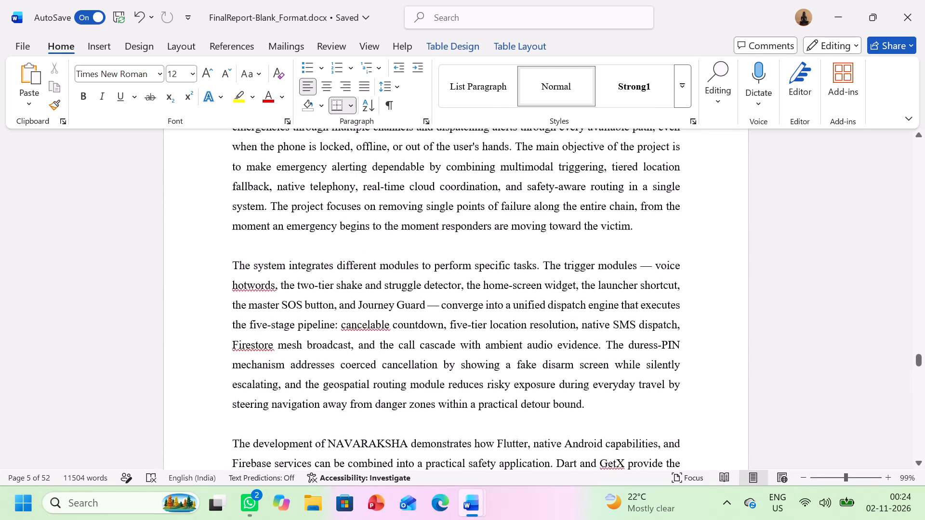
pyautogui.scroll(-15, 371, 409)
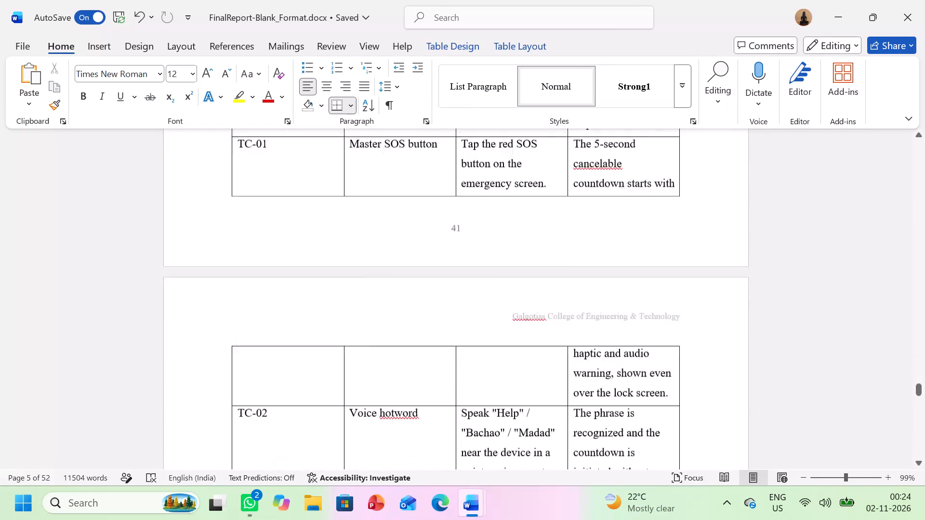
pyautogui.scroll(-20, 371, 409)
pyautogui.scroll(-18, 371, 409)
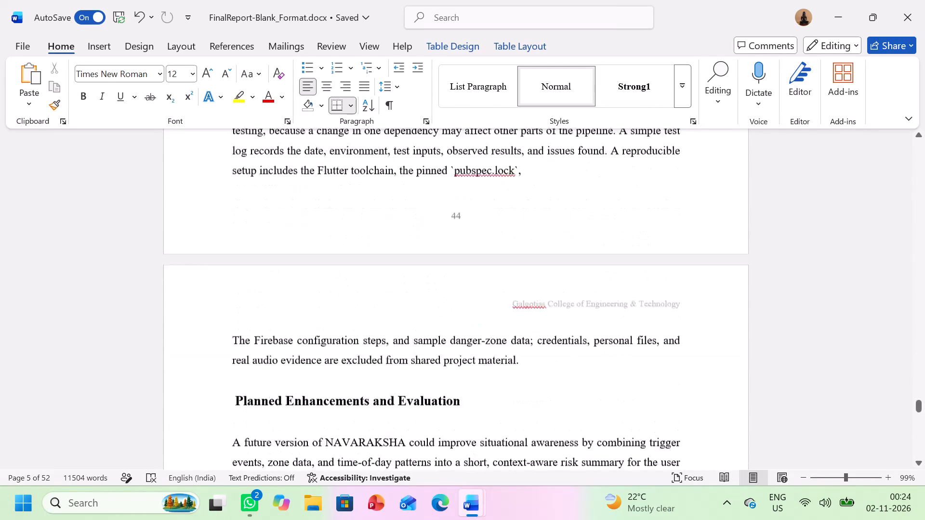
pyautogui.scroll(-7, 382, 376)
pyautogui.scroll(6, 382, 376)
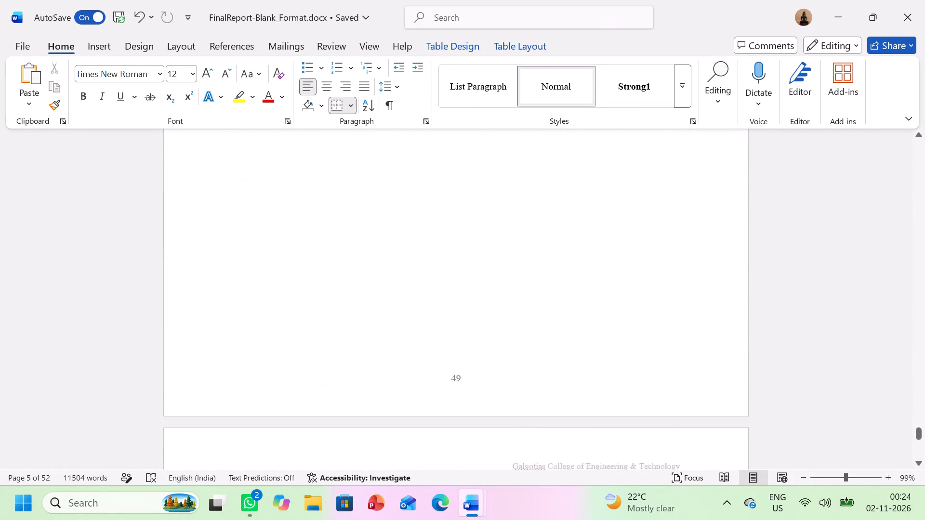
pyautogui.scroll(10, 382, 376)
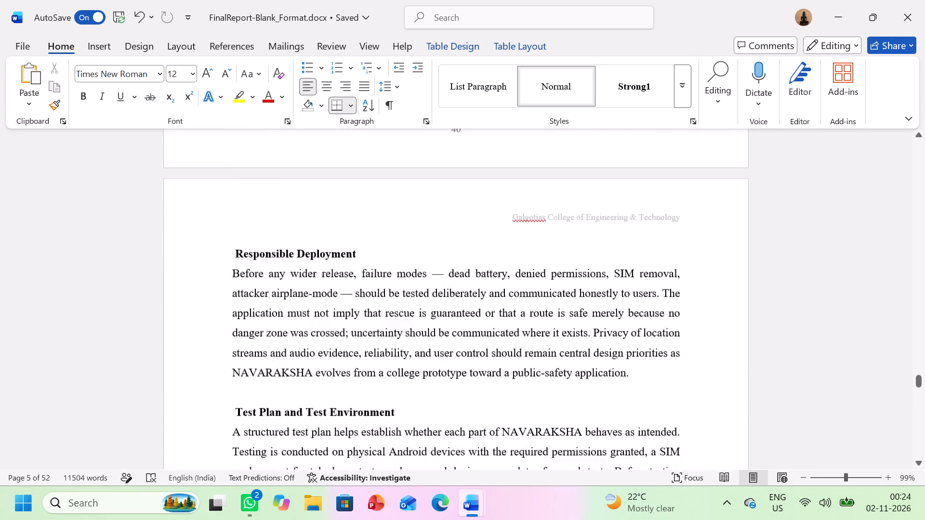
pyautogui.scroll(13, 382, 376)
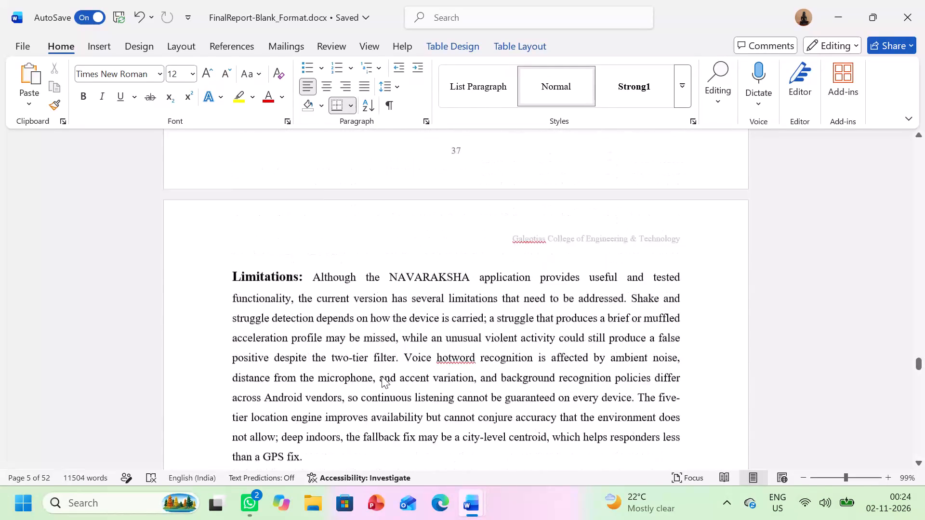
pyautogui.scroll(9, 382, 376)
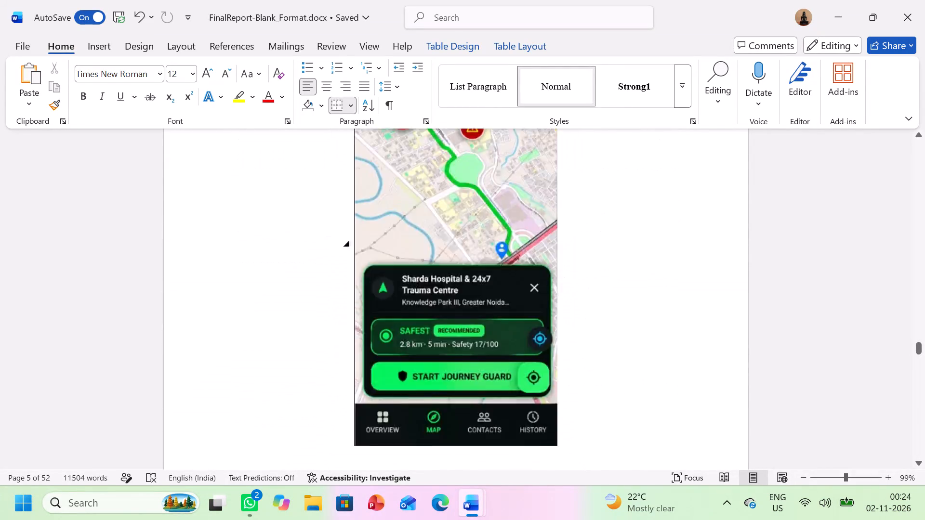
pyautogui.scroll(1, 382, 376)
pyautogui.scroll(-2, 382, 376)
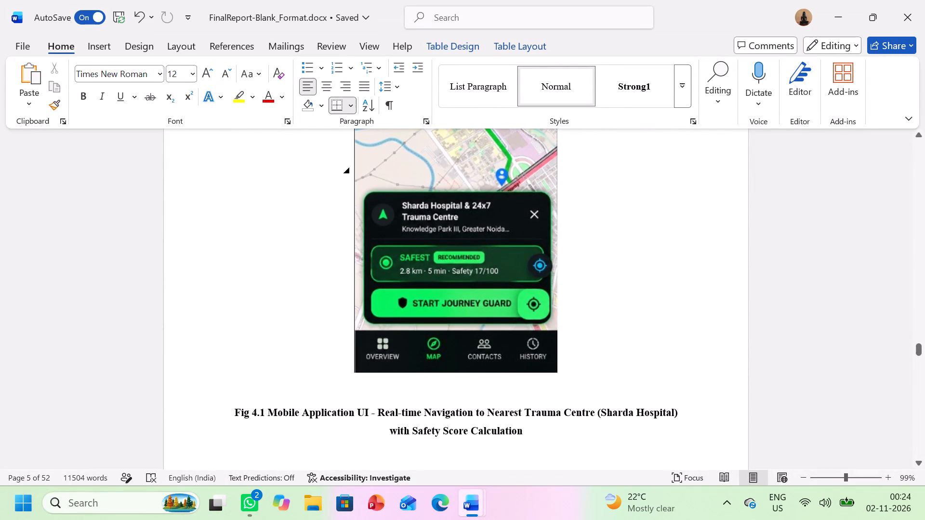
pyautogui.moveTo(268, 410); pyautogui.dragTo(552, 442)
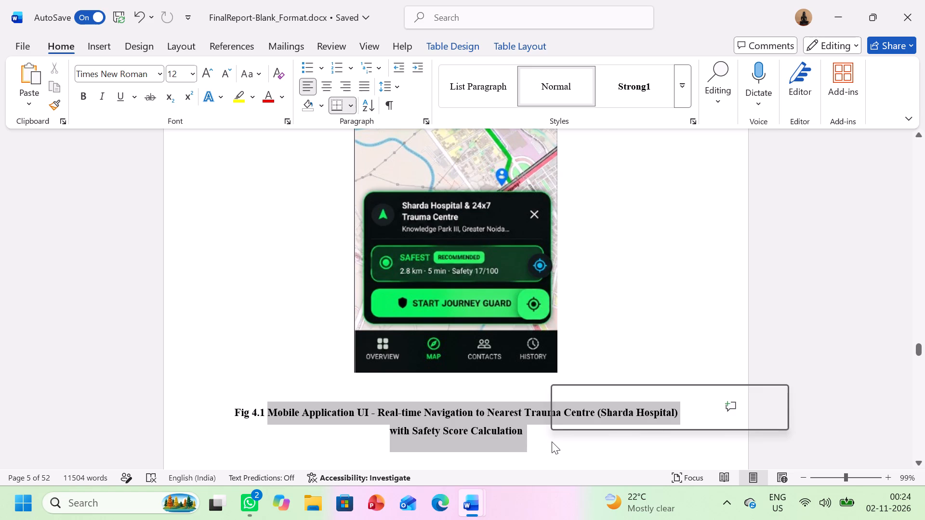
pyautogui.hotkey('ctrl', 'c')
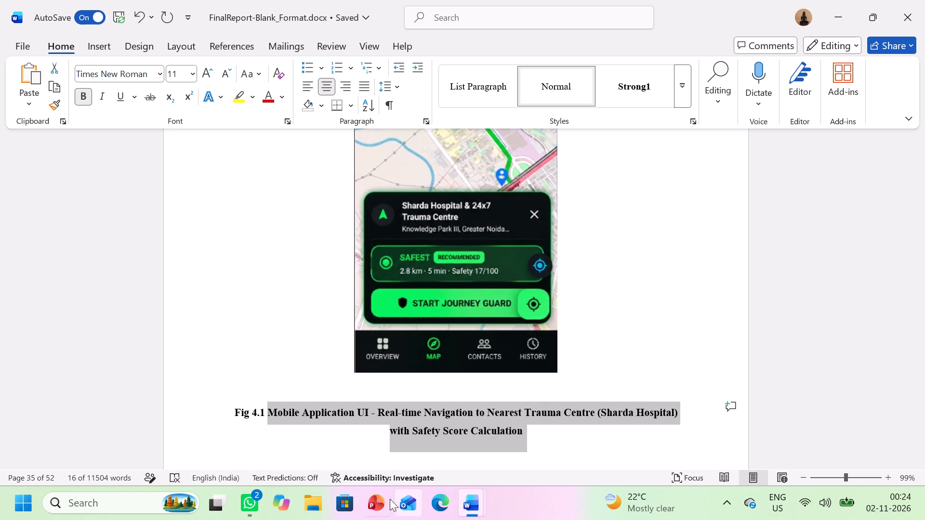
pyautogui.scroll(18, 596, 298)
pyautogui.scroll(8, 596, 298)
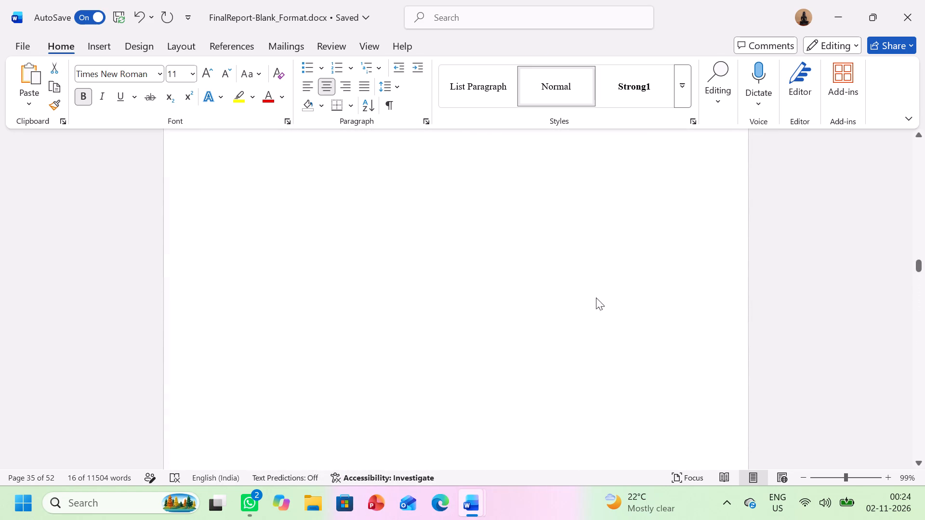
pyautogui.scroll(12, 596, 298)
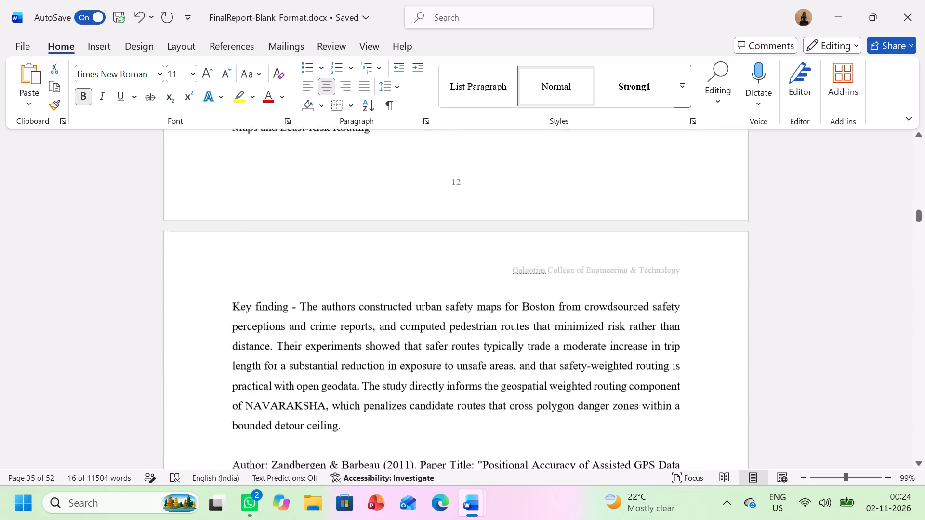
pyautogui.scroll(17, 596, 298)
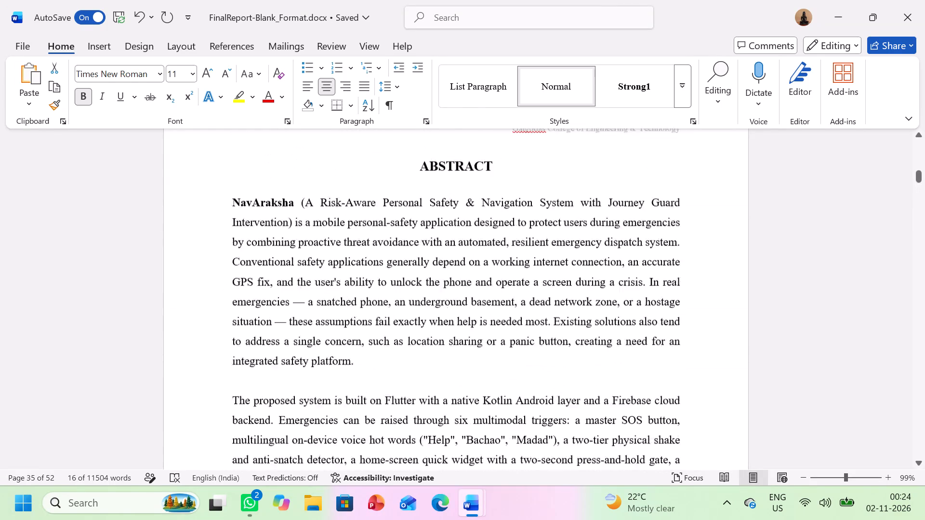
pyautogui.scroll(2, 596, 298)
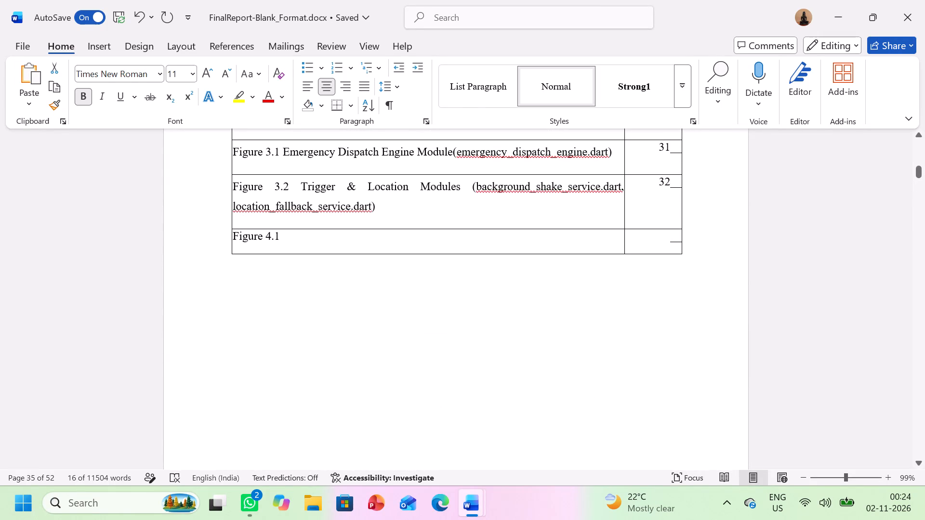
pyautogui.click(420, 240)
pyautogui.hotkey('ctrl', 'v')
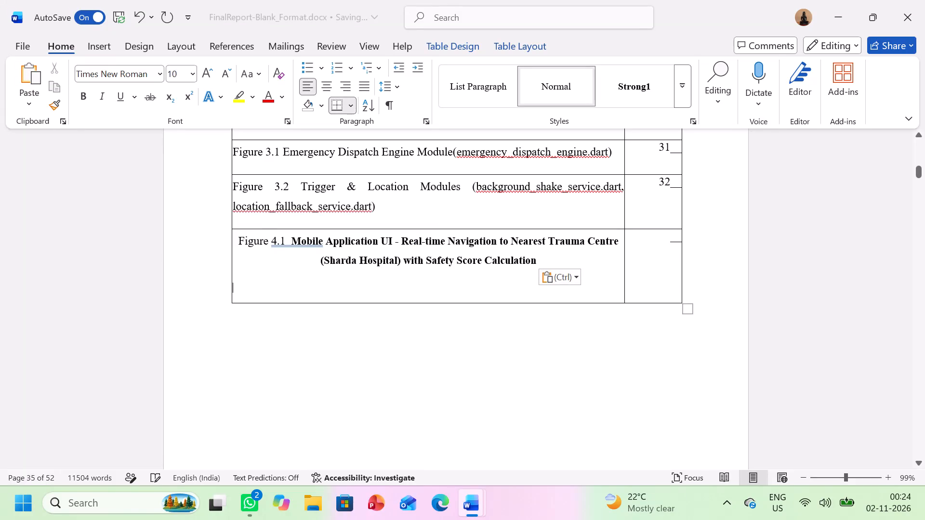
# Justify the Figure 4.1 entry in the List of Figures, remove its bold and set its font size to 12.
pyautogui.moveTo(237, 240); pyautogui.dragTo(454, 265)
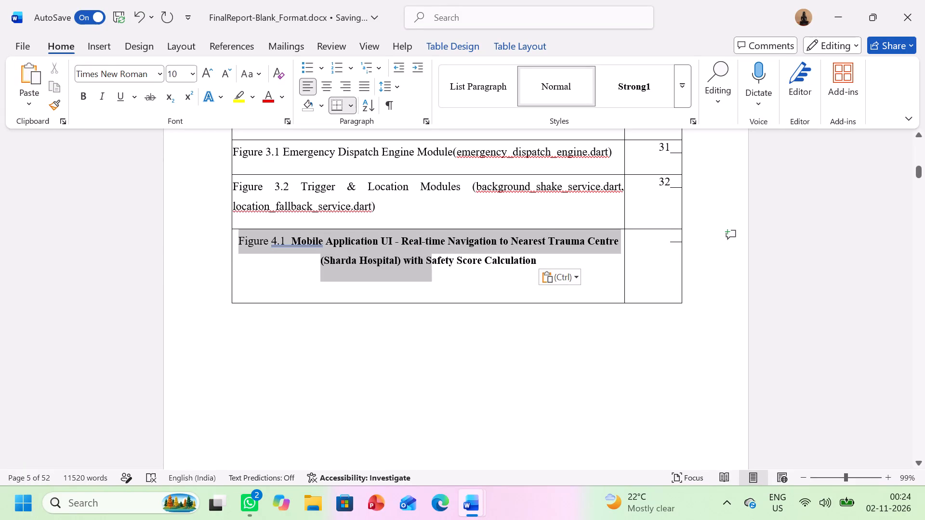
pyautogui.moveTo(454, 265); pyautogui.dragTo(551, 259)
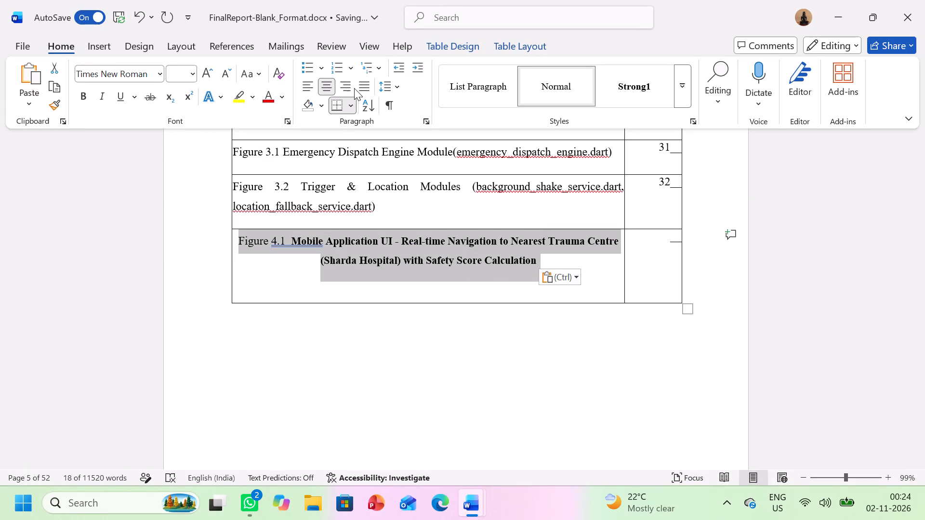
pyautogui.click(358, 88)
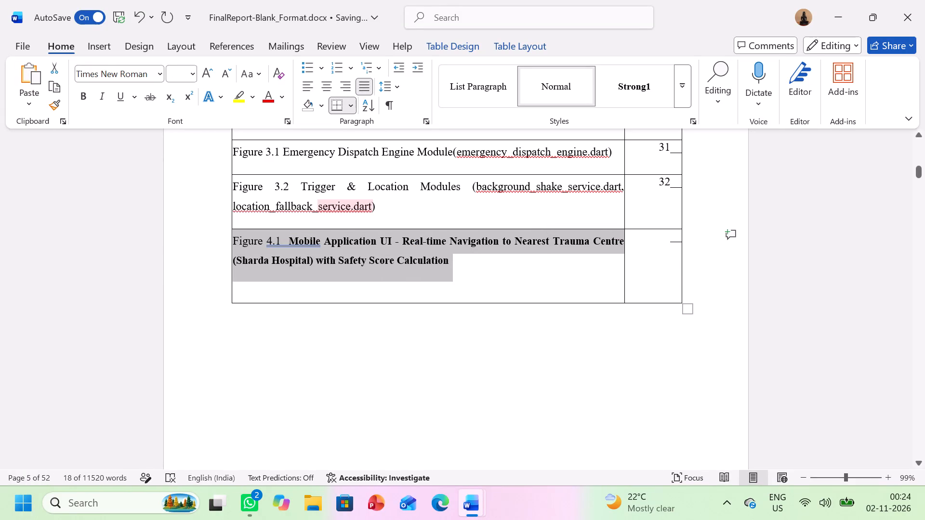
pyautogui.click(88, 99)
pyautogui.click(88, 99)
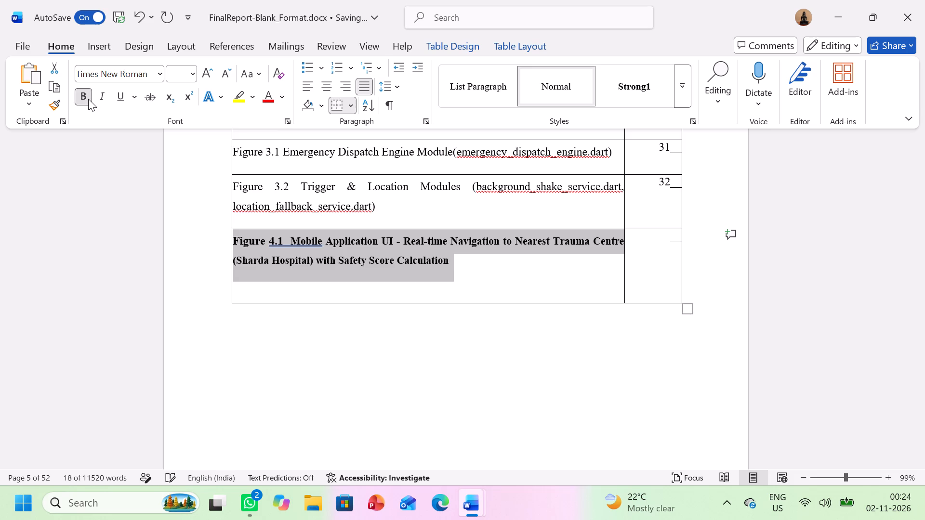
pyautogui.click(190, 77)
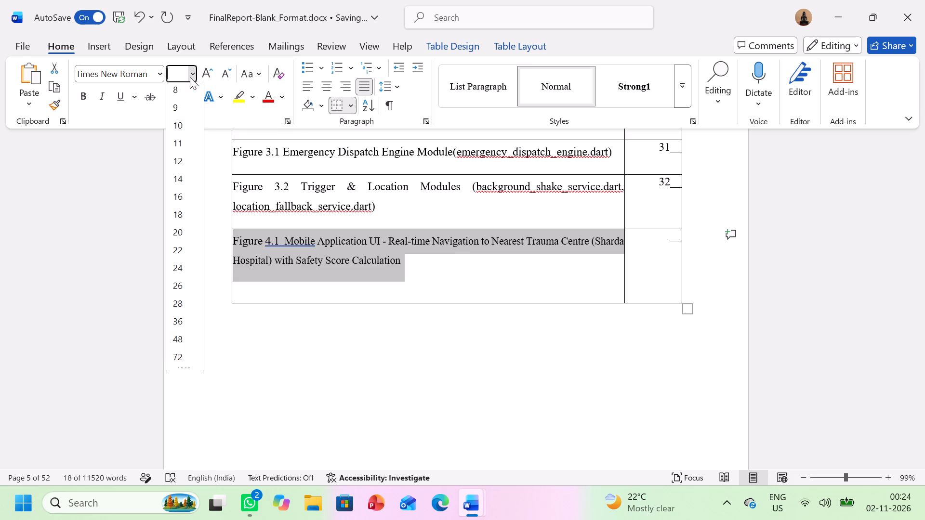
pyautogui.click(176, 164)
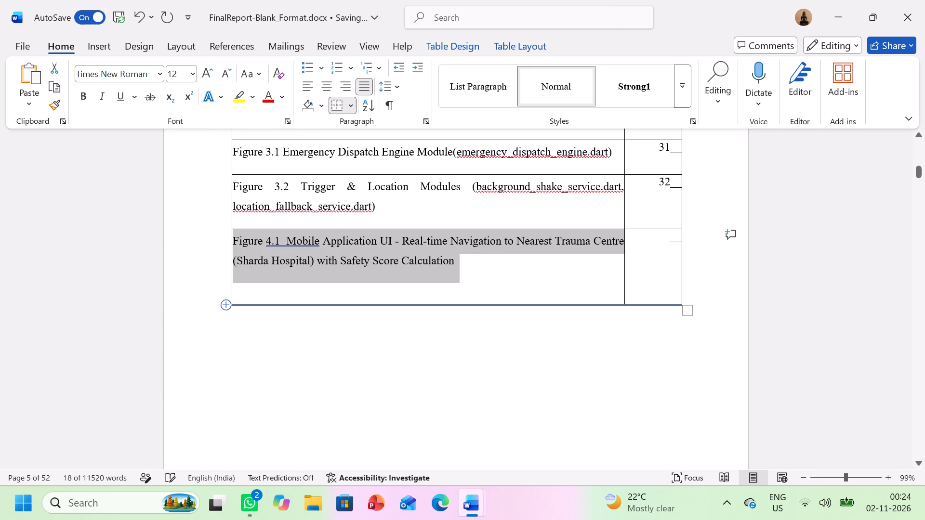
# Delete the empty line below the caption in the Figure 4.1 row.
pyautogui.click(235, 314)
pyautogui.click(239, 289)
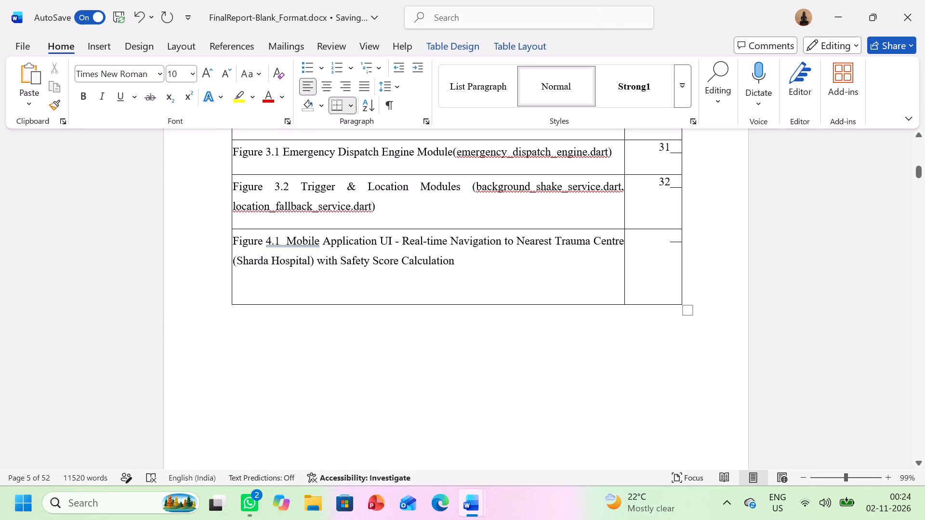
pyautogui.press('BackSpace')
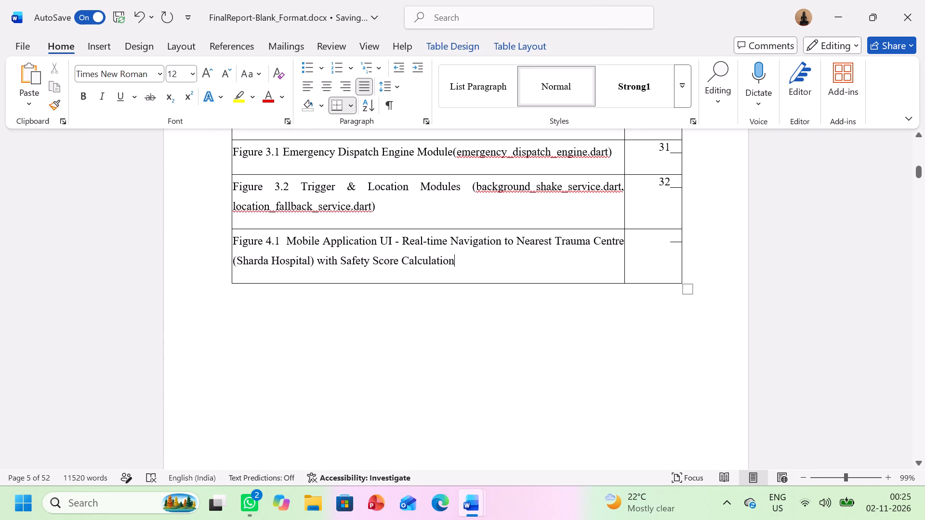
# Enter page number 35 for Figure 4.1 in the List of Figures.
pyautogui.click(651, 251)
pyautogui.write('35')
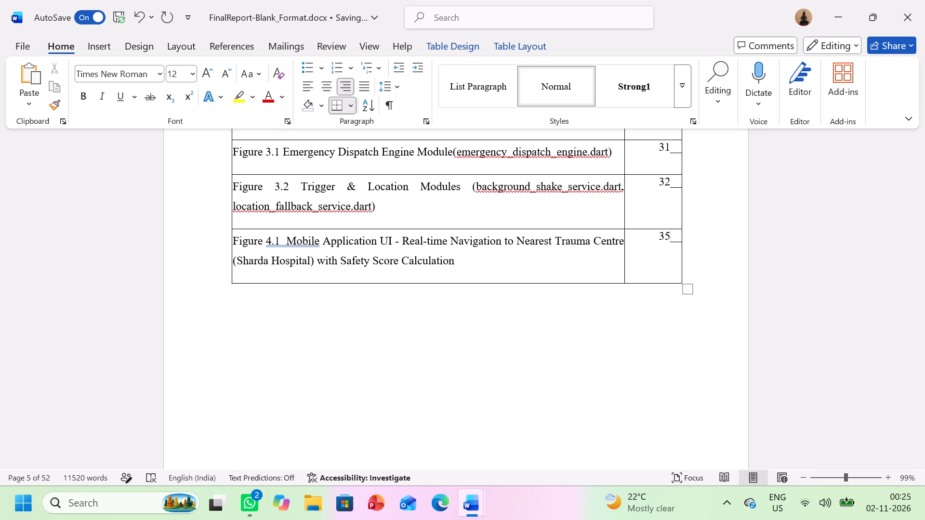
# Review the finished List of Figures and the layout of all the report's pages in a zoomed-out overview.
pyautogui.scroll(1, 651, 251)
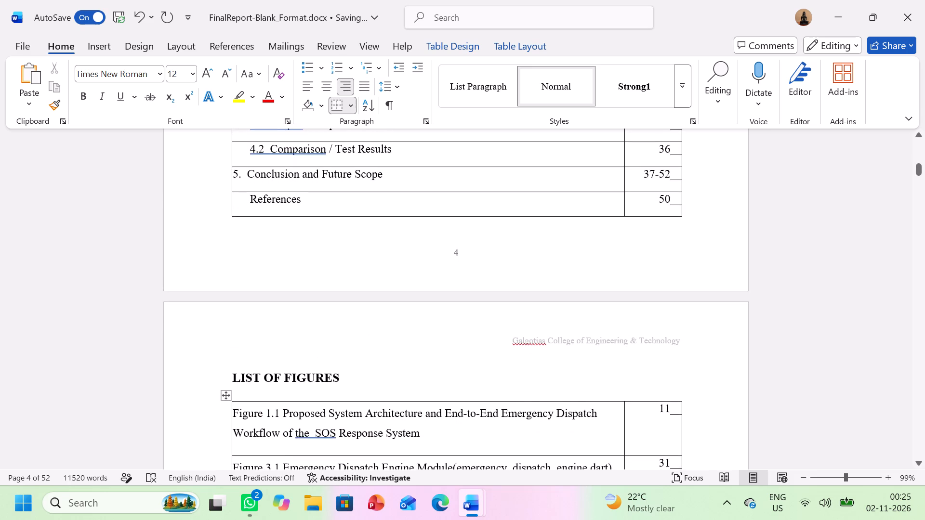
pyautogui.scroll(-1, 651, 251)
pyautogui.keyDown('ctrl'); pyautogui.scroll(-4, 651, 251); pyautogui.keyUp('ctrl')
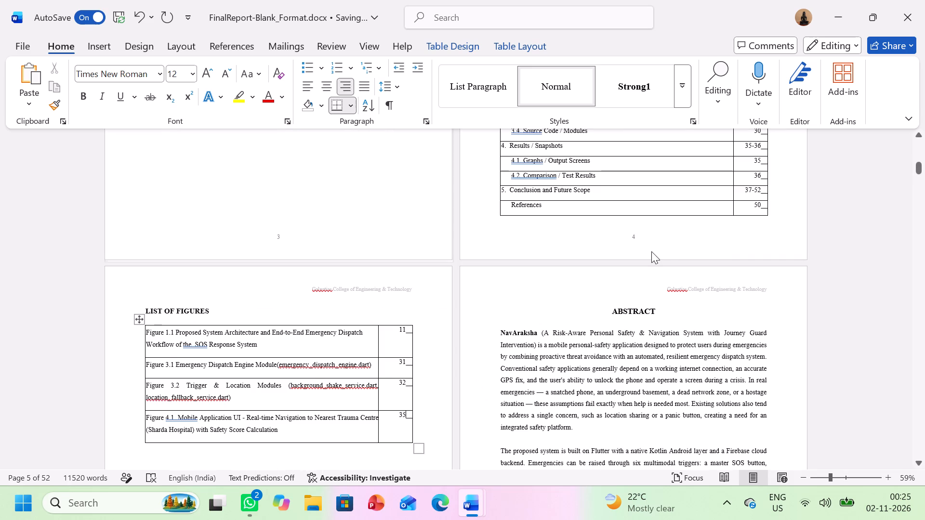
pyautogui.scroll(-4, 404, 338)
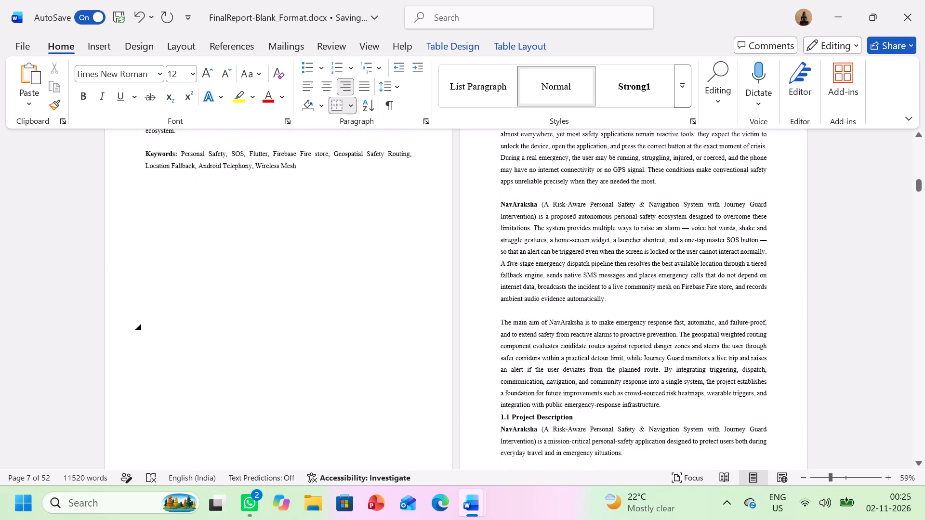
pyautogui.keyDown('ctrl'); pyautogui.scroll(-7, 326, 335); pyautogui.keyUp('ctrl')
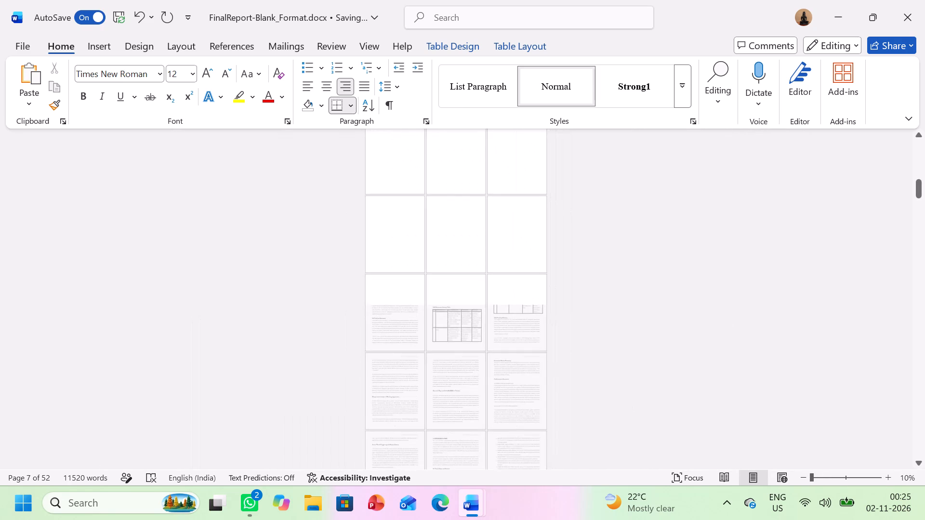
pyautogui.keyDown('ctrl'); pyautogui.scroll(1, 364, 302); pyautogui.keyUp('ctrl')
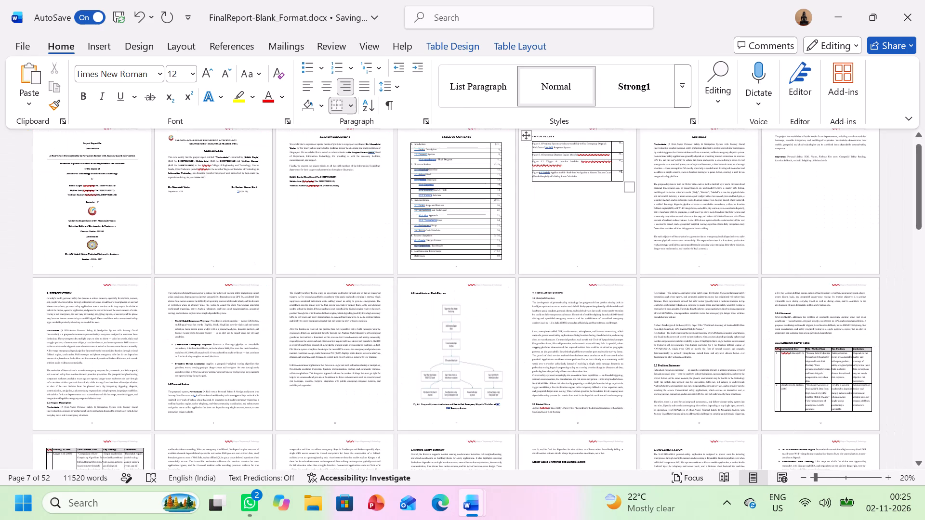
pyautogui.scroll(1, 364, 302)
pyautogui.keyDown('ctrl'); pyautogui.scroll(1, 364, 302); pyautogui.keyUp('ctrl')
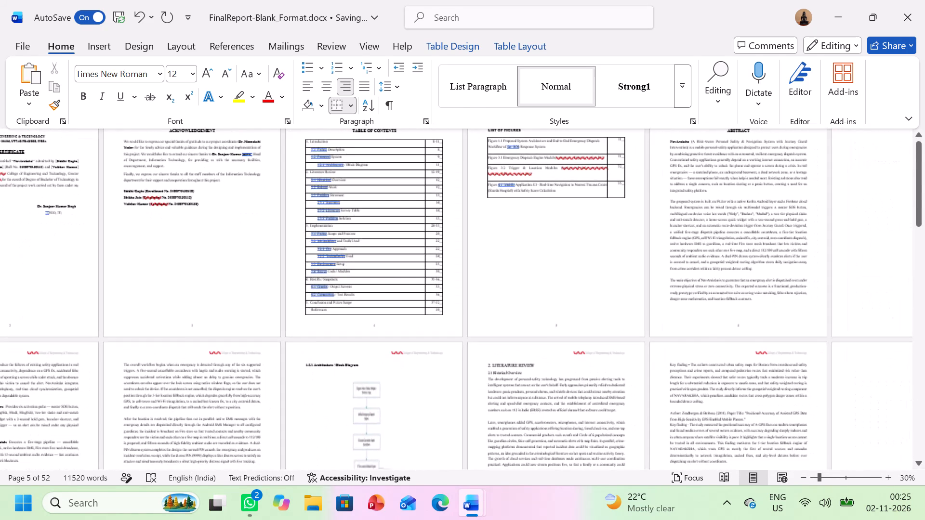
pyautogui.keyDown('ctrl'); pyautogui.scroll(-2, 364, 302); pyautogui.keyUp('ctrl')
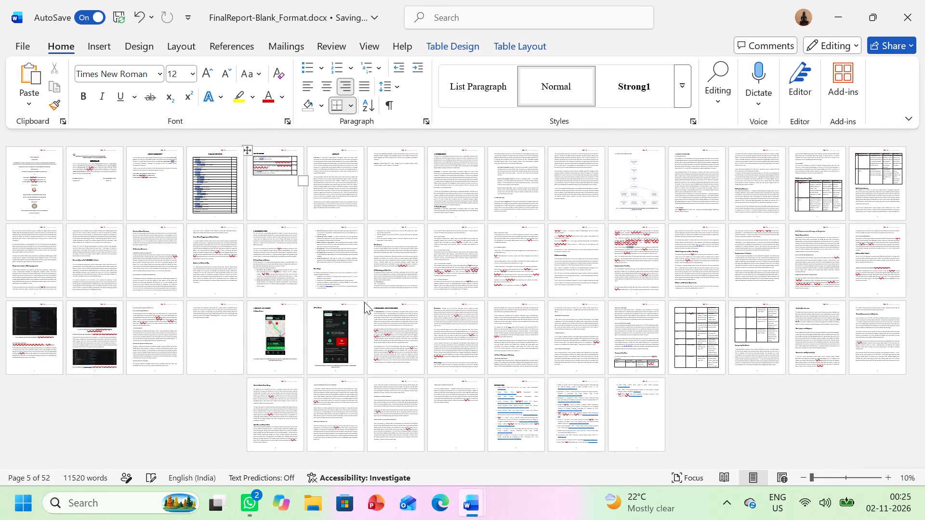
# Print the report to a PDF document named "final mini project report" in the Documents folder.
pyautogui.click(12, 47)
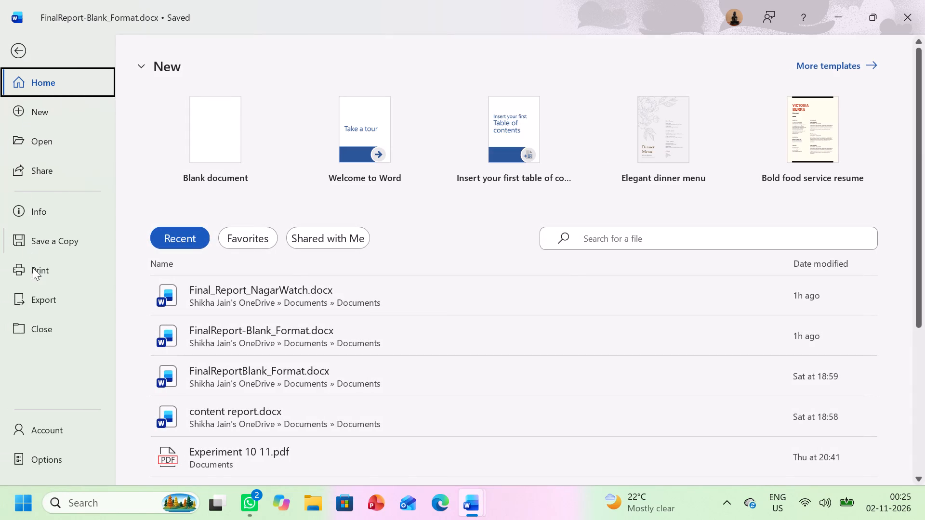
pyautogui.click(33, 270)
pyautogui.click(162, 110)
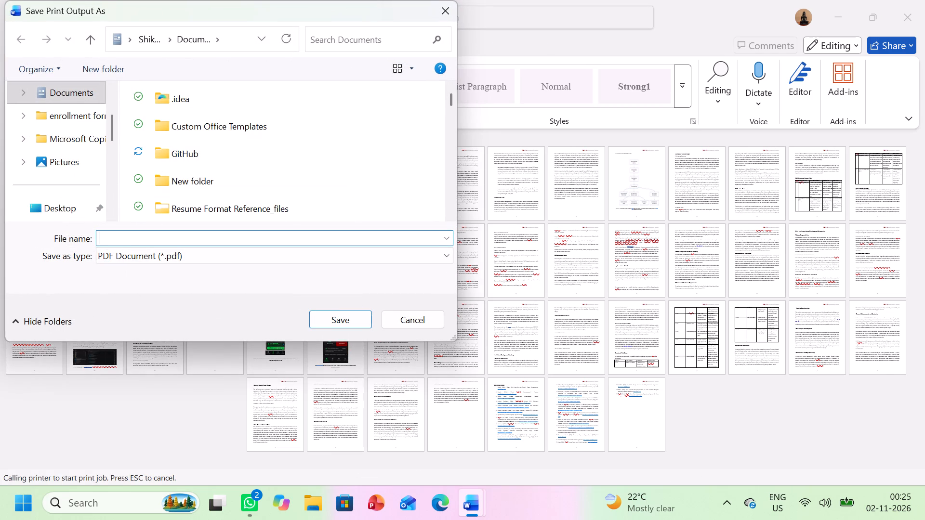
pyautogui.write('final')
pyautogui.press('space')
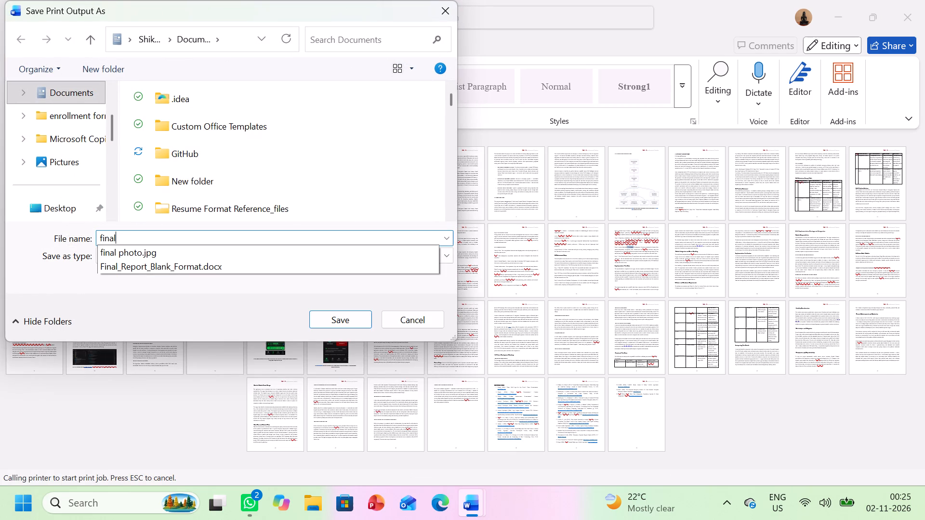
pyautogui.write('mini o')
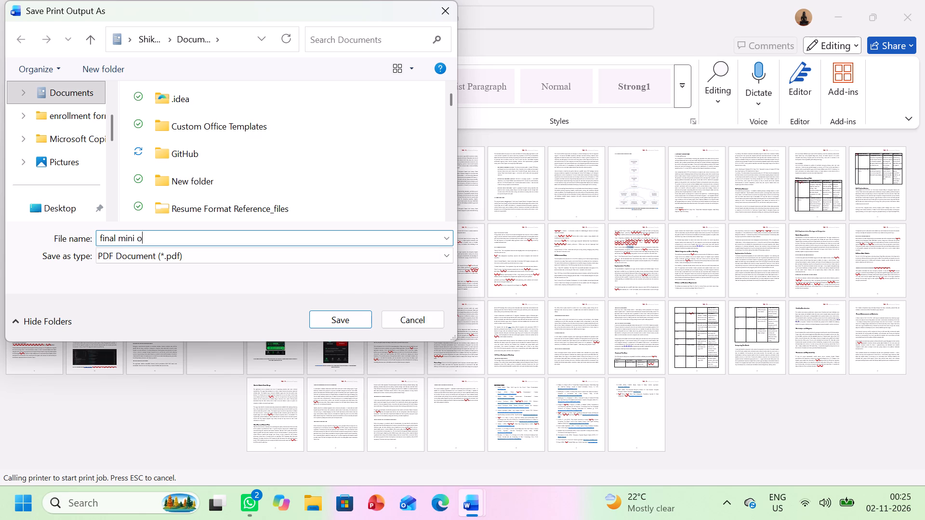
pyautogui.press('BackSpace')
pyautogui.write('pro')
pyautogui.write('ject report')
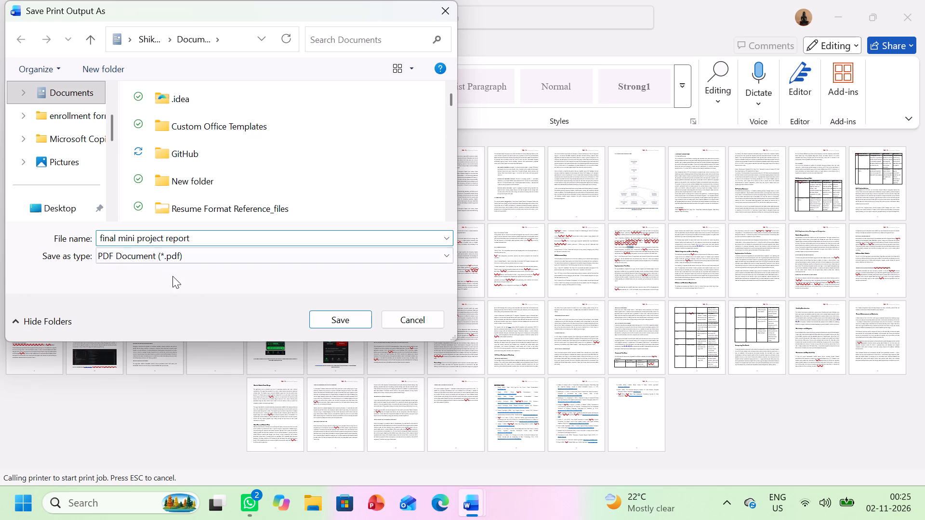
pyautogui.click(325, 321)
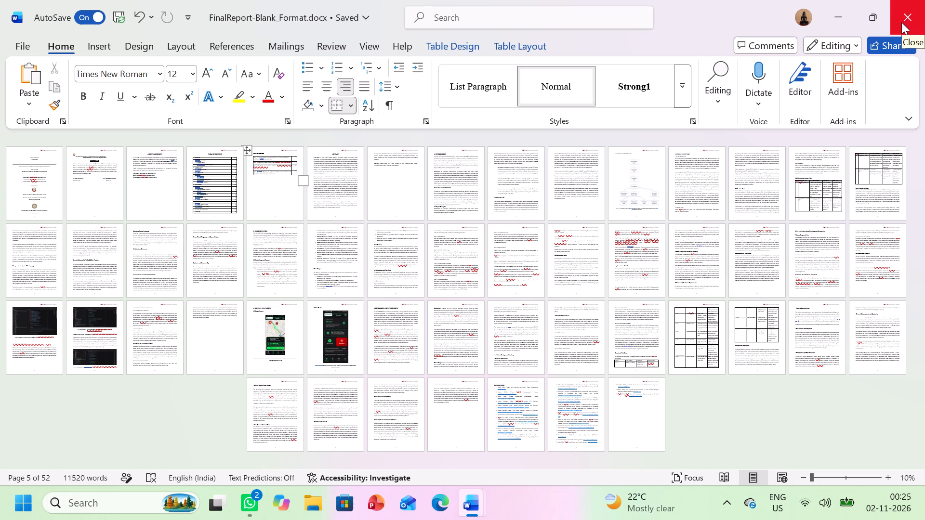
# Reopen the file management and printing options for the report.
pyautogui.click(15, 49)
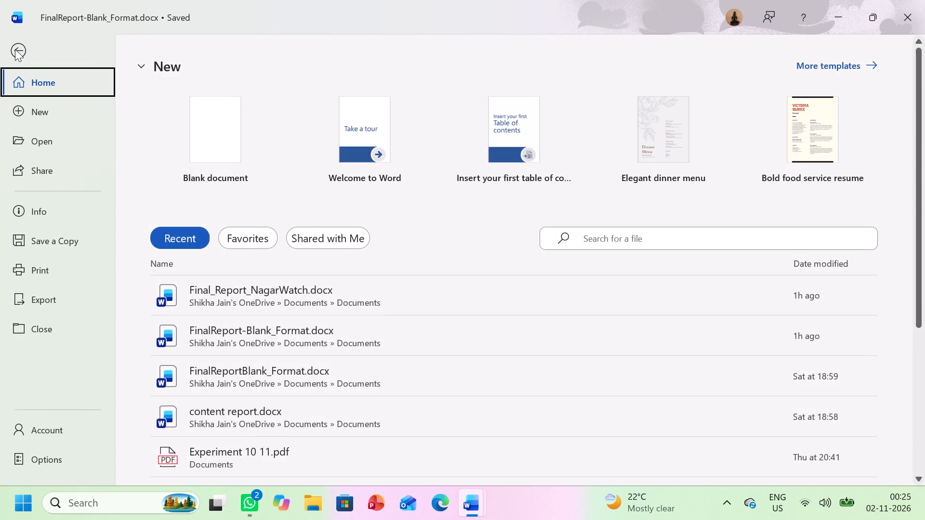
pyautogui.click(48, 273)
pyautogui.click(176, 104)
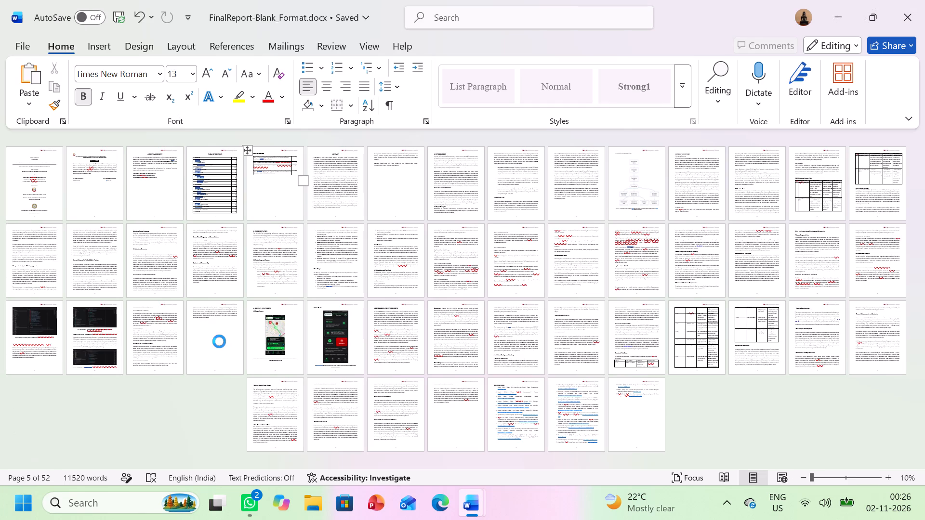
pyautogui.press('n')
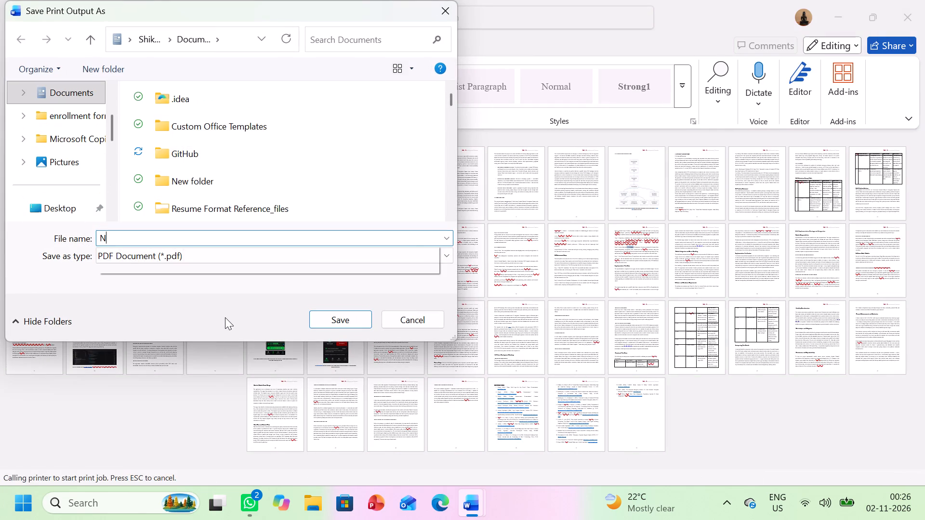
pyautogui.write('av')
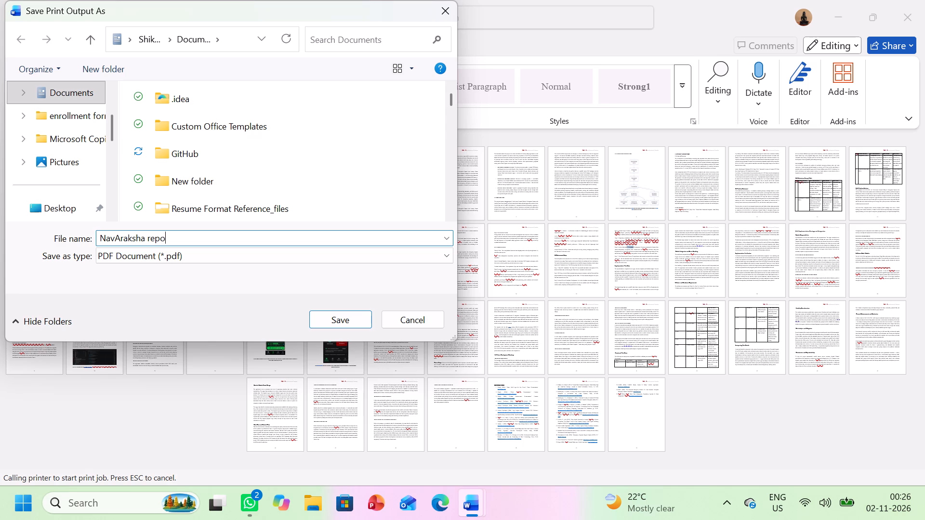